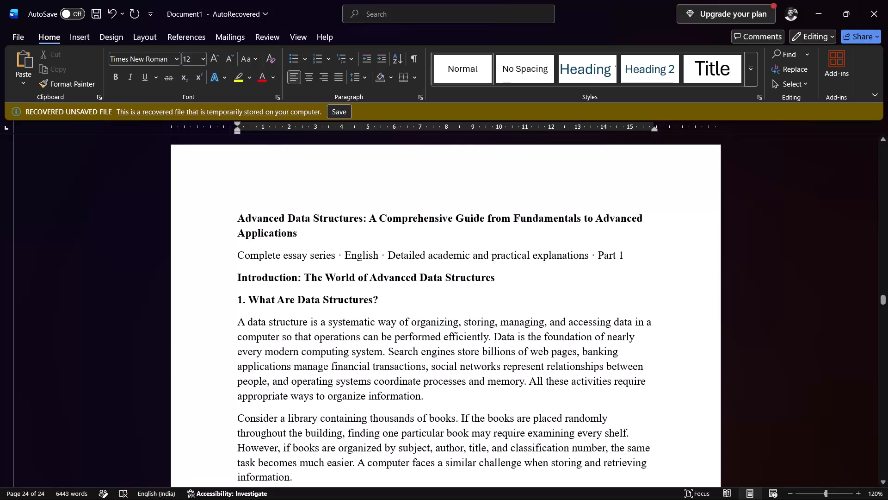
Delete the line "Complete essay series · English · Detailed academic and practical explanations · Part 1" below the title.
scroll(376, 233, "down", 1)
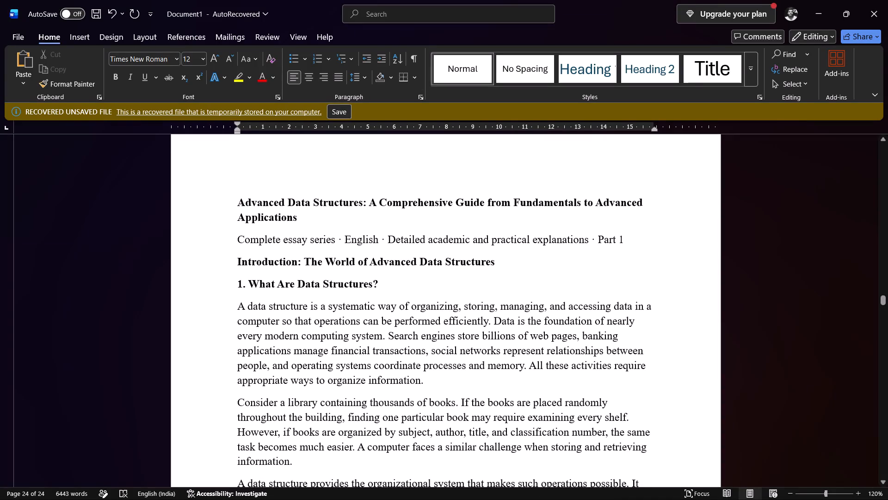
left_click_drag(230, 238, 367, 230)
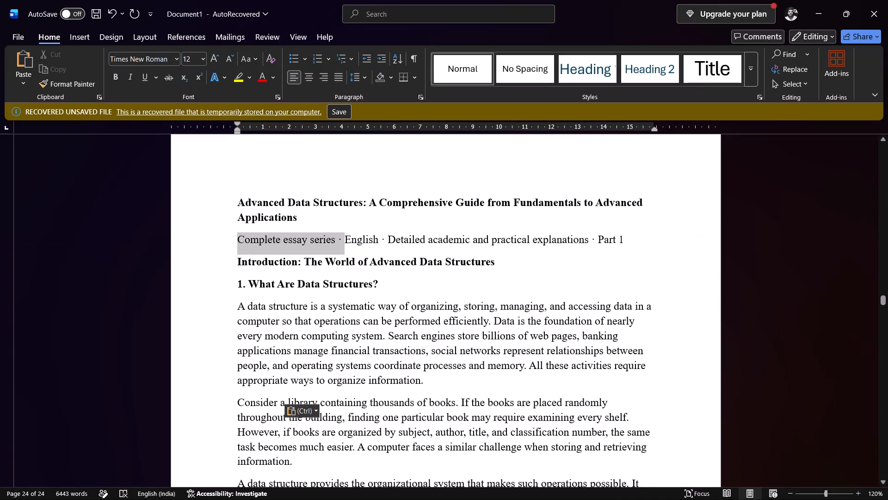
left_click_drag(367, 230, 630, 238)
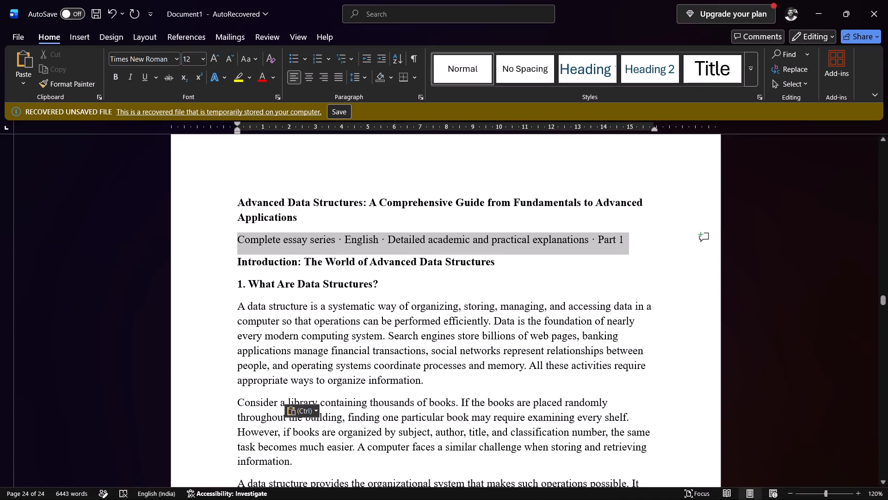
left_click_drag(630, 238, 634, 238)
key("BackSpace")
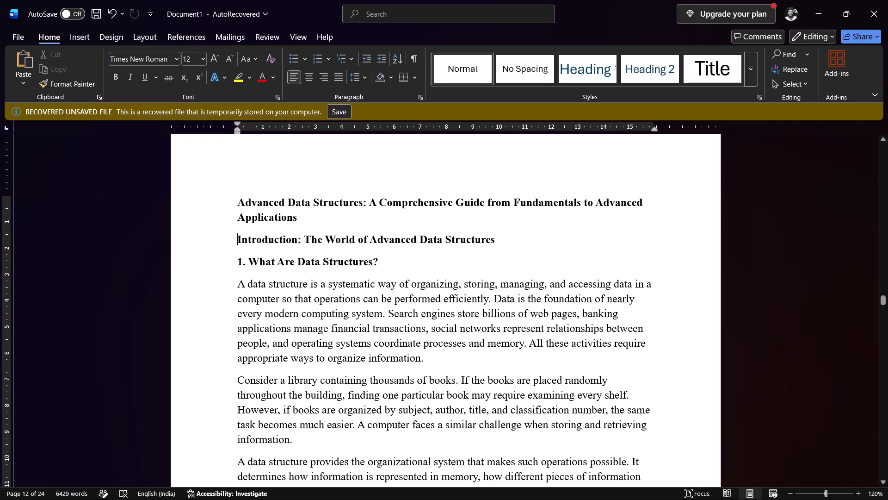
Remove the colon after "Advanced Data Structures" in the document title.
left_click(365, 205)
key("BackSpace")
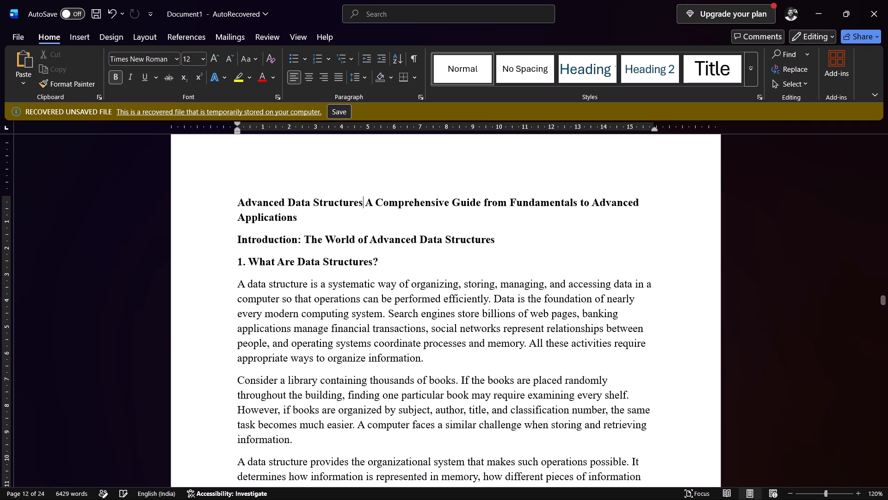
Set the title words "Advanced Data Structures" to font size 24 and center the title paragraph.
left_click_drag(360, 204, 336, 205)
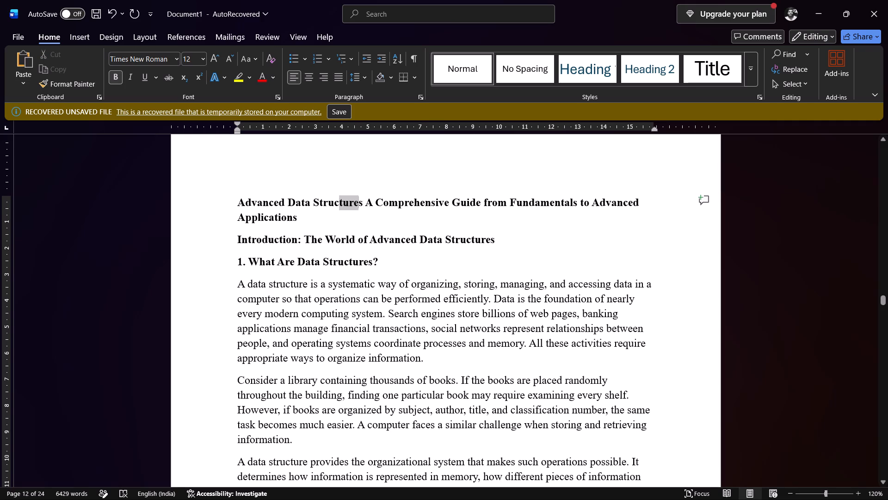
left_click_drag(336, 205, 321, 205)
left_click(290, 209)
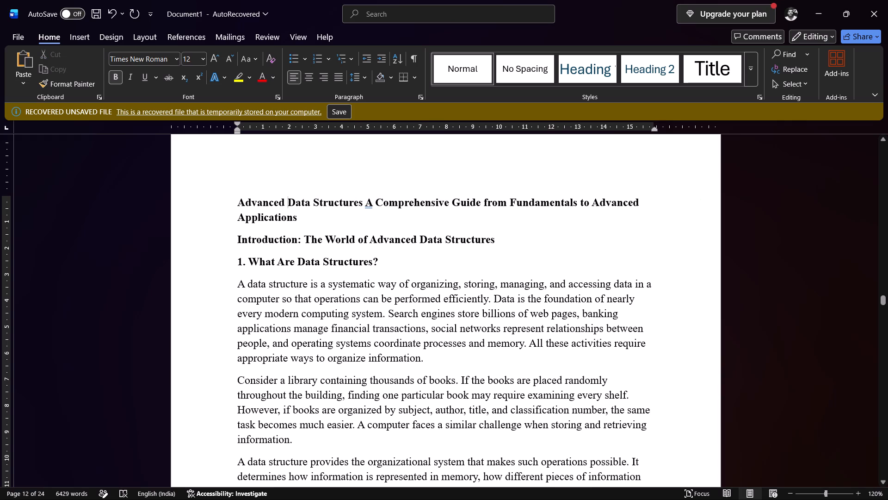
left_click_drag(235, 203, 356, 200)
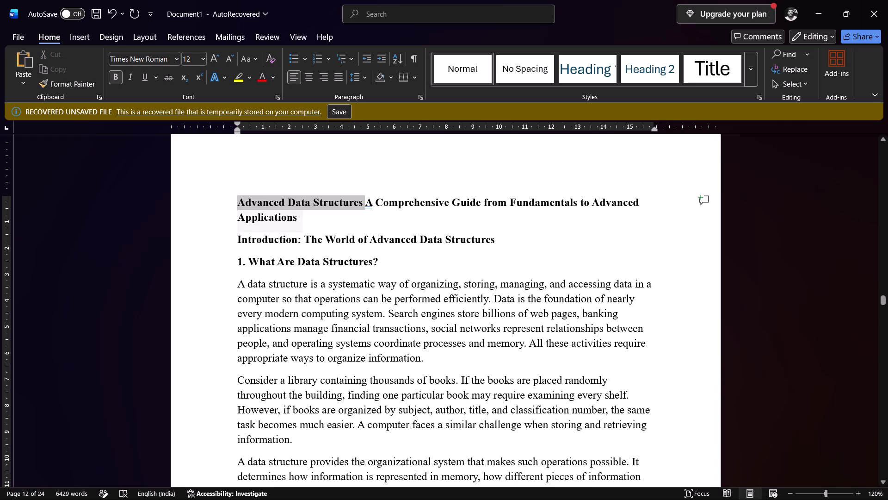
left_click_drag(356, 200, 355, 200)
left_click(322, 194)
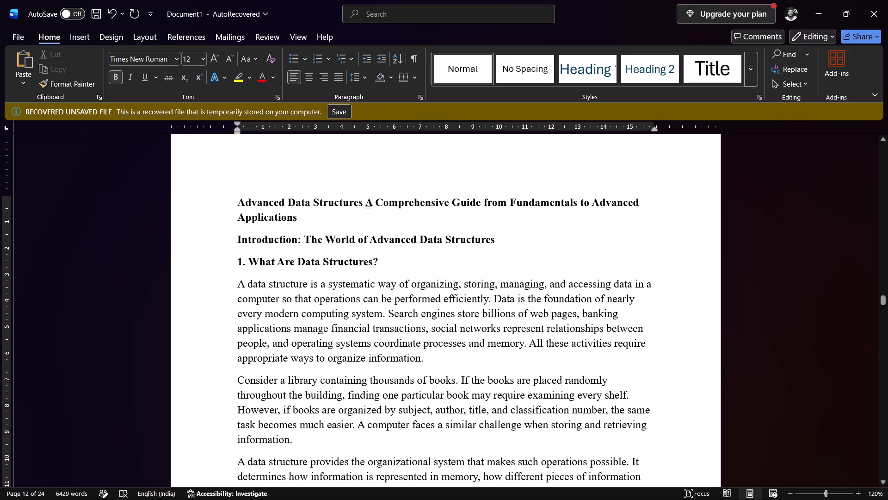
left_click_drag(234, 204, 345, 210)
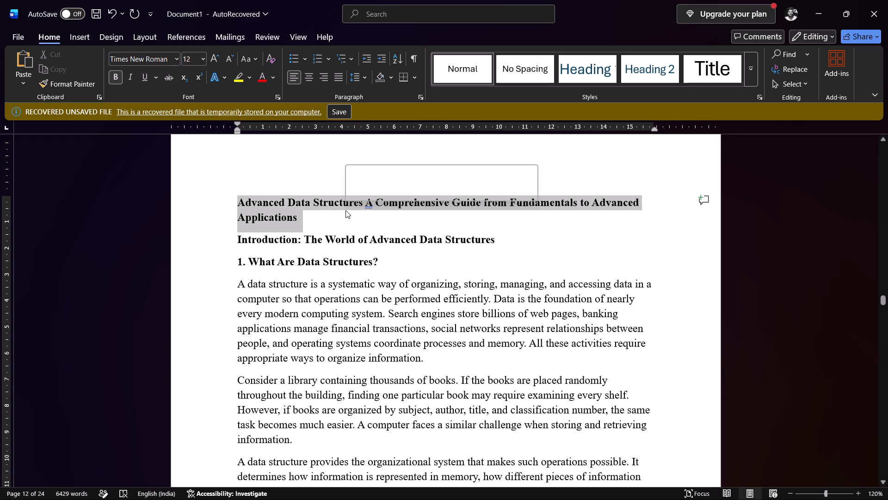
left_click(332, 230)
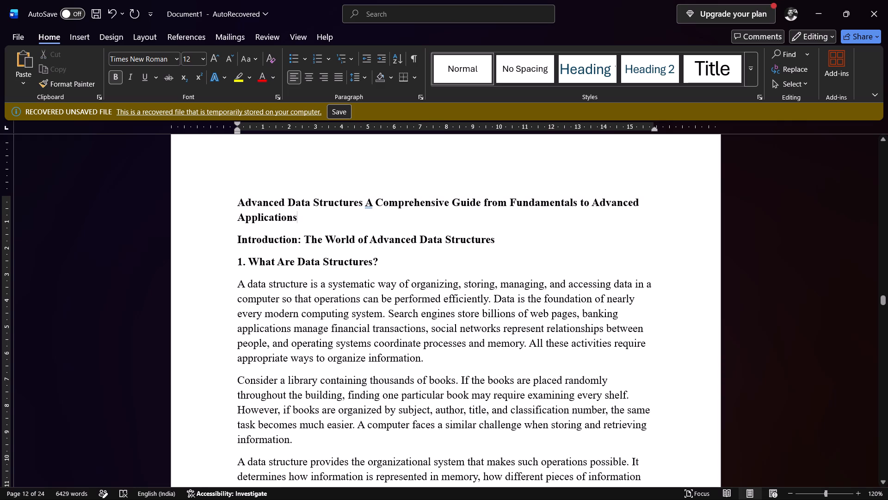
left_click_drag(236, 199, 332, 203)
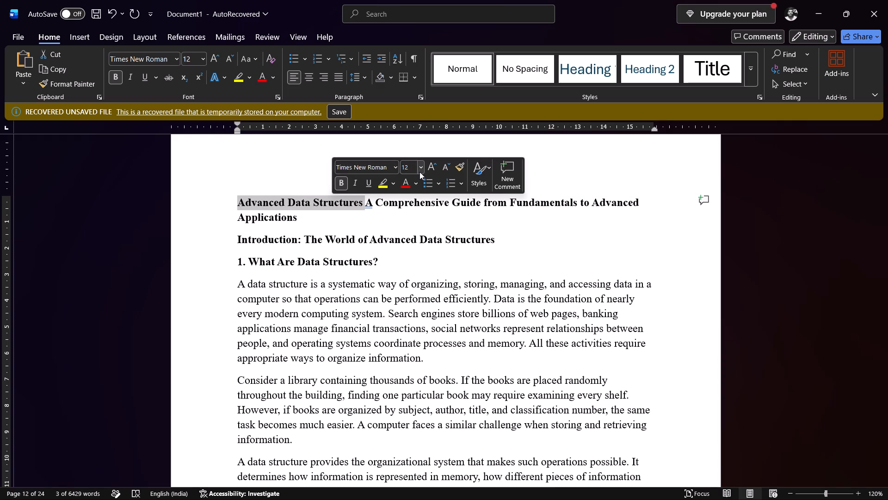
left_click(420, 172)
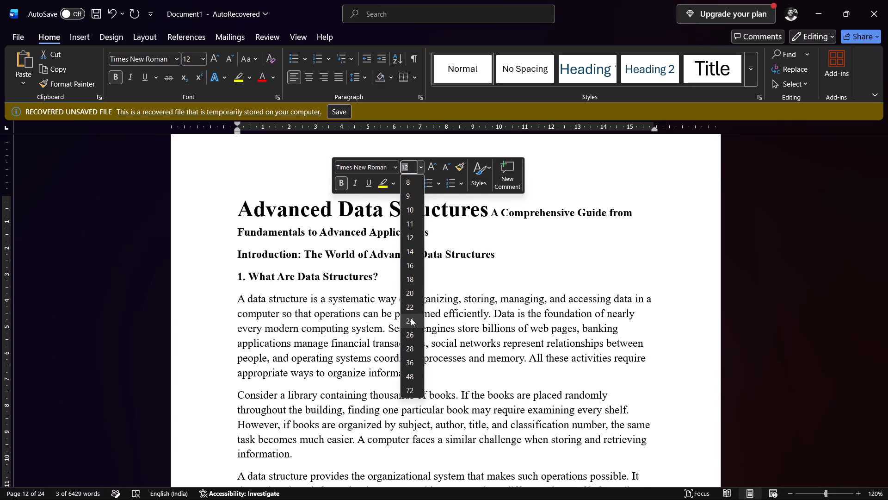
left_click(411, 318)
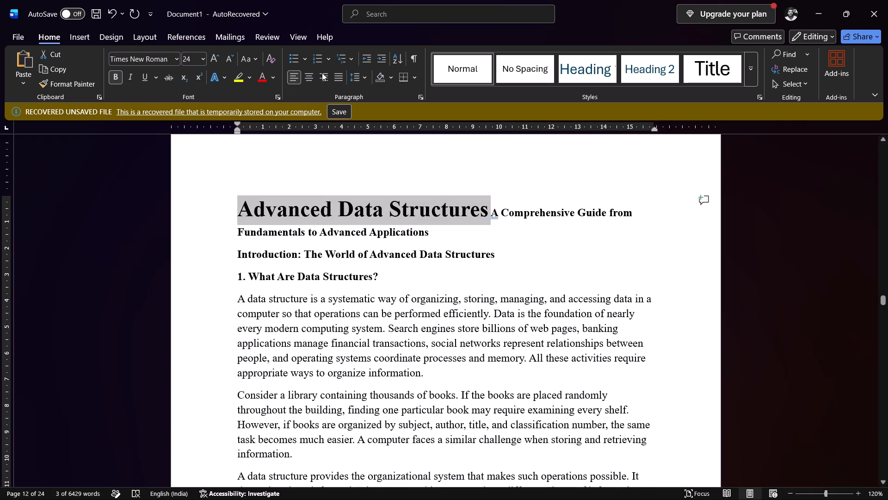
left_click(311, 82)
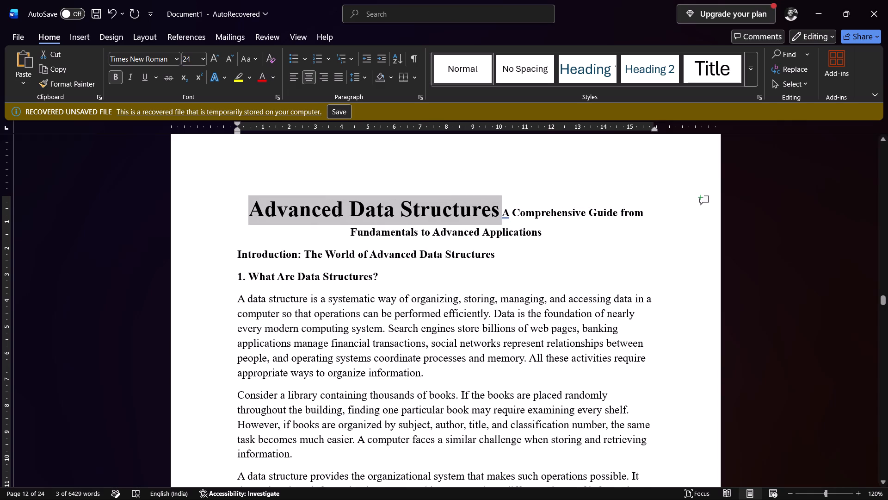
Split the title so that "A Comprehensive Guide from Fundamentals to Advanced Applications" starts on its own line as a subtitle.
left_click(506, 215)
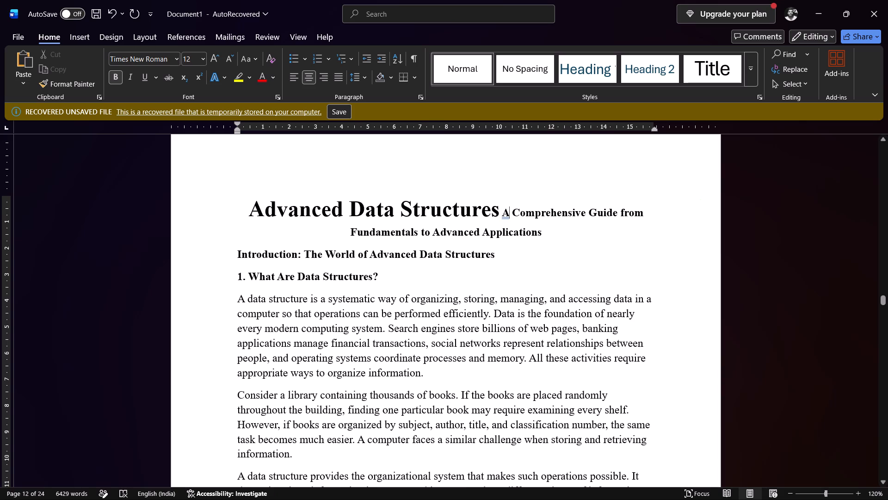
key("Left")
key("Return")
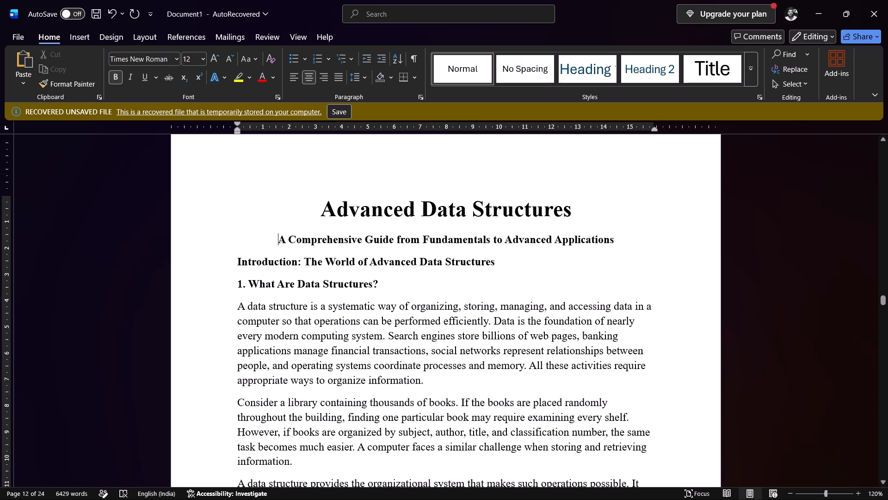
Set the subtitle "A Comprehensive Guide from Fundamentals to Advanced Applications" to font size 14.
left_click_drag(620, 240, 302, 252)
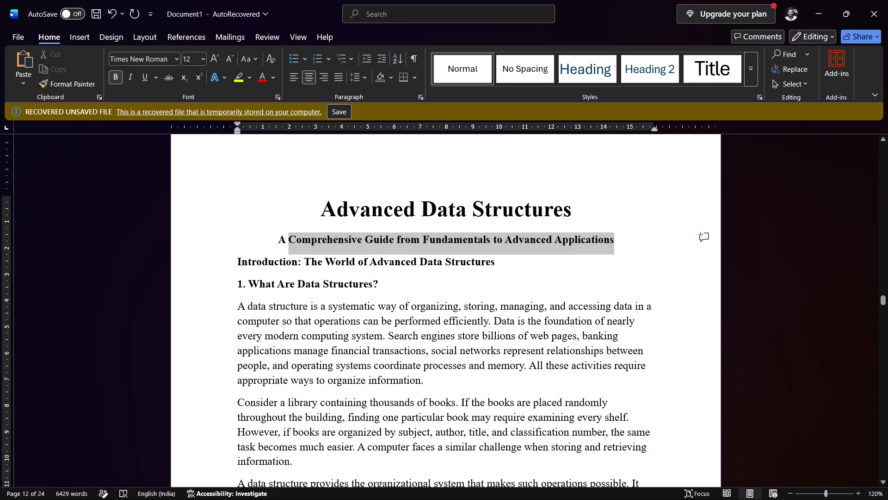
left_click_drag(302, 252, 280, 247)
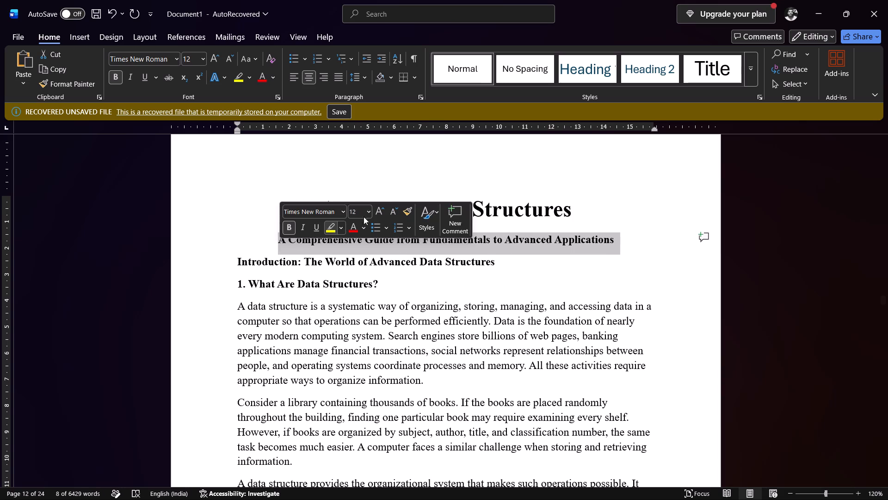
left_click(368, 212)
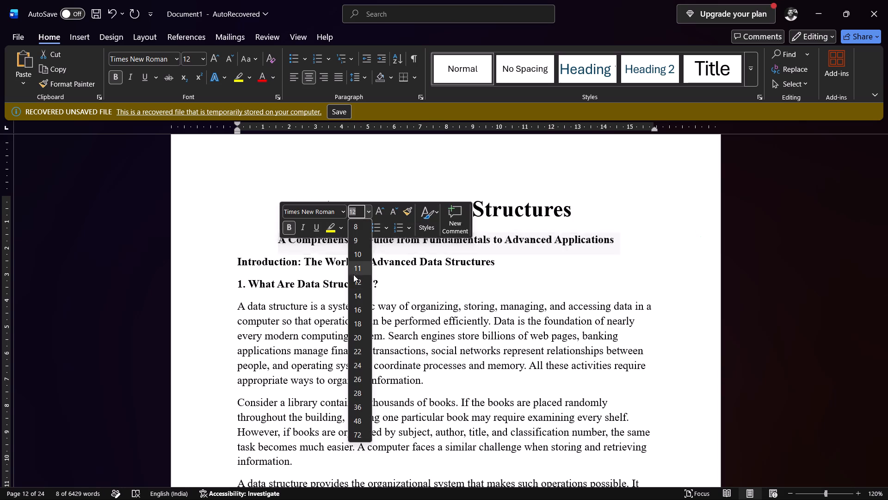
left_click(355, 302)
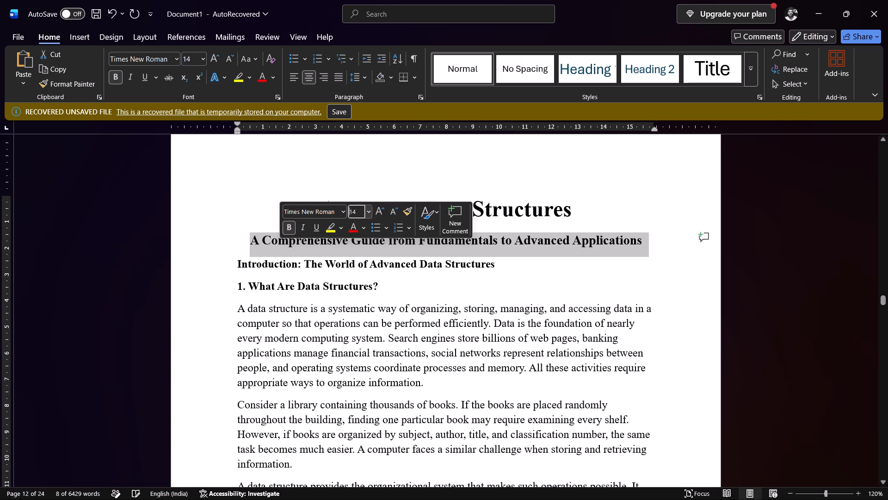
left_click(384, 300)
left_click(384, 300)
Underline the main title "Advanced Data Structures".
scroll(384, 300, "down", 1)
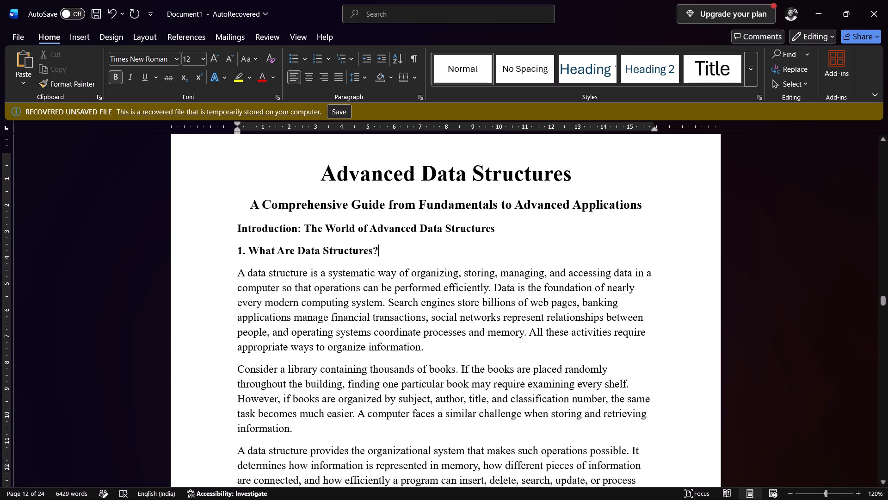
scroll(384, 300, "down", 1)
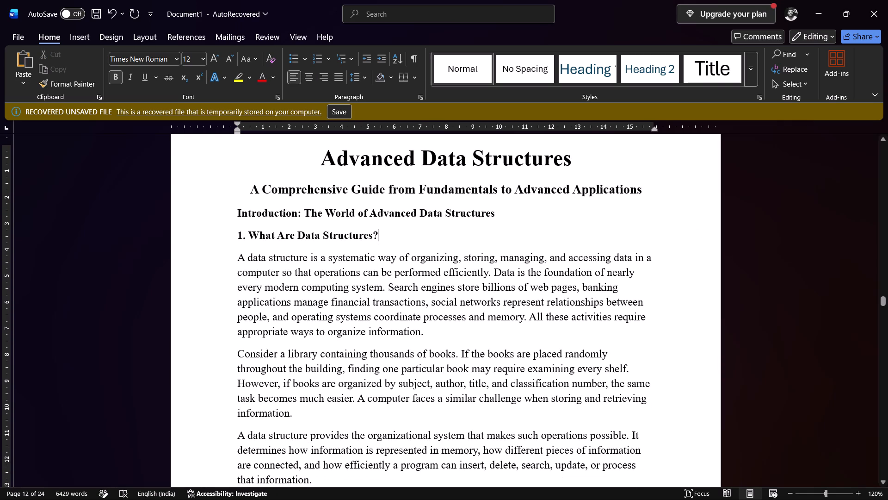
scroll(412, 262, "up", 1)
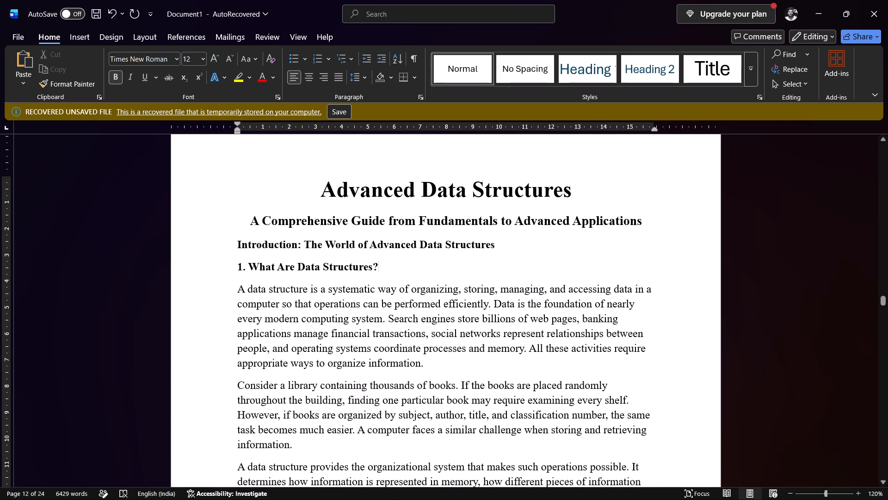
left_click_drag(576, 195, 356, 197)
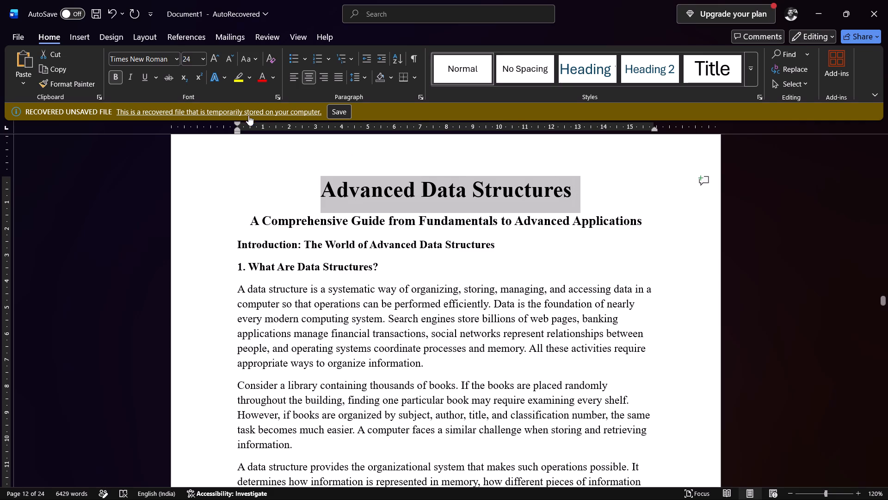
left_click(147, 81)
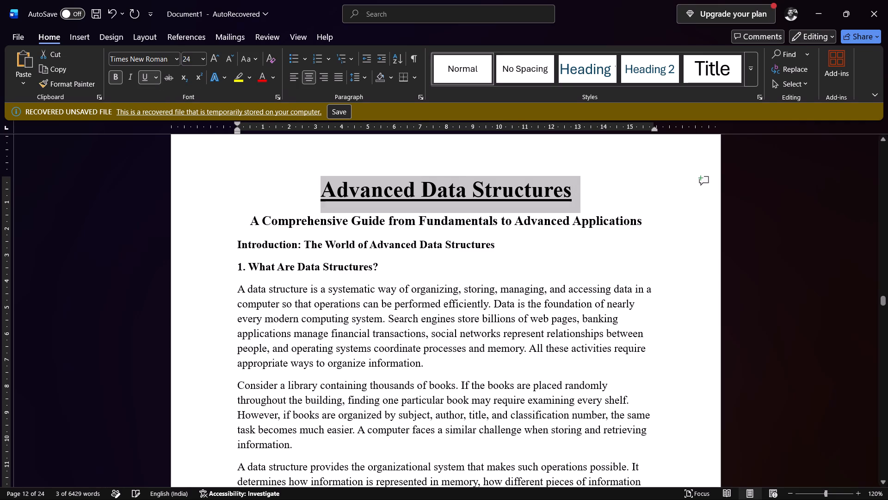
left_click(310, 220)
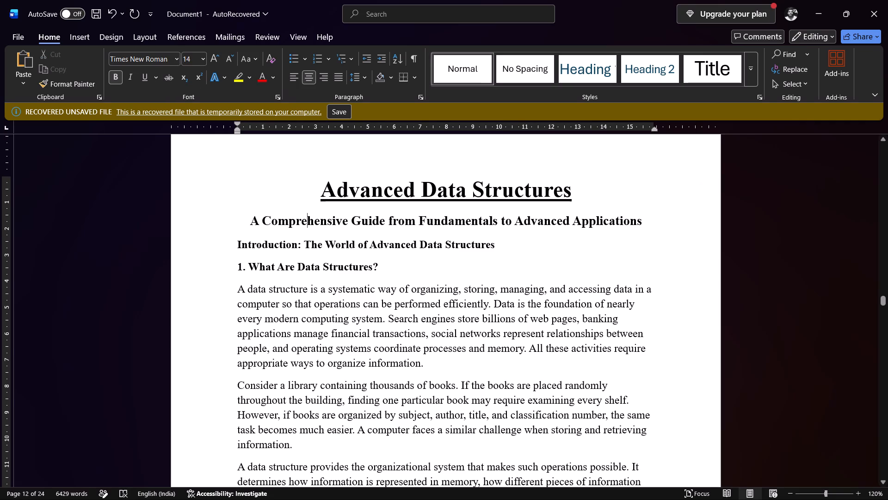
Change the font of the first body paragraph, beginning "A data structure is a systematic way", to Arial Black.
scroll(340, 246, "down", 2)
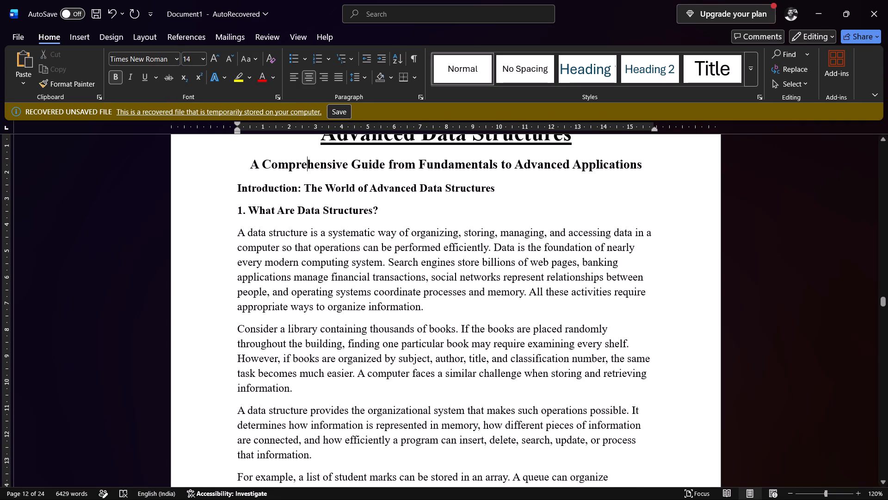
left_click_drag(426, 310, 223, 235)
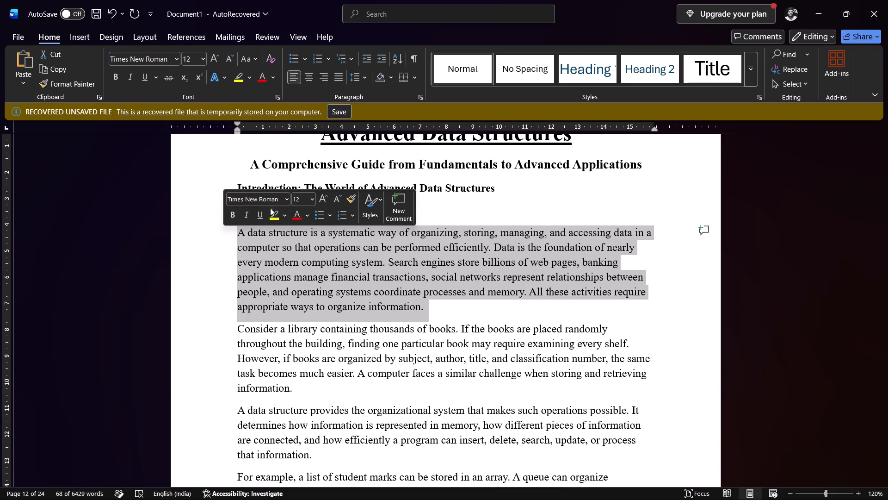
left_click(287, 198)
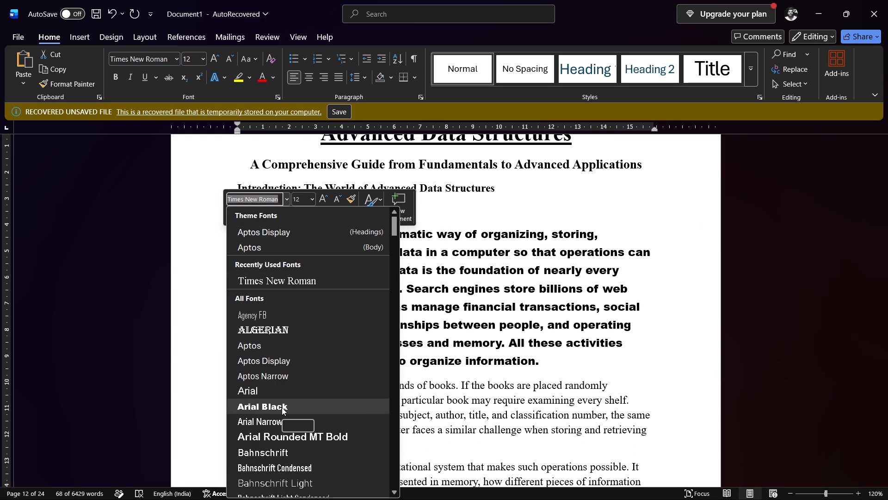
left_click(282, 407)
left_click(366, 334)
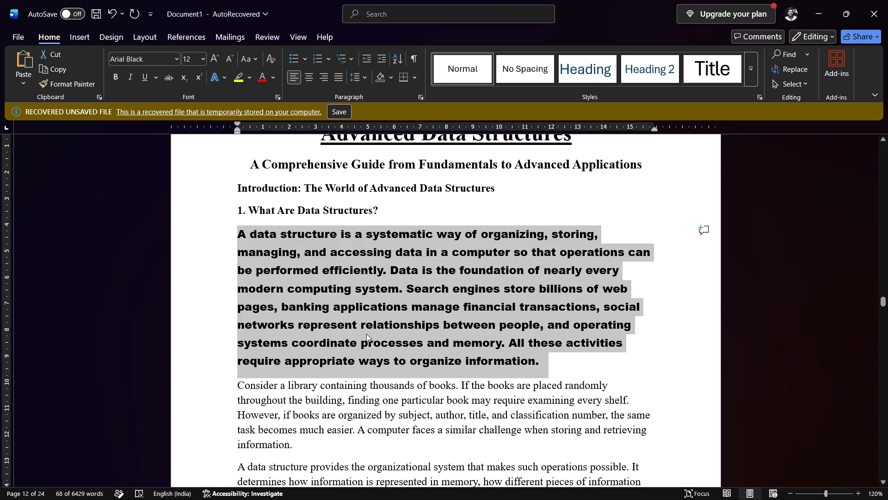
Change the font of the heading "1. What Are Data Structures?" to Algerian.
left_click_drag(386, 203, 334, 213)
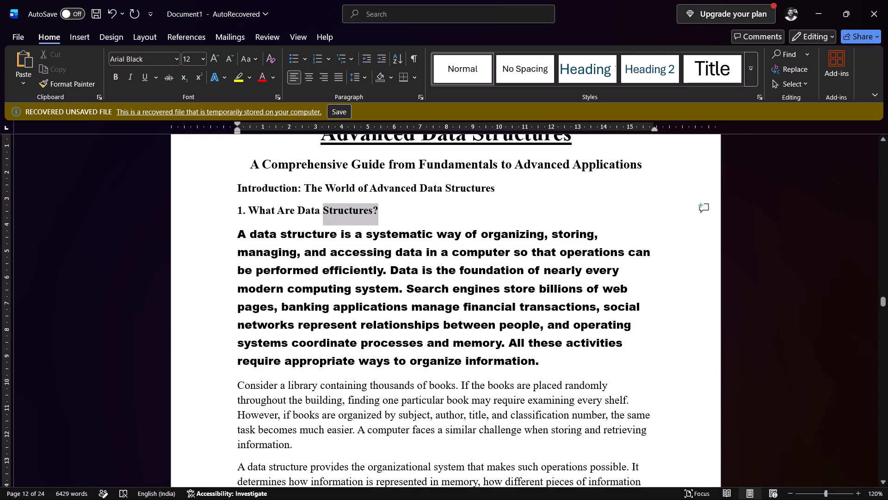
left_click_drag(334, 213, 238, 205)
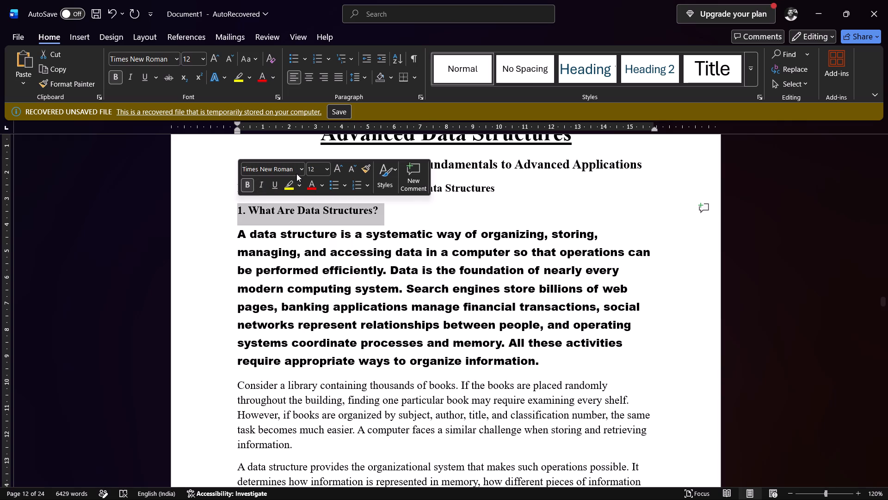
left_click(298, 174)
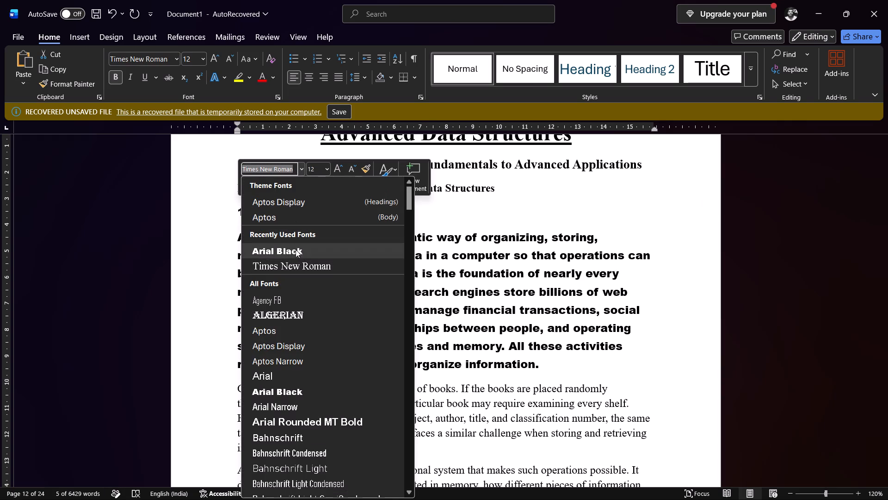
left_click(295, 311)
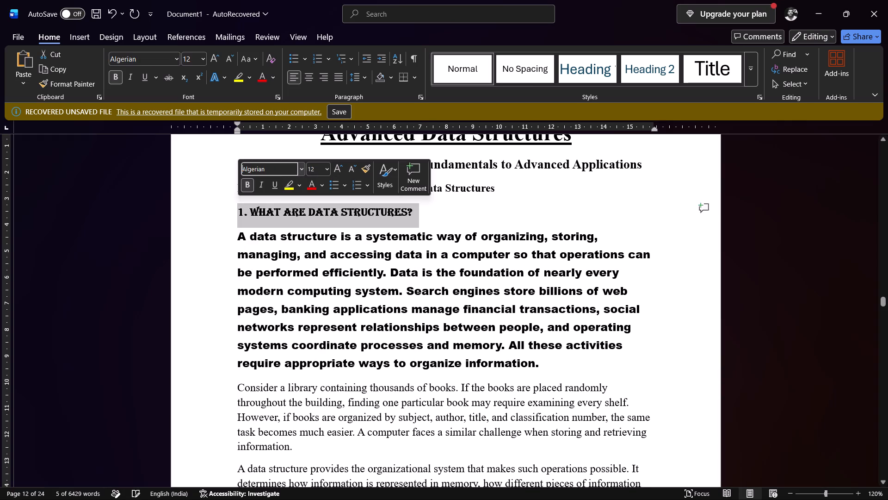
Change the font of the first body paragraph, beginning "A data structure is a systematic way", to Bahnschrift Light.
left_click(347, 297)
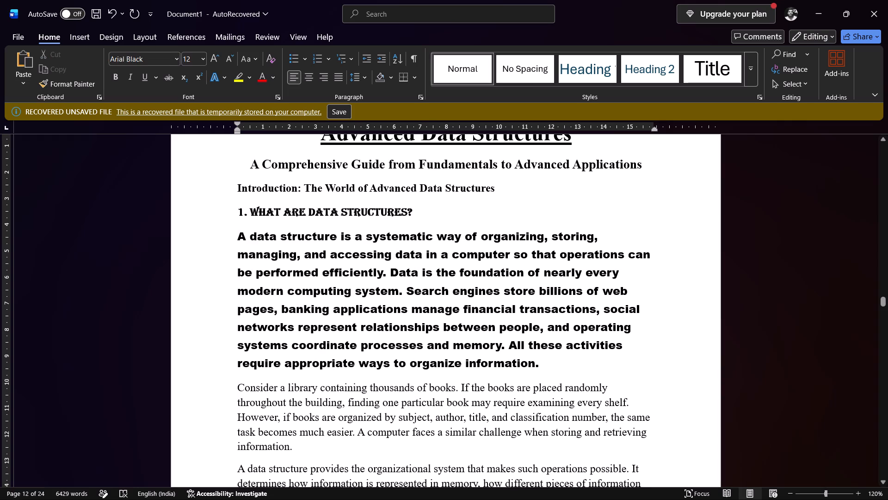
left_click_drag(234, 234, 517, 362)
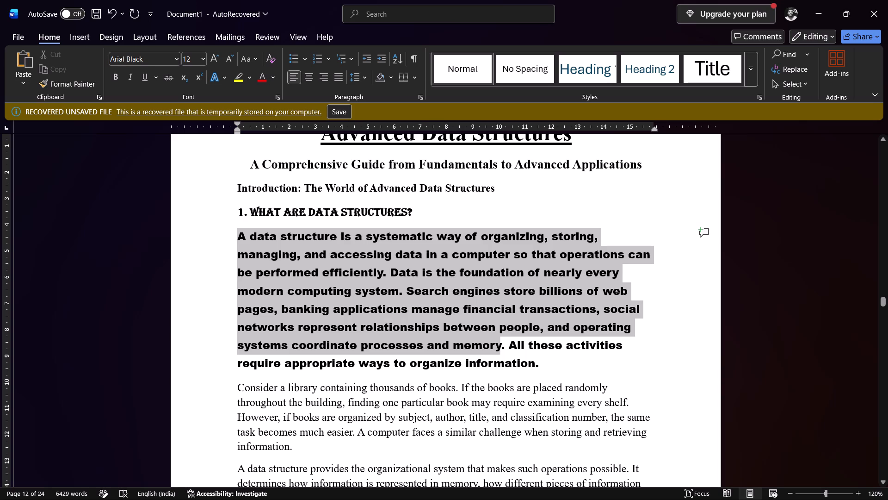
left_click_drag(517, 362, 540, 363)
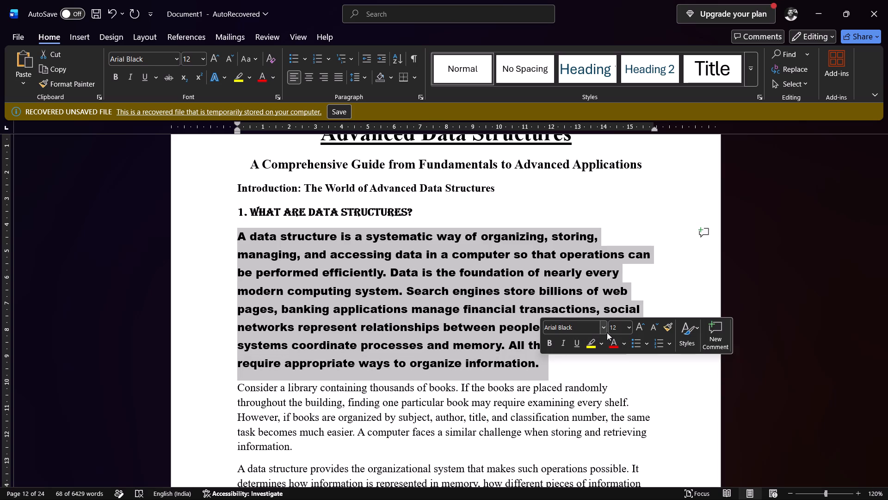
left_click(599, 329)
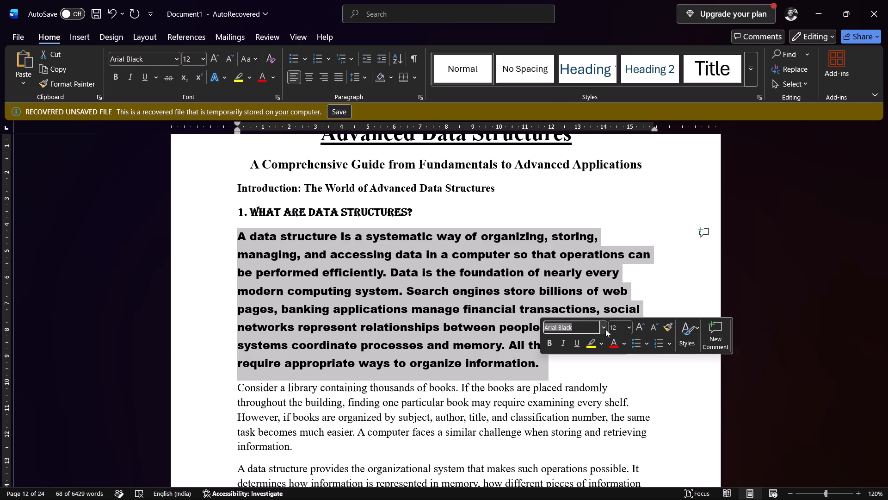
left_click(605, 329)
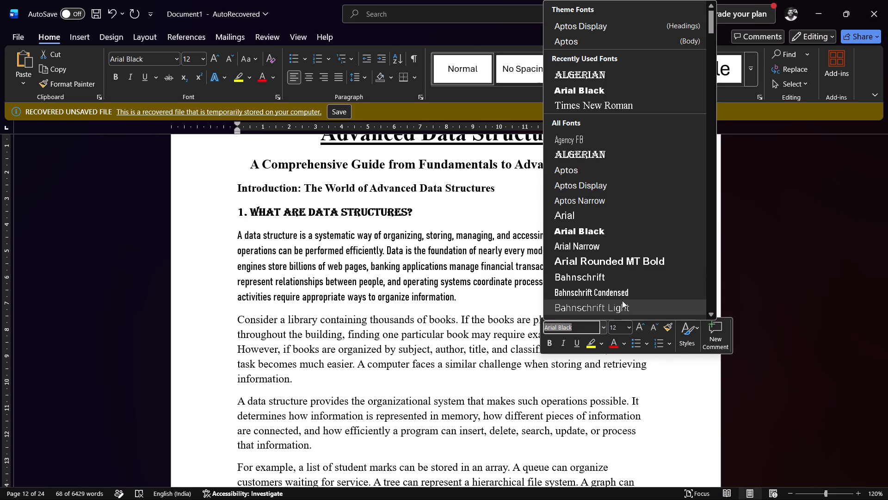
scroll(622, 305, "down", 1)
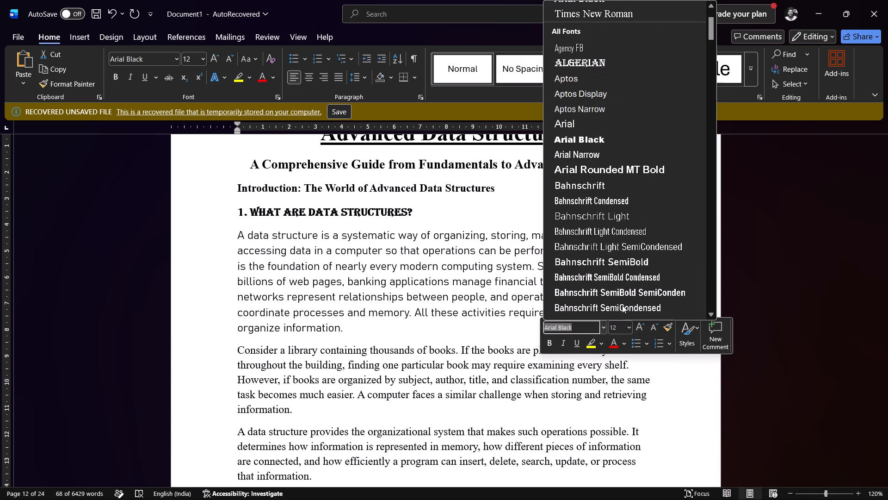
scroll(622, 305, "down", 1)
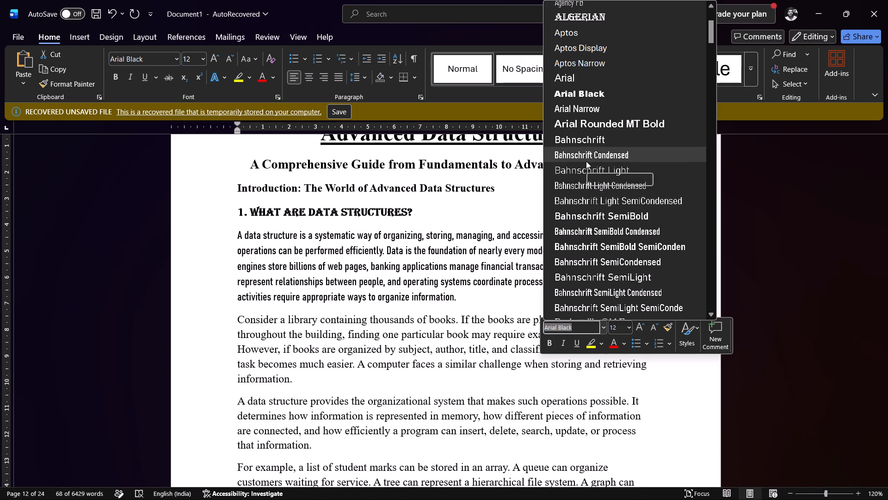
left_click(571, 173)
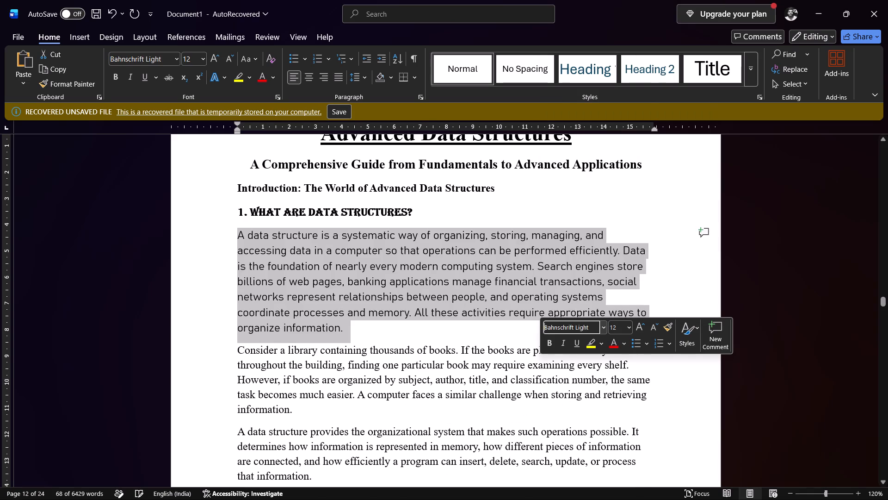
left_click(468, 231)
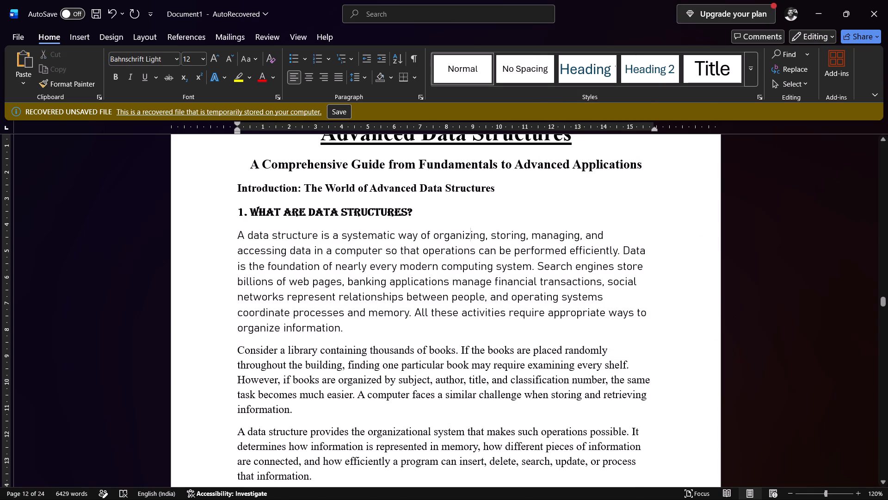
Change the font of the heading "1. What Are Data Structures?" to Bahnschrift SemiLight Condensed.
left_click_drag(418, 213, 212, 210)
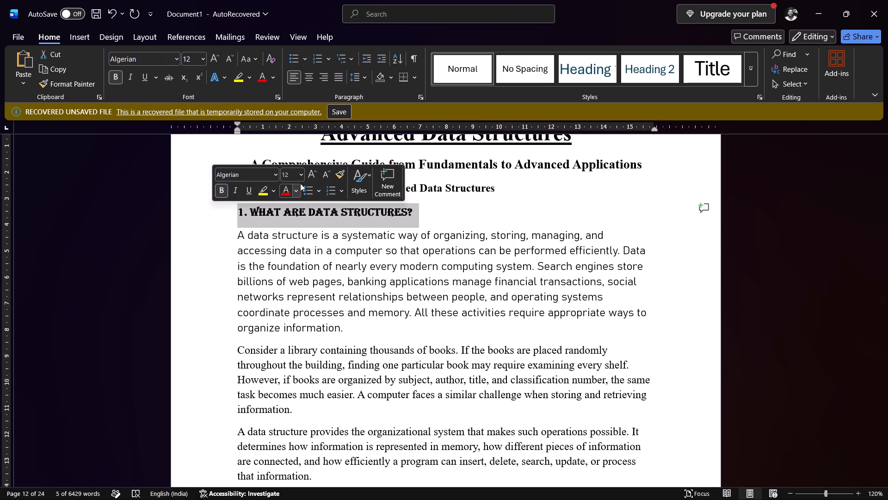
left_click(275, 174)
scroll(277, 375, "down", 1)
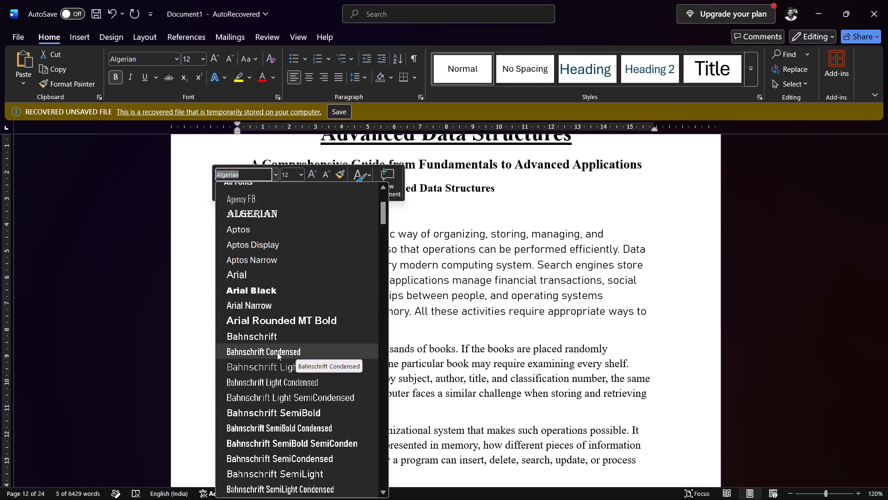
left_click(484, 274)
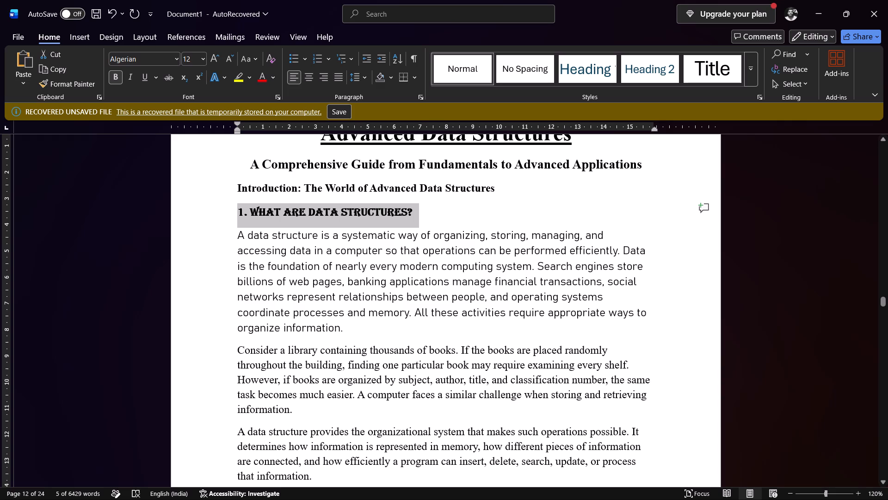
right_click(393, 211)
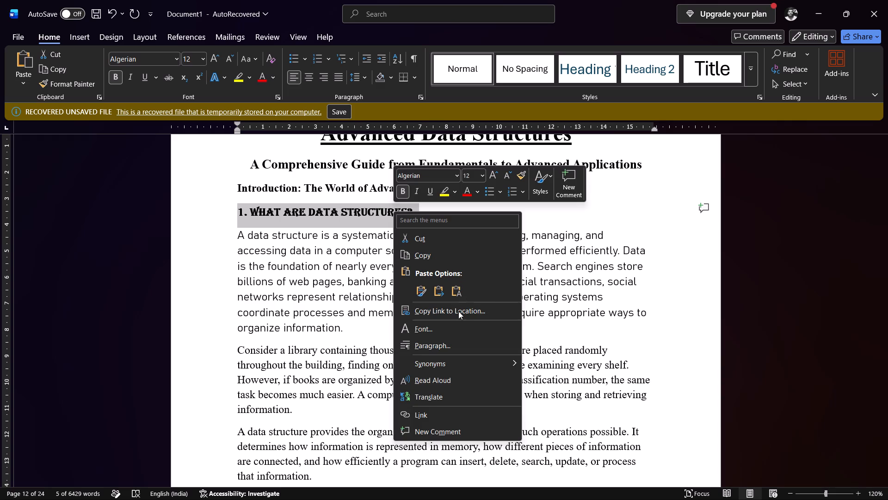
left_click(431, 327)
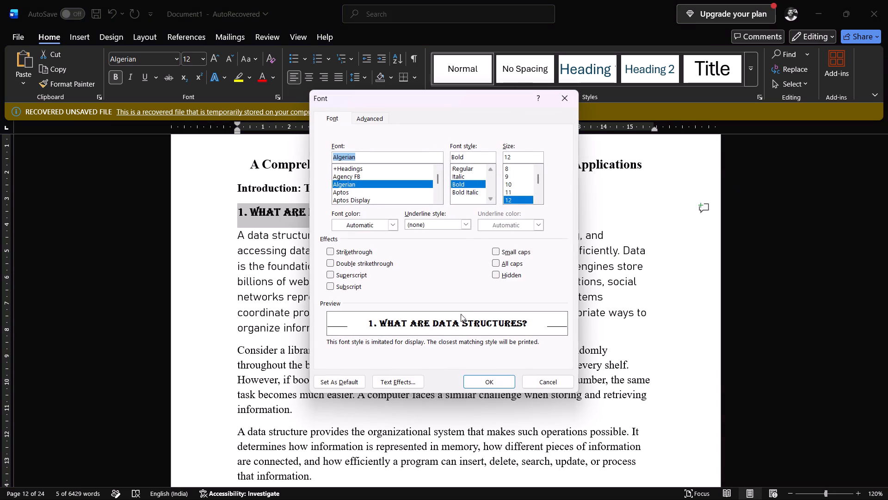
left_click(566, 99)
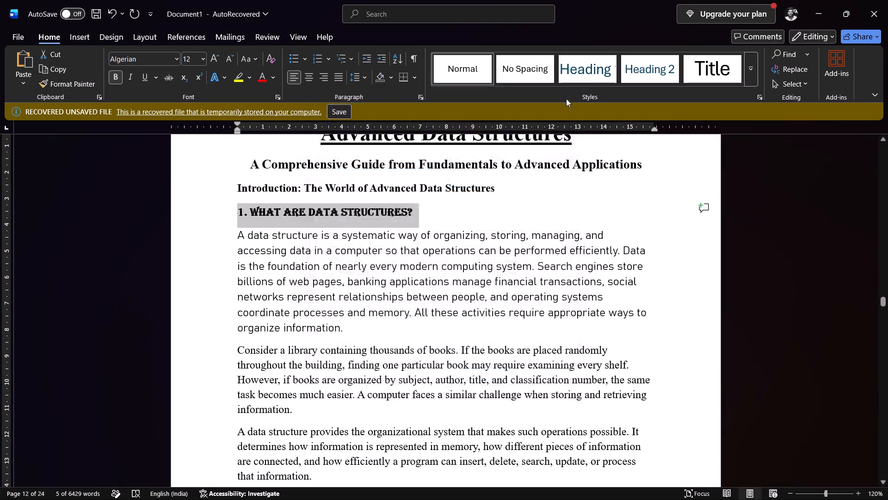
left_click(173, 60)
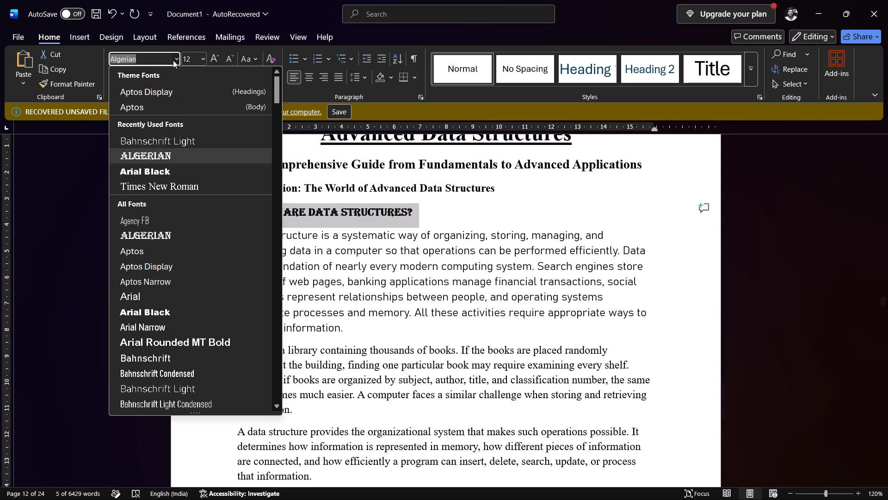
scroll(178, 312, "down", 3)
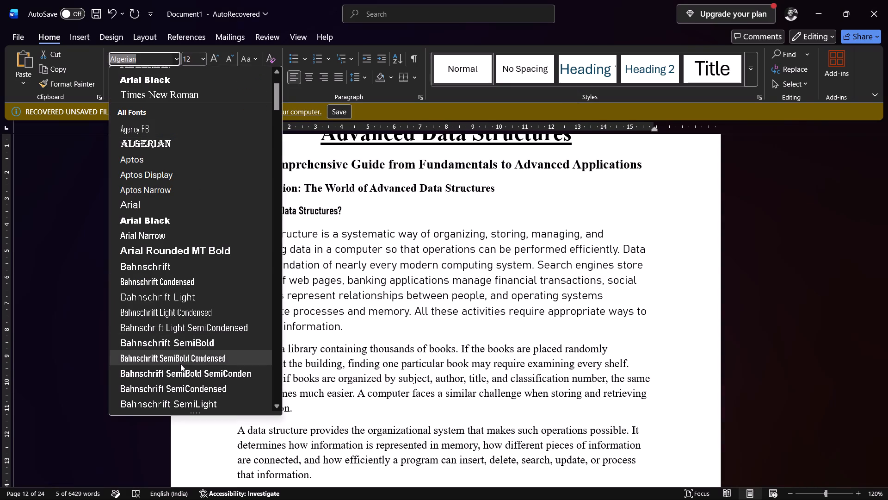
scroll(180, 364, "down", 2)
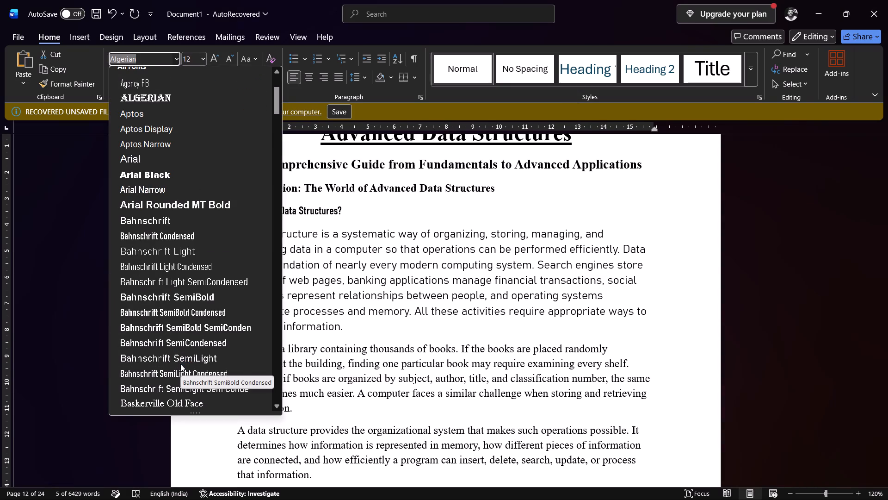
scroll(180, 364, "down", 1)
scroll(179, 318, "down", 1)
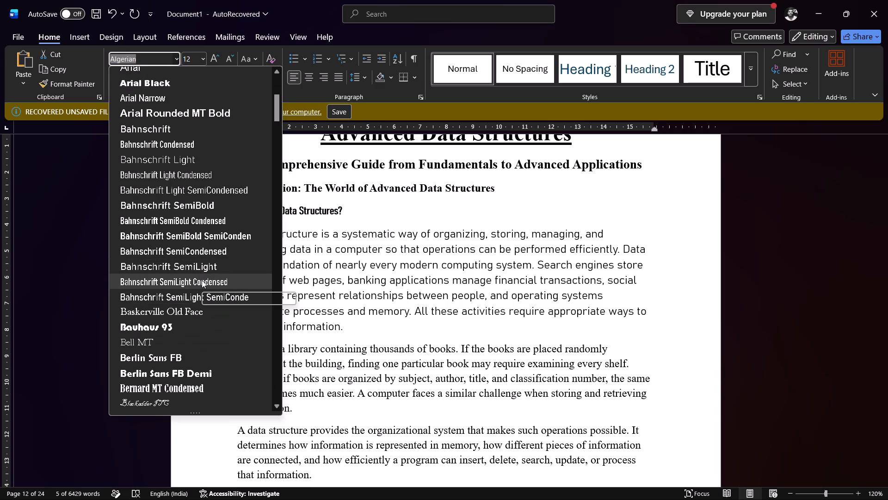
left_click(202, 280)
left_click(427, 231)
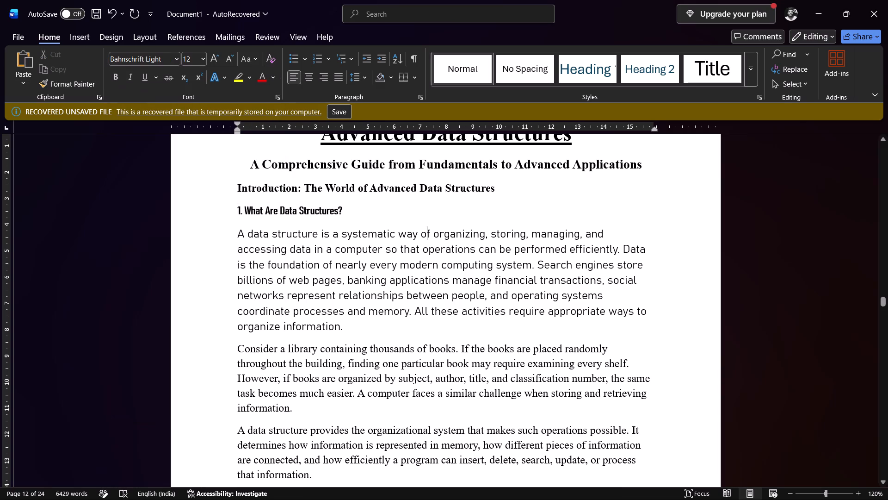
Change the font of the second body paragraph, beginning "Consider a library containing thousands of books", to Bahnschrift Light.
scroll(427, 231, "down", 1)
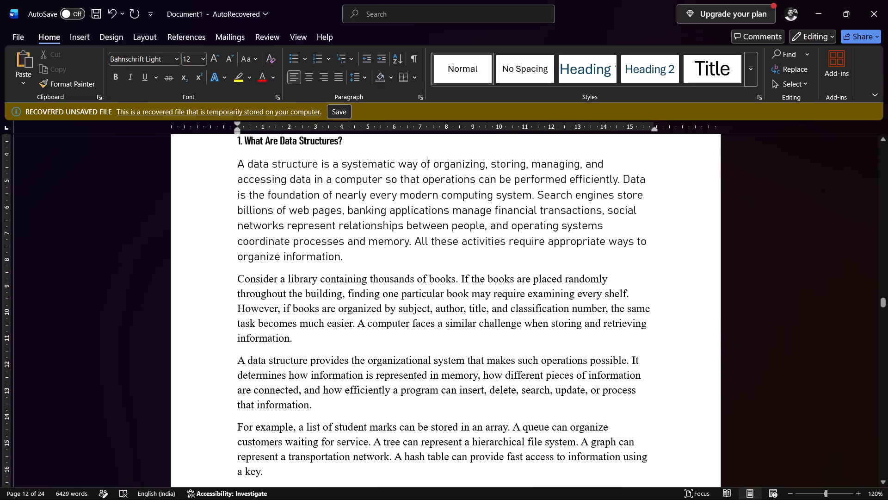
left_click_drag(298, 340, 234, 279)
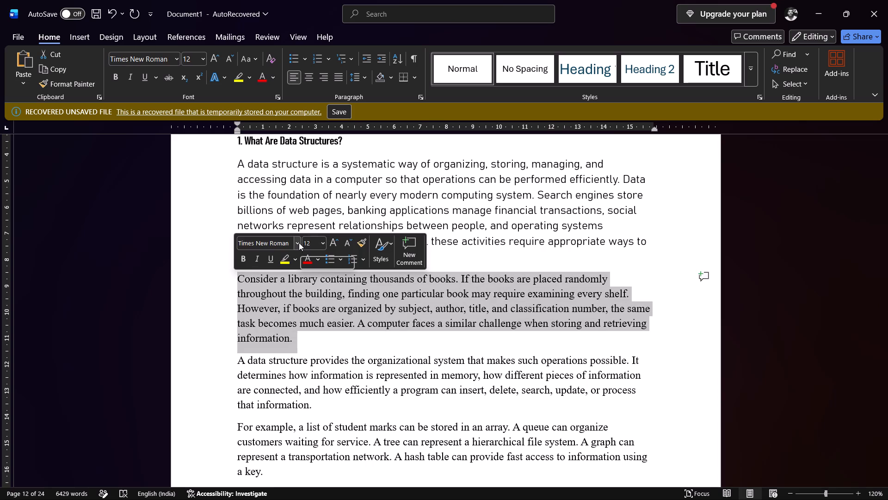
left_click(299, 243)
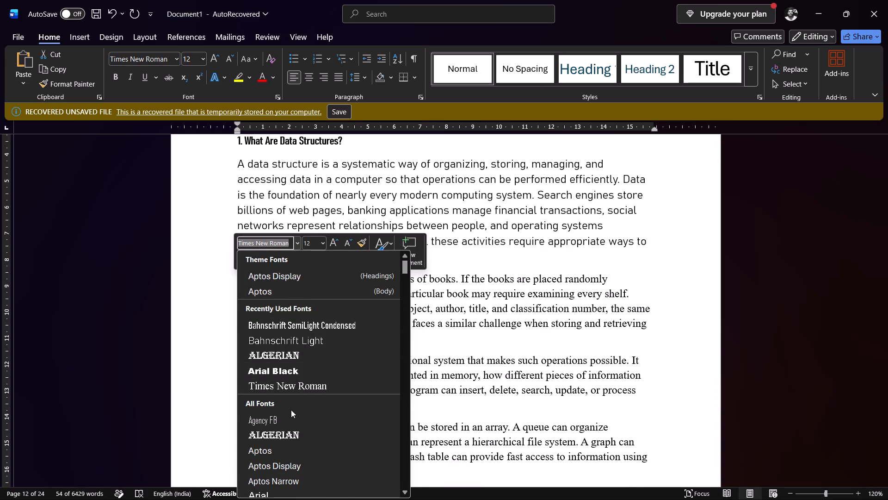
scroll(291, 410, "down", 1)
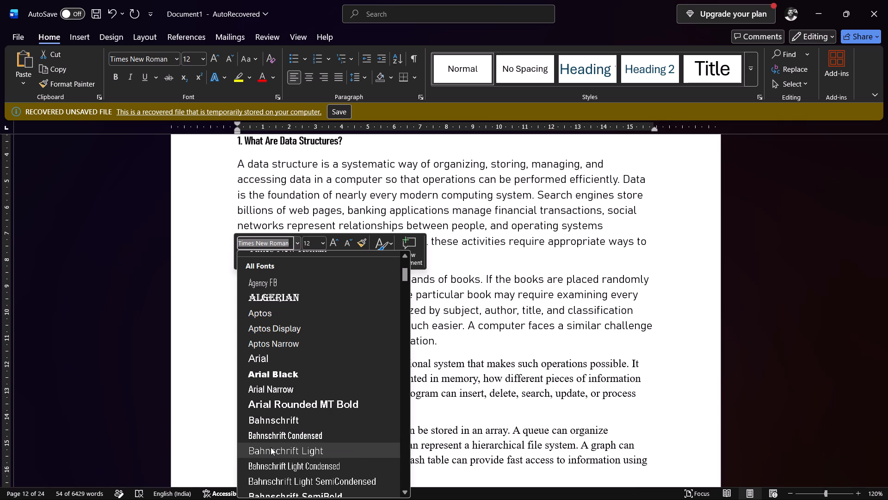
left_click(271, 447)
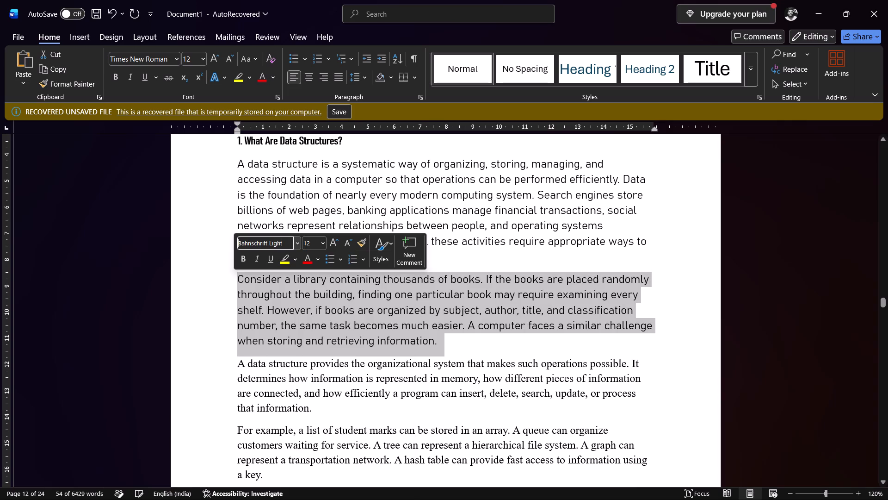
left_click(351, 365)
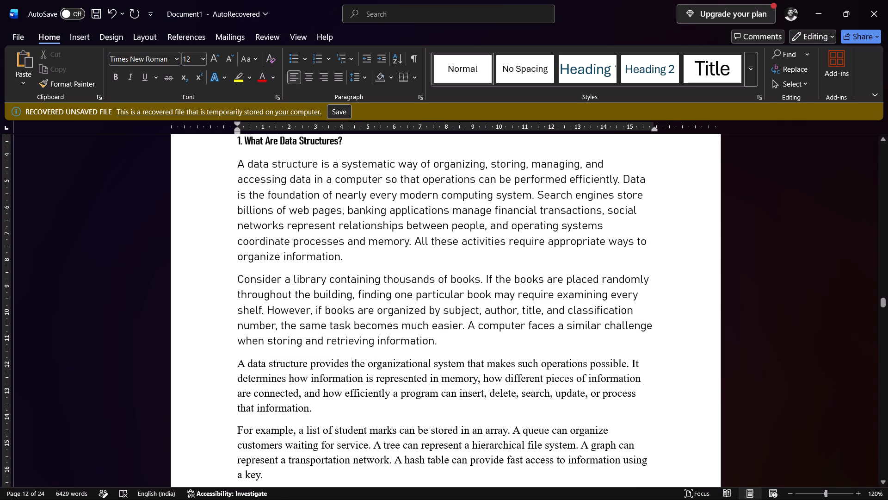
Change the font of the third body paragraph, beginning "A data structure provides the organizational system", to Bahnschrift Light.
left_click_drag(235, 367, 327, 403)
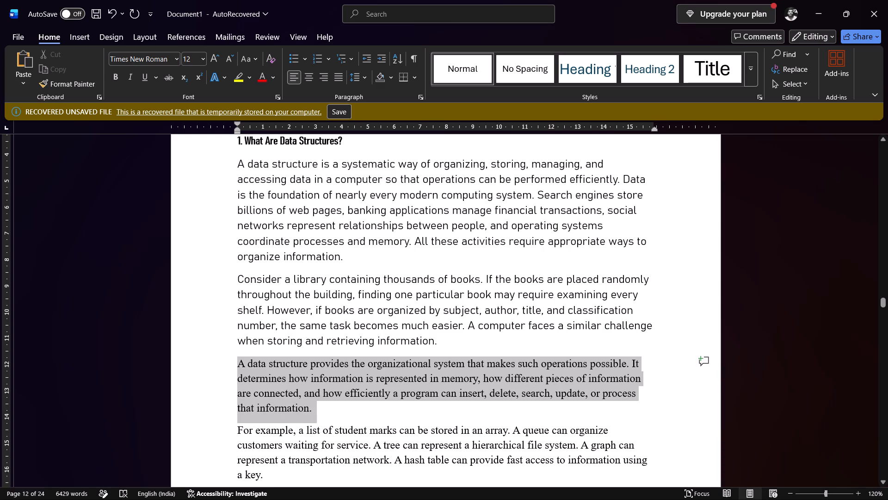
left_click_drag(327, 403, 325, 404)
left_click(387, 368)
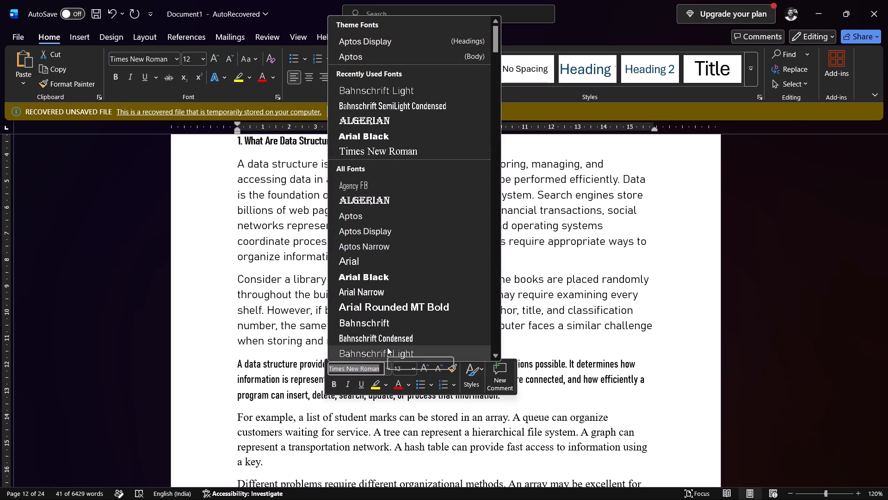
left_click(387, 349)
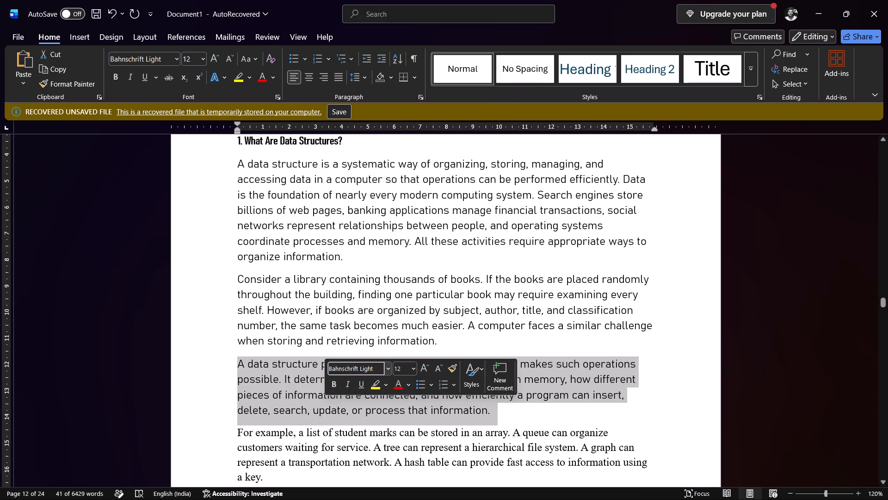
left_click(421, 323)
Change the font of the fourth body paragraph, beginning "For example, a list of student marks", to Bahnschrift Light.
scroll(421, 323, "down", 1)
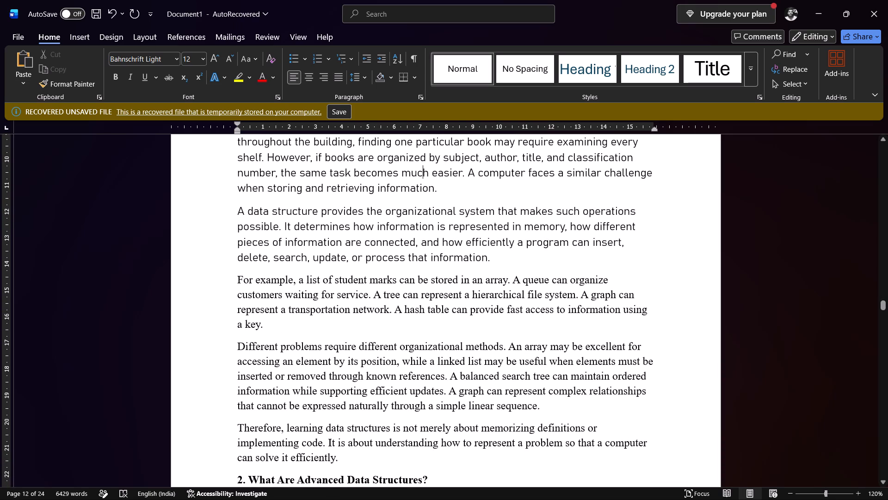
left_click_drag(272, 325, 235, 301)
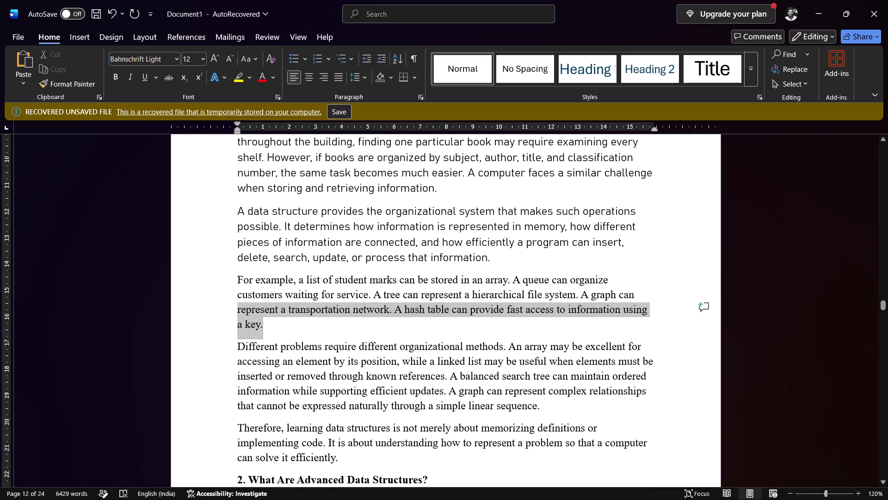
left_click_drag(235, 301, 232, 283)
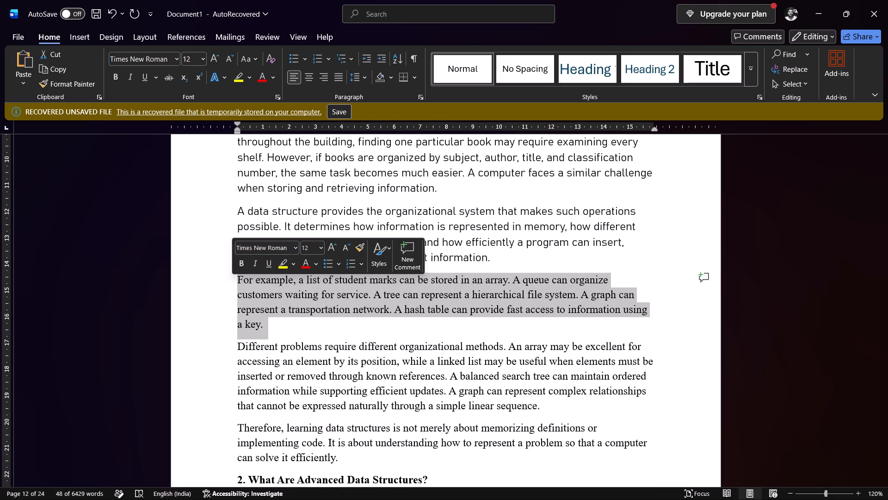
left_click(297, 246)
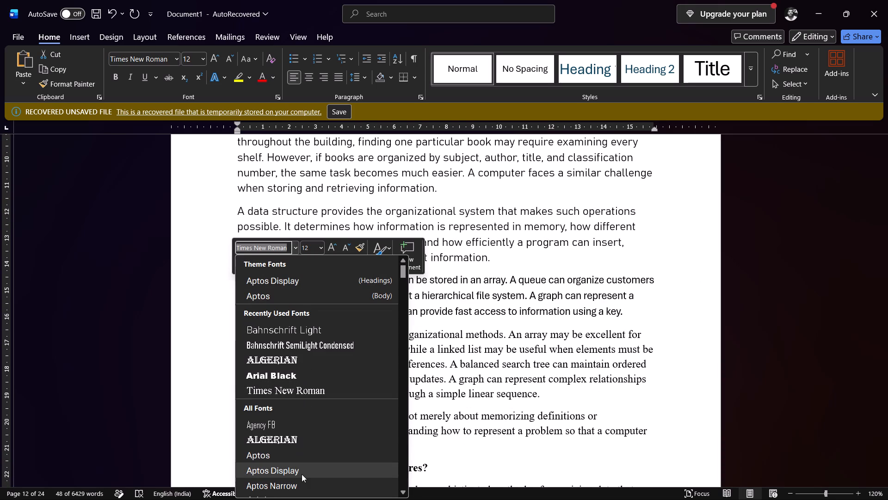
scroll(302, 474, "down", 2)
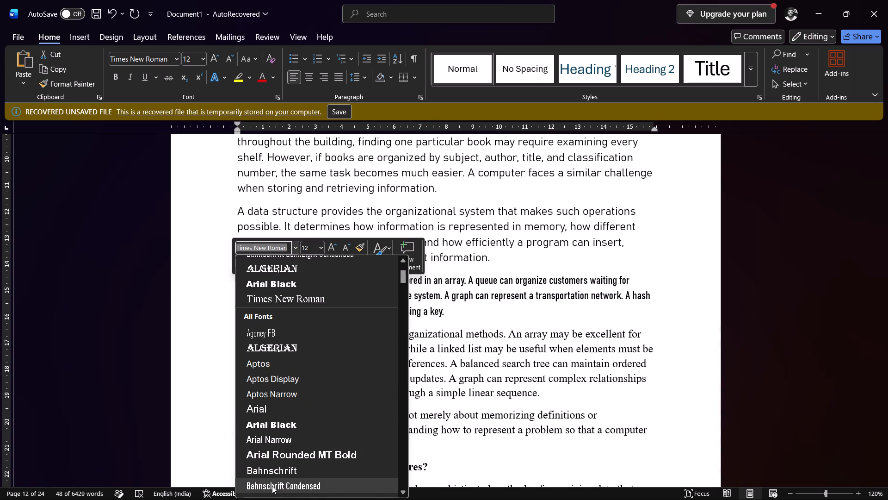
scroll(291, 463, "down", 1)
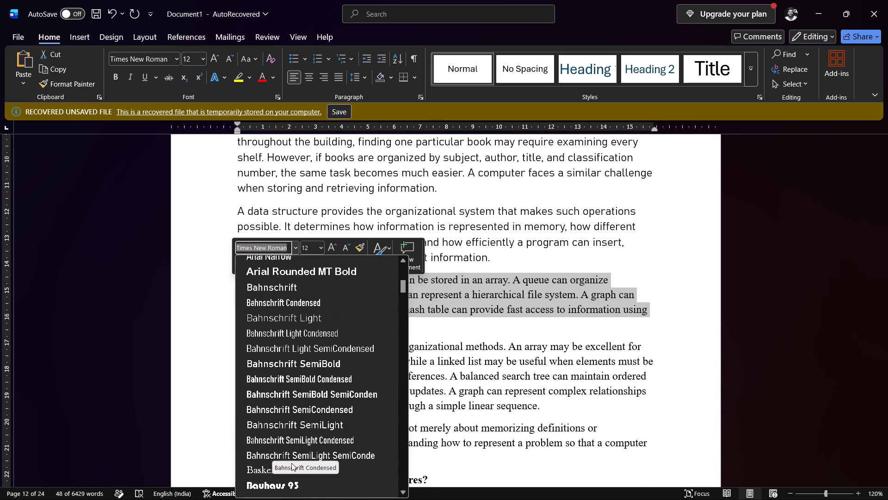
scroll(291, 463, "down", 1)
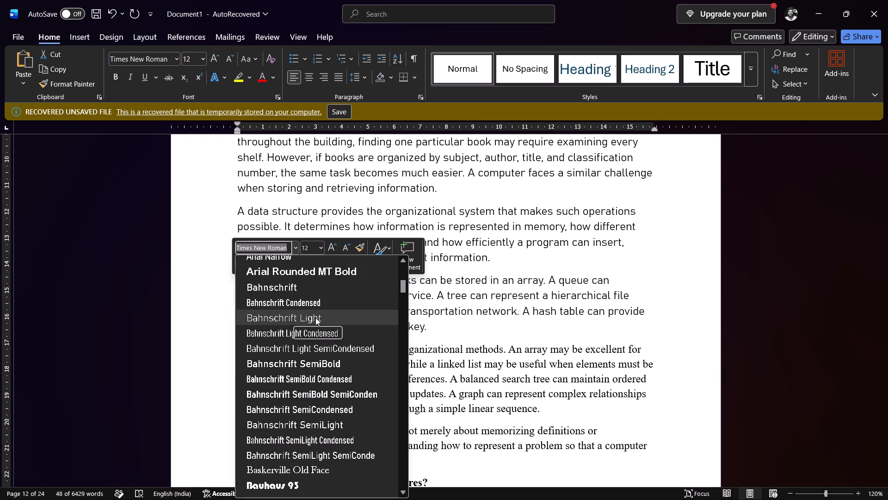
left_click(315, 318)
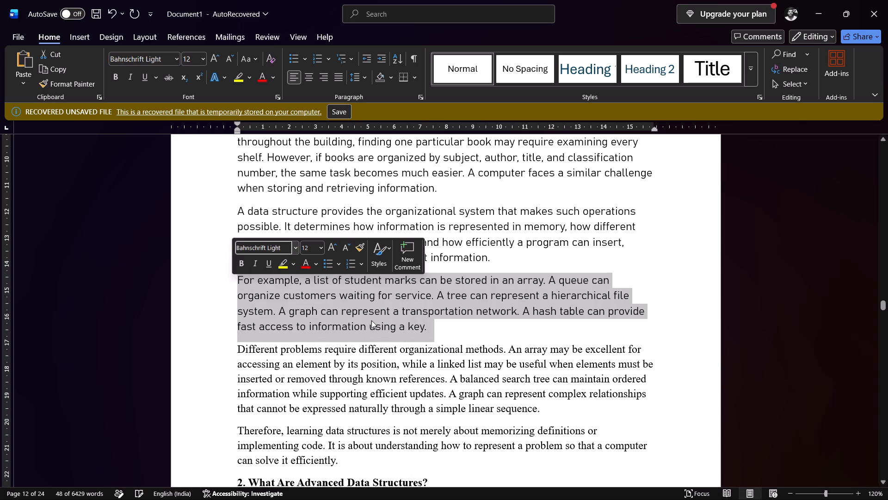
left_click(371, 320)
Change the font of the fifth body paragraph, beginning "Different problems require different organizational methods", to Bahnschrift Light.
scroll(371, 320, "down", 1)
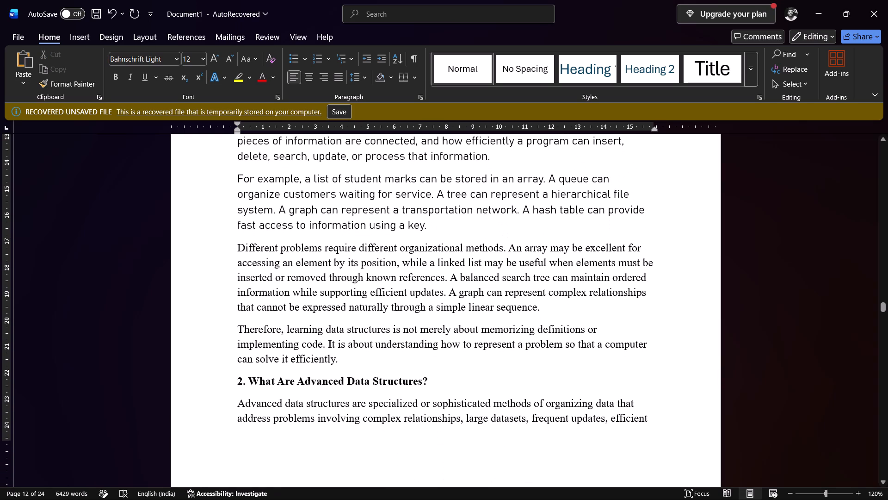
left_click_drag(551, 306, 237, 250)
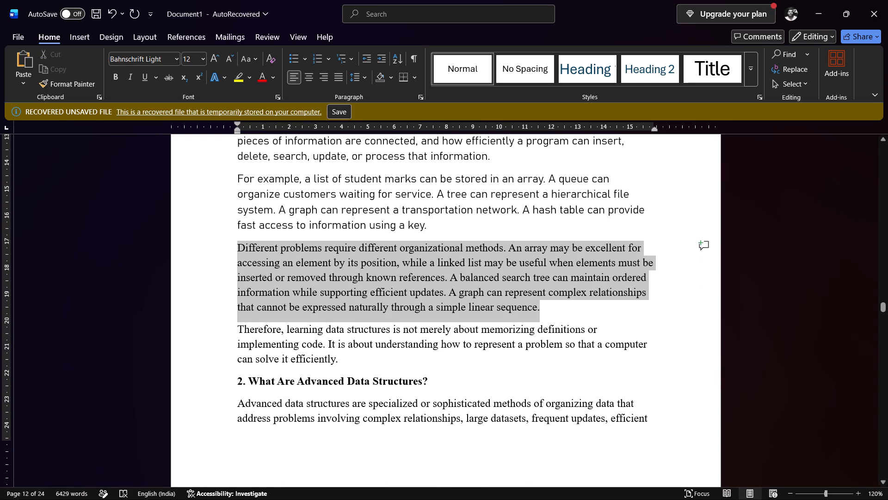
left_click_drag(237, 250, 228, 246)
left_click(293, 207)
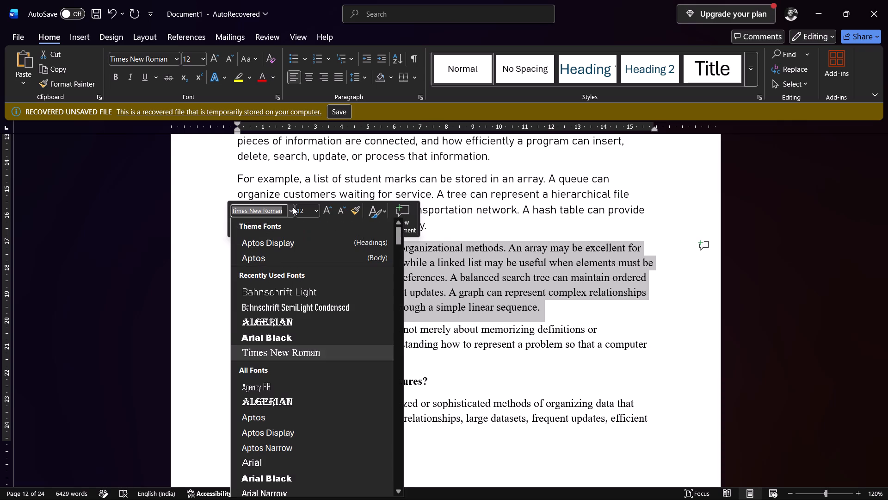
scroll(300, 382, "down", 1)
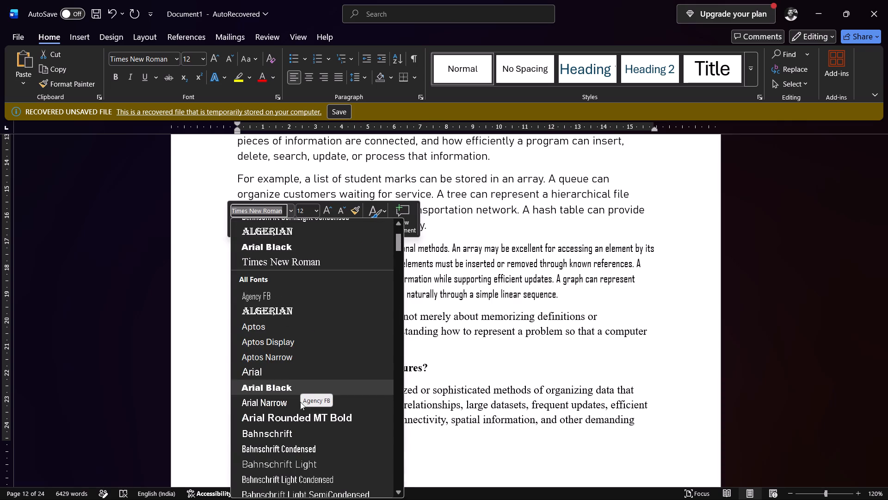
left_click(300, 465)
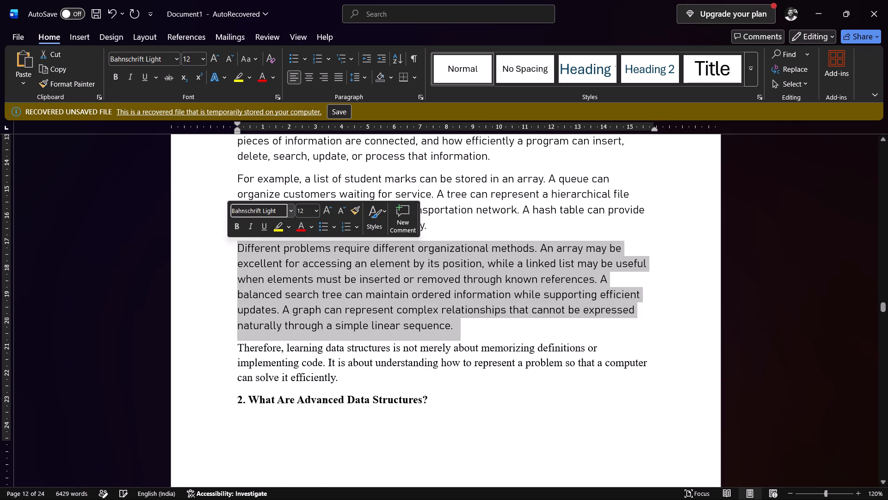
left_click(374, 386)
Change the font of the sixth body paragraph, beginning "Therefore, learning data structures is not merely", to Bahnschrift Light.
scroll(374, 386, "down", 1)
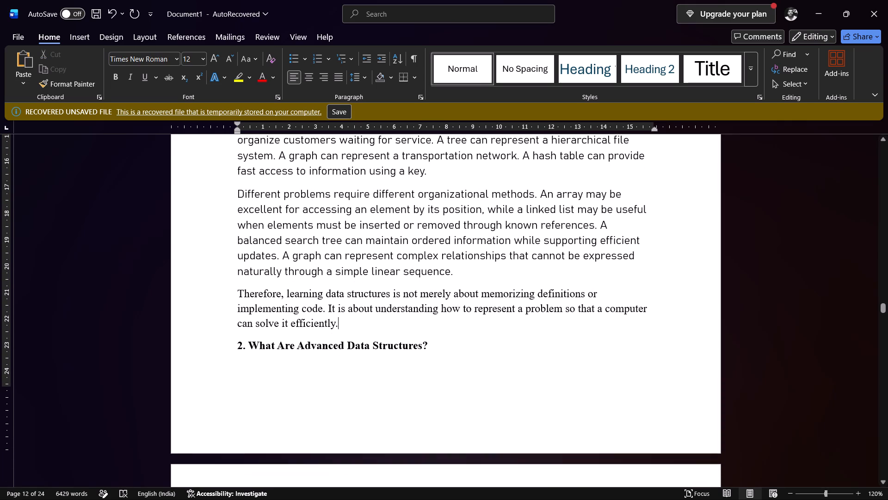
left_click_drag(346, 329, 238, 296)
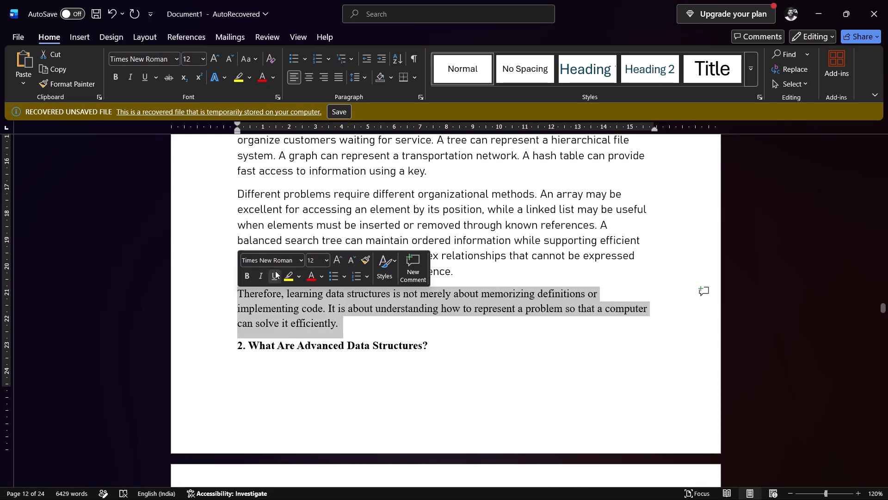
left_click(299, 258)
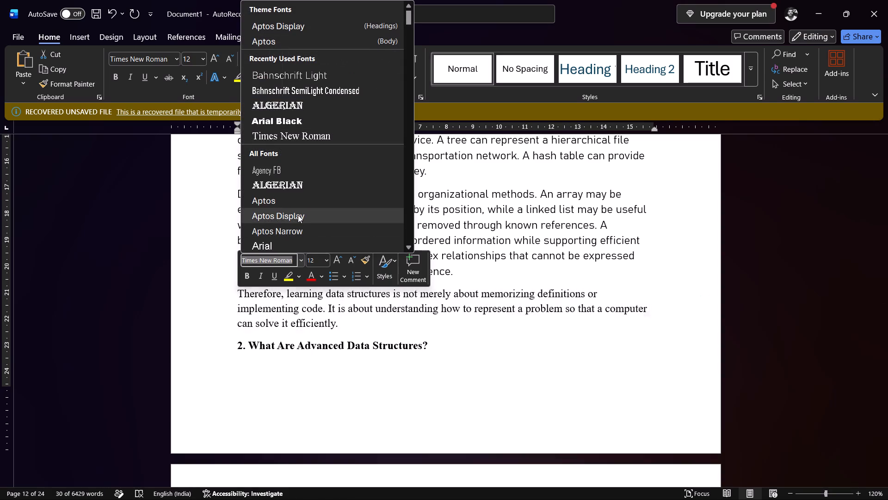
scroll(298, 215, "down", 1)
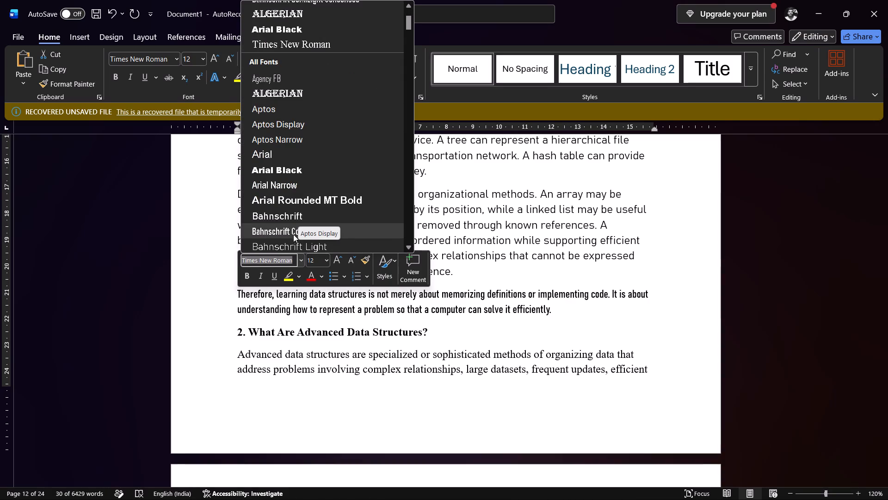
left_click(290, 244)
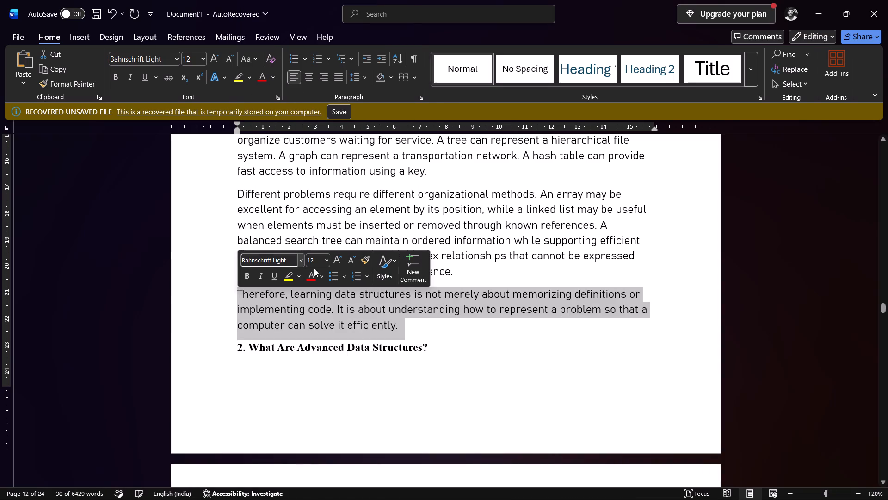
left_click(357, 326)
Change the font of the heading "2. What Are Advanced Data Structures?" to Bahnschrift Condensed.
scroll(357, 326, "down", 1)
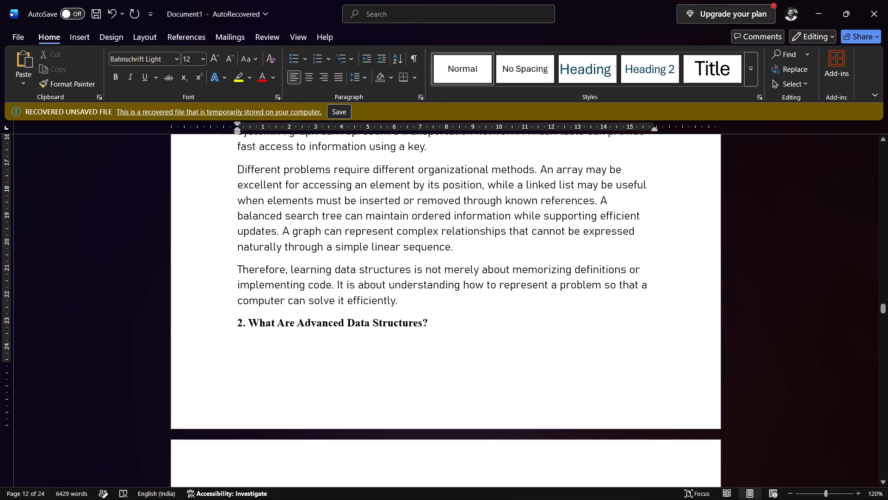
left_click_drag(431, 321, 239, 326)
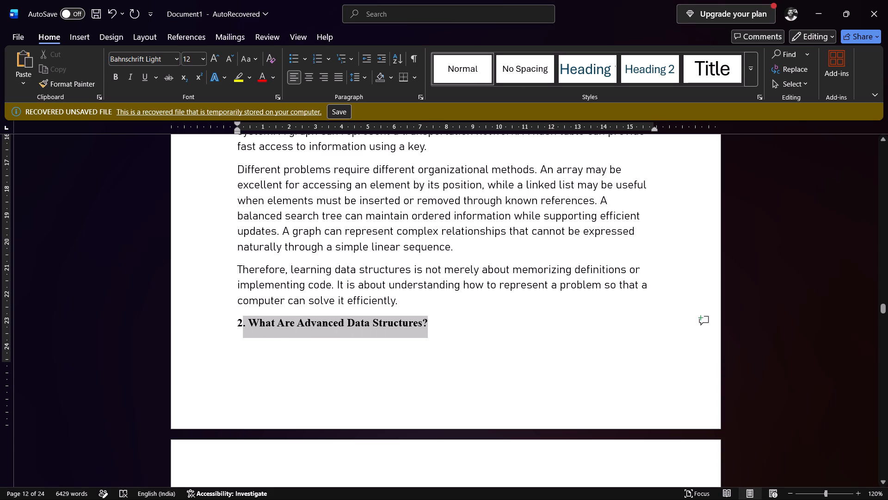
left_click_drag(239, 326, 239, 326)
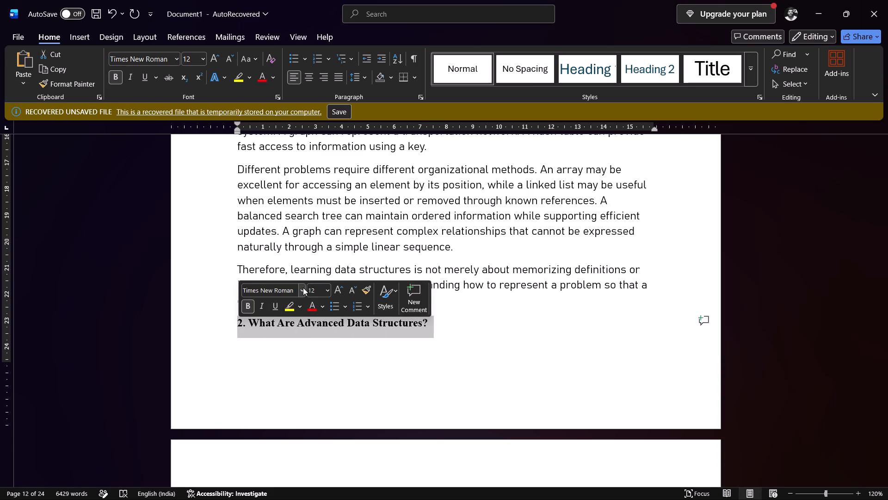
left_click(301, 289)
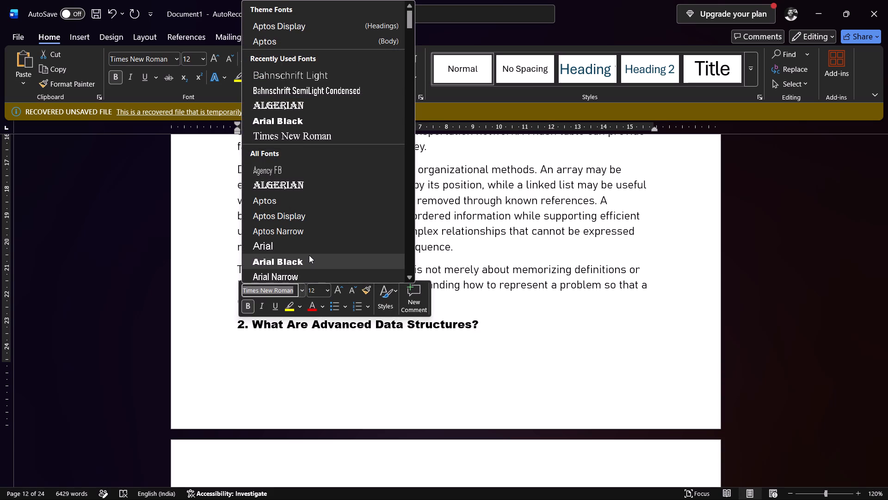
scroll(309, 255, "down", 1)
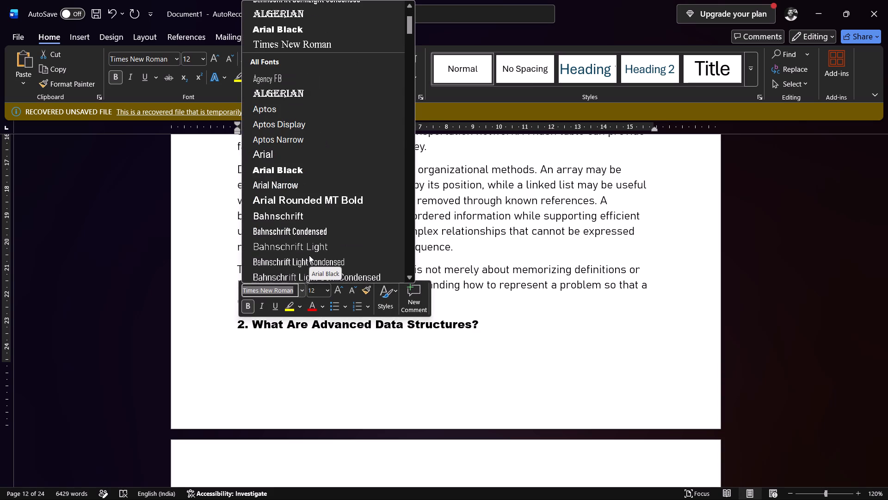
left_click(321, 235)
left_click(446, 287)
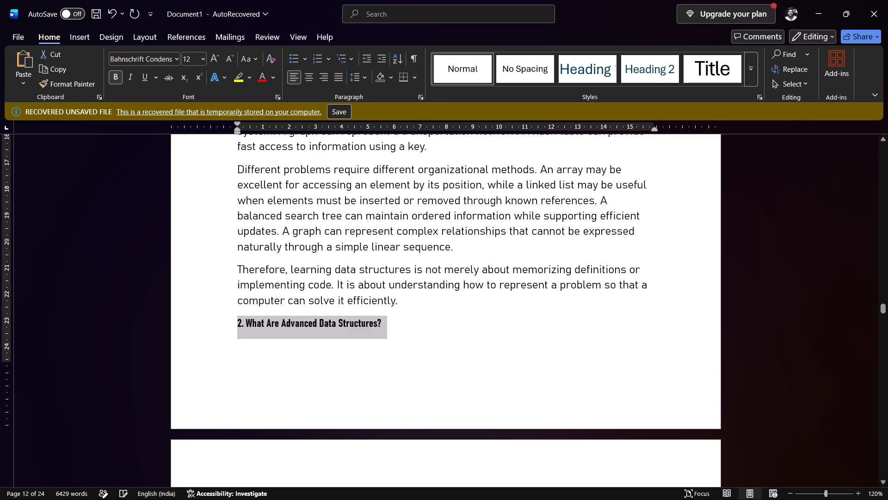
Insert two blank lines before the heading "2. What Are Advanced Data Structures?" to push it onto the next page.
scroll(446, 287, "up", 2)
scroll(446, 287, "down", 1)
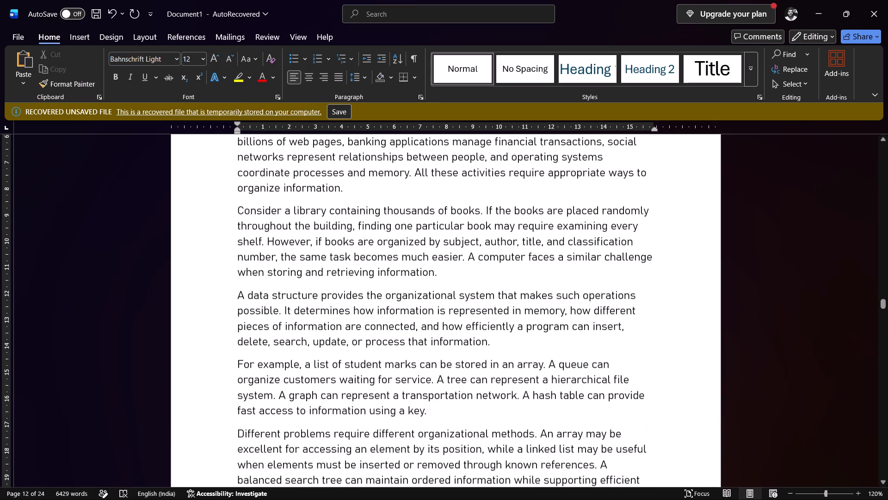
scroll(446, 287, "down", 2)
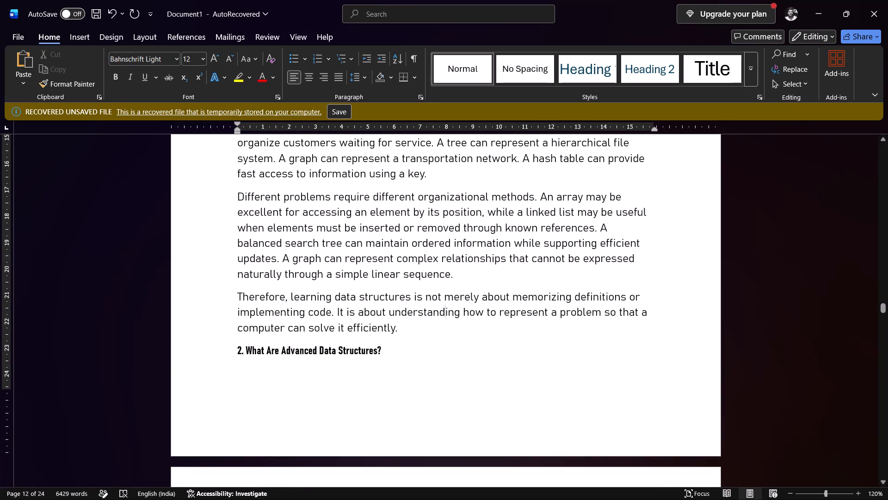
left_click(286, 343)
key("Left")
key("Left")
key("Left")
key("Left")
key("Left")
key("Left")
key("Left")
key("Left")
key("Left")
key("Left")
key("Left")
key("Left")
key("Left")
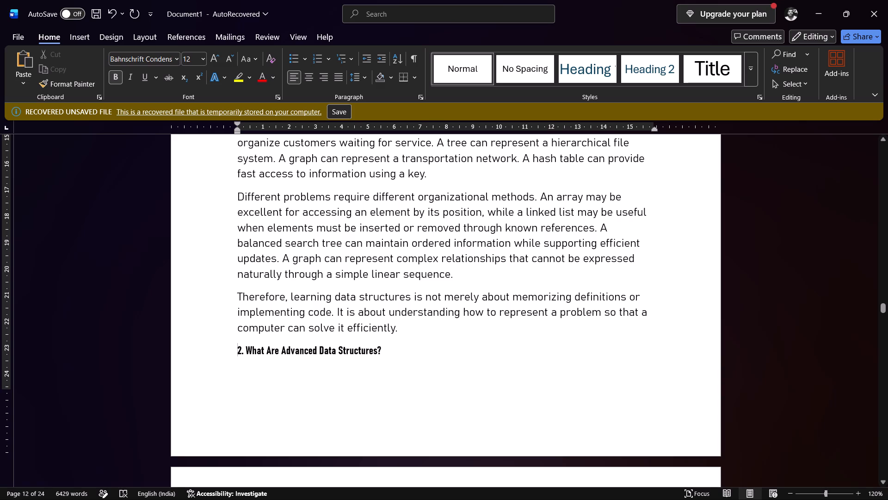
key("Return")
key("Return")
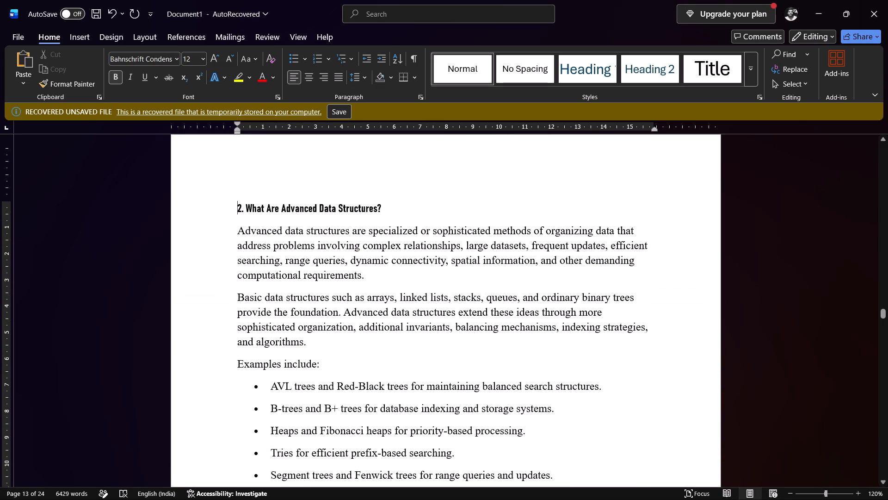
Change the font of section 2's first paragraph, beginning "Advanced data structures are specialized or sophisticated methods", to Bahnschrift Light.
left_click_drag(239, 231, 307, 257)
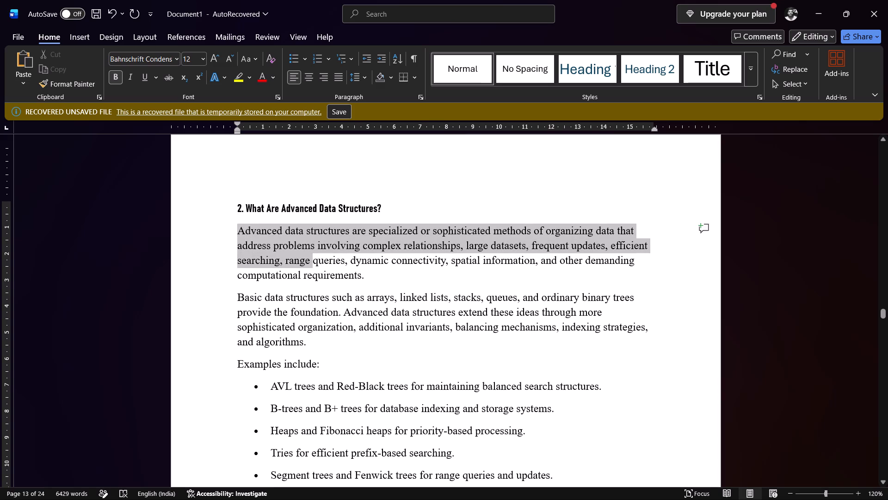
left_click_drag(307, 257, 351, 271)
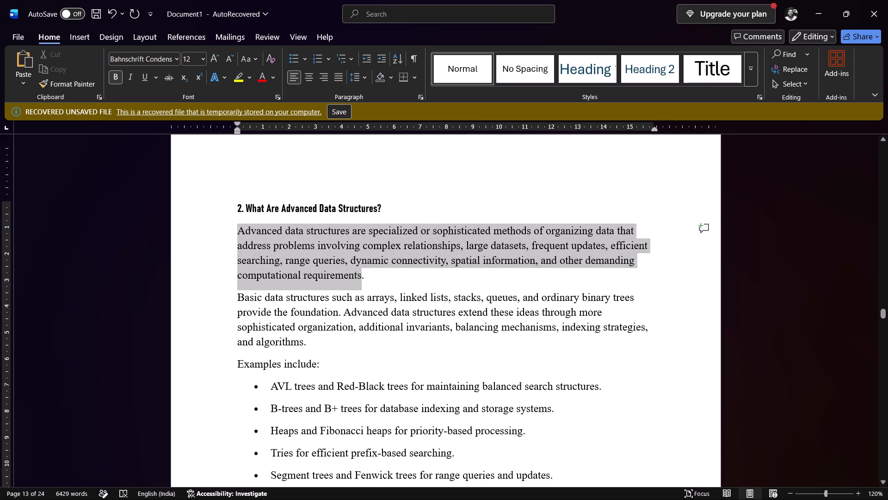
left_click_drag(351, 271, 367, 270)
left_click_drag(367, 270, 367, 270)
left_click(431, 233)
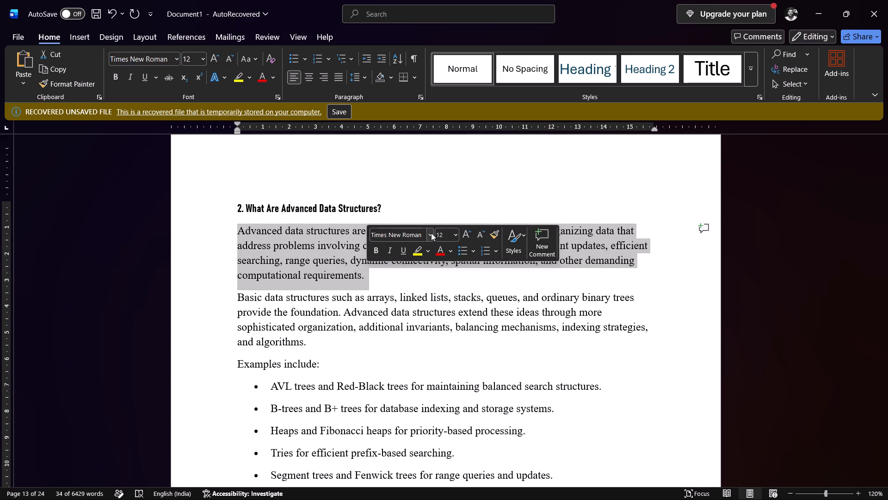
scroll(423, 407, "down", 1)
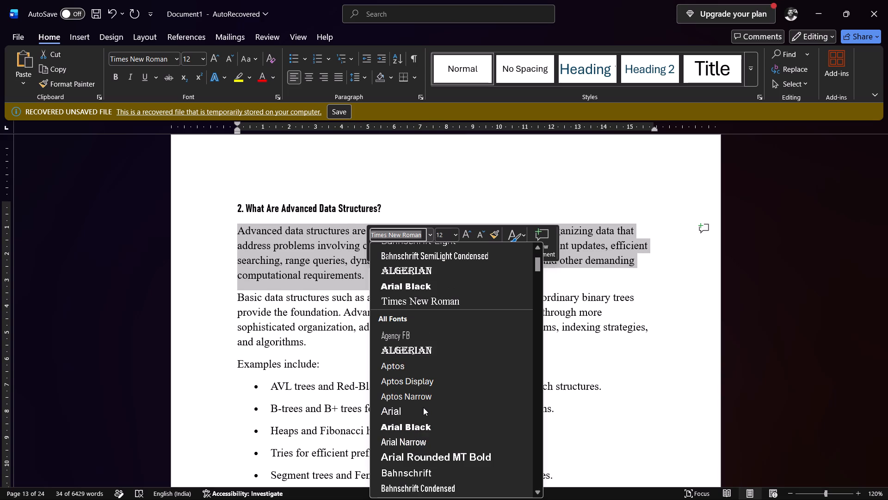
scroll(423, 407, "down", 2)
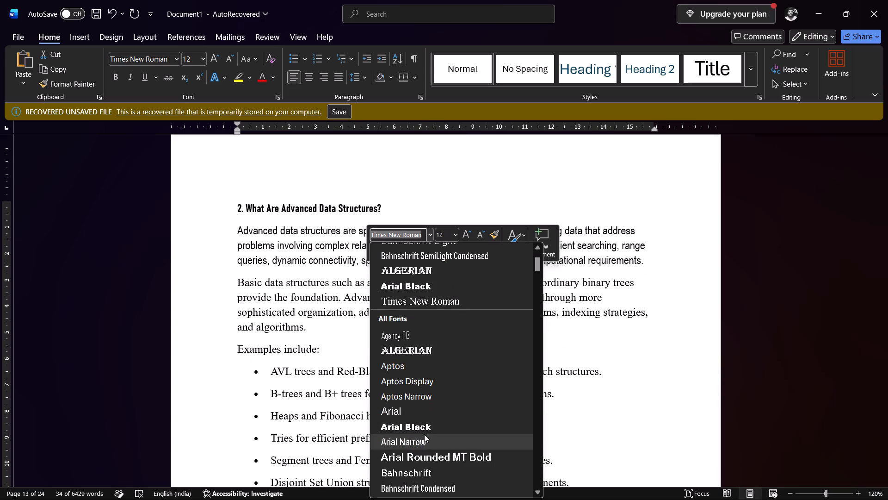
scroll(424, 434, "down", 2)
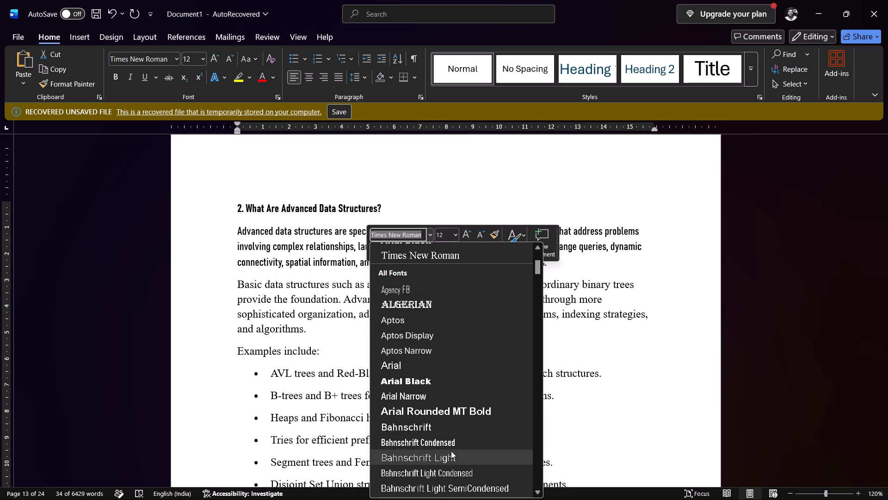
left_click(451, 452)
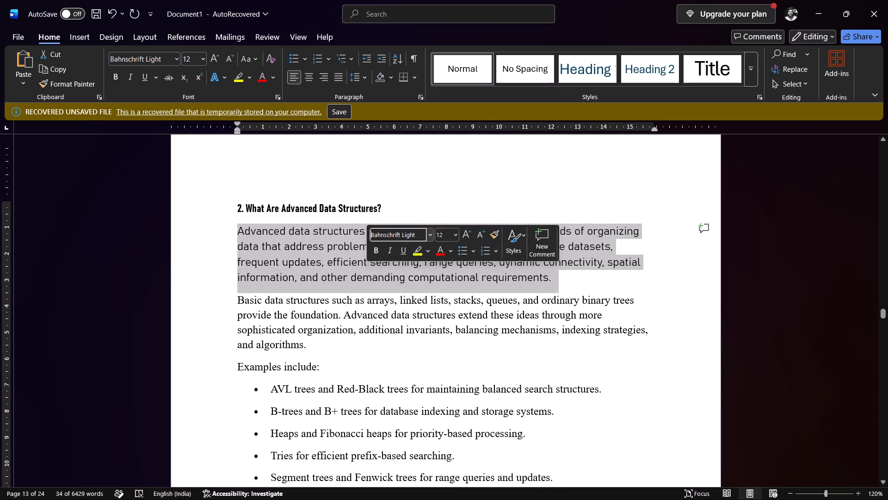
left_click(409, 357)
Change the font of section 2's second paragraph, beginning "Basic data structures such as arrays", to Bahnschrift Light.
scroll(409, 357, "down", 1)
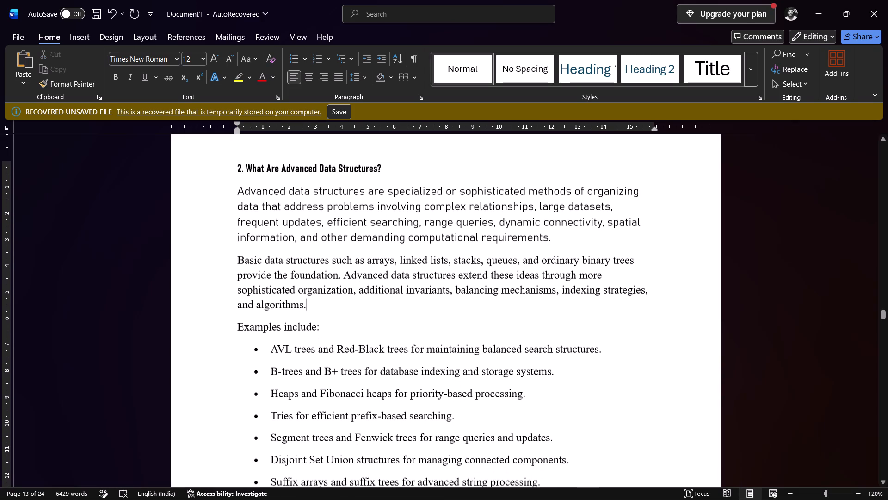
scroll(409, 357, "down", 1)
left_click_drag(309, 306, 237, 266)
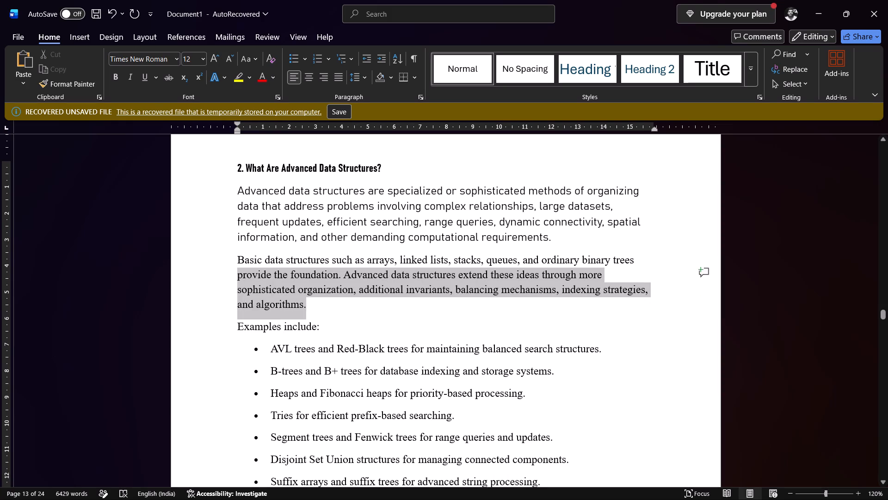
left_click_drag(237, 266, 236, 260)
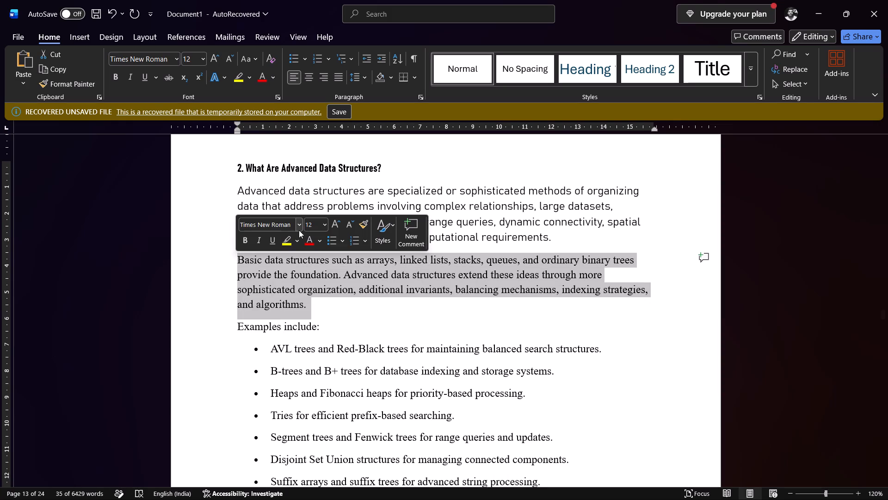
left_click(301, 228)
scroll(303, 355, "down", 1)
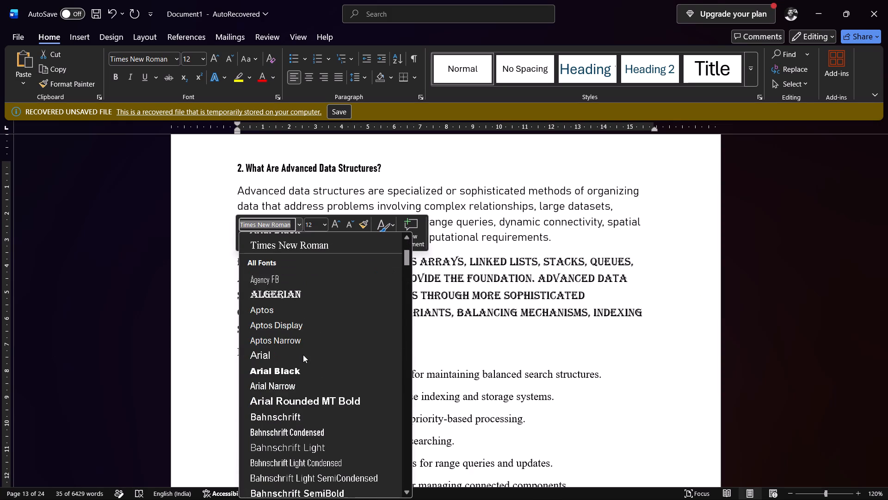
scroll(303, 355, "down", 1)
left_click(305, 446)
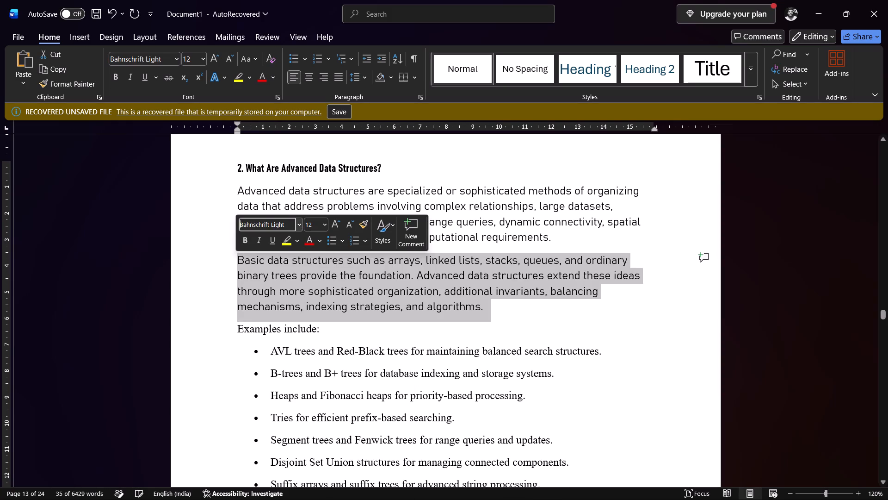
left_click(415, 402)
Change the font of the line "Examples include:" in section 2 to Bahnschrift Condensed.
scroll(415, 402, "down", 2)
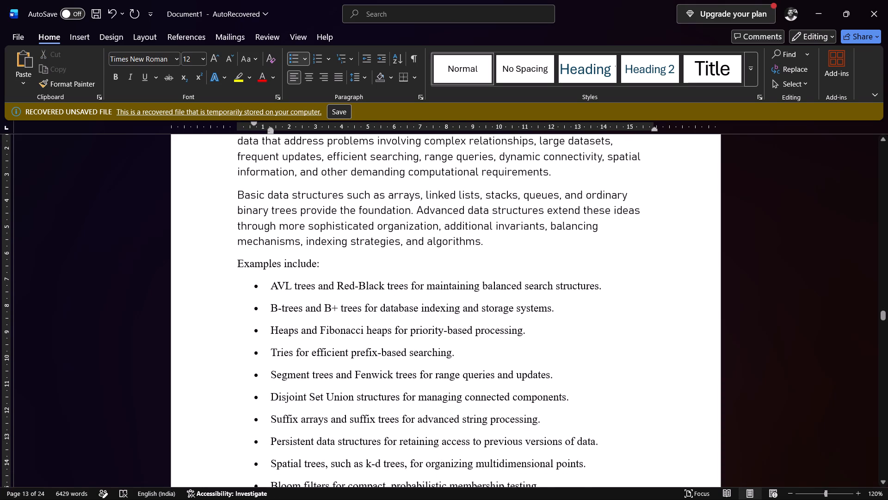
scroll(415, 402, "down", 1)
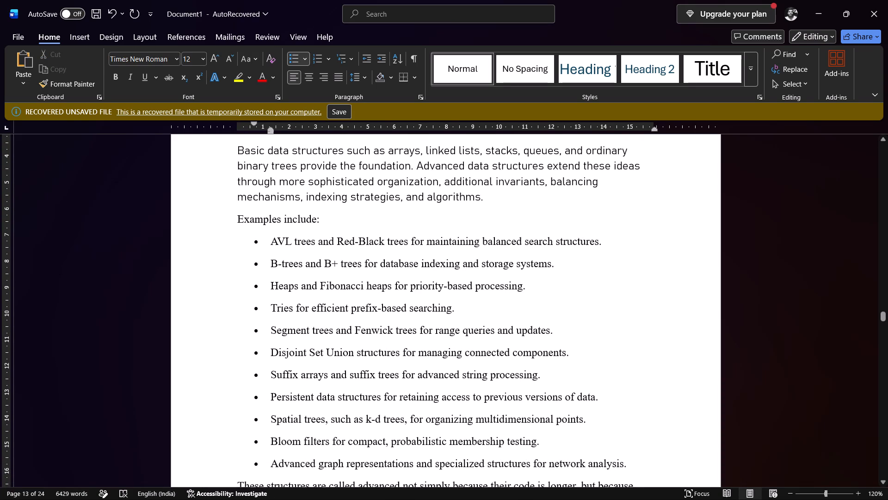
left_click_drag(324, 224, 250, 226)
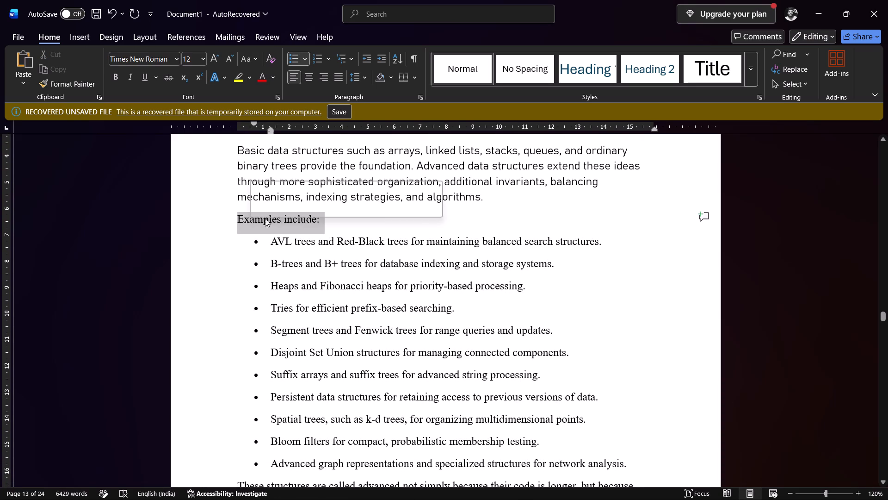
left_click(312, 191)
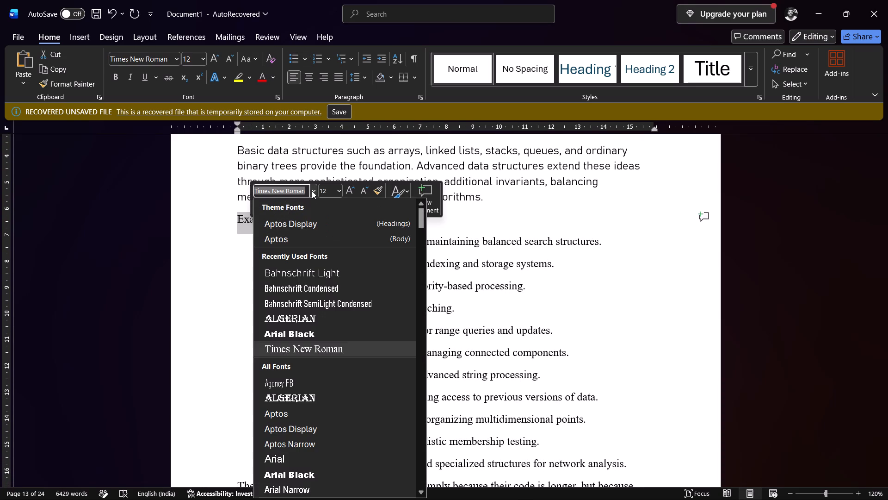
scroll(305, 404, "down", 1)
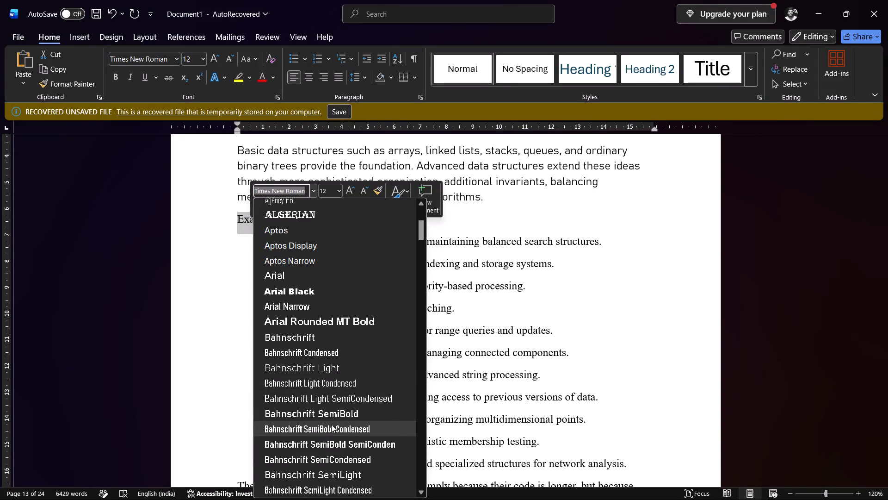
left_click(343, 356)
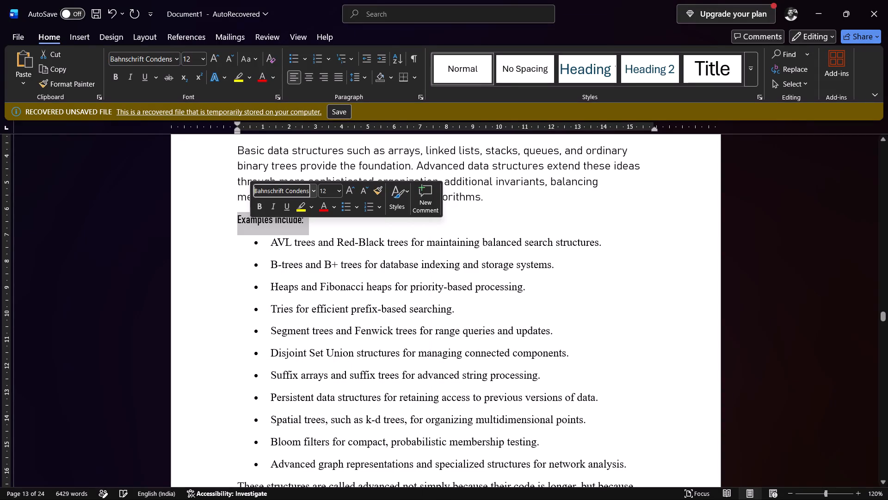
left_click(394, 337)
Change the font of the whole bulleted list under "Examples include:", from AVL trees to advanced graph representations, to Bahnschrift Light.
scroll(394, 337, "down", 1)
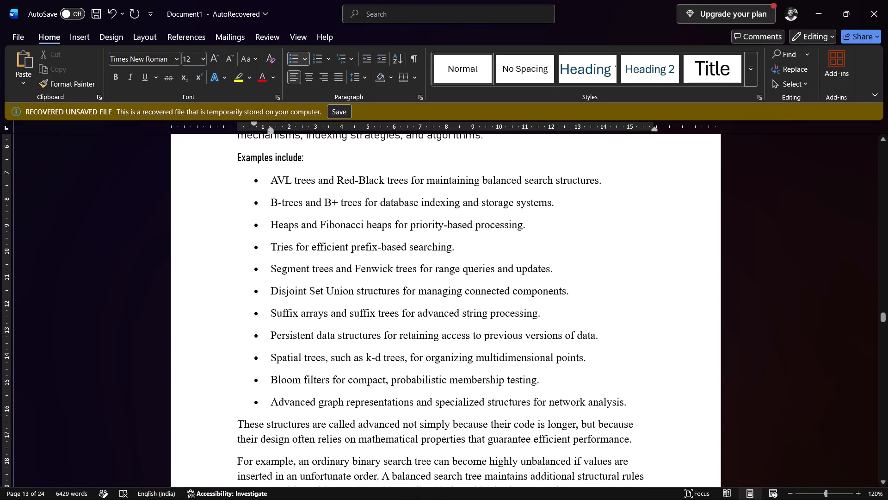
left_click_drag(270, 178, 456, 287)
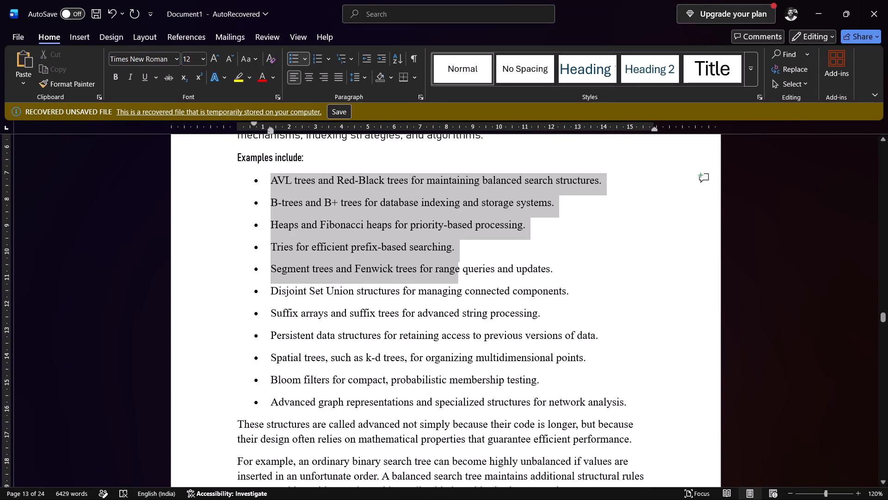
left_click_drag(456, 287, 628, 403)
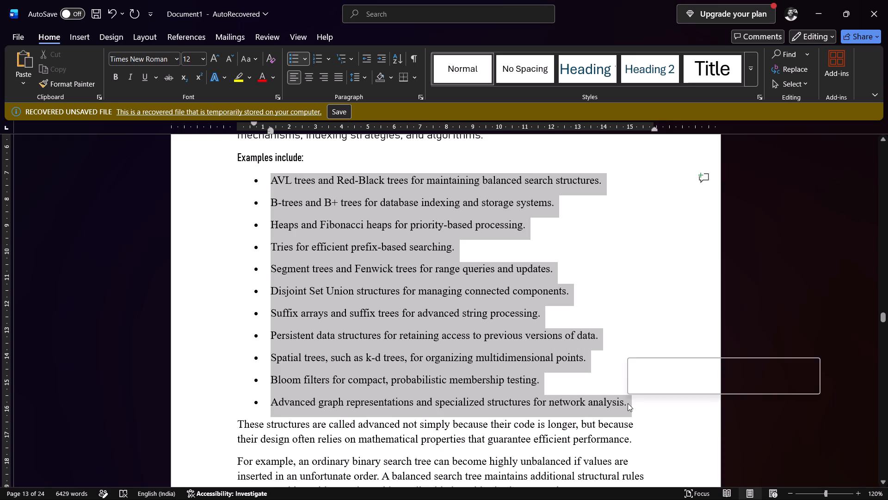
left_click(692, 369)
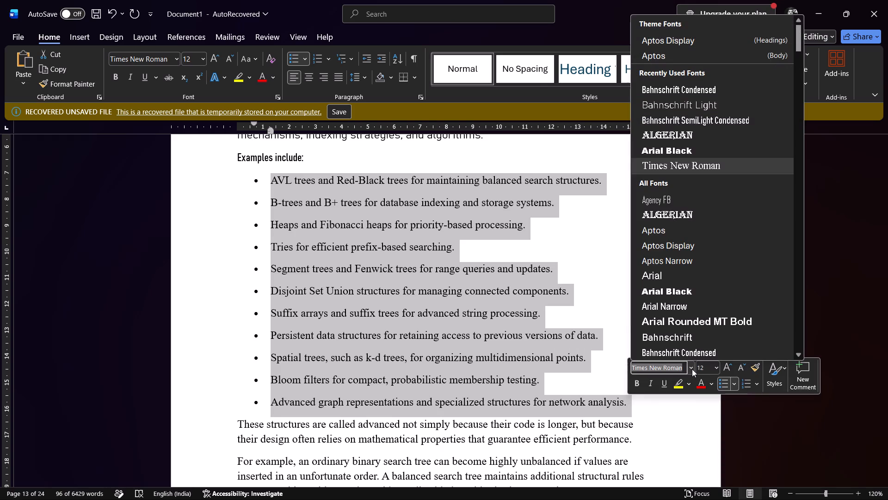
scroll(692, 341, "down", 1)
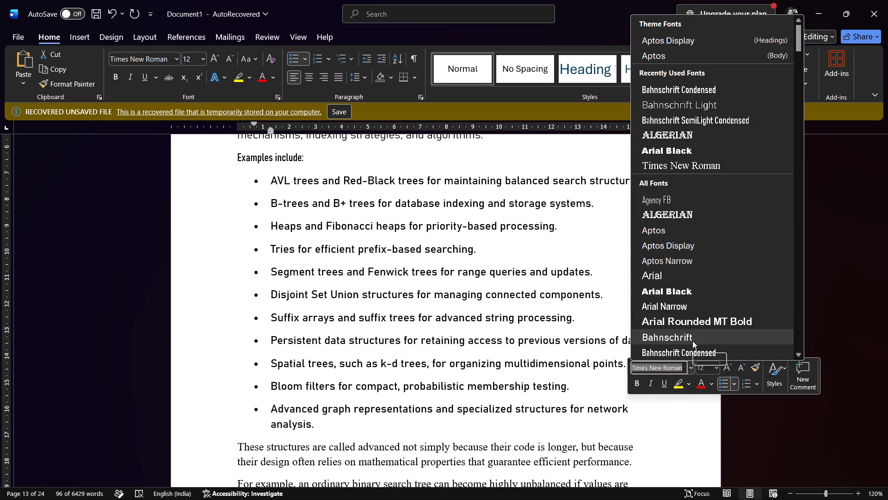
scroll(692, 341, "down", 2)
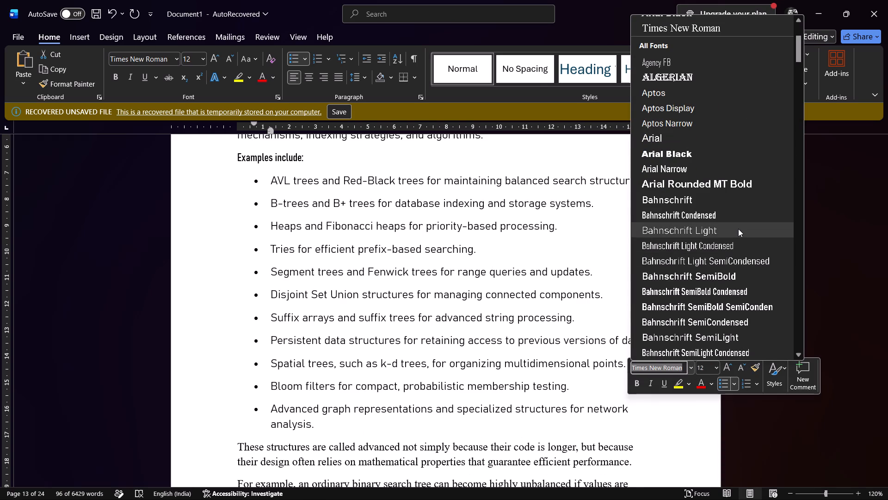
left_click(738, 229)
left_click(543, 272)
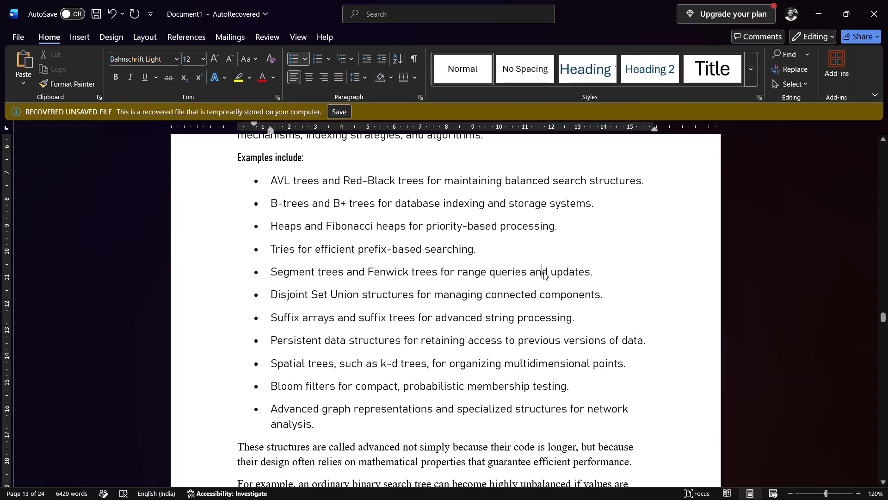
Change the font of the paragraph below the bulleted list, beginning "These structures are called advanced", to Bahnschrift Light.
scroll(543, 272, "down", 1)
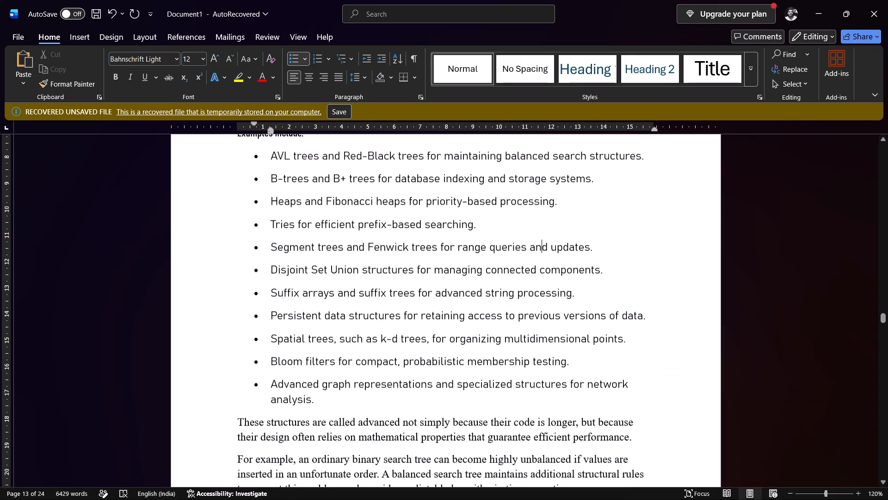
scroll(543, 272, "down", 2)
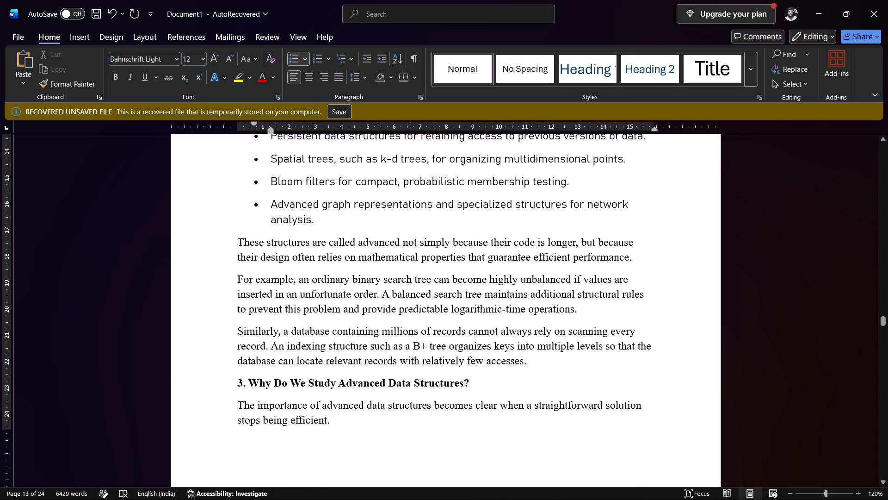
left_click_drag(234, 235, 545, 255)
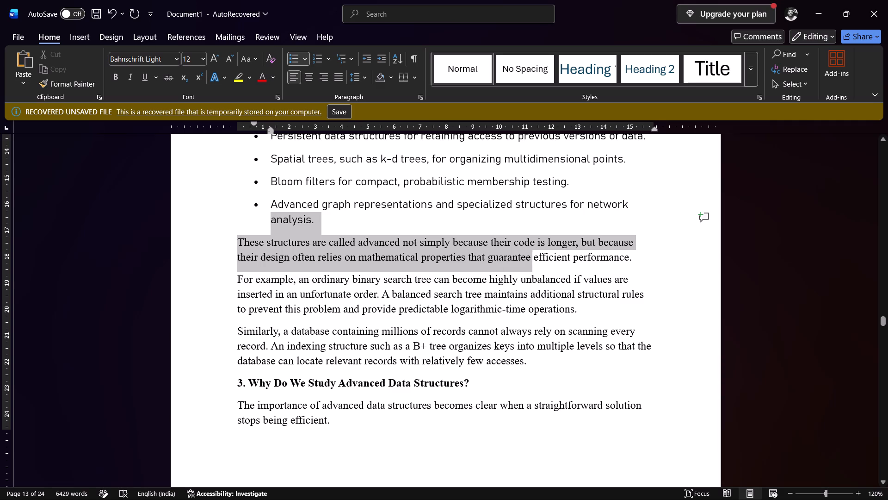
left_click_drag(545, 255, 633, 252)
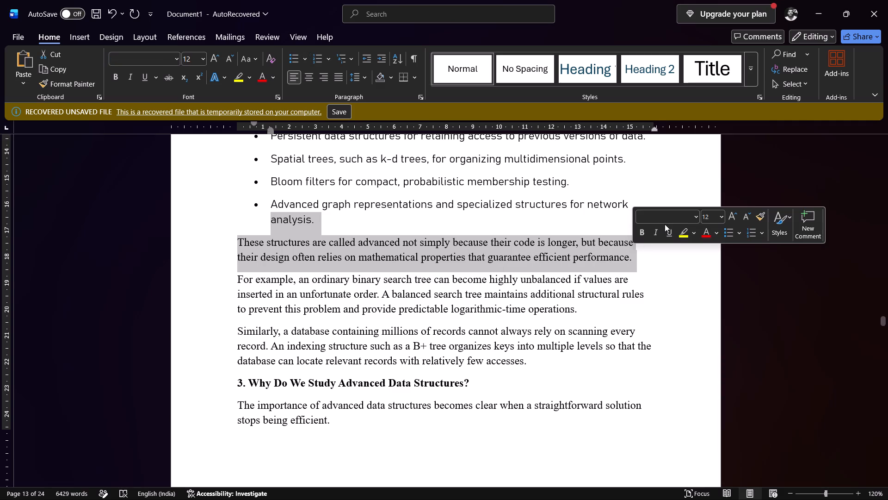
left_click(696, 217)
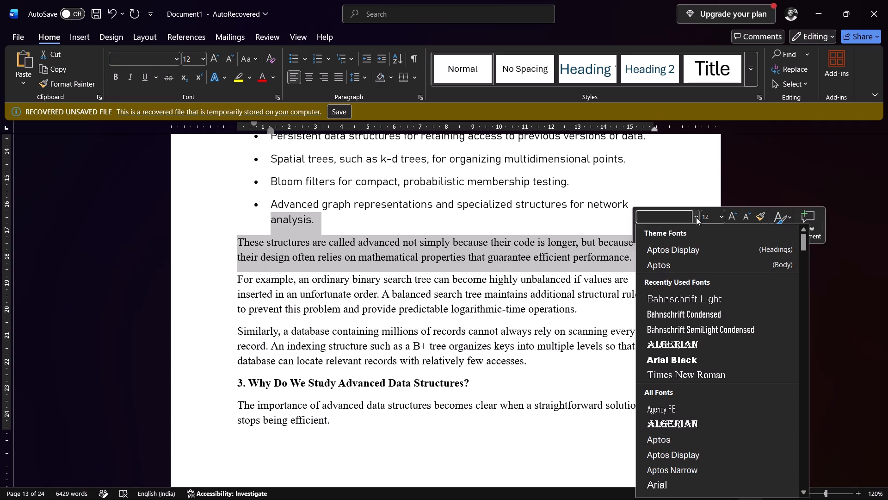
scroll(691, 344, "down", 1)
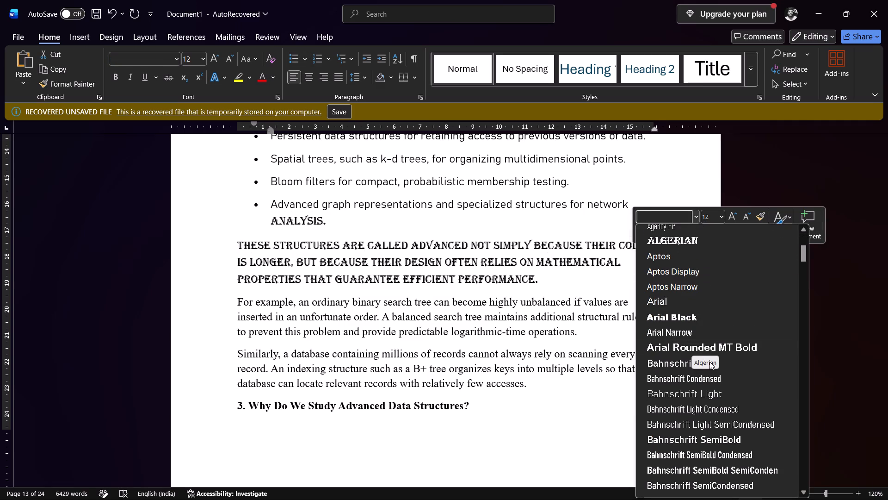
left_click(715, 395)
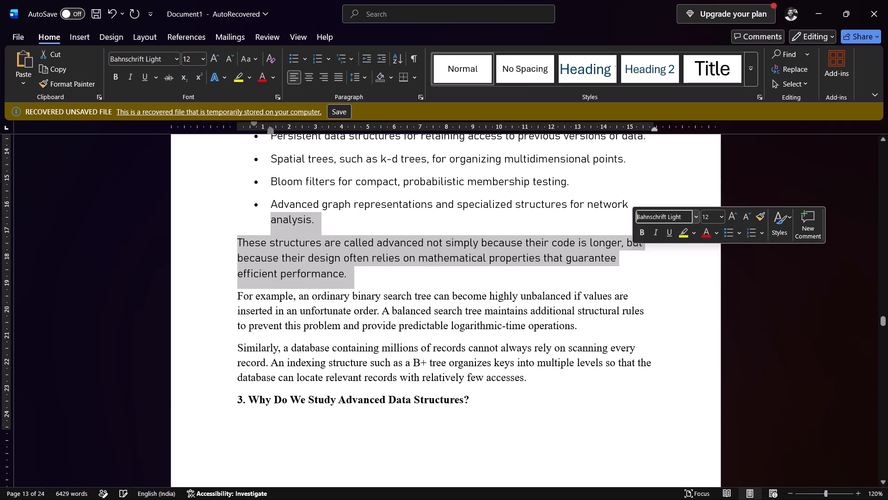
left_click(404, 339)
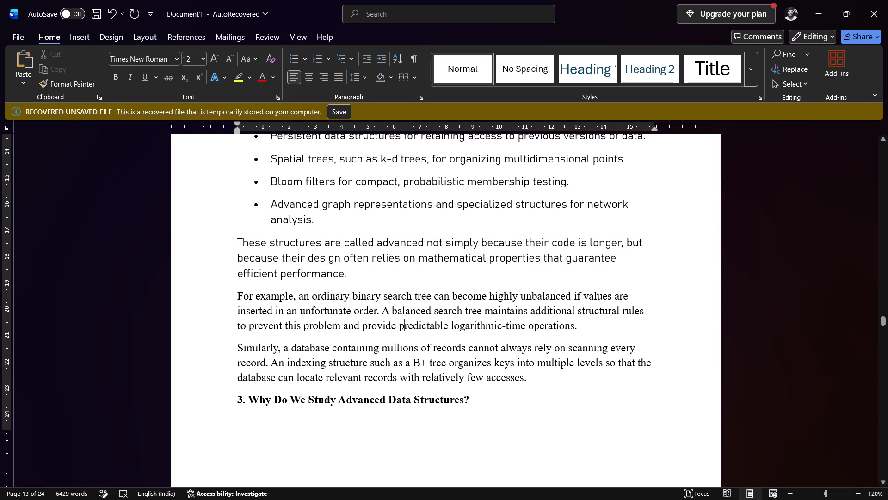
Change the font of section 2's paragraph beginning "For example, an ordinary binary search tree" to Bahnschrift Light.
left_click_drag(236, 297, 500, 345)
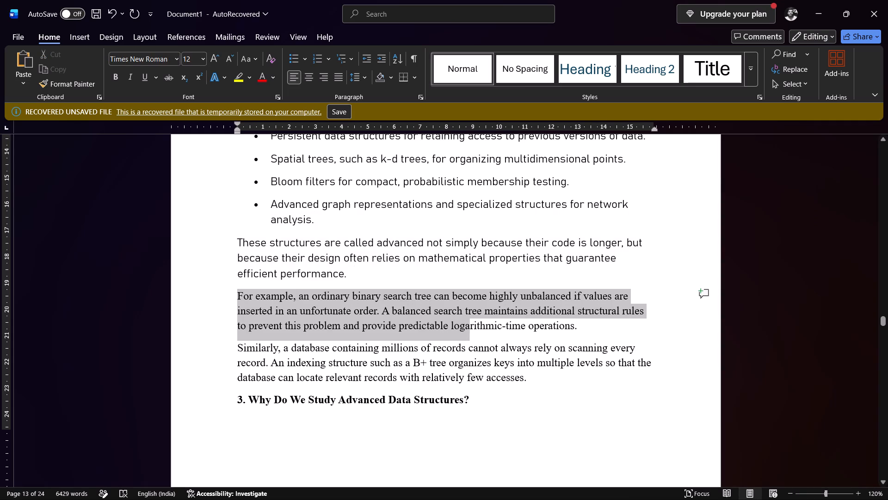
left_click_drag(500, 345, 581, 323)
left_click(643, 284)
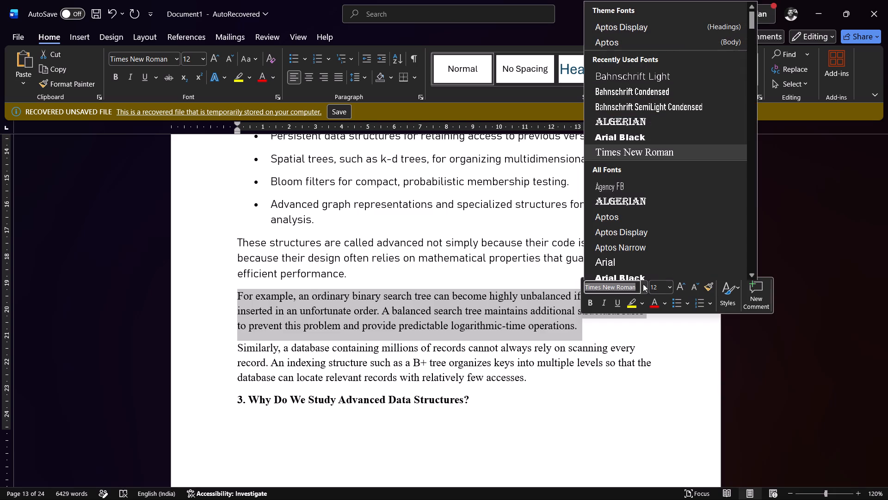
scroll(644, 254, "down", 1)
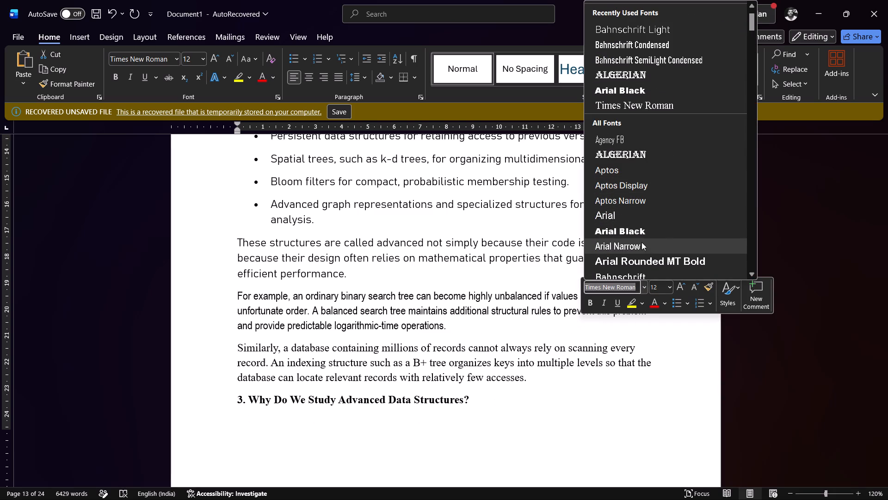
scroll(641, 242, "down", 1)
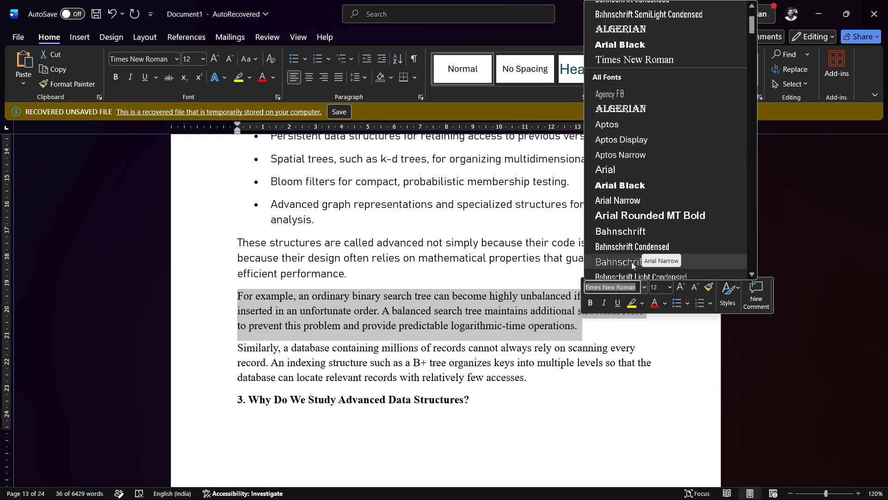
left_click(629, 262)
left_click(380, 348)
Change the font of section 2's last paragraph, beginning "Similarly, a database containing millions of records", to Bahnschrift Light.
scroll(380, 348, "down", 1)
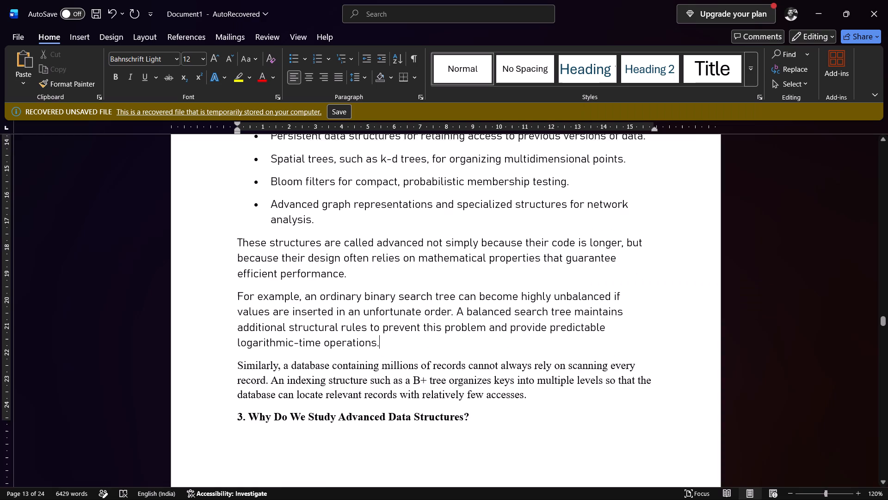
scroll(380, 348, "down", 1)
left_click_drag(234, 318, 529, 346)
left_click(592, 309)
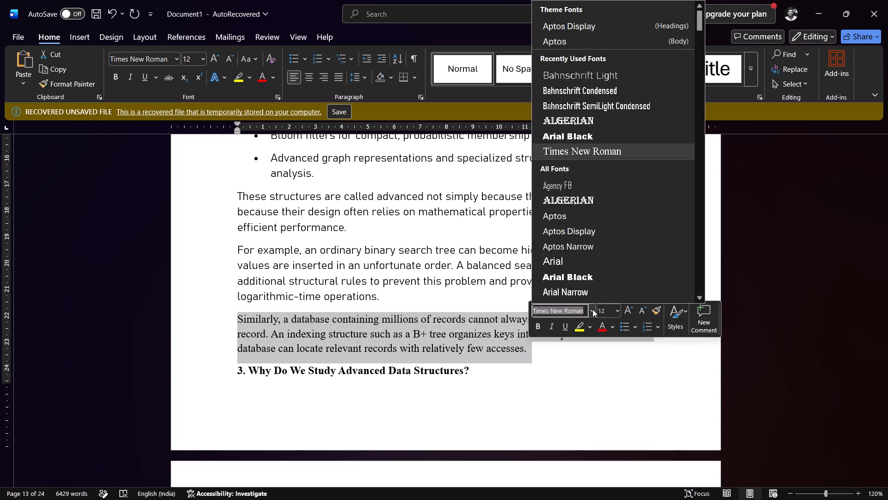
scroll(610, 240, "down", 1)
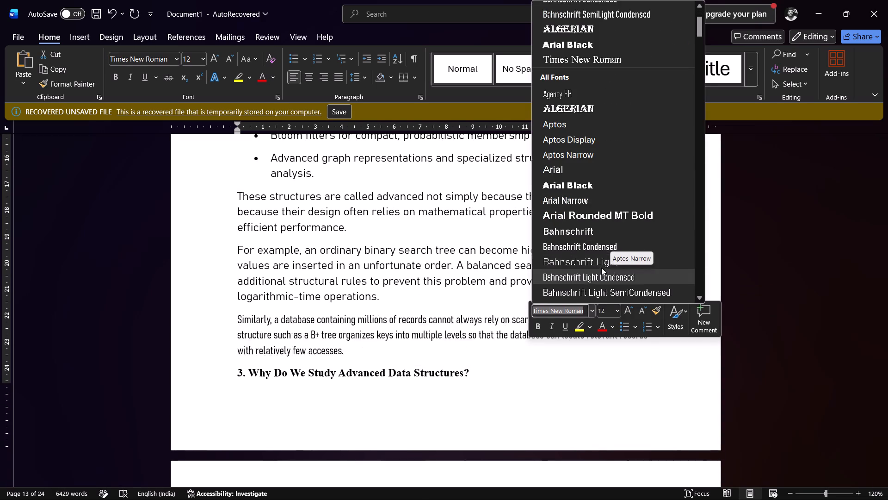
left_click(598, 265)
left_click(421, 350)
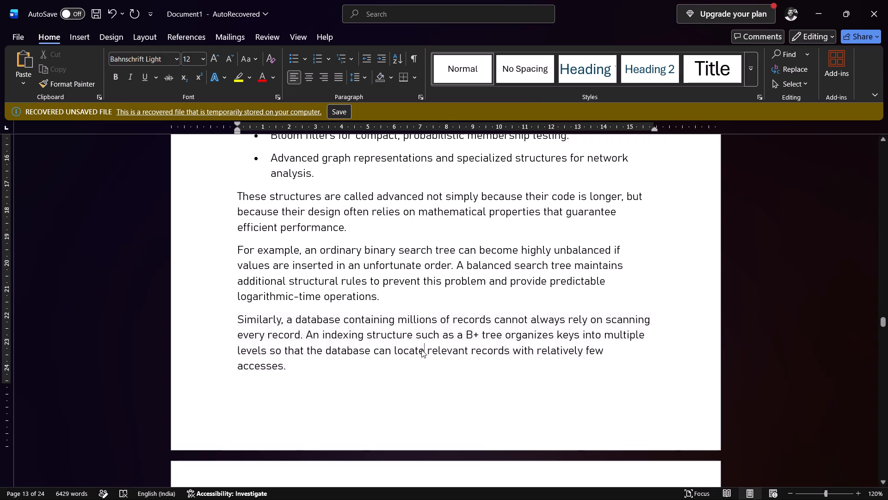
Change the font of the heading "3. Why Do We Study Advanced Data Structures?" to Bahnschrift Condensed.
scroll(421, 350, "down", 4)
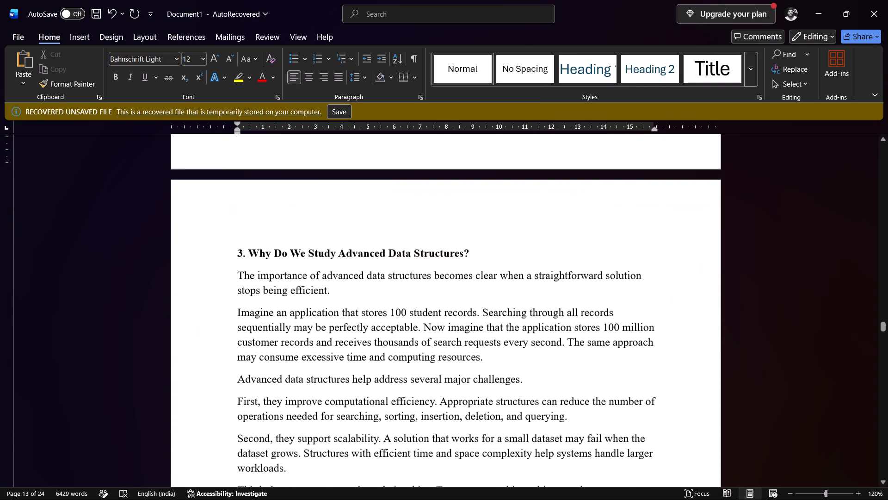
scroll(421, 350, "down", 1)
left_click_drag(477, 245, 301, 263)
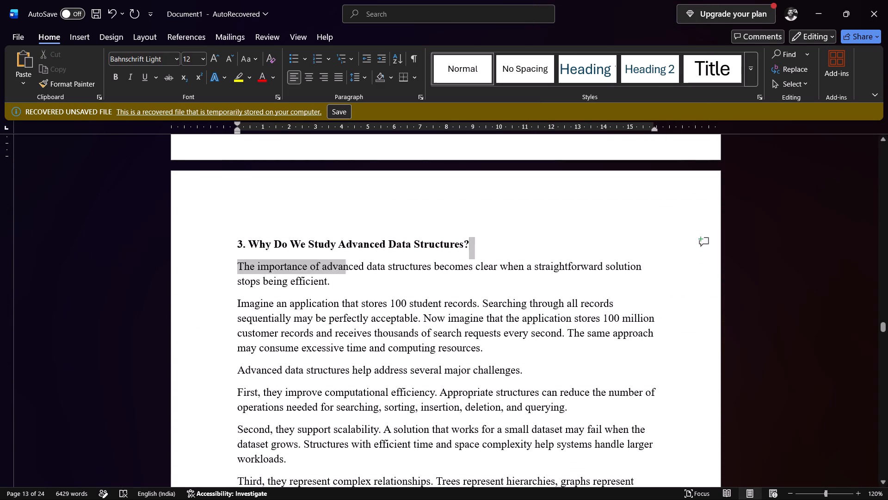
left_click_drag(301, 263, 231, 246)
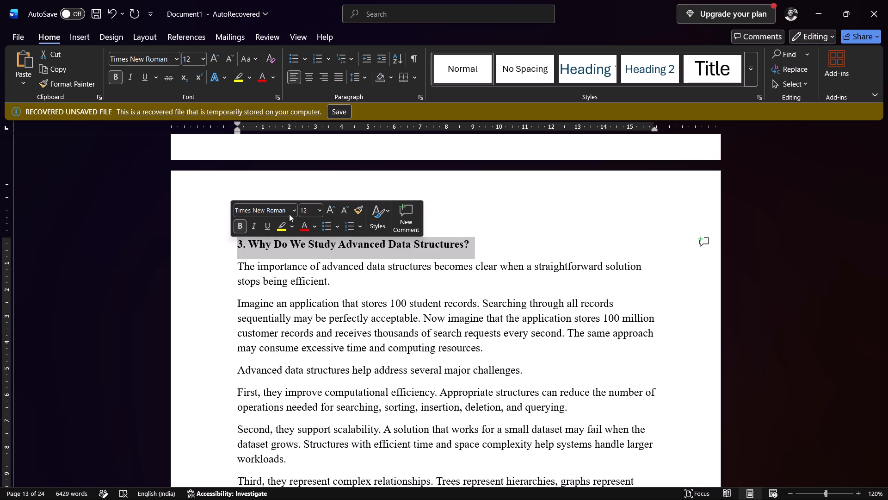
left_click(291, 211)
scroll(269, 400, "down", 2)
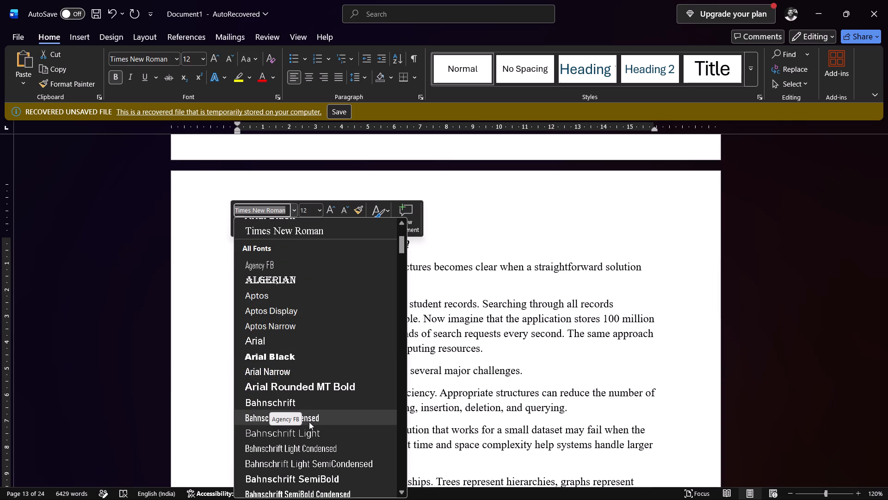
left_click(321, 418)
left_click(366, 401)
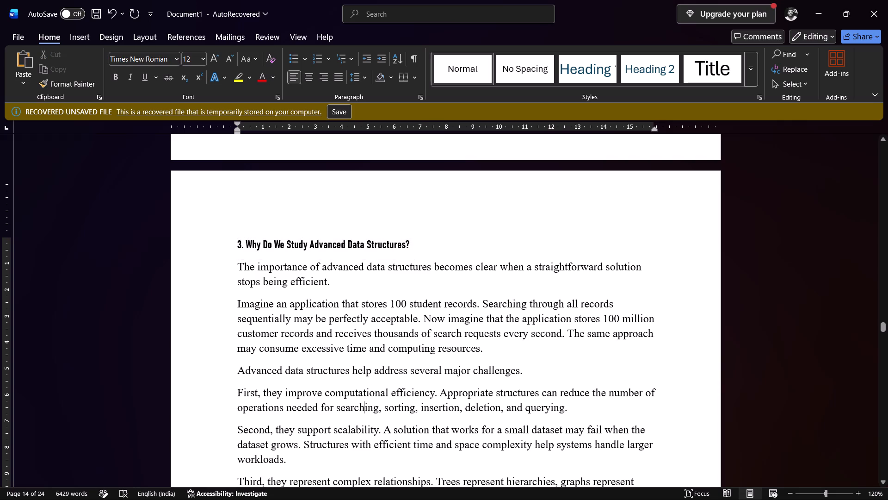
Change the font of section 3's first paragraph, beginning "The importance of advanced data structures", to Bahnschrift Light.
left_click_drag(336, 277, 237, 265)
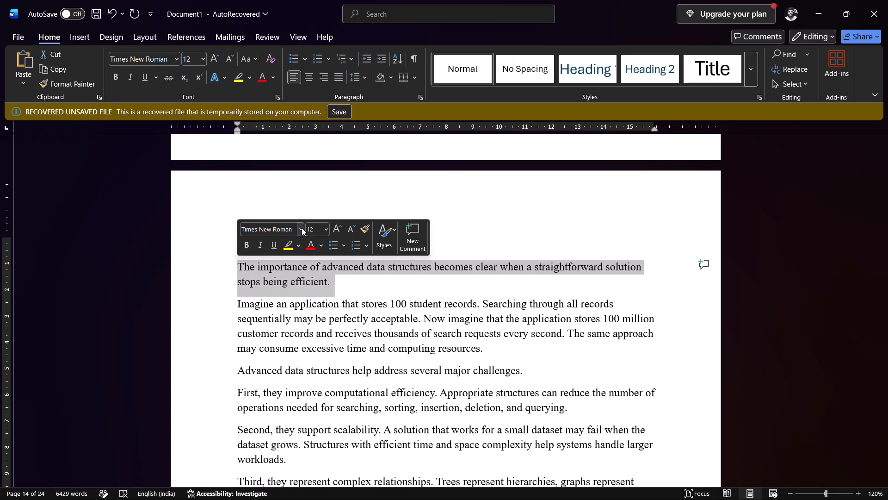
left_click(302, 228)
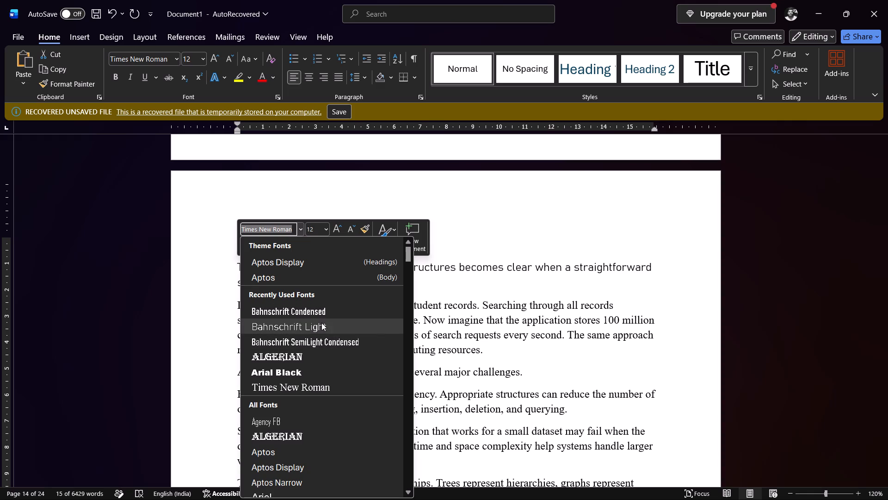
left_click(322, 322)
left_click(397, 311)
Change section 3's paragraph beginning "Imagine an application" and the line "Advanced data structures help address several major challenges." to Bahnschrift Light.
scroll(397, 311, "down", 1)
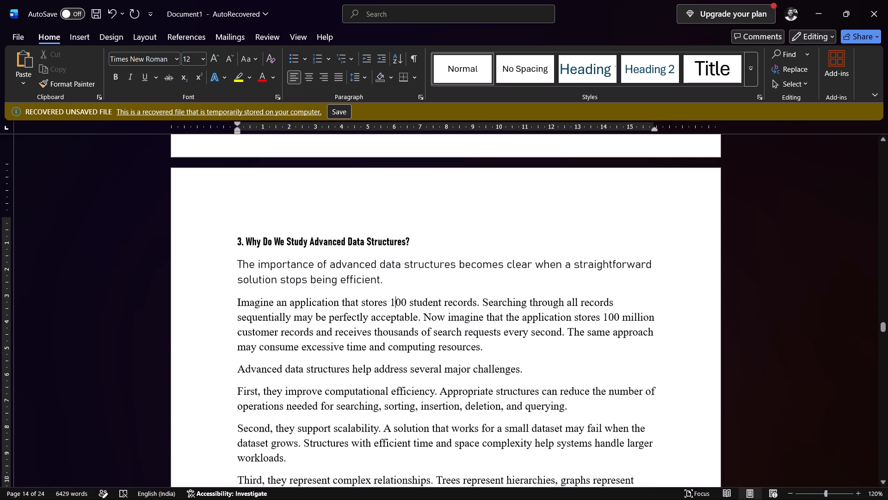
scroll(397, 311, "down", 1)
left_click_drag(236, 225, 302, 241)
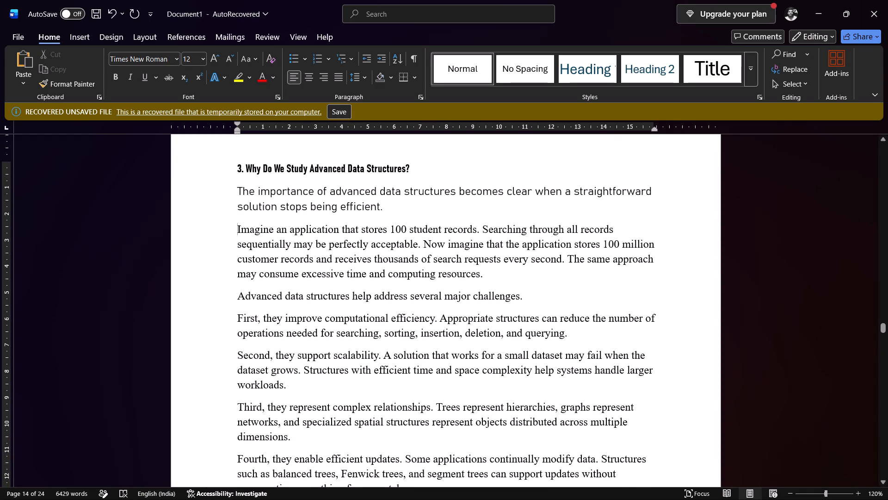
left_click_drag(302, 241, 490, 273)
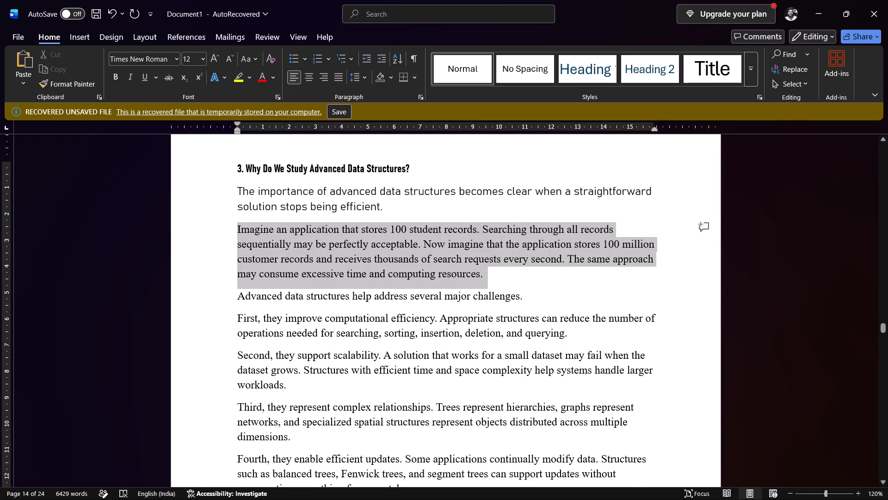
left_click_drag(490, 273, 524, 295)
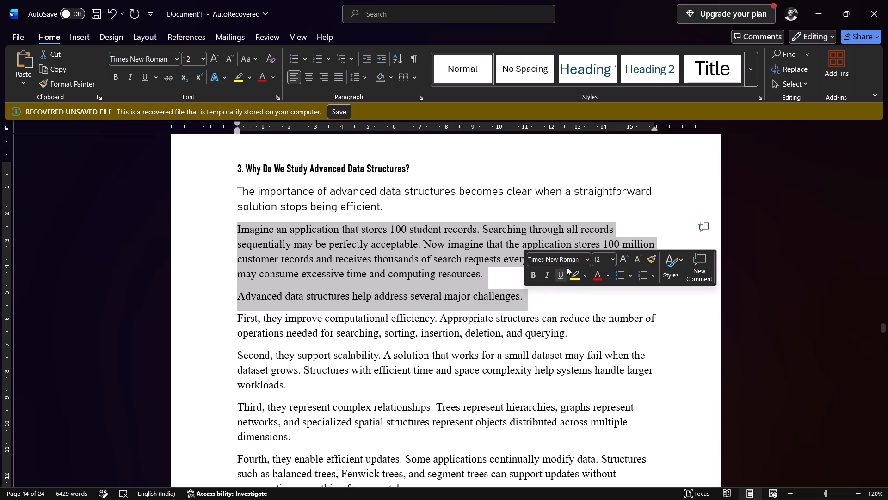
left_click(586, 262)
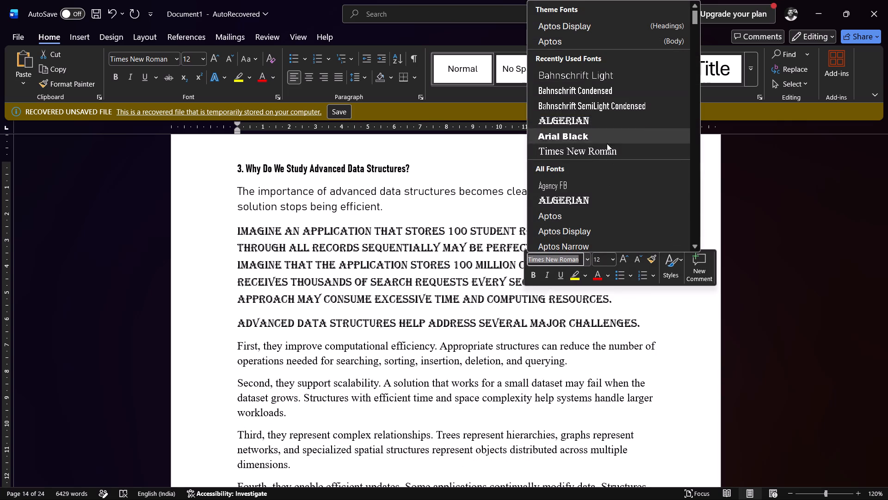
scroll(580, 212, "down", 1)
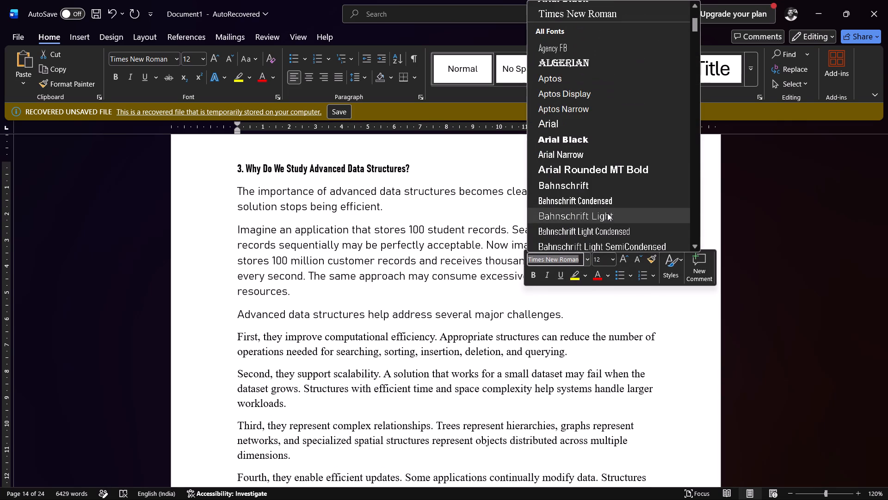
left_click(607, 213)
left_click(410, 343)
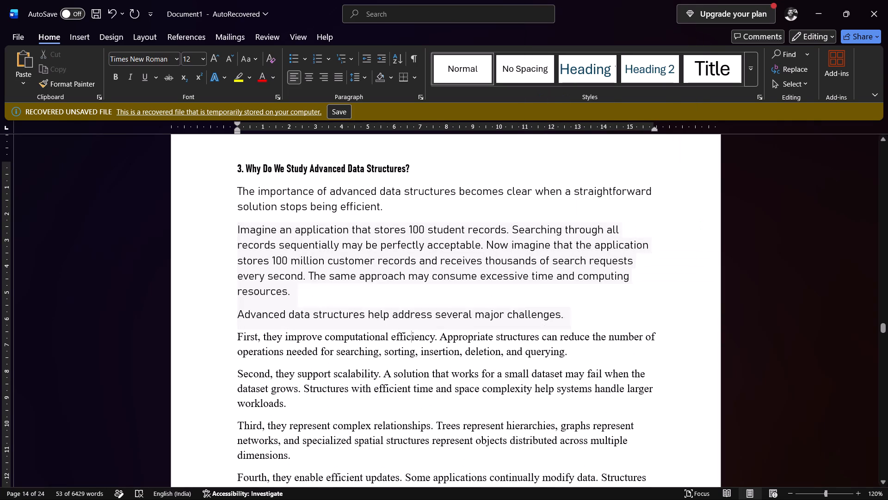
Change the font of section 3's paragraph beginning "First, they improve computational efficiency" to Bahnschrift Light.
scroll(410, 343, "down", 2)
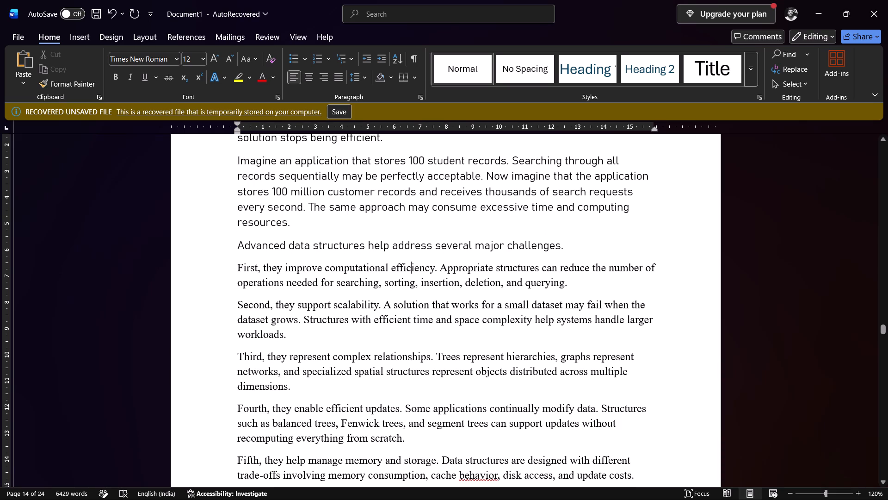
left_click_drag(234, 267, 525, 300)
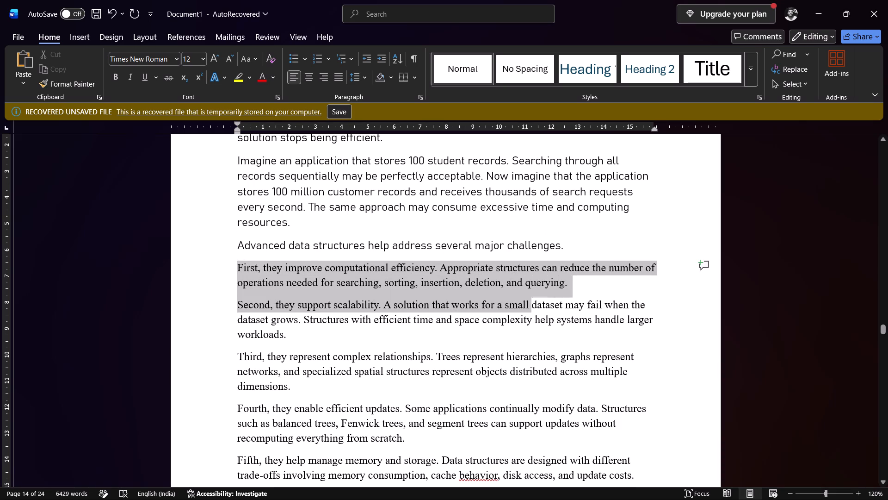
left_click_drag(525, 300, 568, 286)
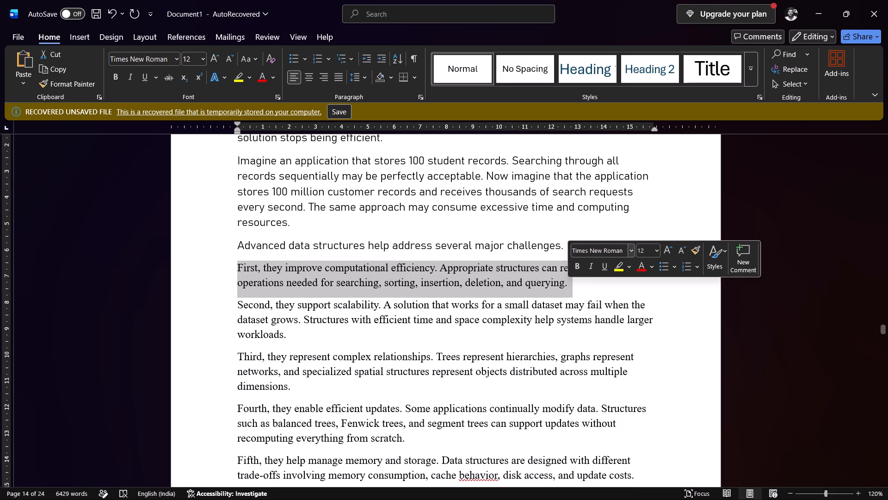
left_click(633, 251)
scroll(645, 204, "down", 1)
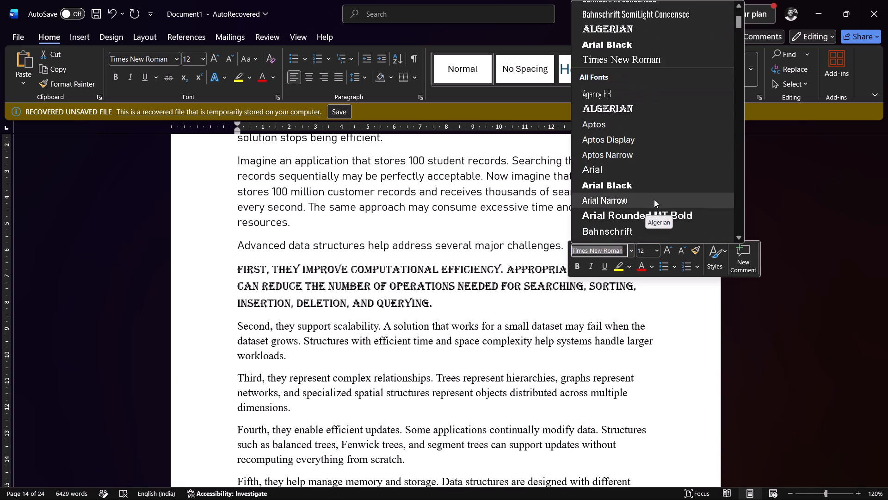
scroll(654, 200, "down", 1)
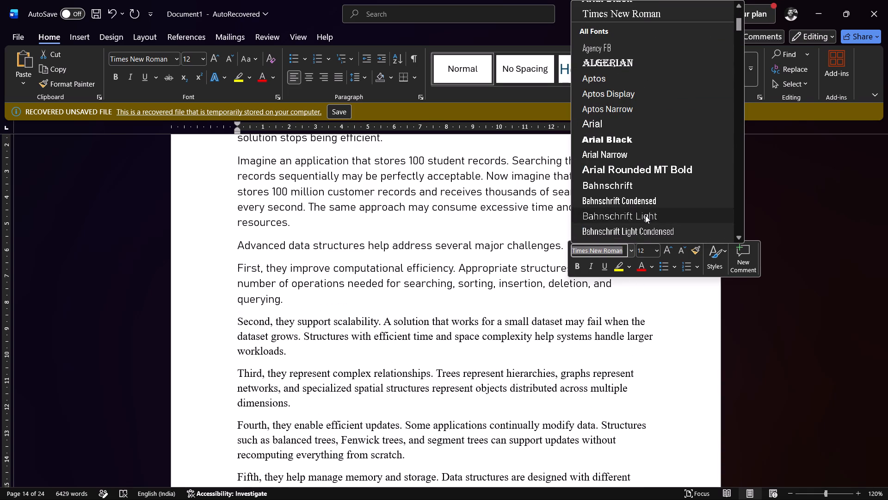
left_click(645, 215)
left_click(444, 319)
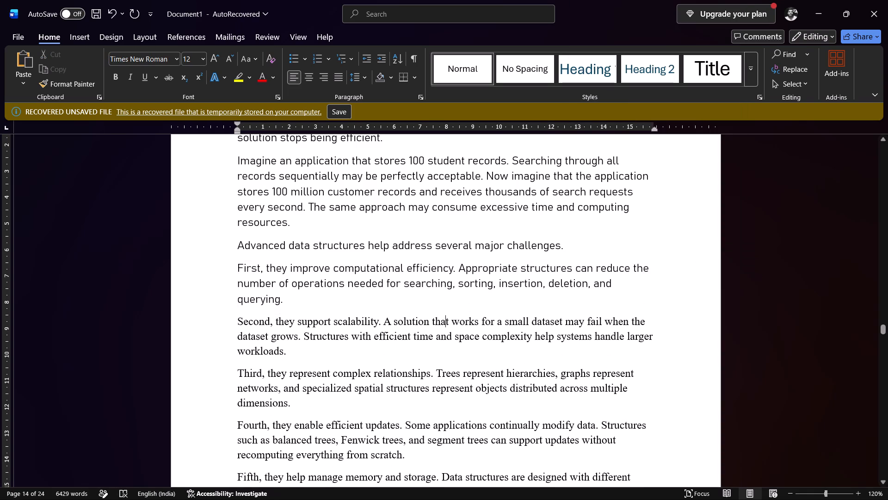
Change the font of section 3's paragraph beginning "Second, they support scalability" to Bahnschrift Light.
scroll(444, 319, "down", 1)
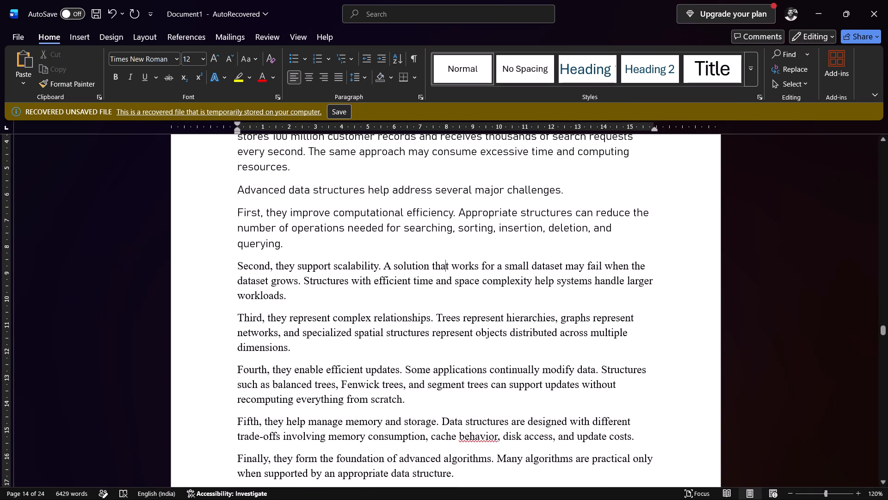
left_click_drag(236, 269, 283, 295)
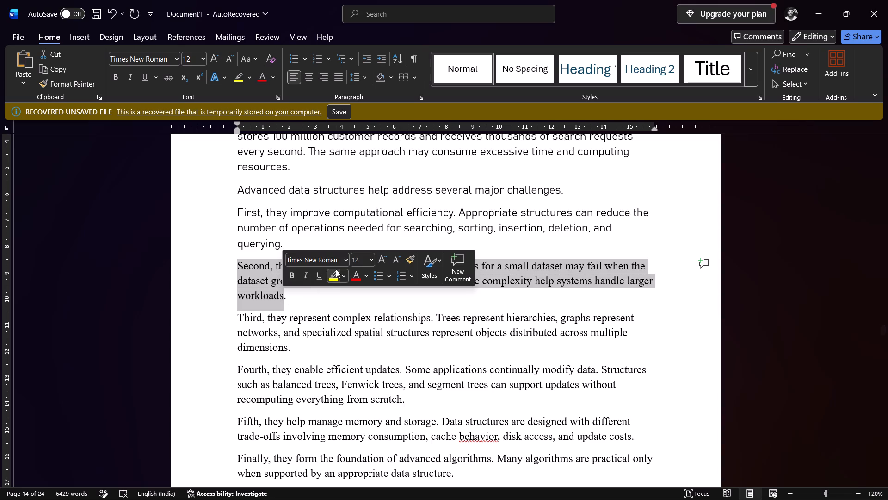
left_click(348, 258)
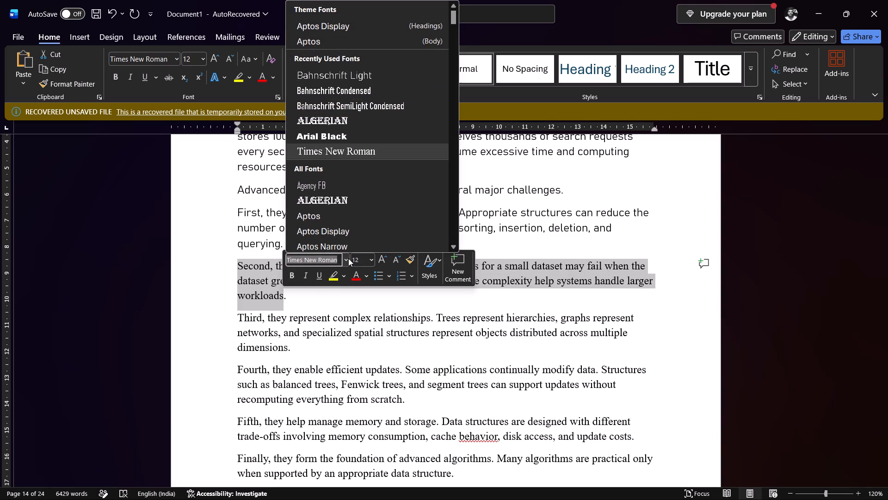
scroll(358, 225, "down", 1)
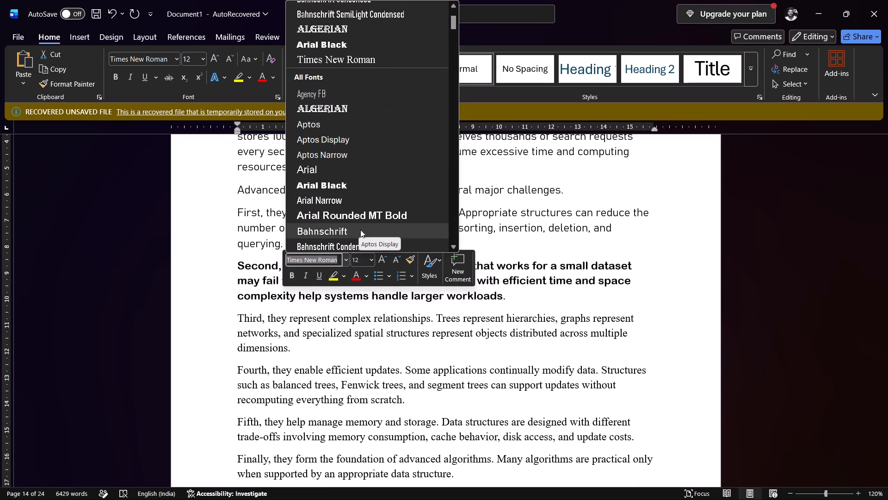
scroll(354, 233, "down", 1)
left_click(367, 168)
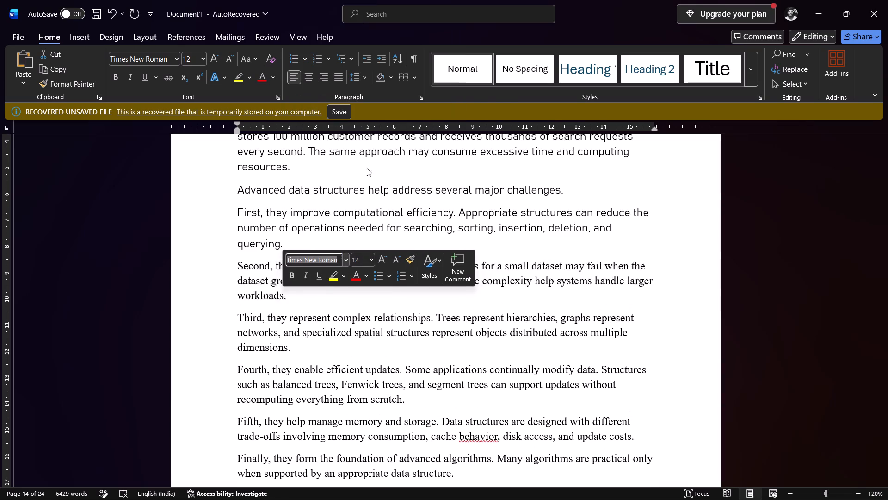
left_click(354, 342)
scroll(354, 342, "down", 1)
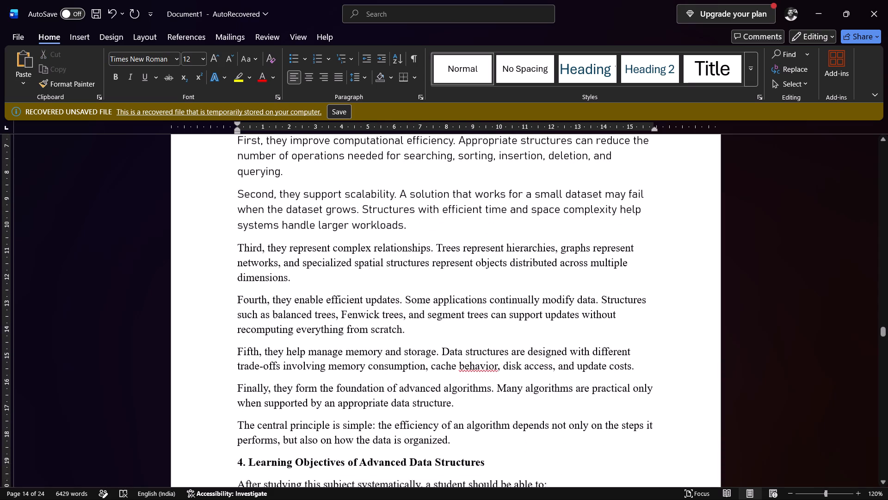
Change the font of section 3's paragraph beginning "Third, they represent complex relationships" to Bahnschrift Light.
scroll(354, 342, "down", 1)
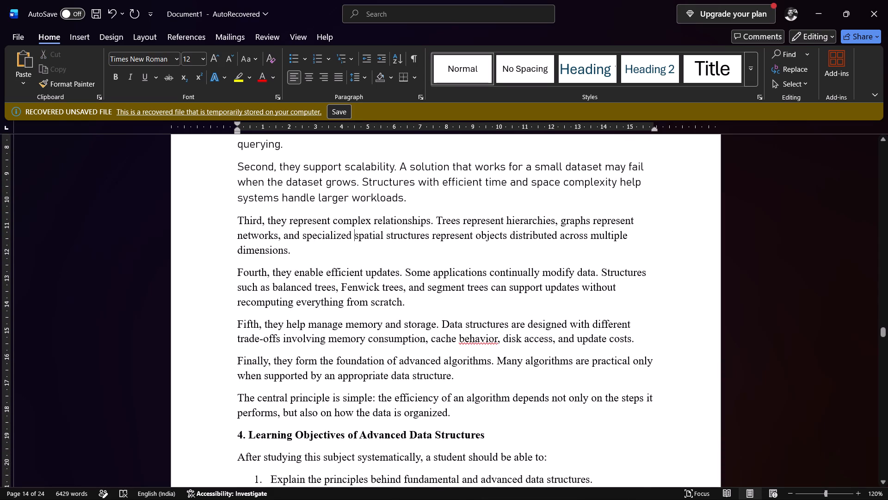
left_click_drag(236, 221, 290, 250)
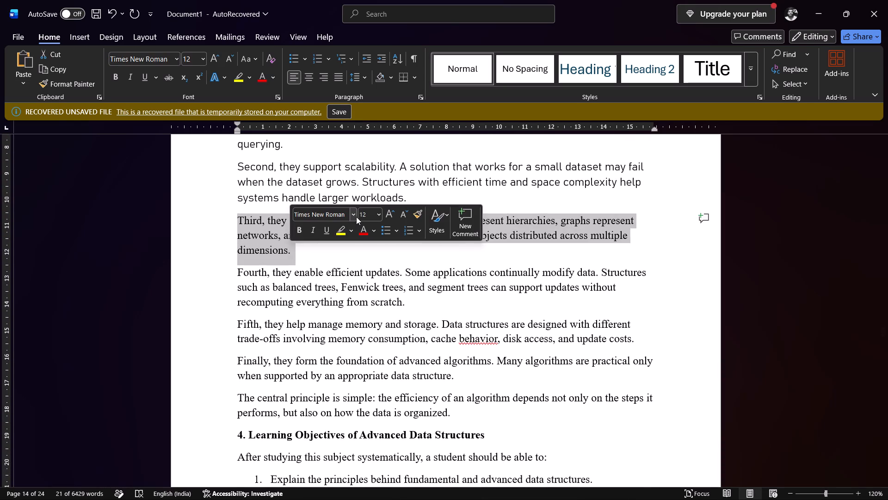
left_click(356, 217)
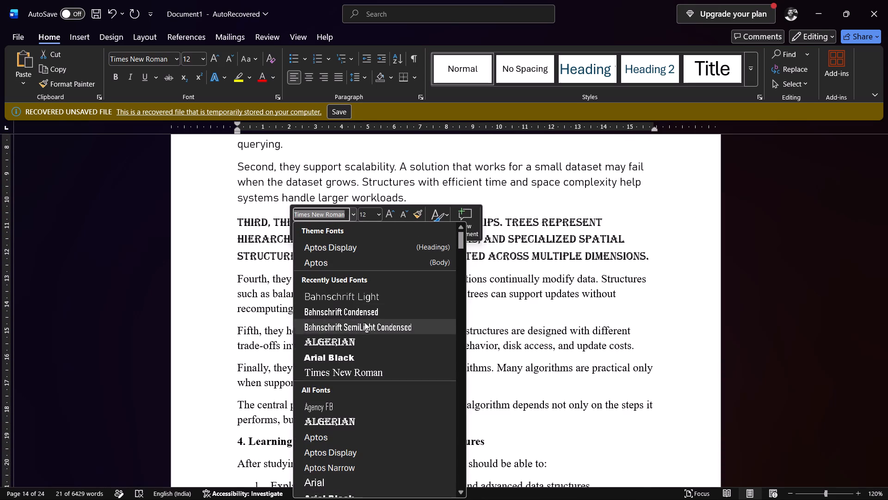
left_click(380, 299)
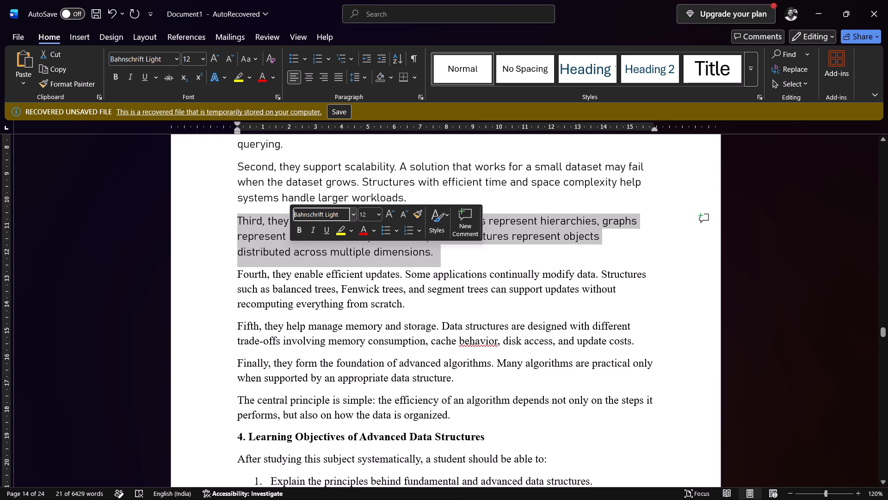
left_click(380, 299)
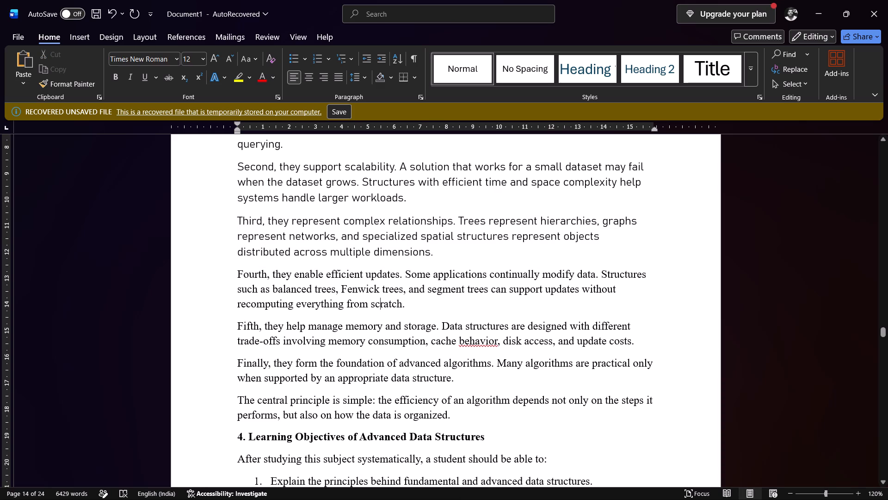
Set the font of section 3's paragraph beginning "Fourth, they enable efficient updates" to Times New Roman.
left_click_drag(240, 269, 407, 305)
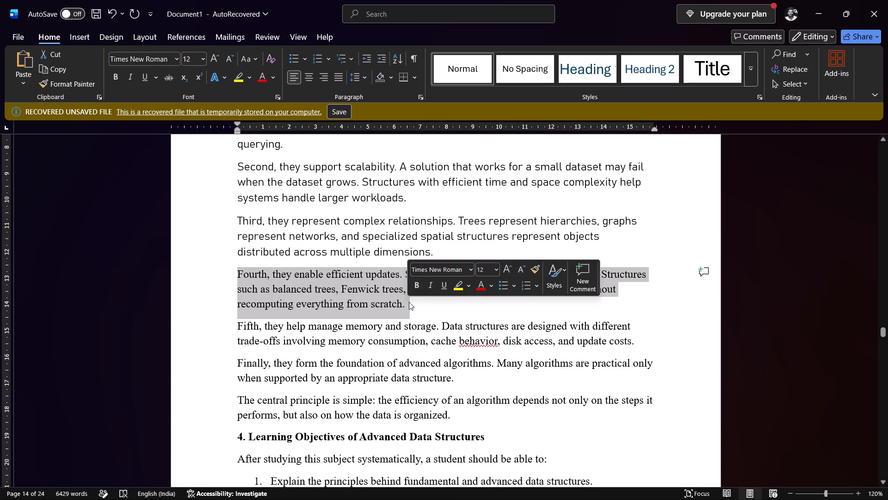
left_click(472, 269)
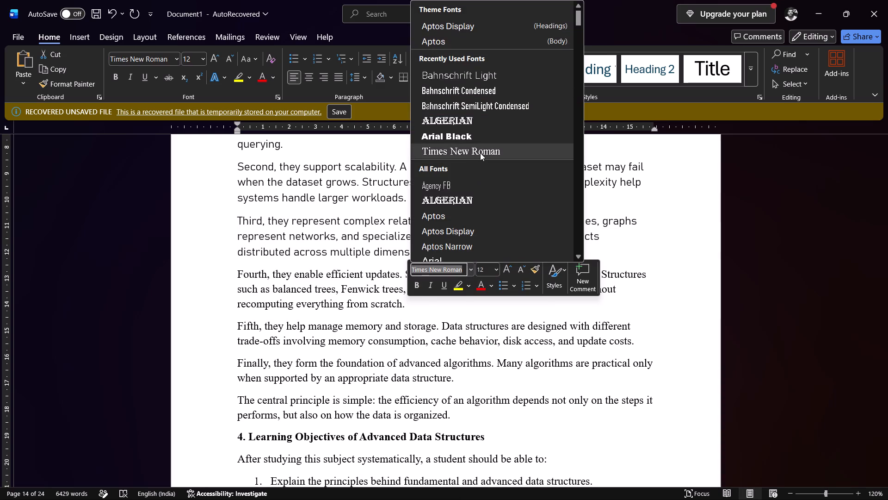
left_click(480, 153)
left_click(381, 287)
Change the font of section 3's paragraph beginning "Fifth, they help manage memory and storage" to Bahnschrift Light.
scroll(381, 287, "down", 1)
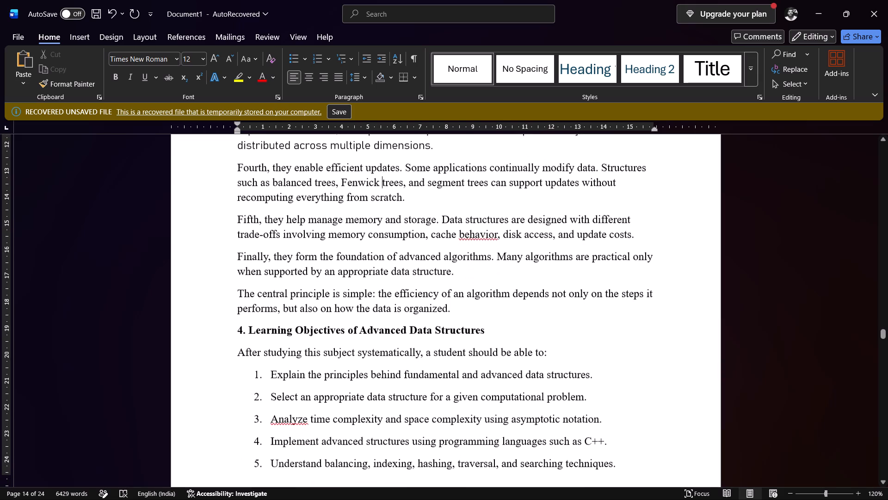
left_click_drag(236, 215, 440, 235)
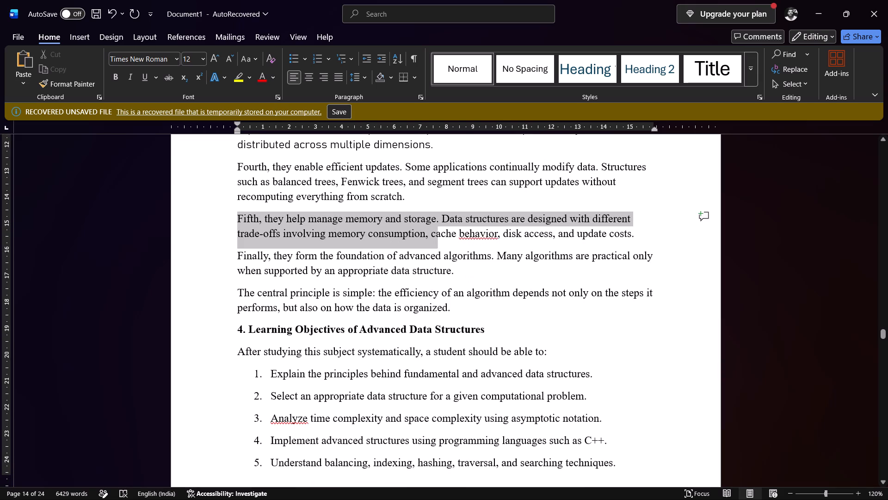
left_click_drag(440, 235, 635, 236)
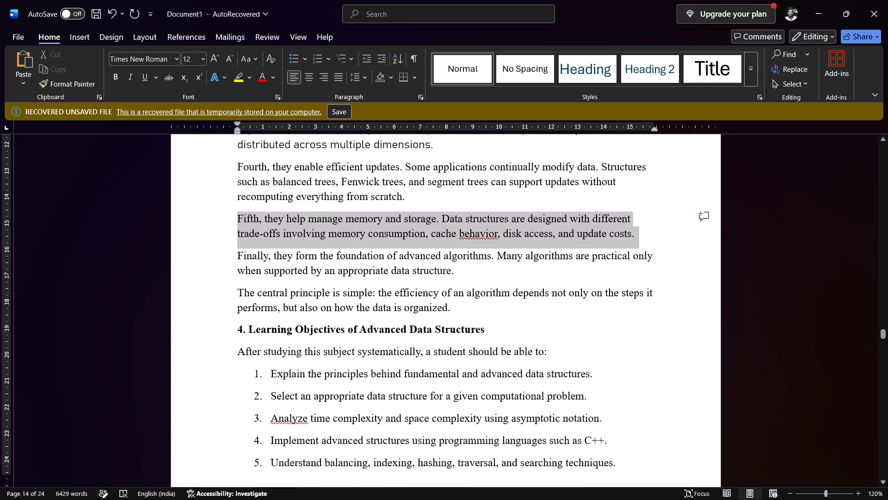
left_click(697, 203)
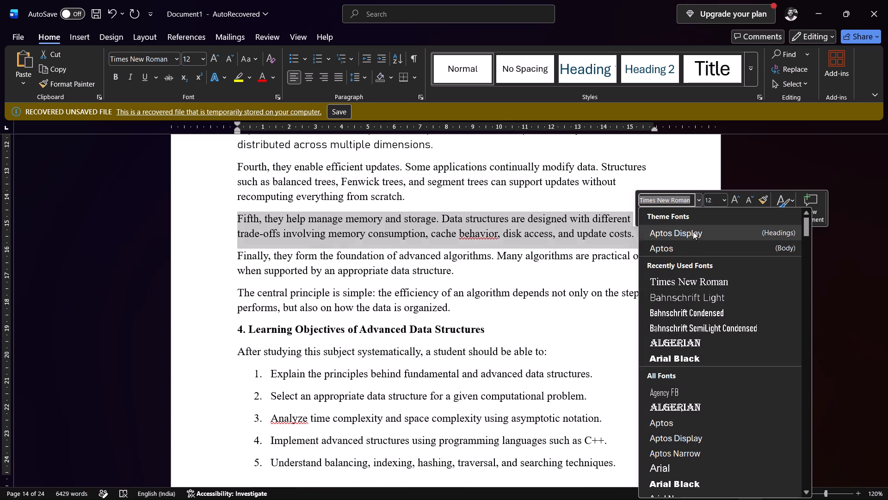
left_click(705, 304)
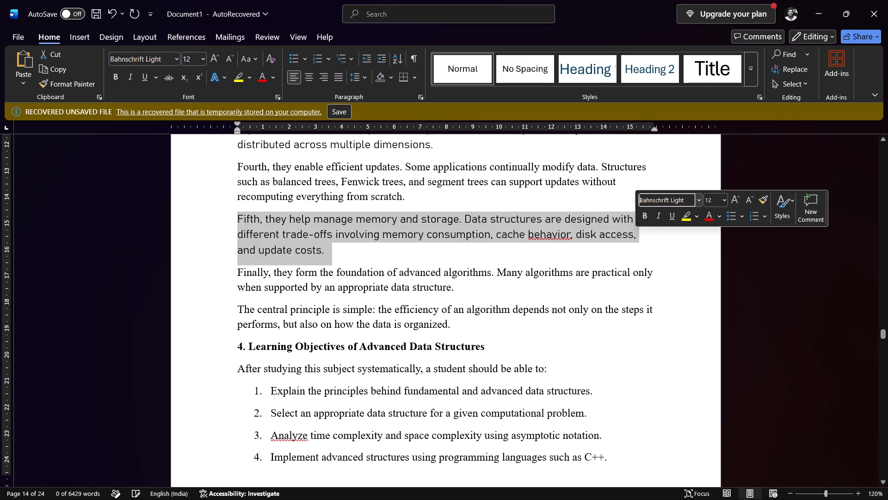
left_click(405, 328)
Change section 3's last two paragraphs, beginning "Finally, they form the foundation" and "The central principle is simple", to Bahnschrift Light.
left_click_drag(234, 273, 258, 276)
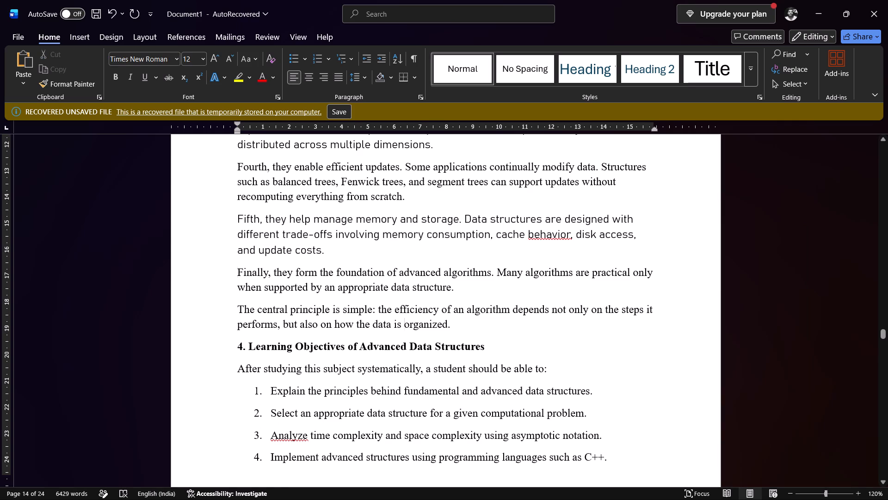
left_click_drag(258, 276, 465, 317)
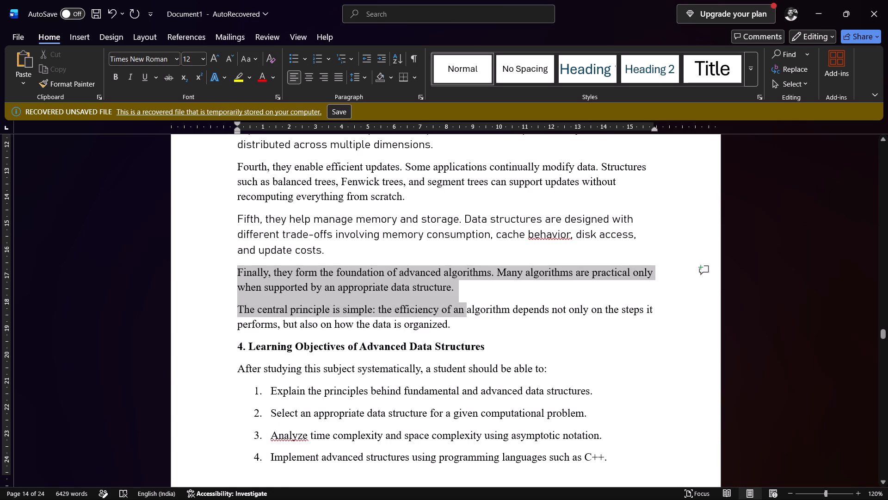
left_click_drag(465, 317, 461, 324)
left_click(526, 292)
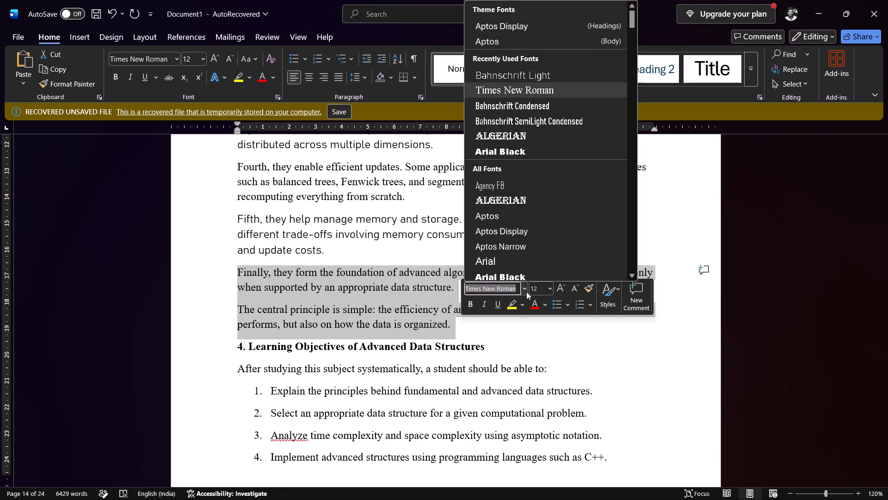
left_click(573, 78)
left_click(475, 234)
Change the font of the heading "4. Learning Objectives of Advanced Data Structures" to Bahnschrift Condensed.
scroll(475, 234, "down", 1)
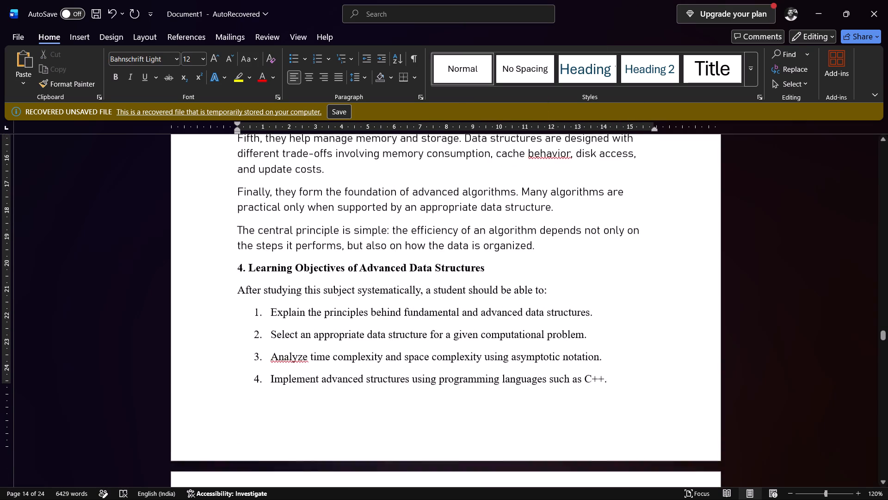
scroll(475, 234, "down", 1)
left_click_drag(497, 238, 234, 232)
left_click(297, 197)
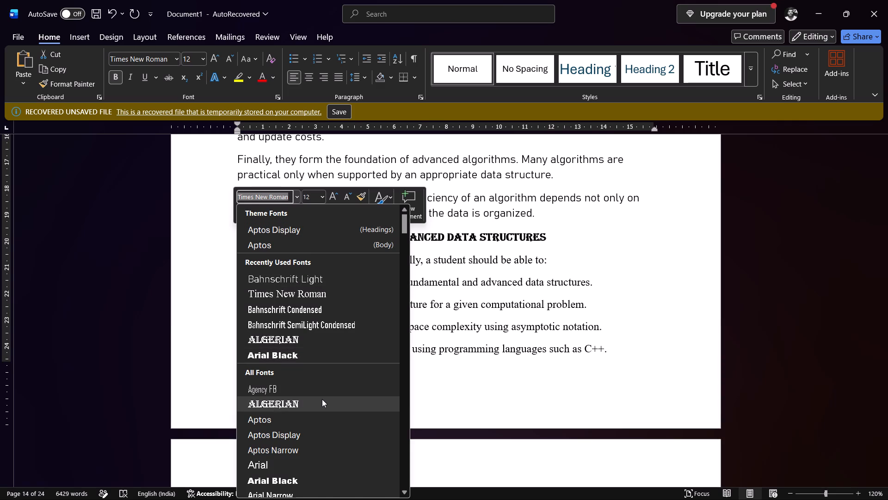
scroll(322, 399, "down", 1)
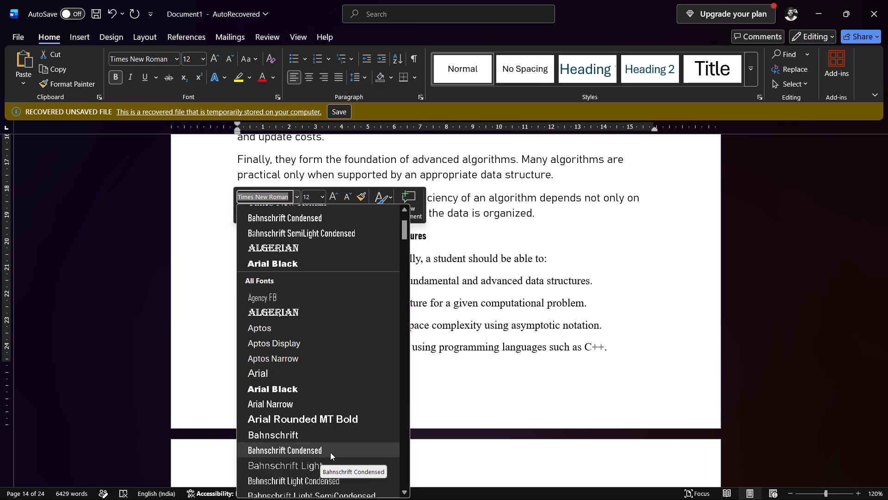
left_click(330, 452)
left_click(412, 388)
Change section 4's introductory line and learning objectives 1 to 4 to Bahnschrift Light.
scroll(412, 388, "down", 1)
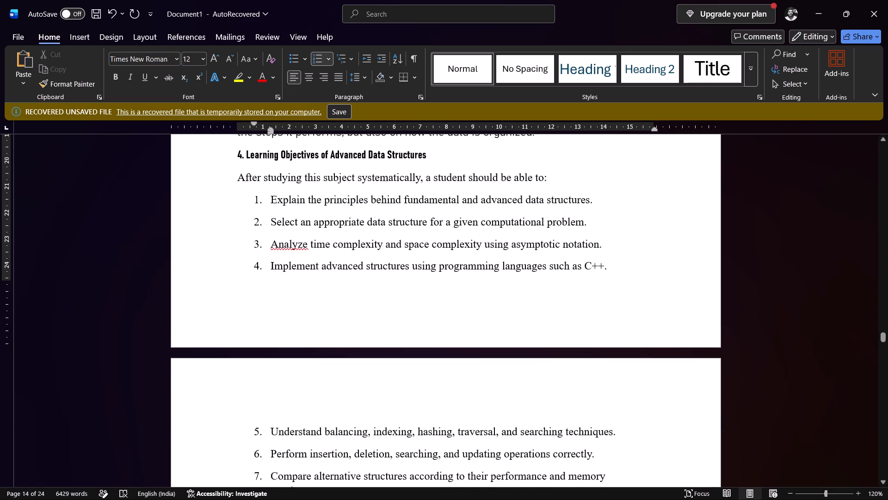
left_click_drag(623, 268, 243, 177)
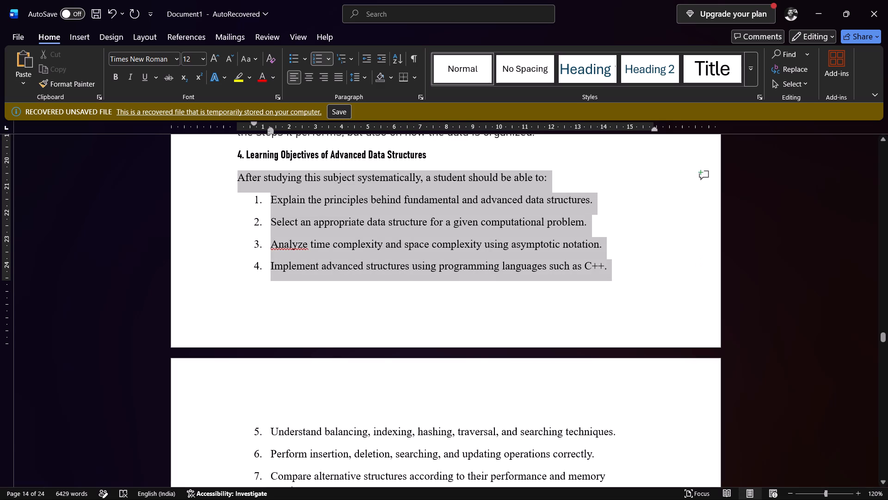
left_click_drag(243, 177, 238, 175)
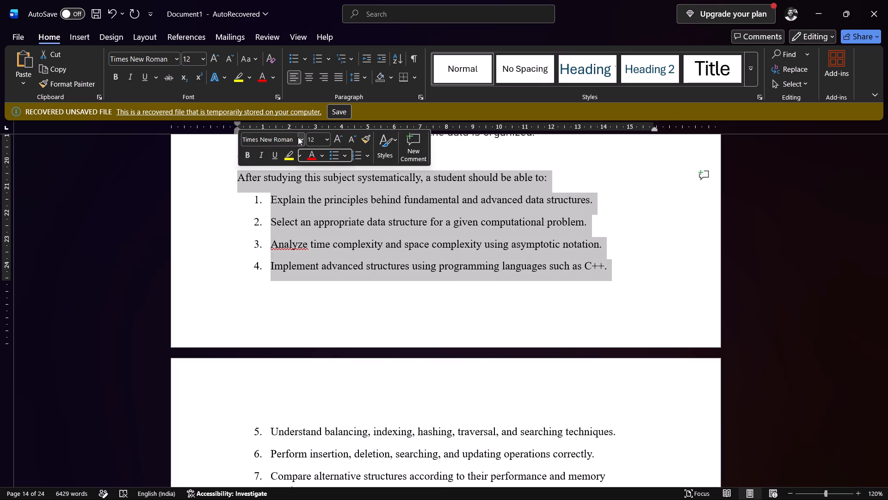
left_click(301, 140)
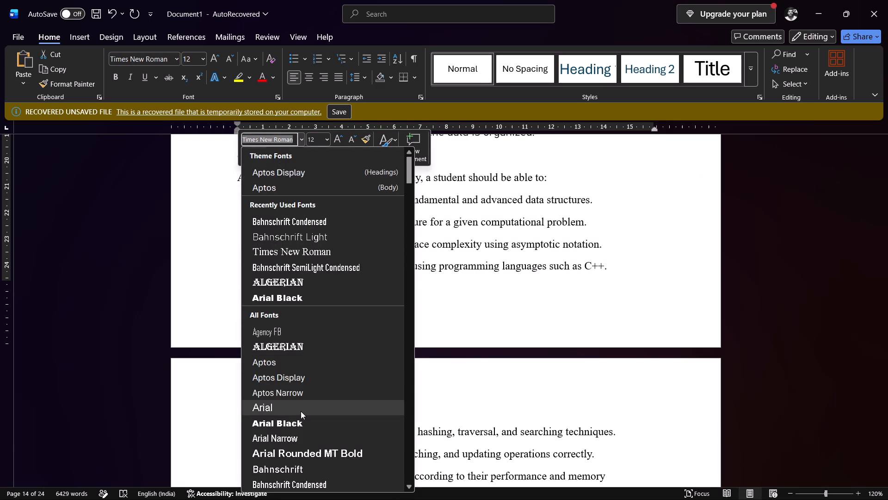
scroll(301, 411, "down", 1)
left_click(309, 455)
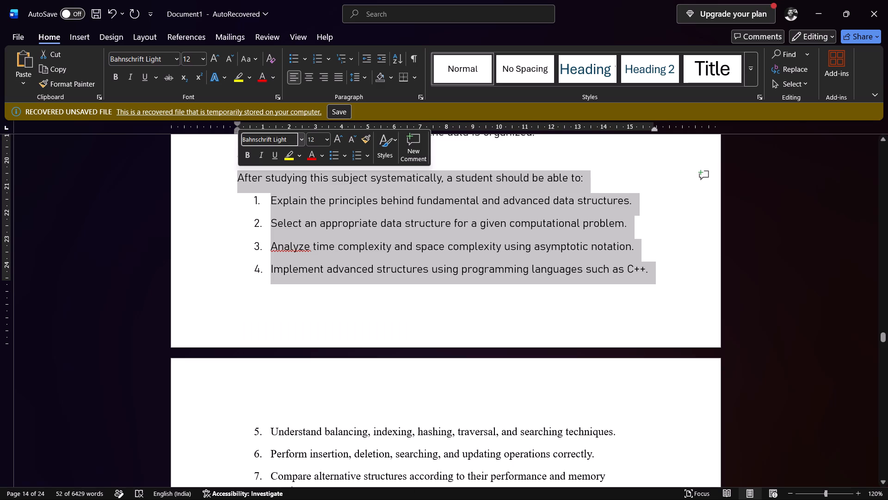
left_click(379, 455)
Change the font of section 4's learning objectives 5 to 10 to Bahnschrift Light.
scroll(332, 455, "down", 1)
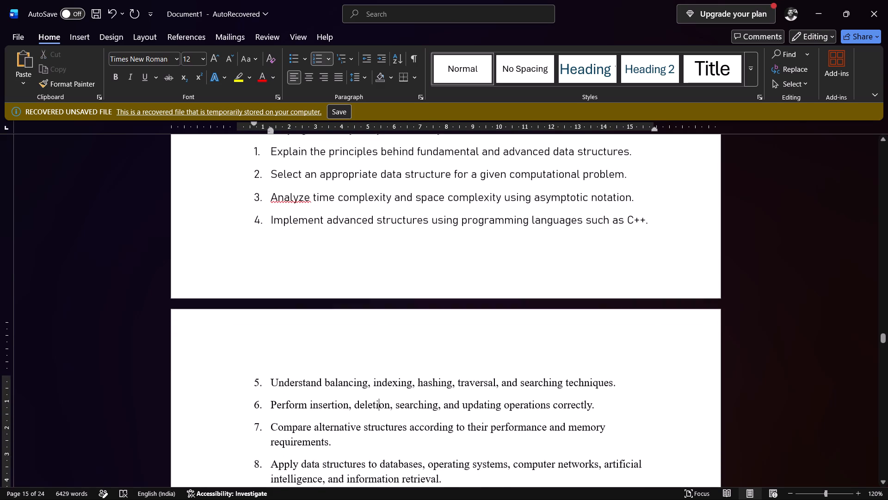
scroll(332, 455, "down", 1)
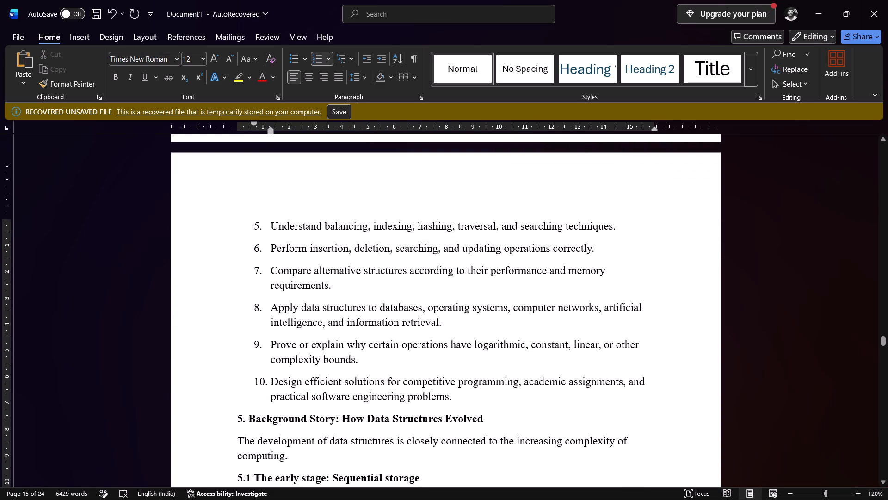
scroll(259, 224, "up", 1)
scroll(259, 224, "down", 1)
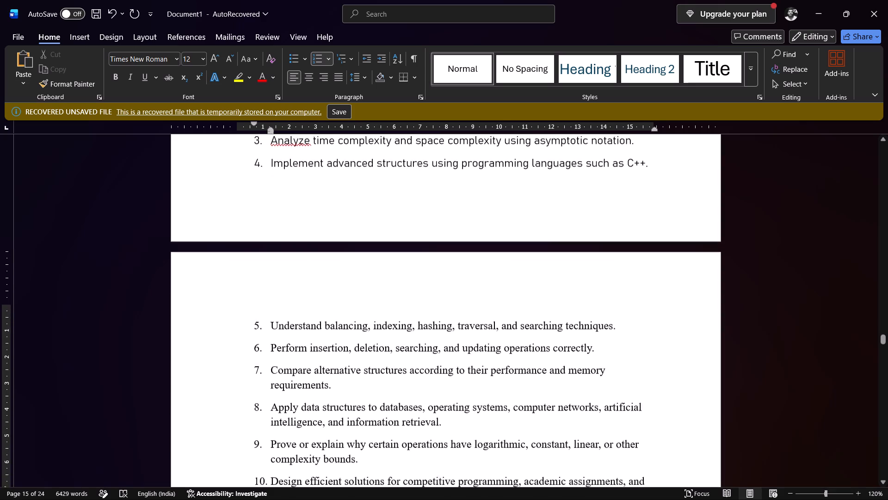
scroll(259, 224, "down", 1)
left_click_drag(251, 194, 454, 367)
left_click(519, 325)
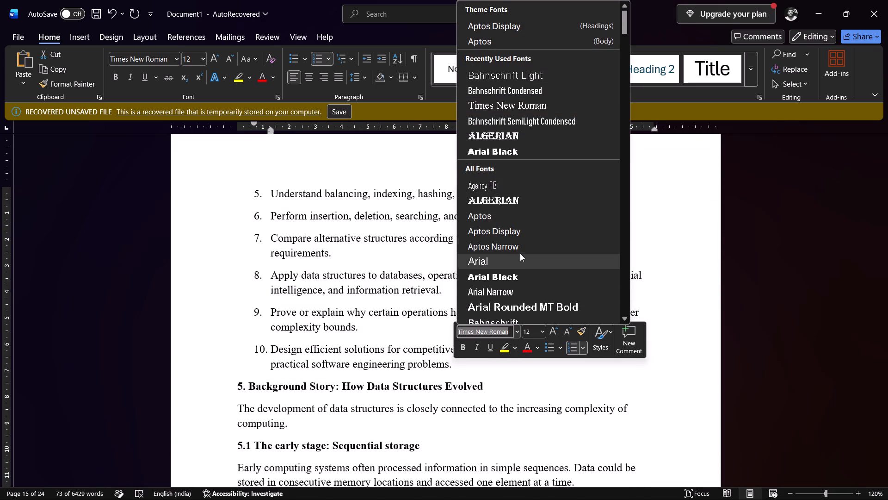
scroll(520, 253, "down", 1)
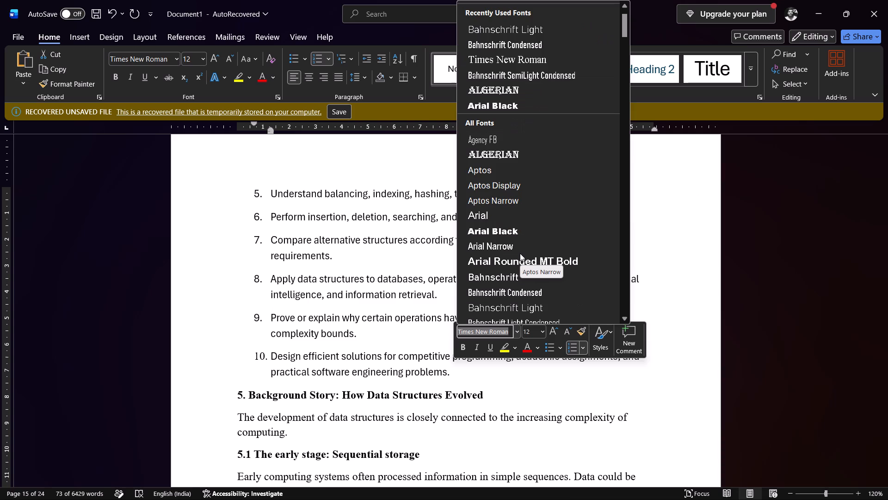
left_click(530, 26)
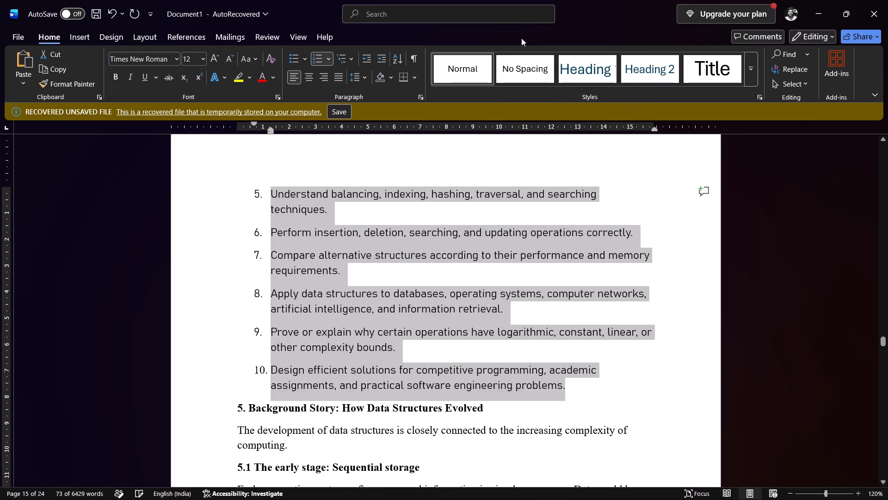
left_click(405, 316)
Break the section 5 heading after "Background Story:" and make "How Data Structures Evolved" an unnumbered line with one leading space.
scroll(405, 316, "down", 1)
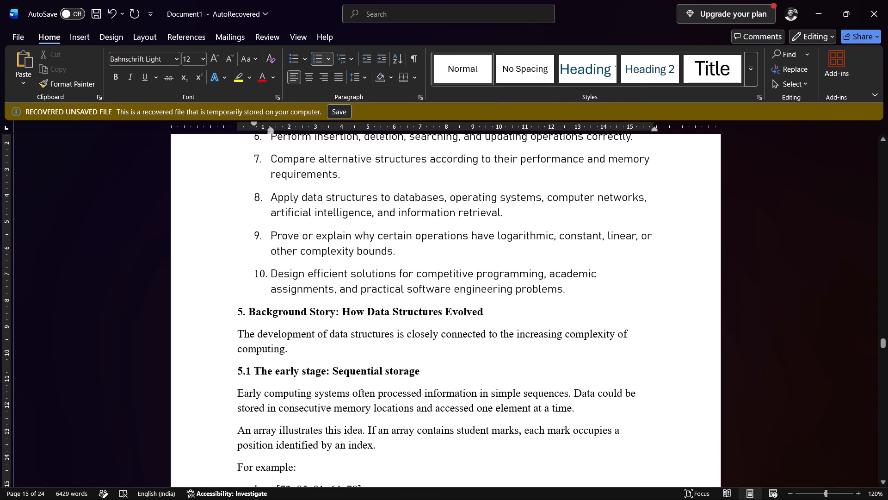
scroll(405, 316, "down", 1)
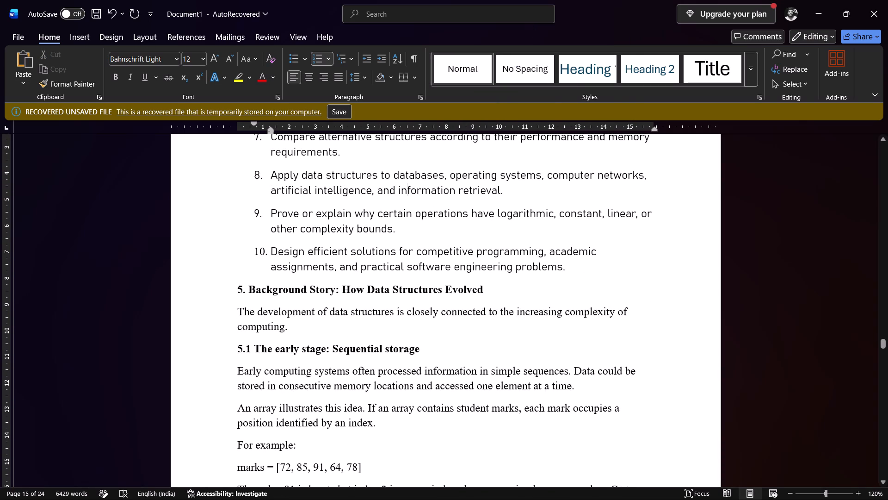
left_click(342, 290)
key("Return")
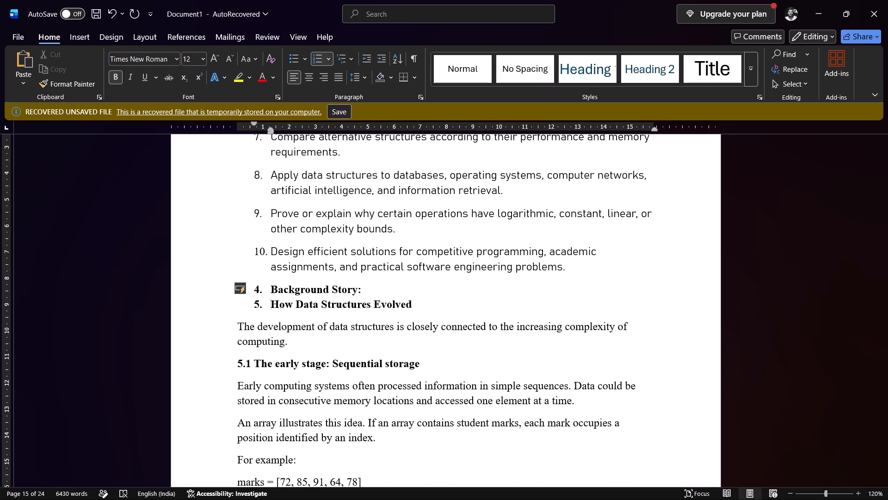
key("BackSpace")
key("space")
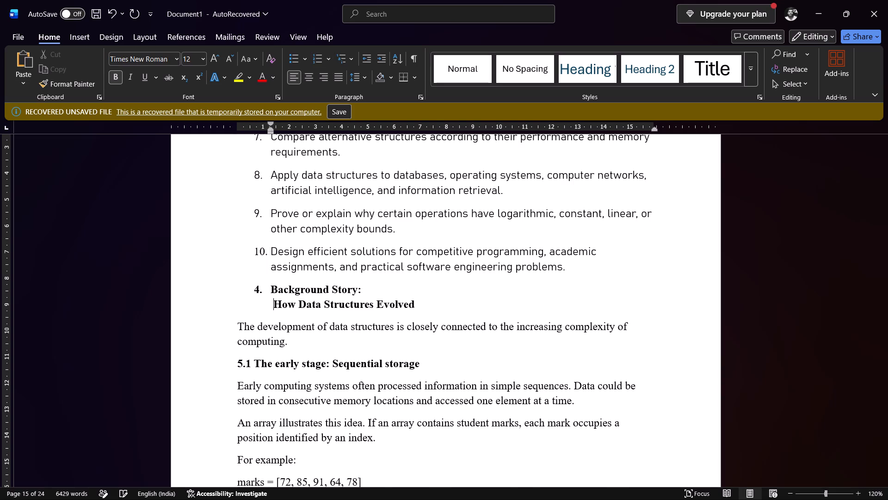
key("space")
key("BackSpace")
Change the font of "Background Story:" in the section 5 heading to Bahnschrift Condensed.
left_click_drag(366, 286, 334, 291)
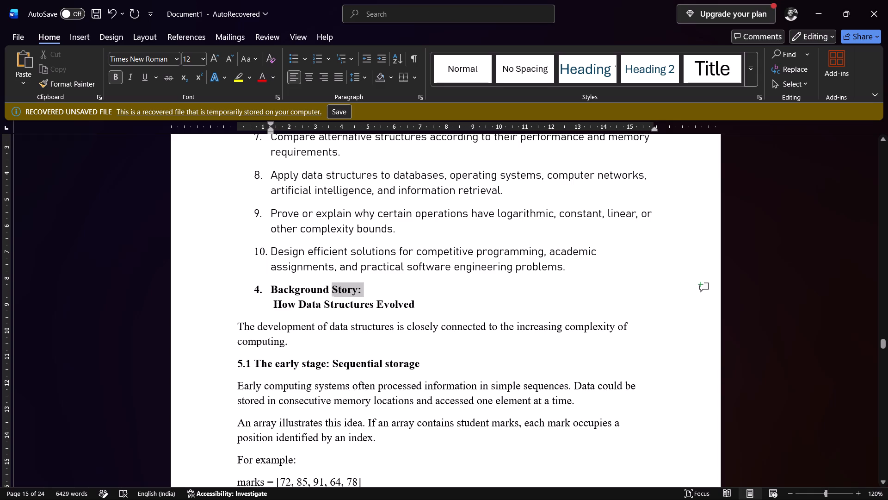
left_click_drag(334, 291, 258, 294)
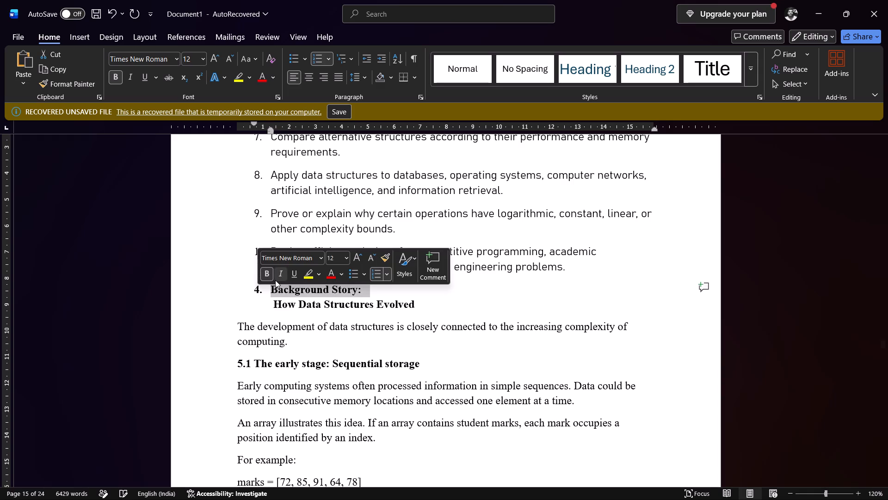
left_click(319, 259)
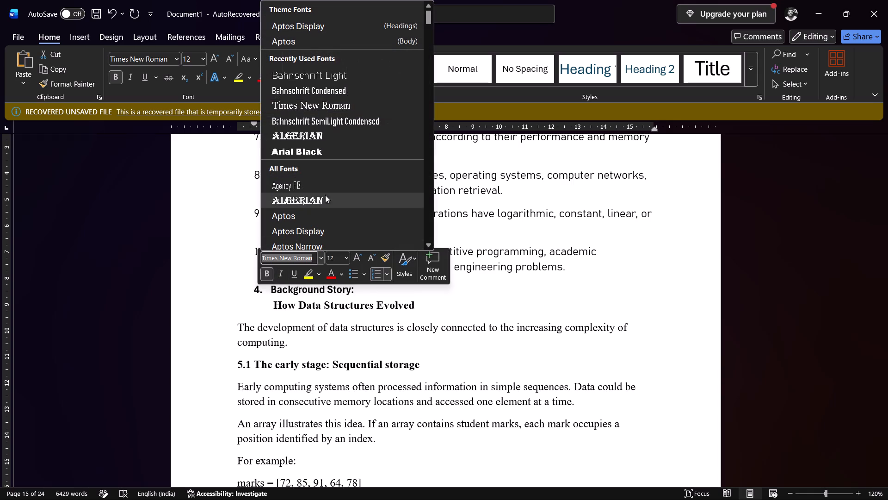
left_click(336, 91)
left_click(363, 285)
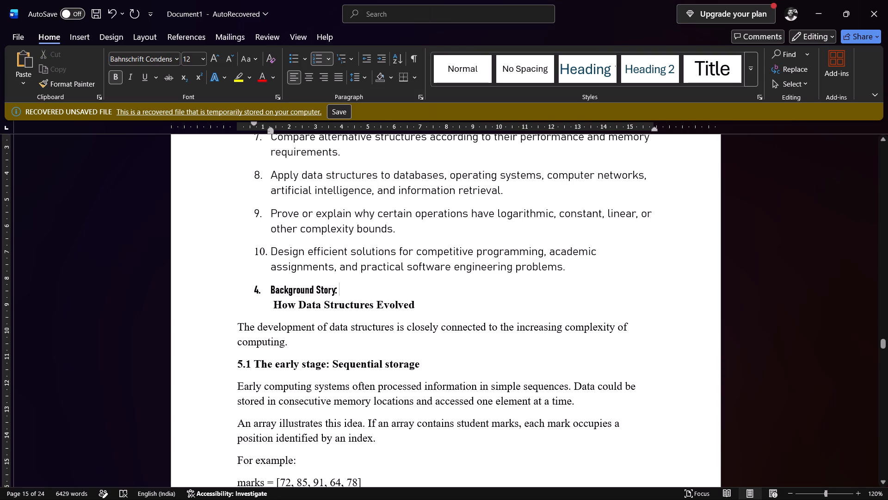
Rejoin "How Data Structures Evolved" with "Background Story:" on one heading line, removing the line break and extra leading spaces.
left_click(275, 300)
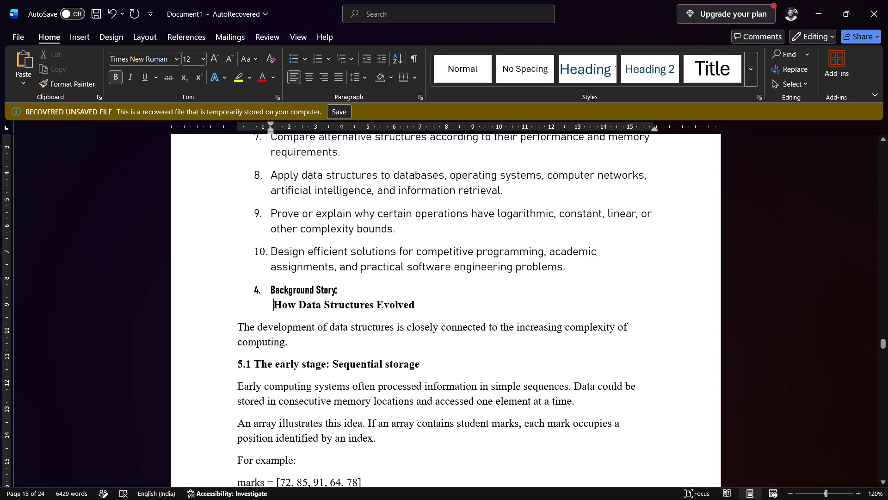
key("BackSpace")
key("BackSpace")
key("BackSpace")
key("BackSpace")
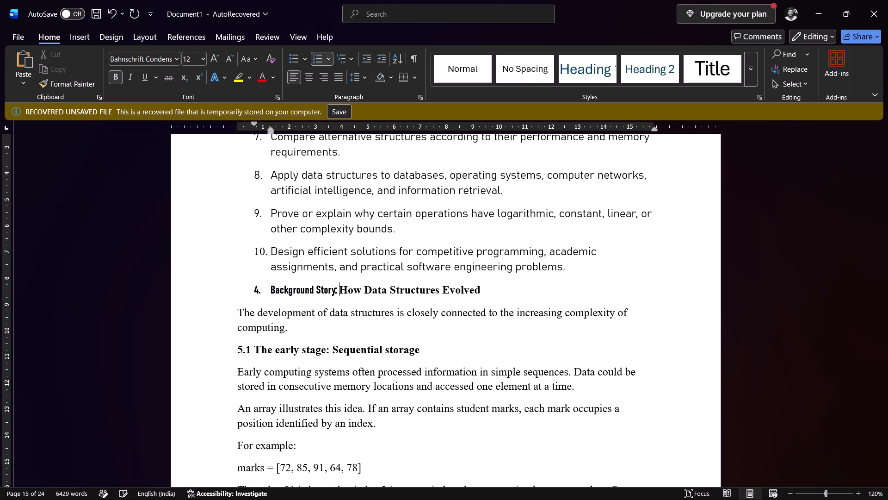
Change the "How Data Structures Evolved" part of the Background Story heading to Bahnschrift Condensed.
left_click_drag(476, 292, 438, 294)
left_click_drag(438, 294, 326, 293)
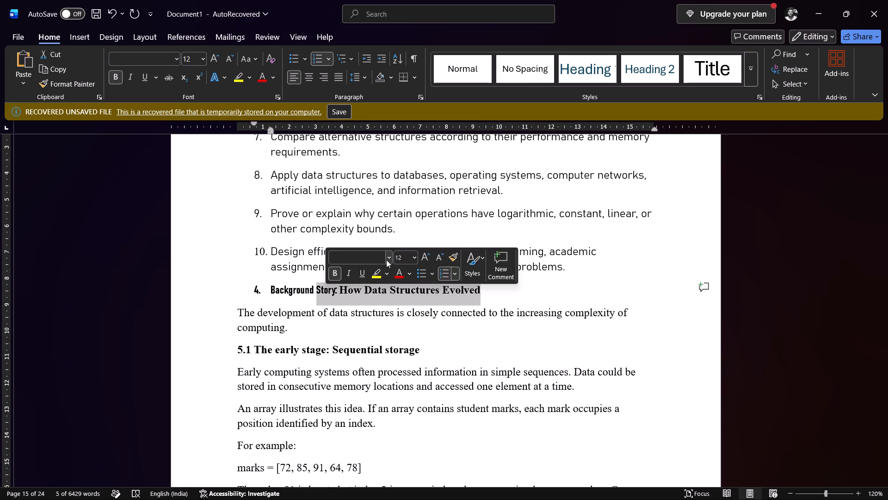
left_click(389, 258)
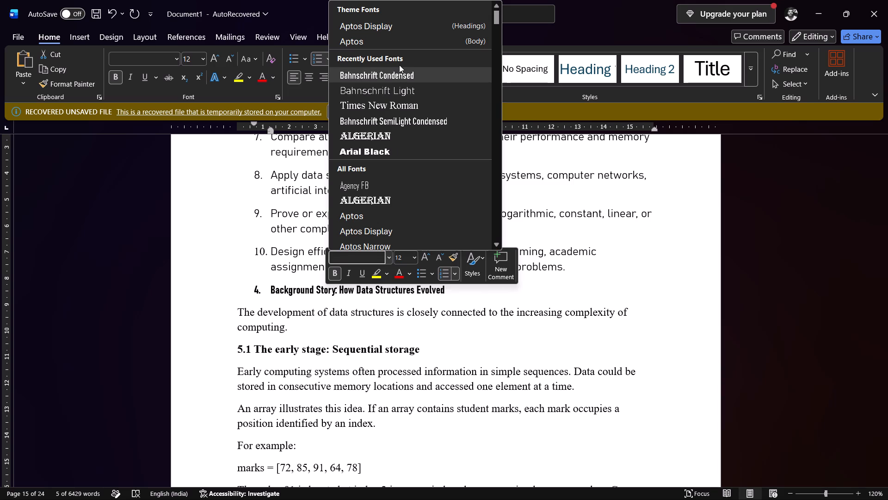
left_click(399, 77)
left_click(396, 332)
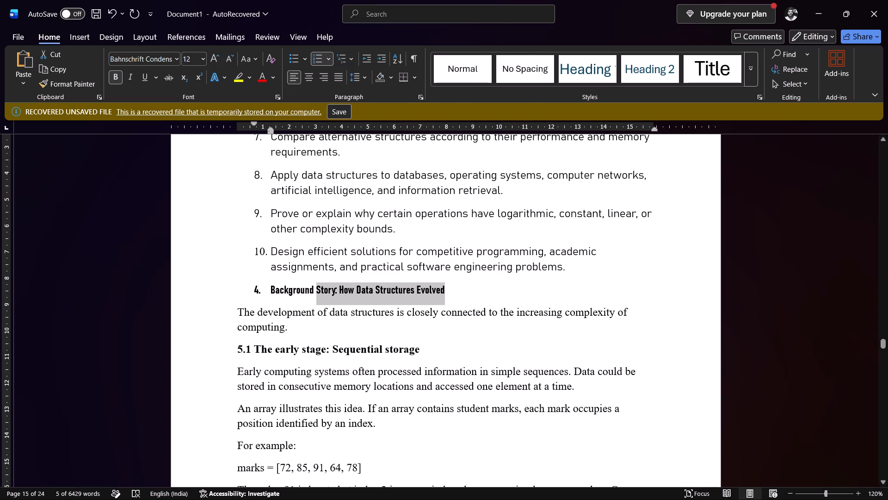
Change the introductory paragraph under the Background Story heading to Bahnschrift Light.
scroll(396, 332, "down", 1)
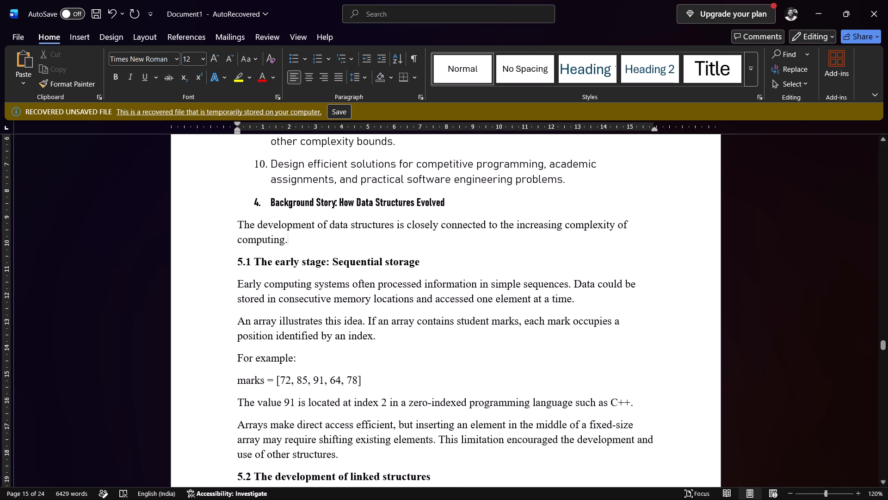
left_click_drag(307, 243, 229, 220)
left_click(291, 183)
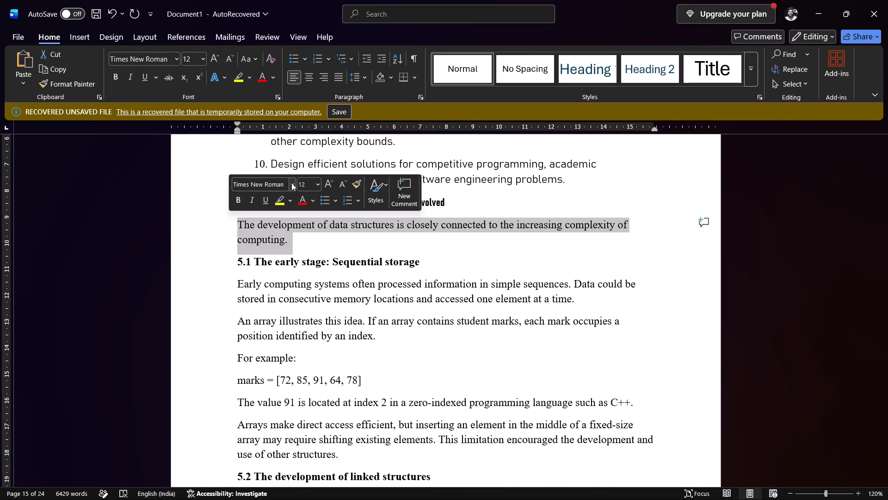
scroll(283, 413, "down", 1)
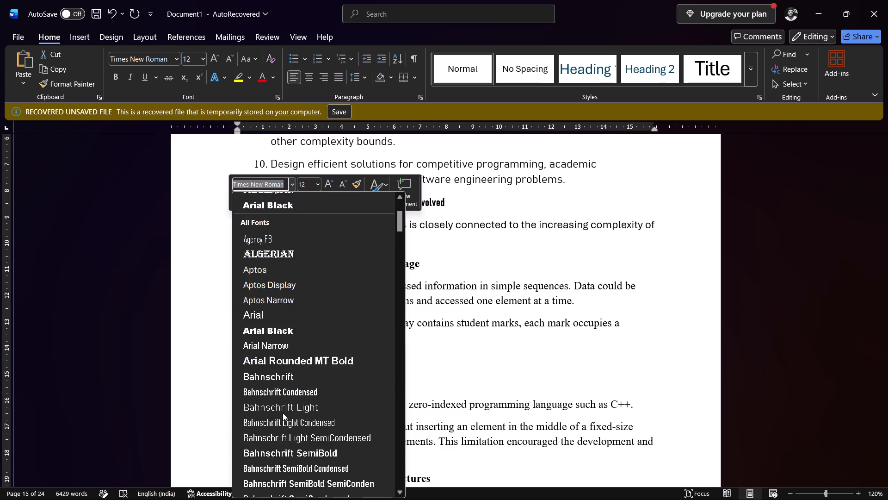
scroll(283, 413, "down", 1)
left_click(340, 362)
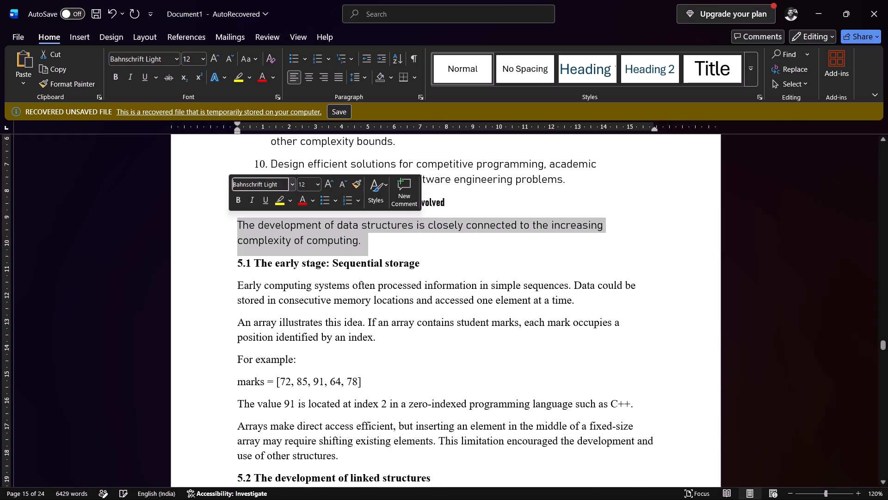
left_click(417, 336)
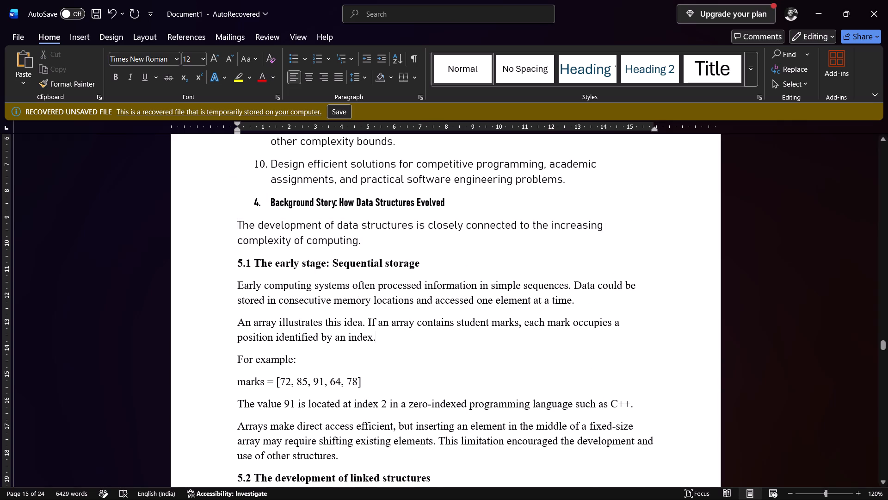
left_click(250, 204)
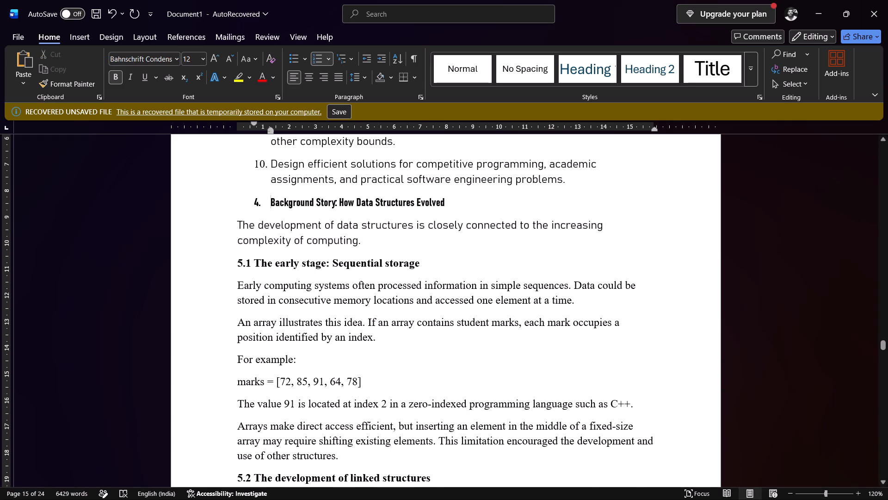
Change the font of the heading "5.1 The early stage: Sequential storage" to Bahnschrift Condensed.
scroll(291, 228, "down", 1)
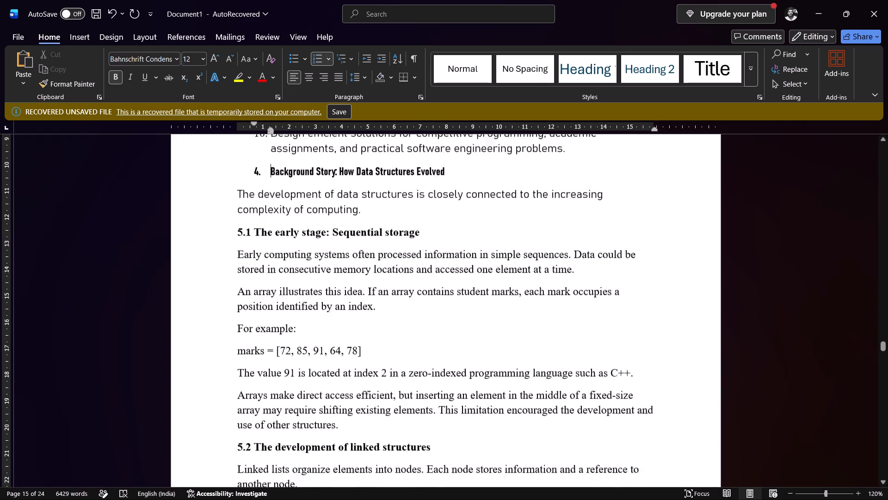
scroll(291, 228, "down", 1)
left_click_drag(420, 174, 294, 190)
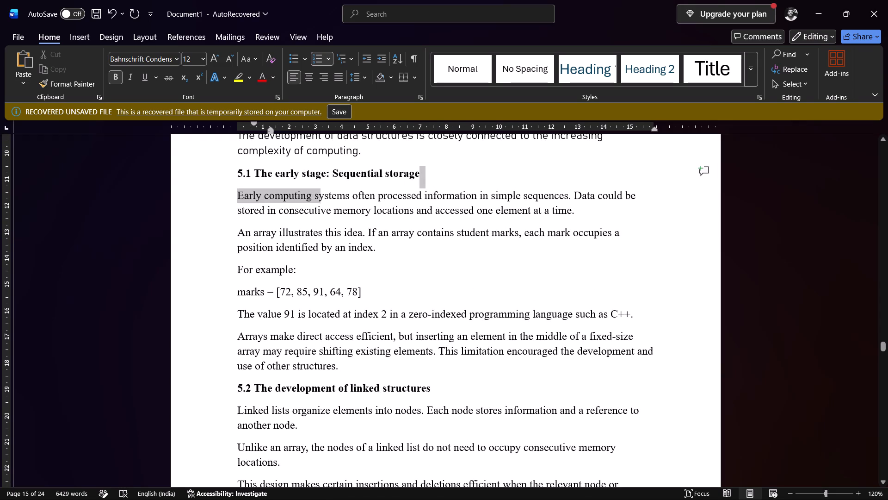
left_click_drag(294, 190, 234, 170)
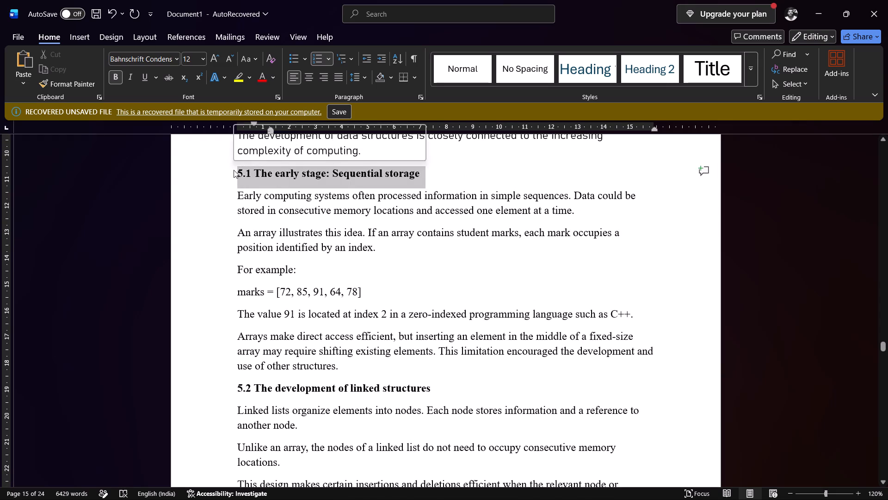
left_click(296, 132)
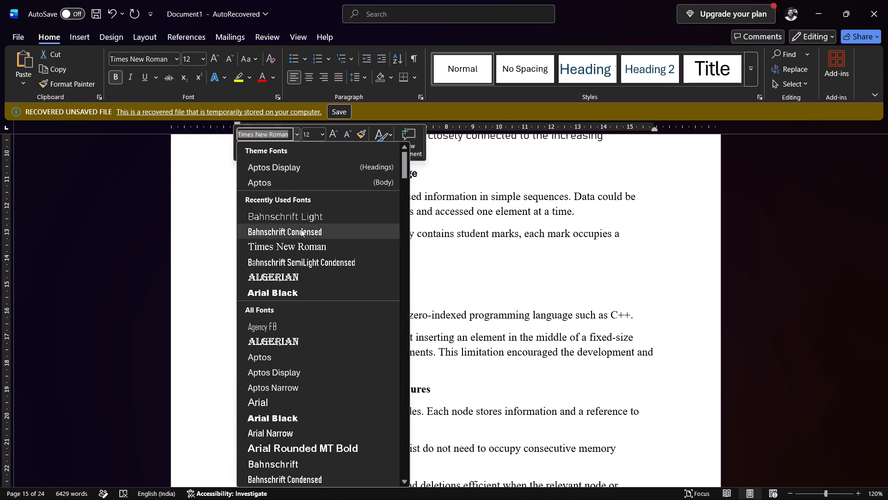
left_click(327, 229)
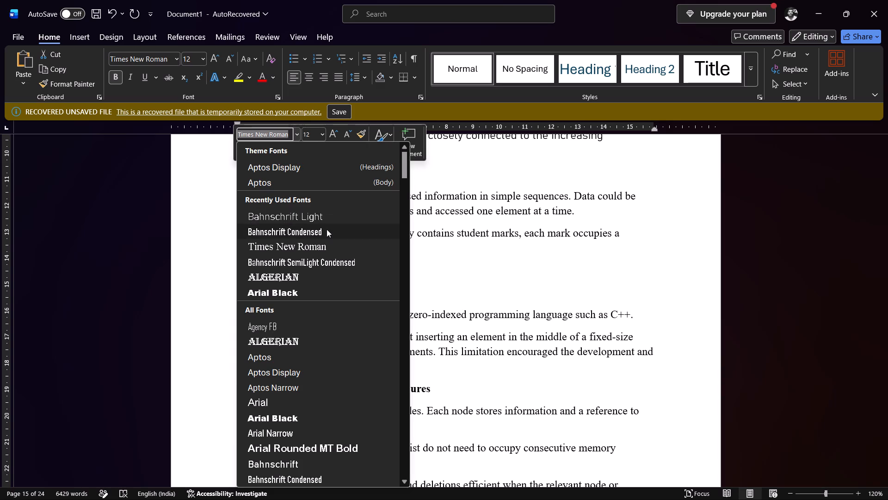
left_click(369, 235)
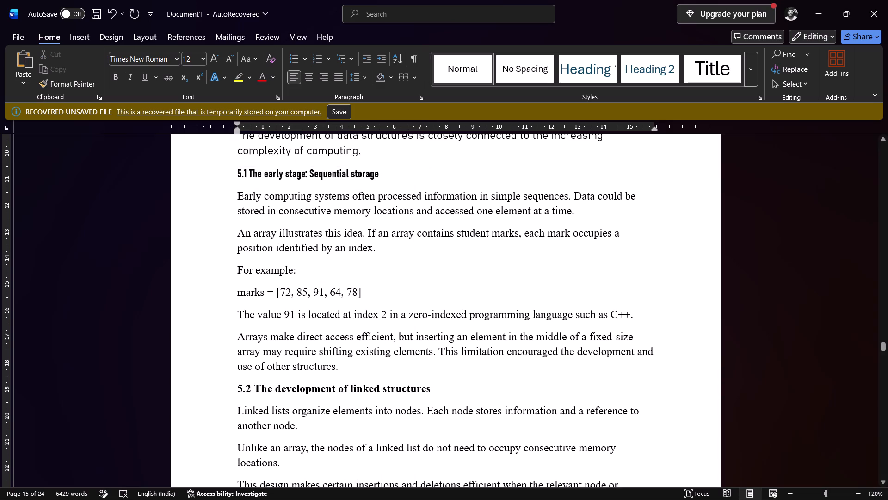
Change the first two paragraphs of section 5.1, on early computing systems and the array illustration, to Bahnschrift Light.
left_click(383, 254)
left_click_drag(383, 254, 228, 201)
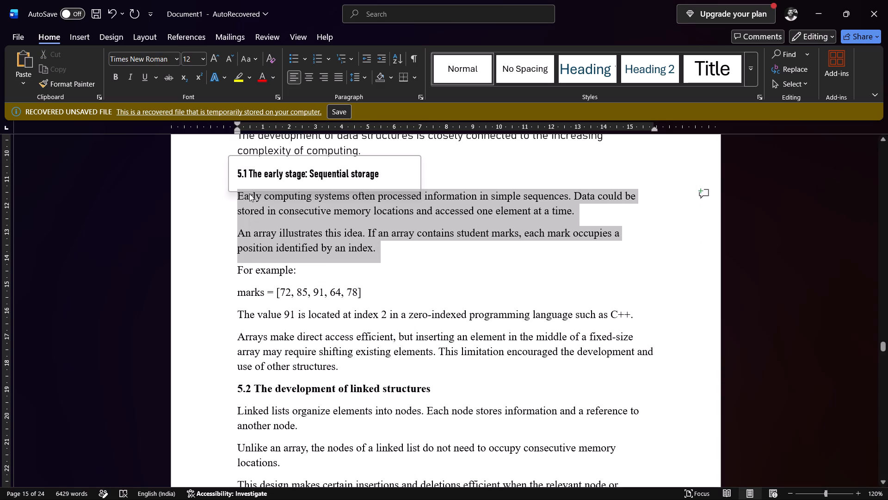
left_click(292, 166)
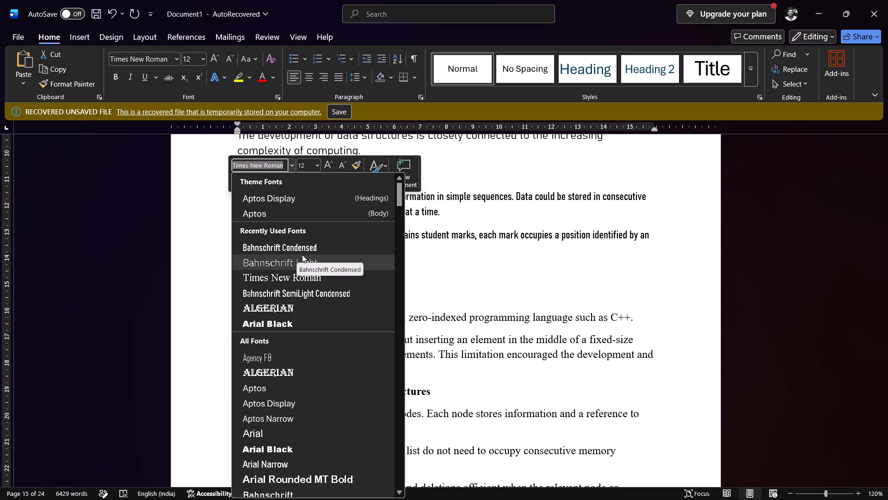
left_click(305, 257)
left_click(344, 289)
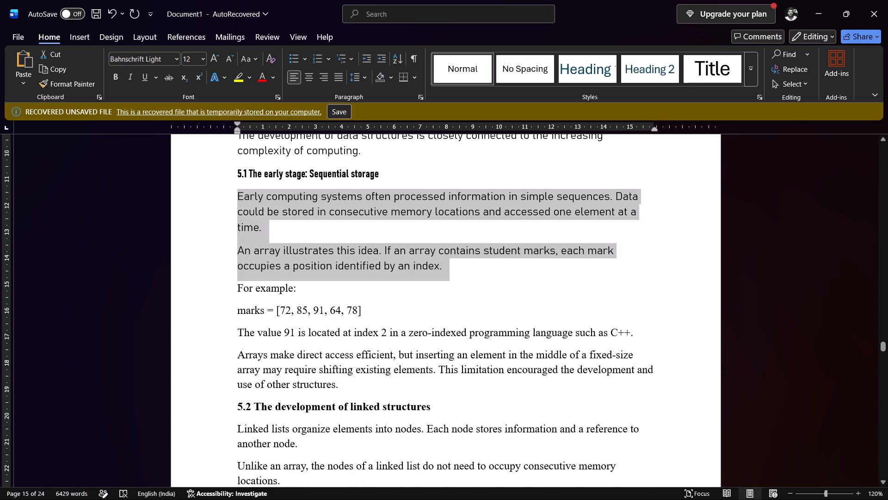
Centre the "For example:" line and the "marks = [72, 85, 91, 64, 78]" line in section 5.1.
scroll(344, 289, "down", 1)
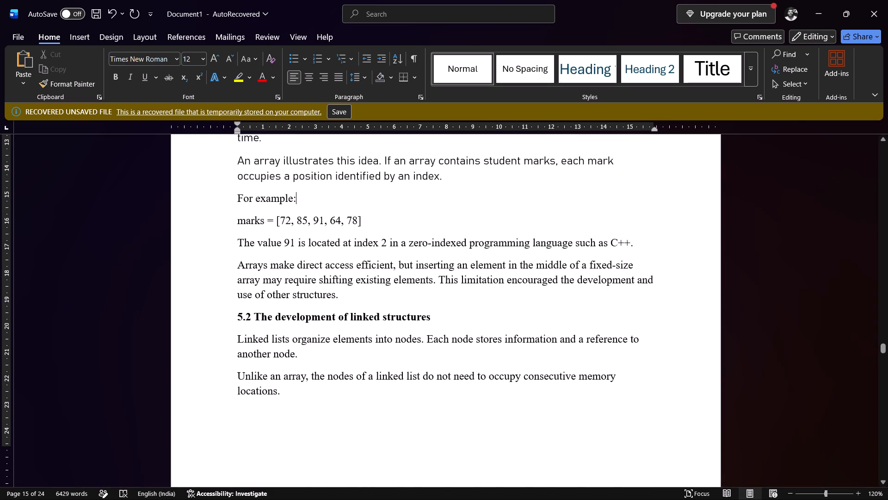
left_click_drag(373, 223, 232, 206)
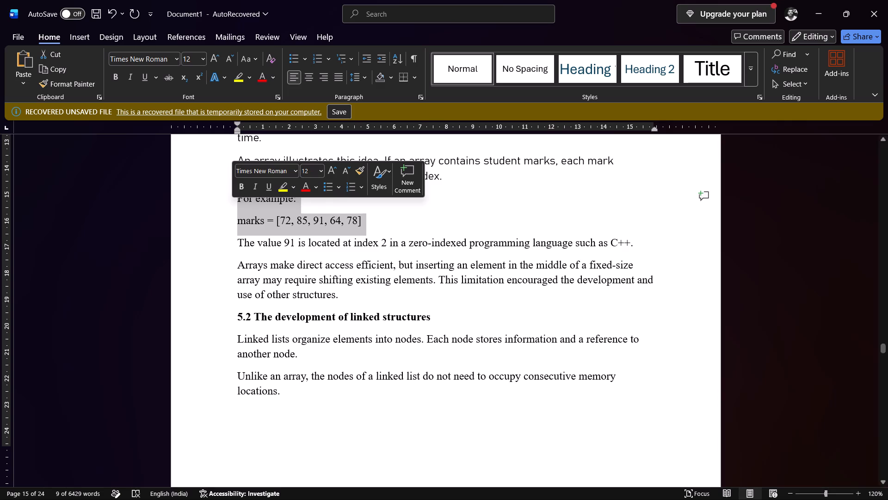
left_click(310, 71)
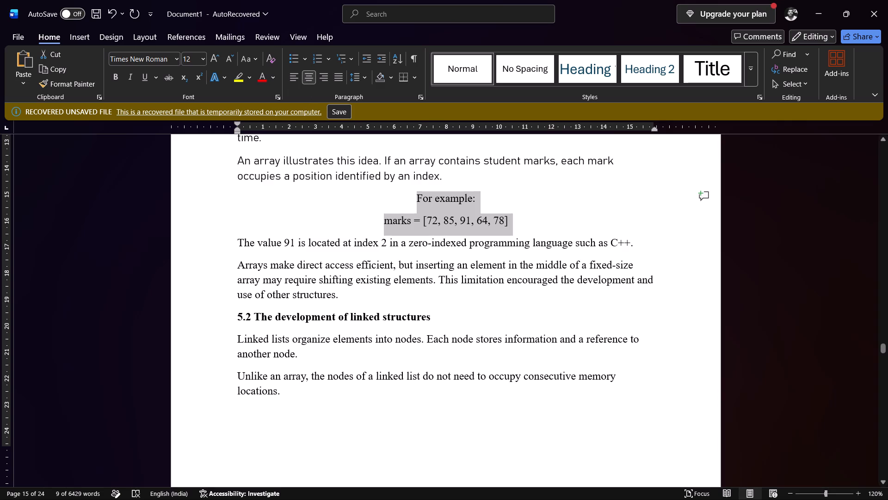
left_click(409, 198)
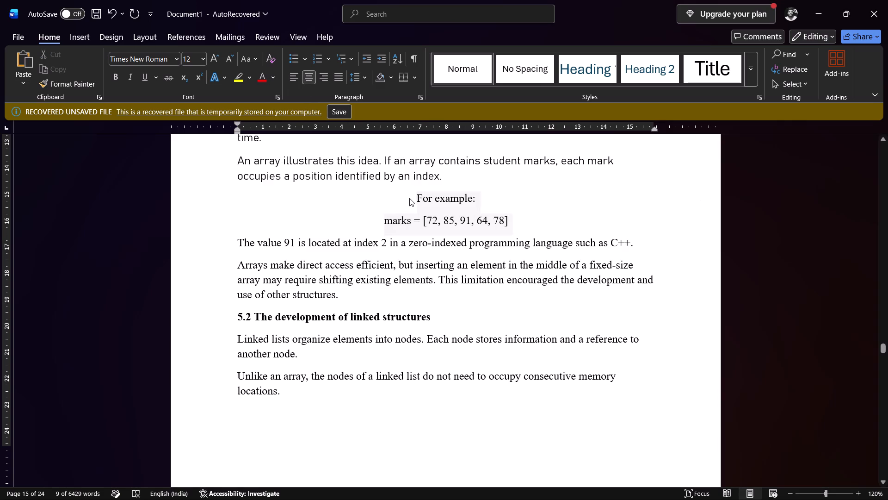
Insert 25 leading spaces before "marks = [72, 85, 91, 64, 78]" to align its start beneath "For example:".
left_click(384, 226)
key("space")
key("space")
key("space")
key("space")
key("space")
key("space")
key("space")
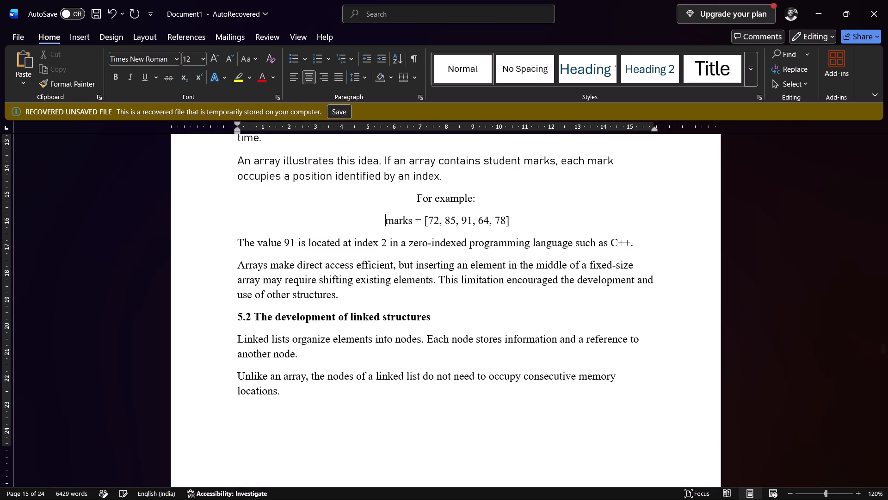
key("space")
key("space")
key("space")
key("space")
key("space")
key("space")
key("space")
key("space")
key("space")
key("space")
key("space")
key("space")
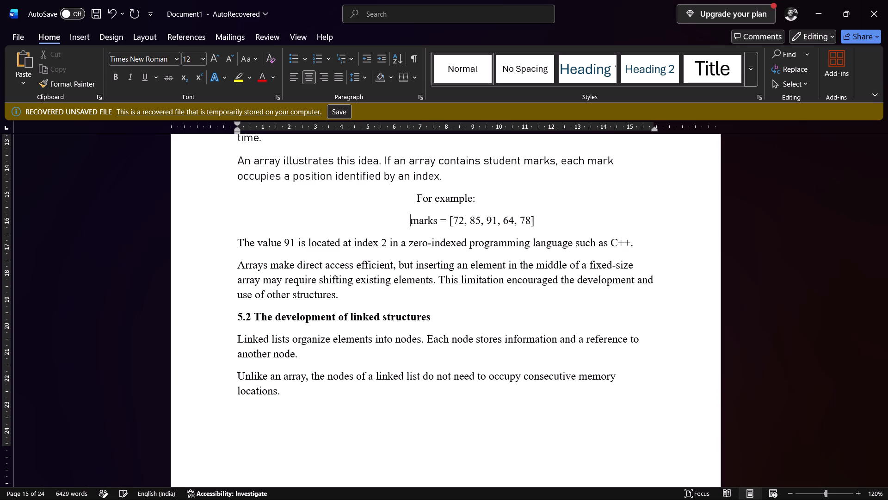
key("space")
key("space")
key("space")
key("space")
key("space")
key("space")
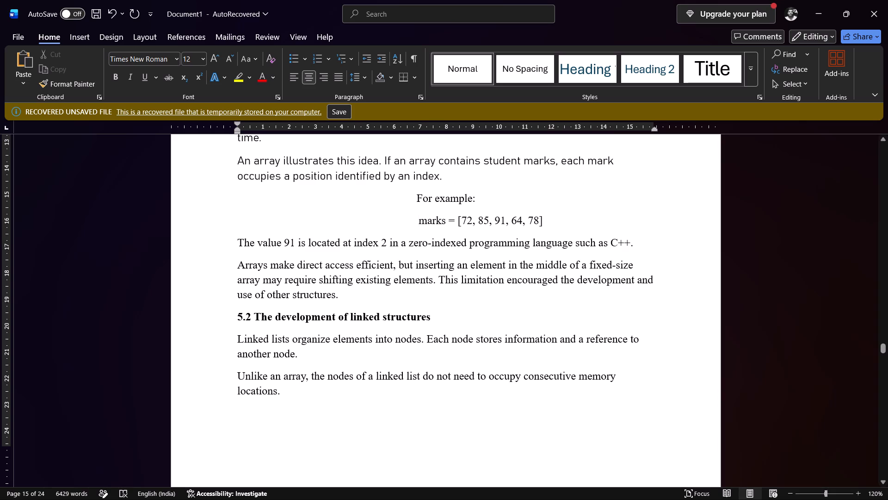
Capitalise the first letter of "marks" in the array example so it reads "Marks".
left_click(430, 219)
key("Left")
key("BackSpace")
key("shift+m")
Change the centred "For example:" and "Marks = [72, 85, 91, 64, 78]" lines in section 5.1 to Bahnschrift Light.
left_click_drag(552, 219, 499, 232)
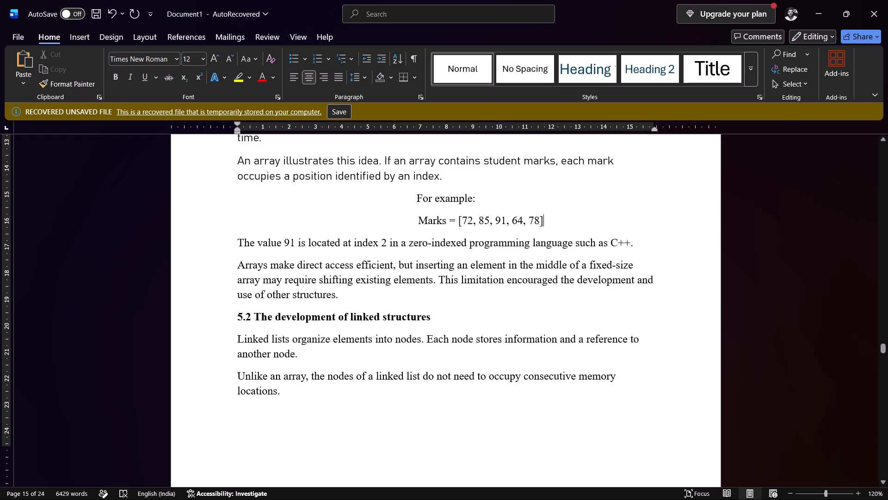
left_click_drag(499, 232, 411, 202)
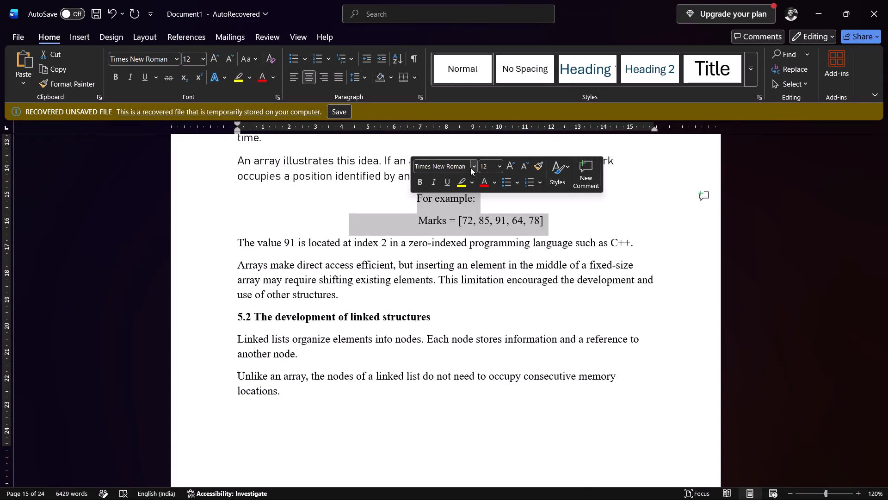
left_click(473, 166)
scroll(498, 391, "down", 1)
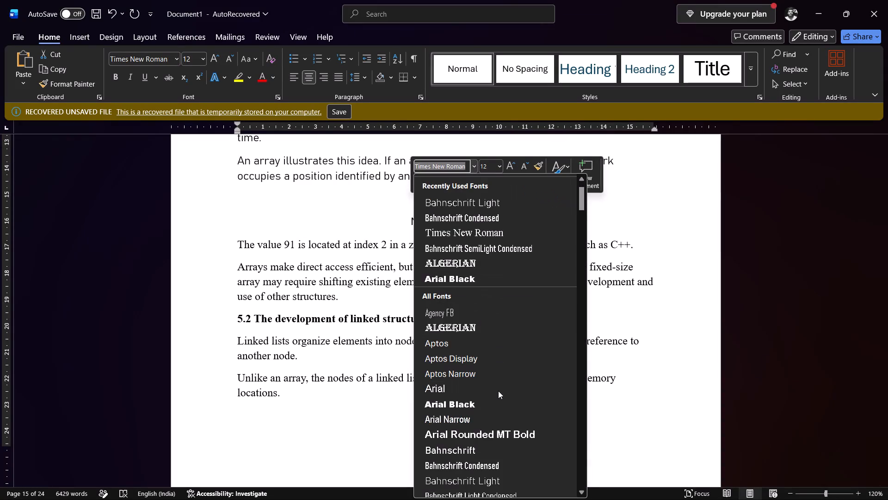
scroll(498, 391, "down", 1)
left_click(498, 391)
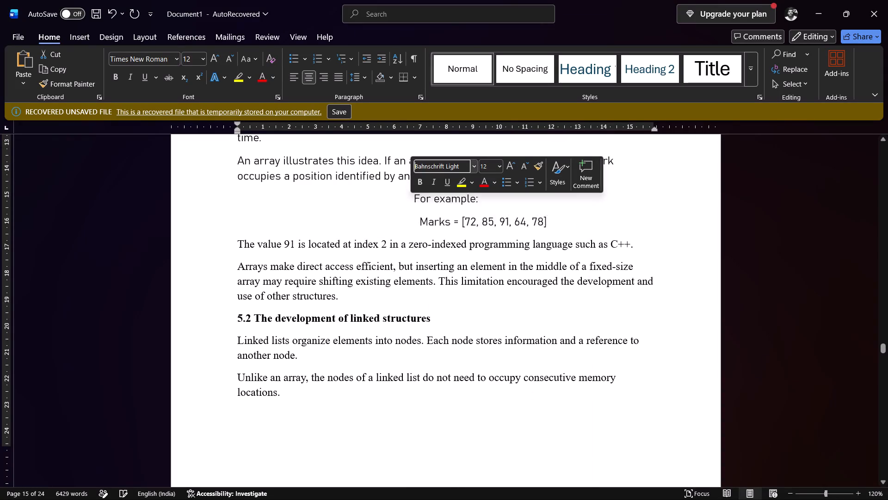
left_click(445, 351)
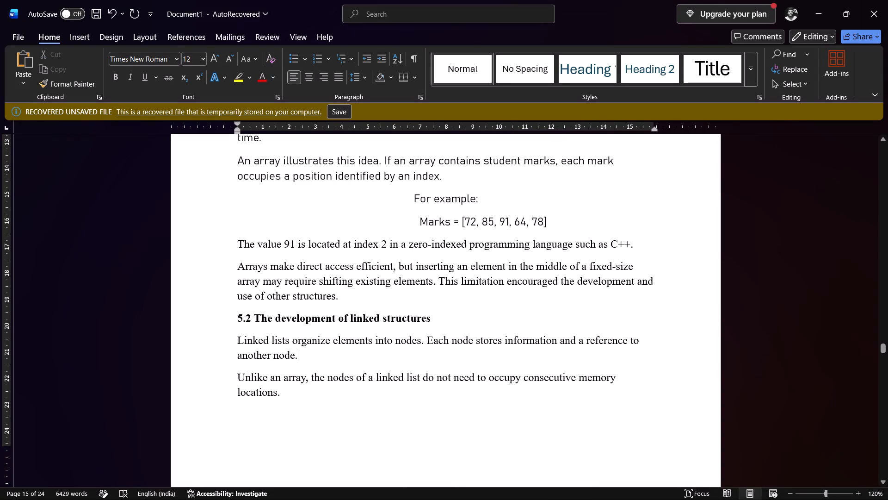
Remove four leading spaces before "Marks = [72, 85, 91, 64, 78]" to align its start beneath "For example:".
left_click(418, 224)
key("BackSpace")
key("BackSpace")
key("BackSpace")
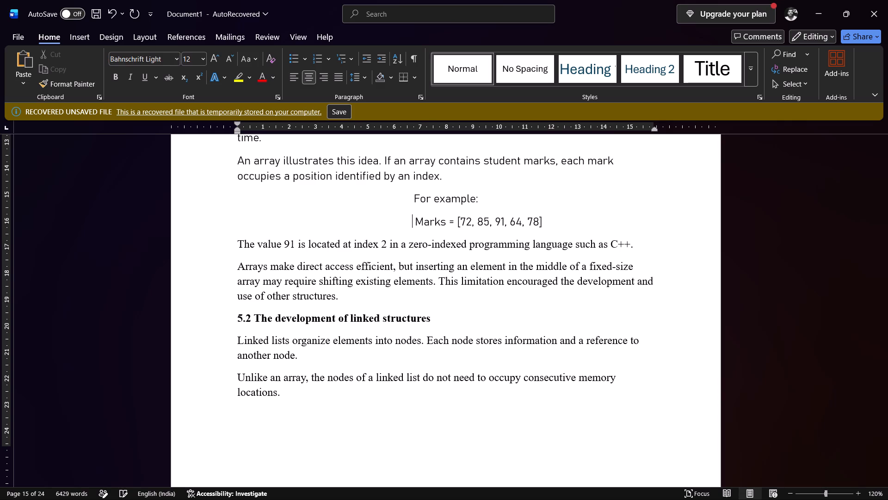
key("BackSpace")
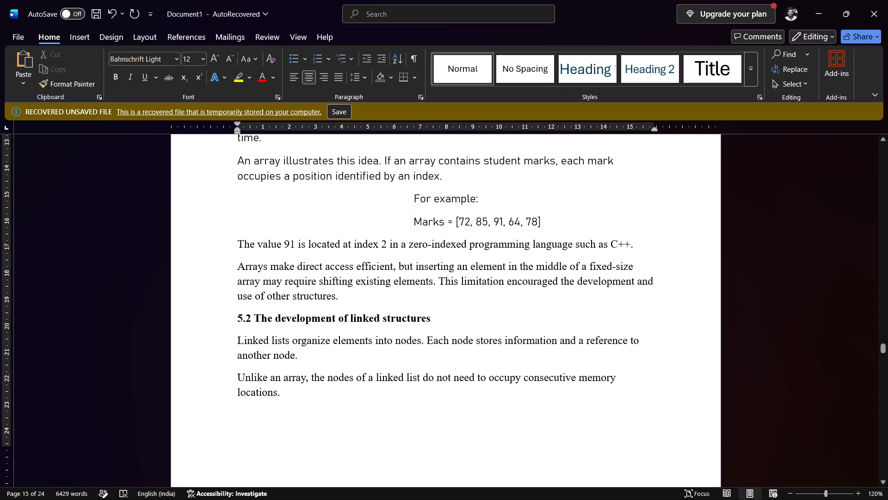
Change the last two paragraphs of section 5.1, on the value 91 and on array access, to Bahnschrift Light.
scroll(401, 245, "down", 1)
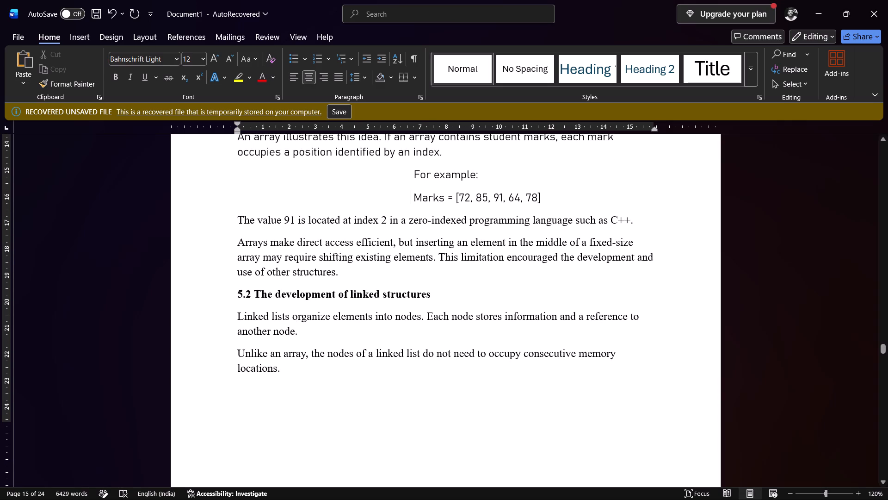
left_click_drag(349, 276, 247, 232)
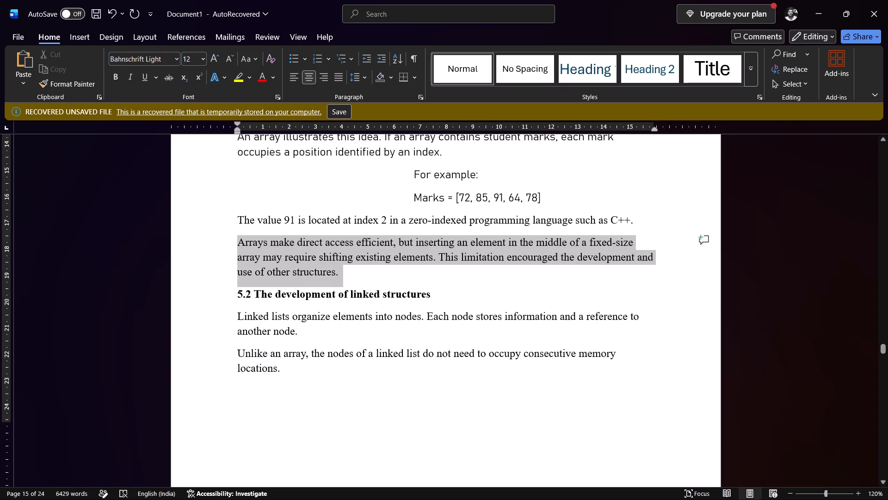
left_click_drag(247, 232, 237, 221)
left_click(303, 187)
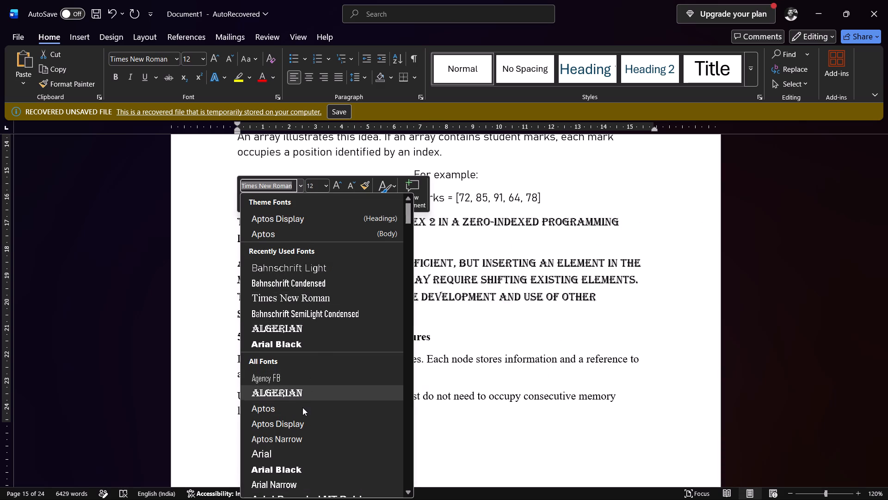
scroll(302, 407, "up", 1)
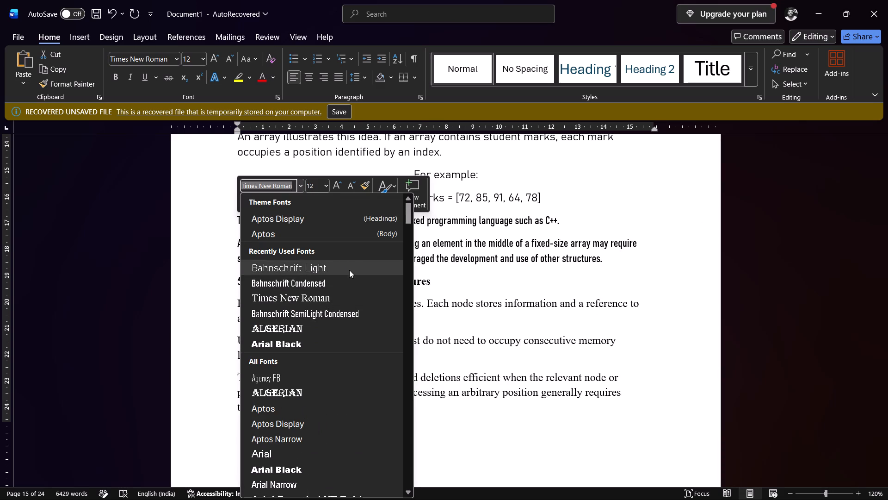
left_click(353, 266)
left_click(379, 282)
Change the heading "5.2 The development of linked structures" to Bahnschrift Condensed.
scroll(379, 282, "down", 1)
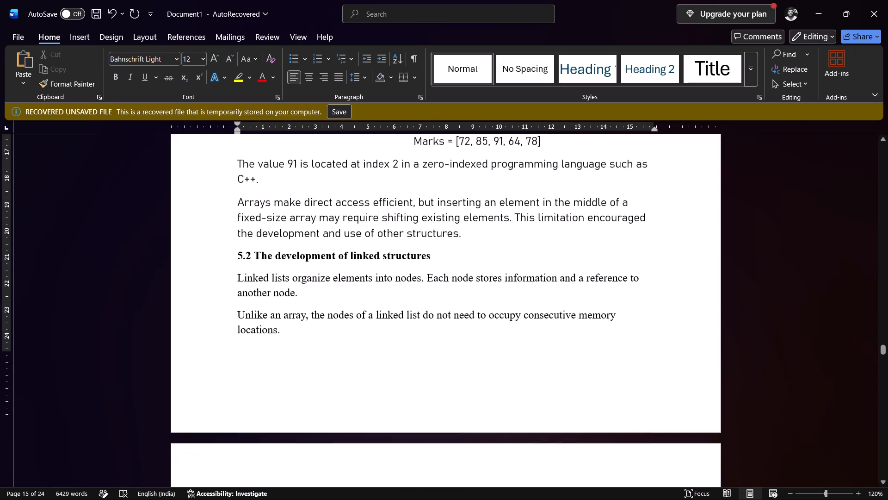
scroll(379, 282, "down", 1)
left_click_drag(436, 234, 328, 228)
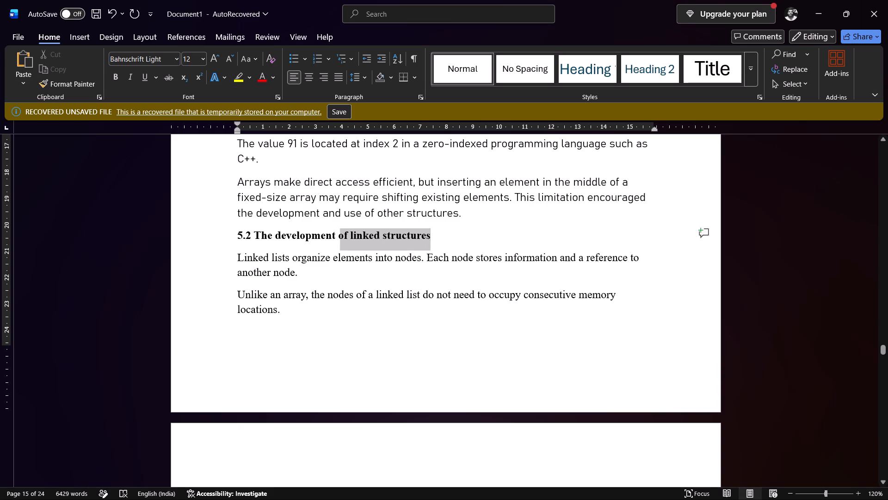
left_click_drag(328, 228, 235, 239)
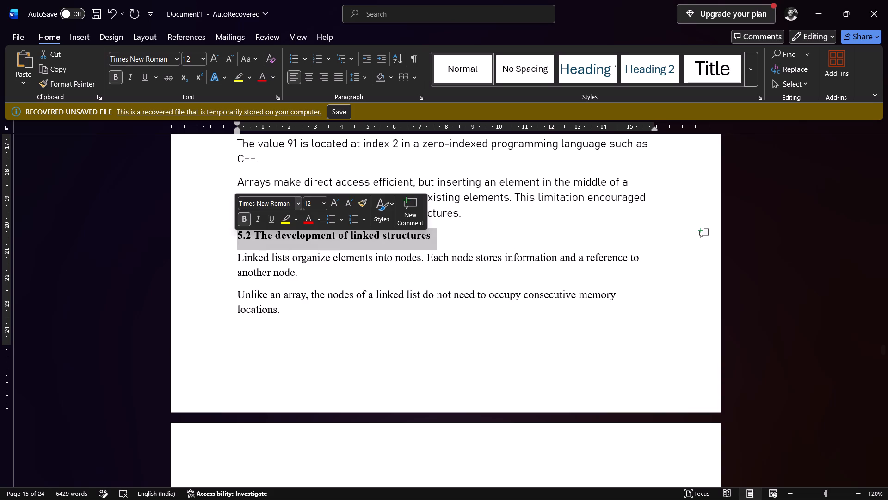
left_click(297, 201)
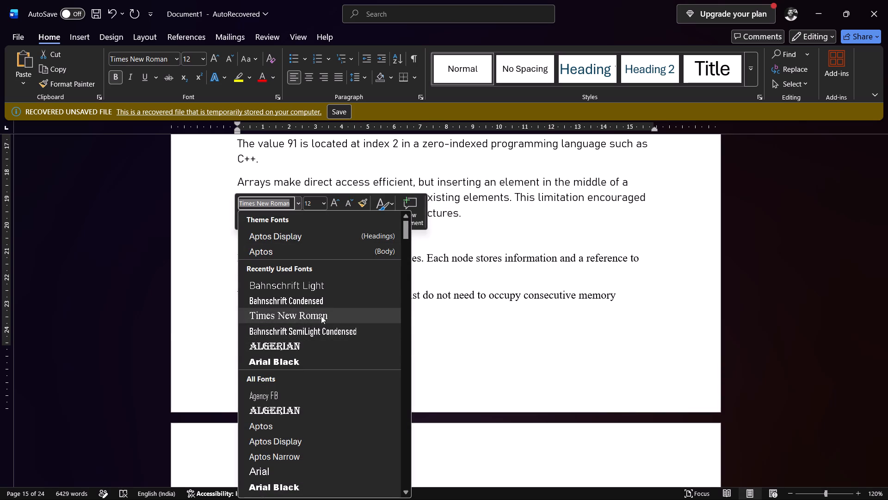
left_click(335, 303)
left_click(378, 286)
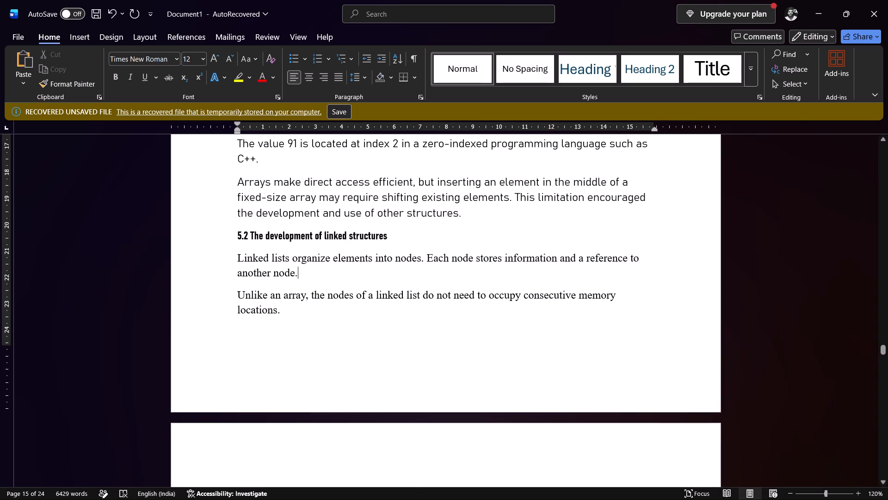
Change the first two paragraphs of section 5.2, on linked list nodes and memory locations, to Bahnschrift Light.
scroll(374, 252, "down", 1)
left_click_drag(286, 278, 228, 230)
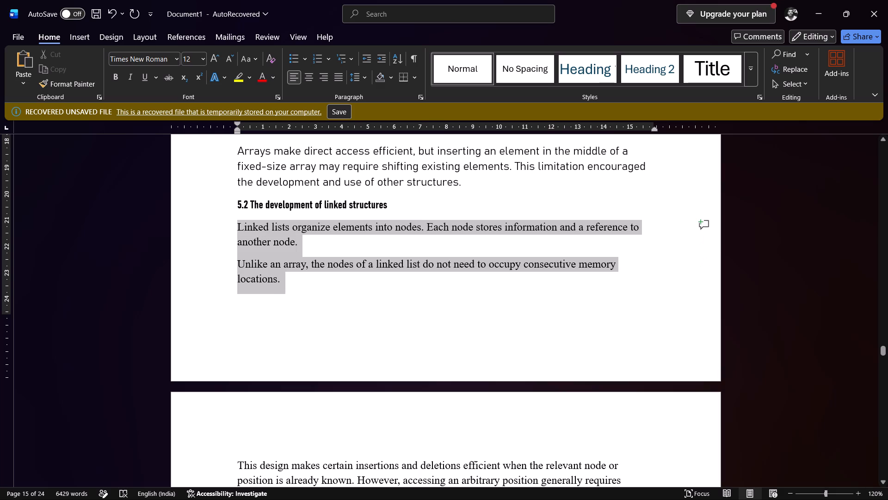
left_click_drag(228, 230, 228, 226)
left_click(289, 192)
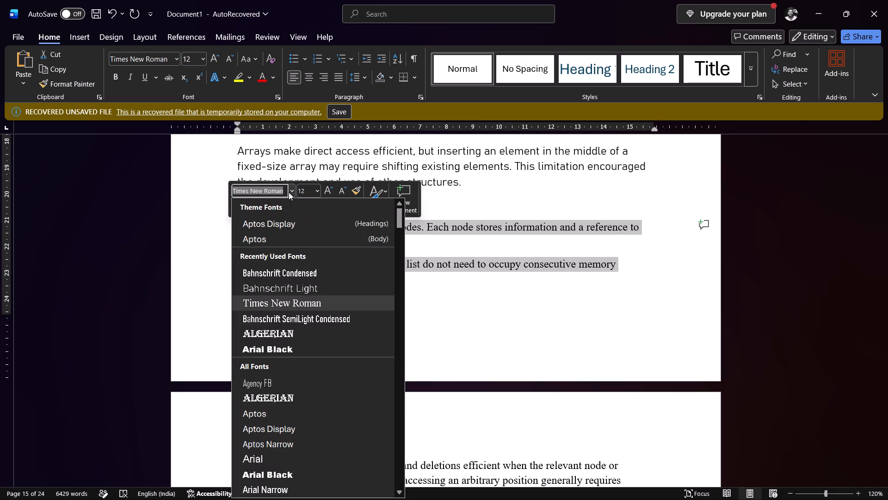
left_click(299, 293)
left_click(359, 282)
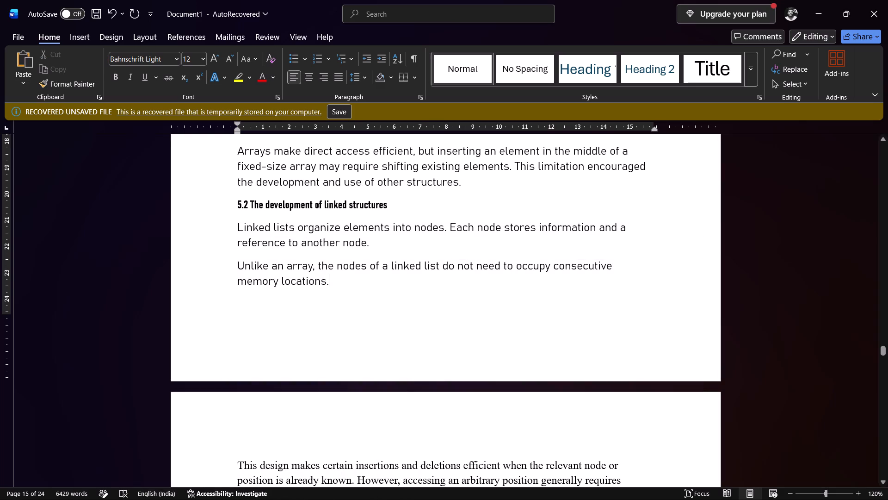
Change the last paragraph of section 5.2, beginning "This design makes certain insertions", to Bahnschrift Light.
scroll(359, 282, "down", 2)
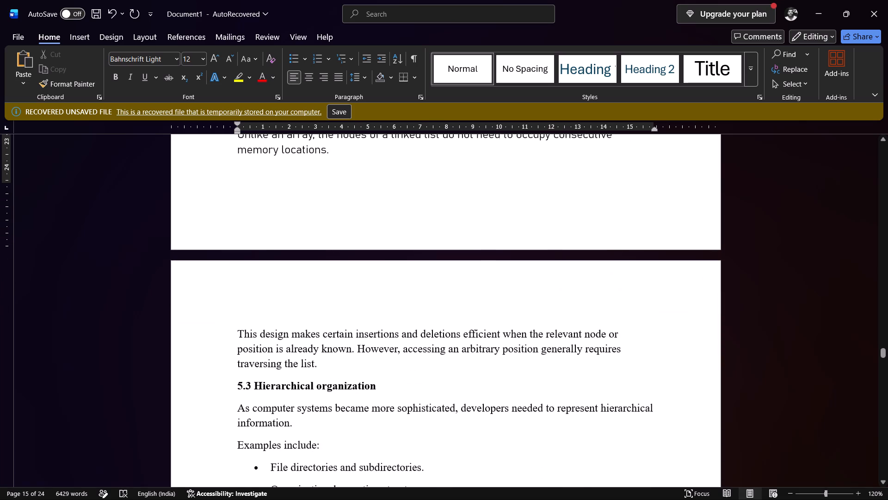
scroll(359, 282, "up", 1)
scroll(359, 282, "down", 1)
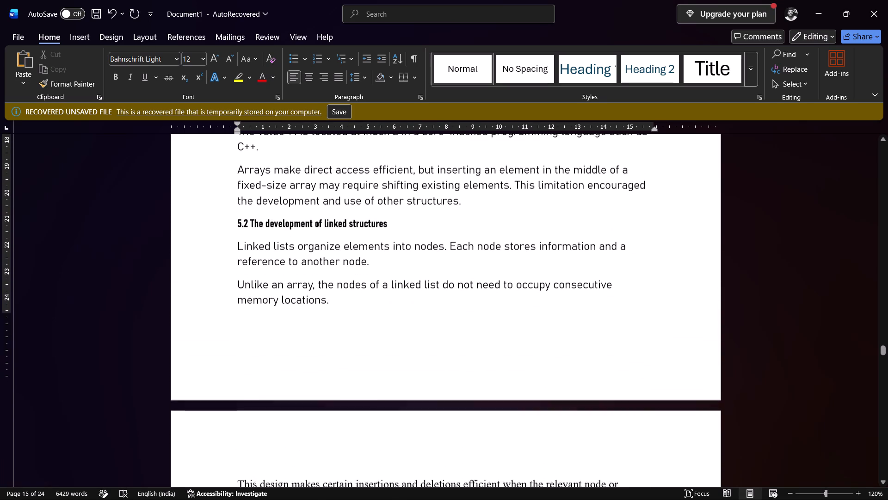
scroll(359, 282, "down", 1)
scroll(338, 331, "down", 1)
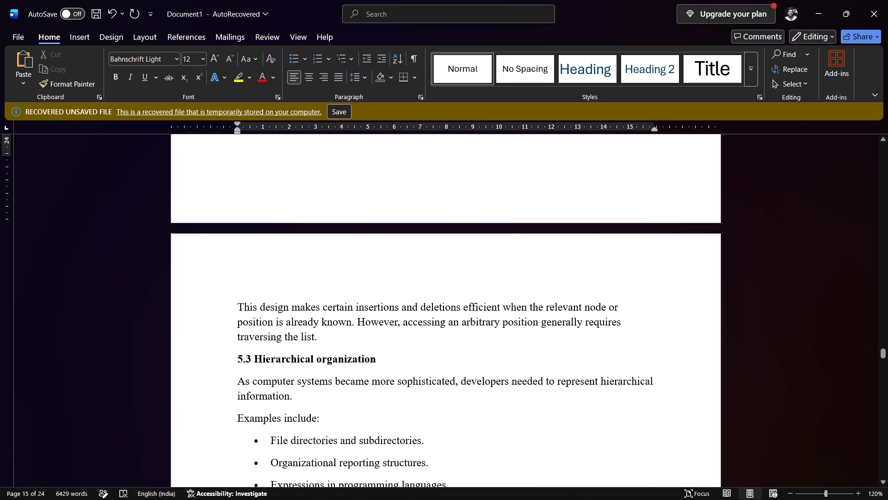
left_click_drag(318, 336, 241, 307)
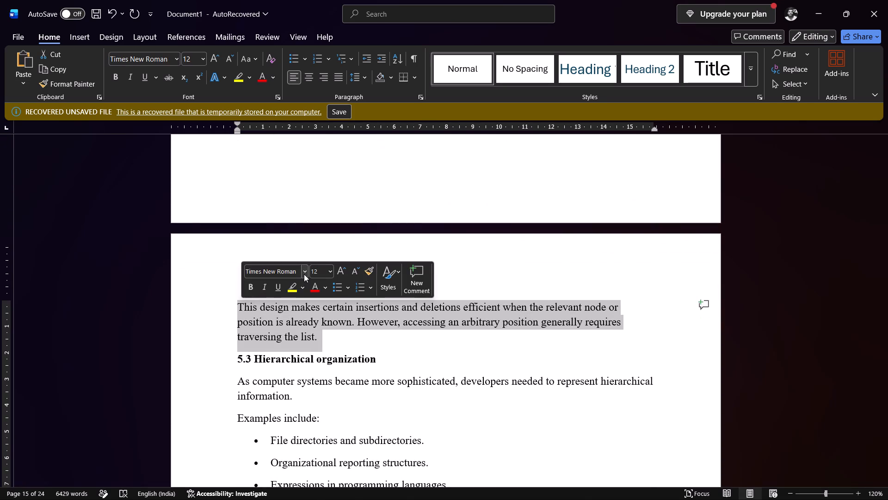
left_click(304, 274)
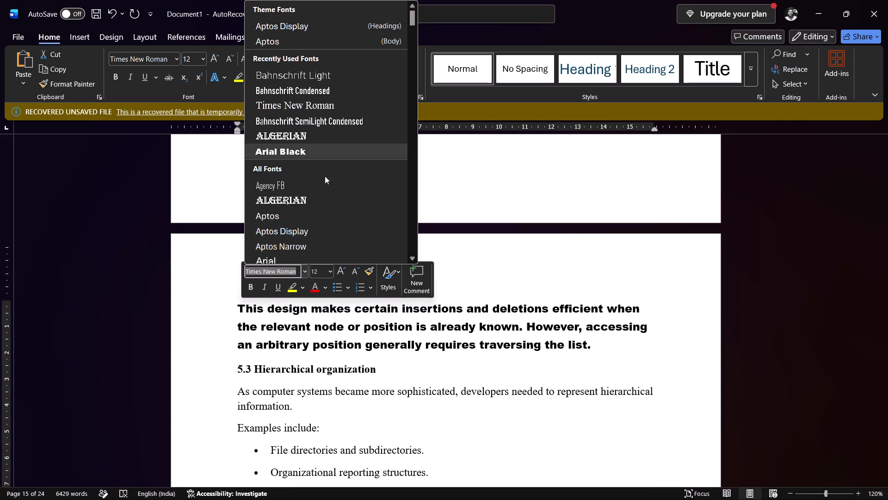
left_click(325, 78)
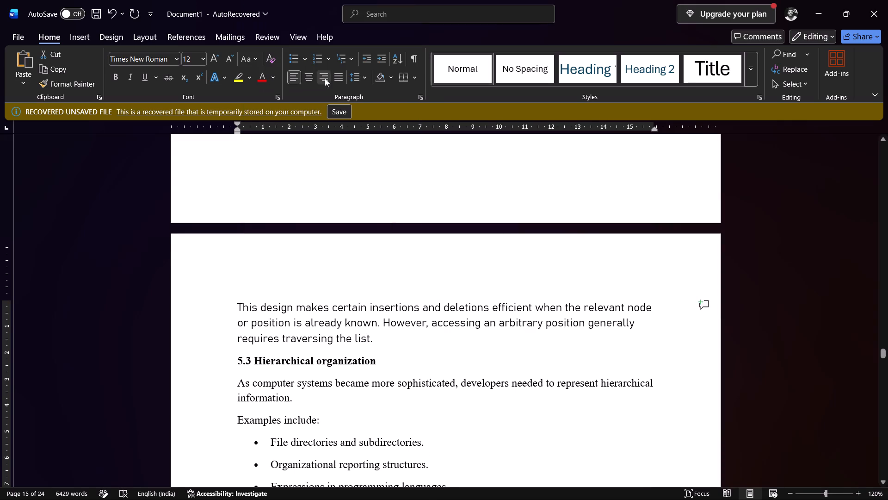
left_click(372, 195)
Change the heading "5.3 Hierarchical organization" to Bahnschrift Condensed.
scroll(372, 195, "down", 3)
scroll(372, 195, "up", 1)
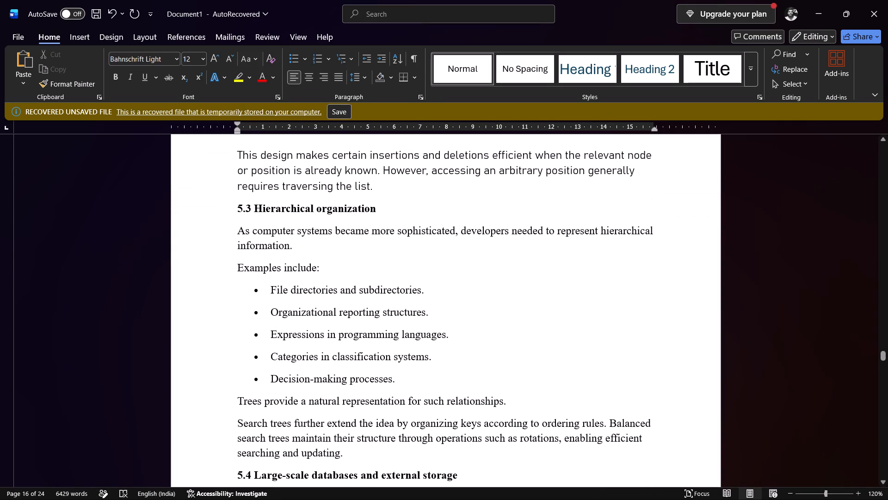
left_click_drag(376, 209, 234, 207)
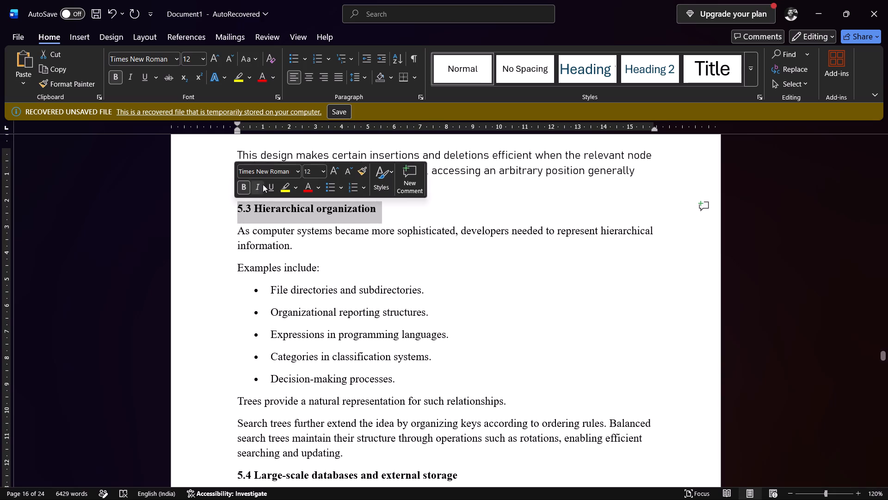
left_click(297, 172)
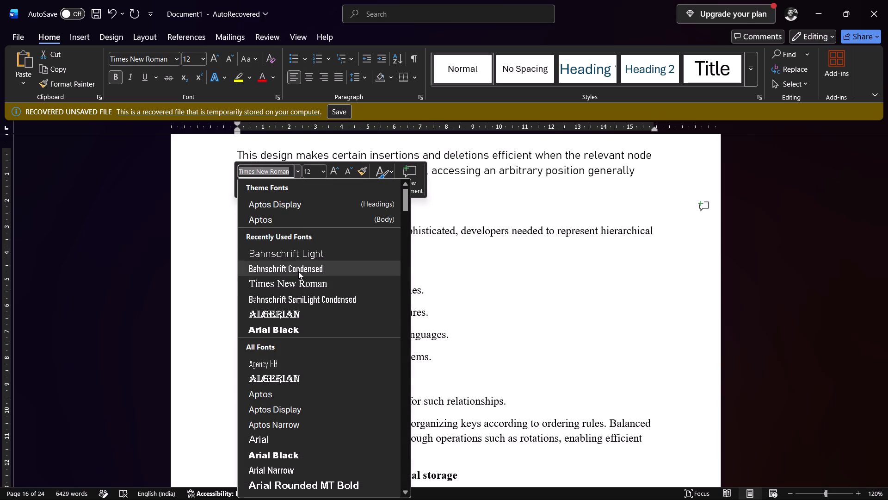
left_click(298, 273)
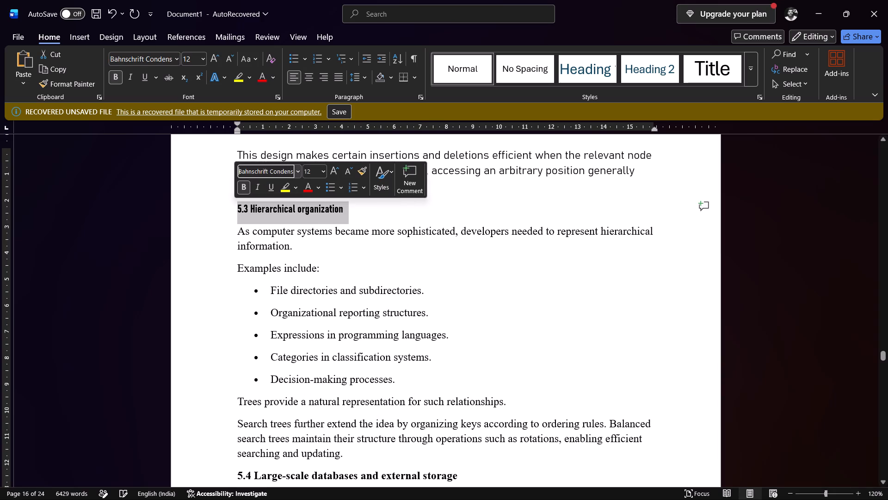
left_click(353, 274)
Change the first paragraph of section 5.3, beginning "As computer systems became more sophisticated", to Bahnschrift Condensed.
left_click_drag(296, 251, 231, 231)
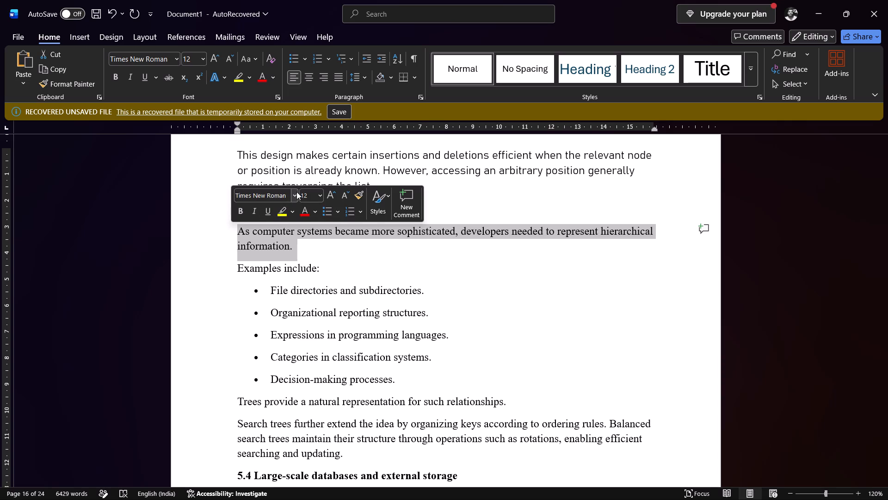
left_click(296, 192)
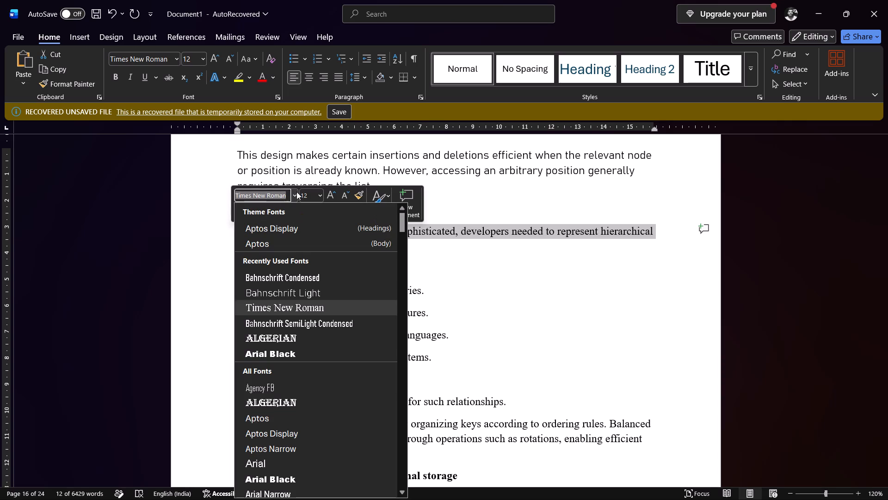
left_click(309, 270)
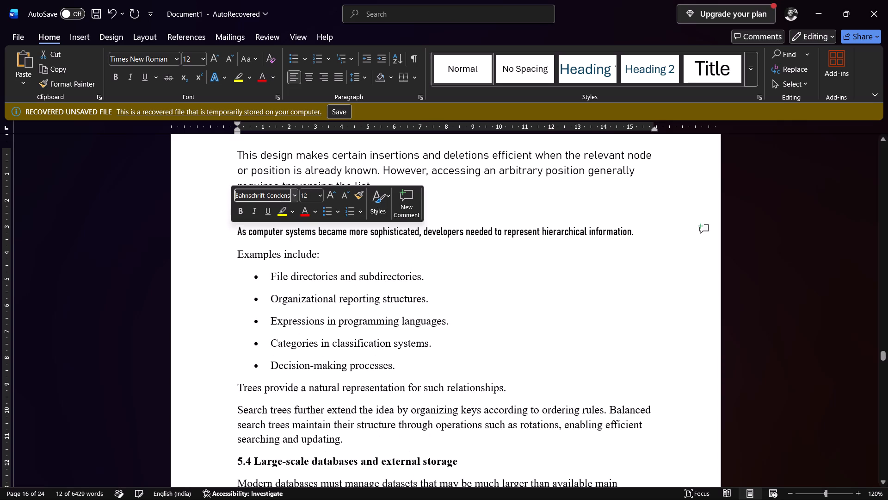
left_click(315, 278)
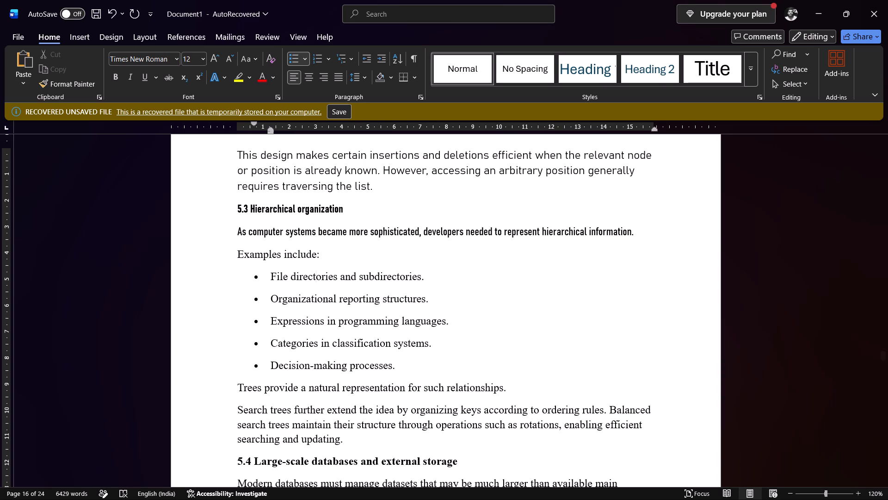
Change the "Examples include:" line in section 5.3 to Bahnschrift Condensed.
left_click(320, 254)
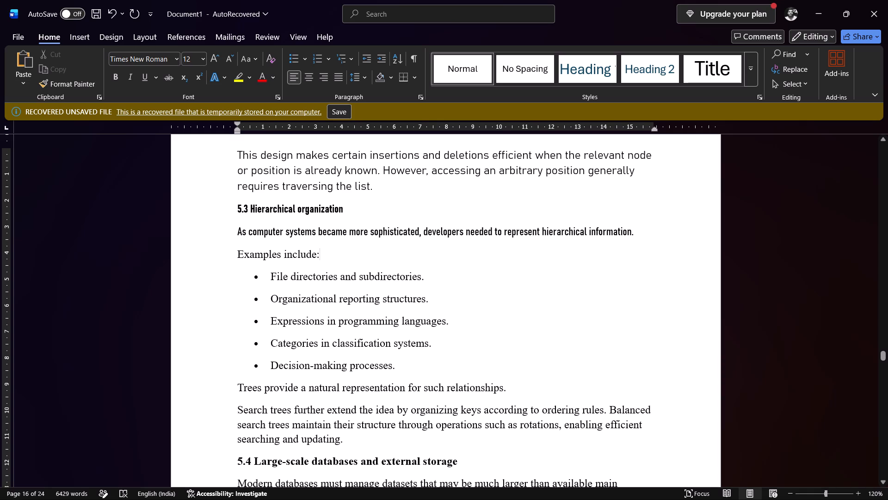
left_click_drag(350, 256, 246, 251)
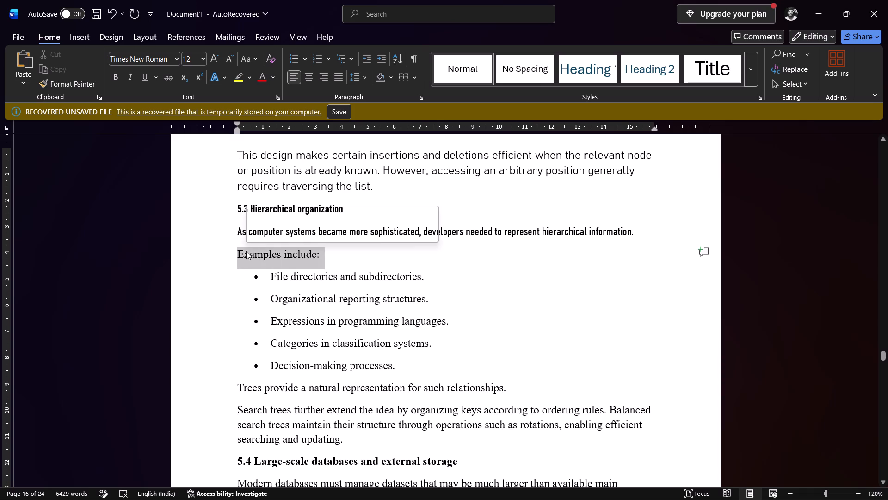
left_click(308, 218)
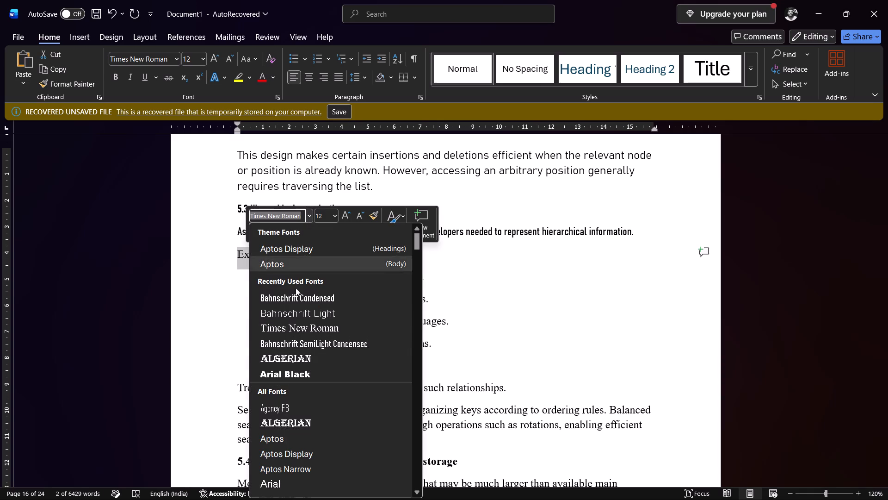
left_click(333, 301)
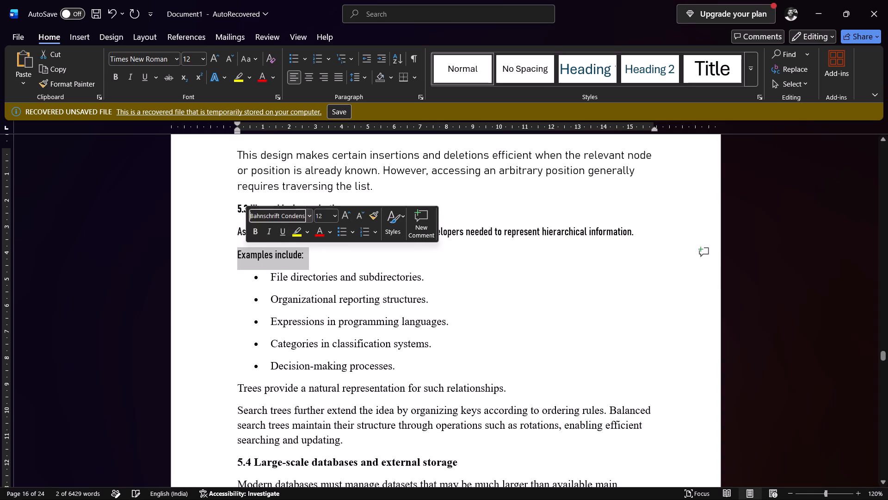
left_click(344, 300)
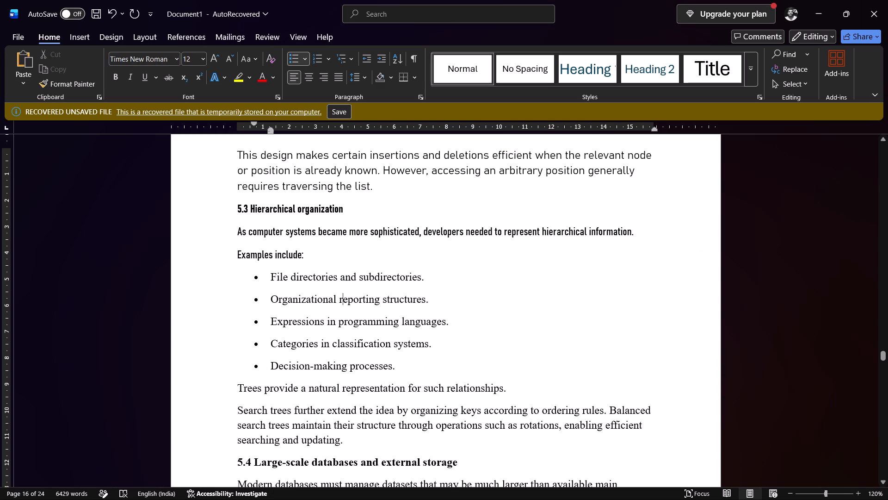
Change the five bulleted examples in section 5.3, from file directories to decision-making processes, to Bahnschrift Light.
left_click_drag(397, 368, 228, 273)
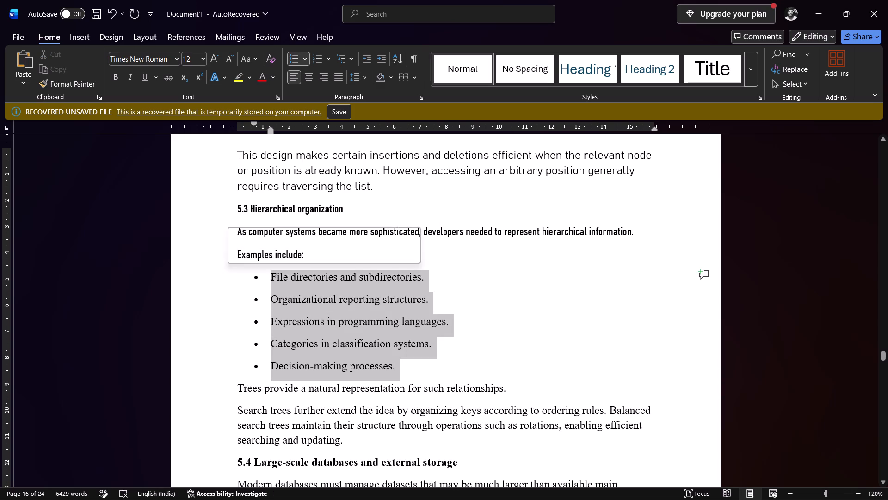
left_click(291, 237)
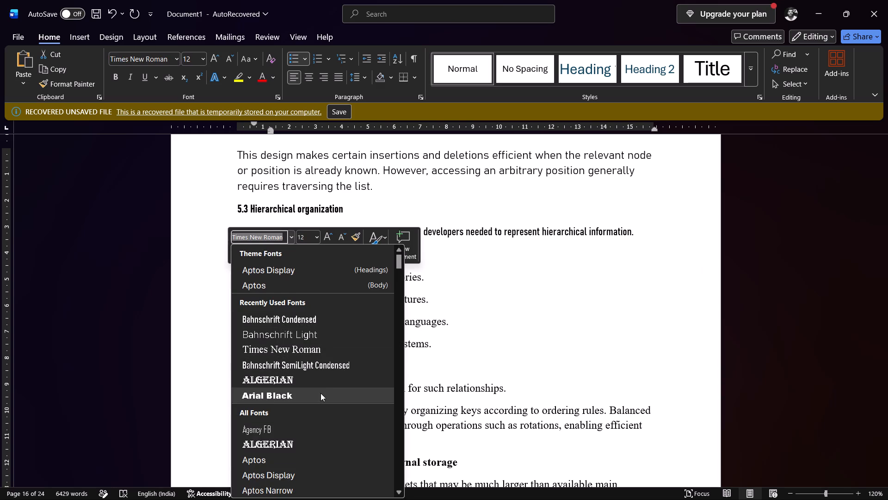
left_click(340, 335)
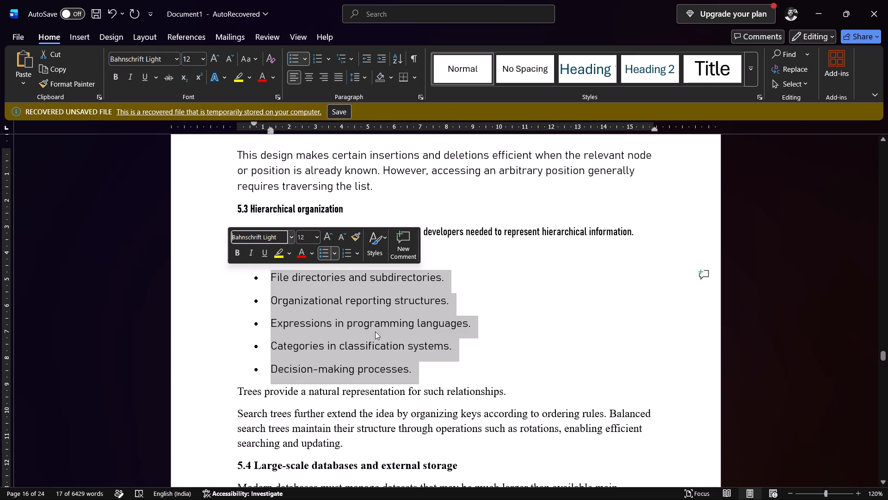
left_click(449, 384)
Change the last two paragraphs of section 5.3, on trees and search trees, to Bahnschrift Light.
scroll(449, 384, "down", 1)
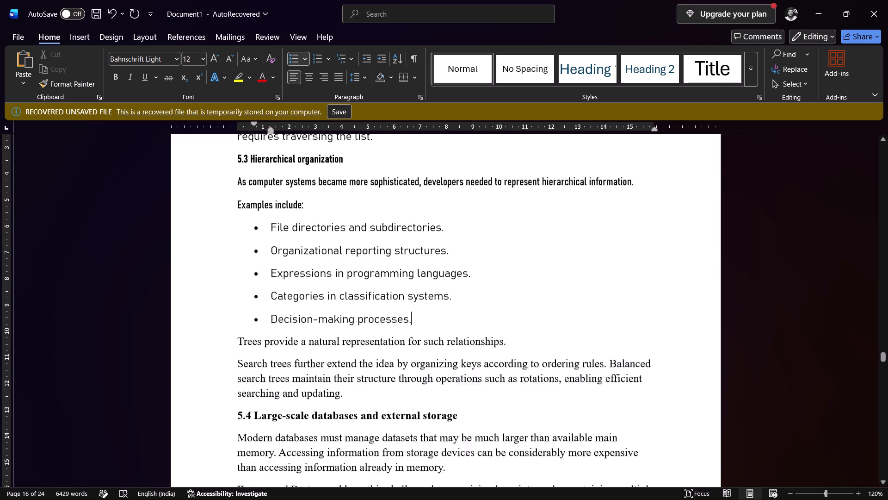
scroll(449, 384, "down", 1)
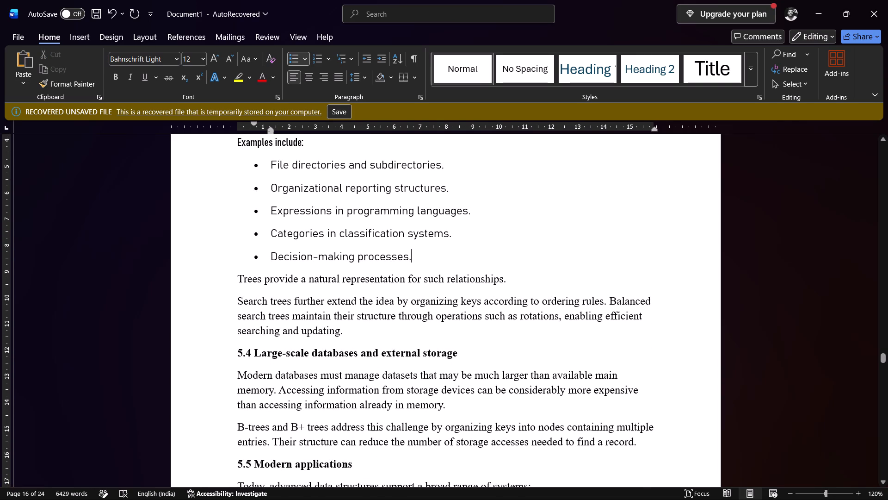
left_click_drag(352, 333, 232, 279)
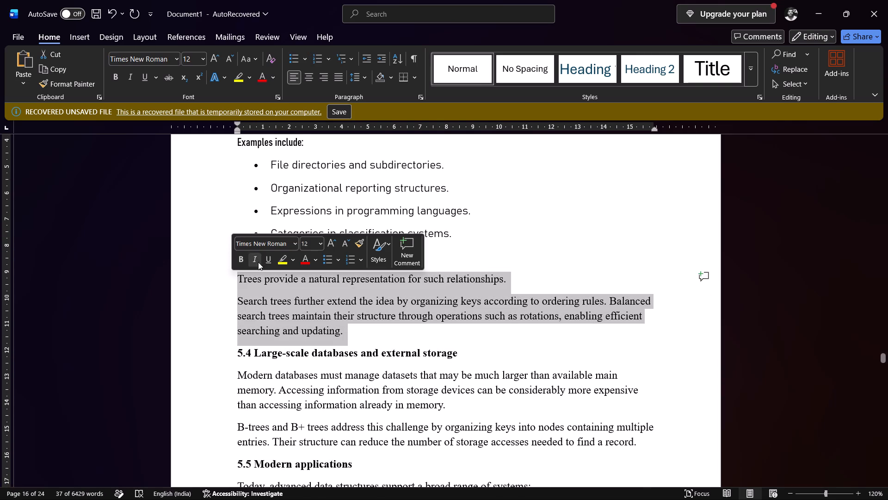
left_click(295, 247)
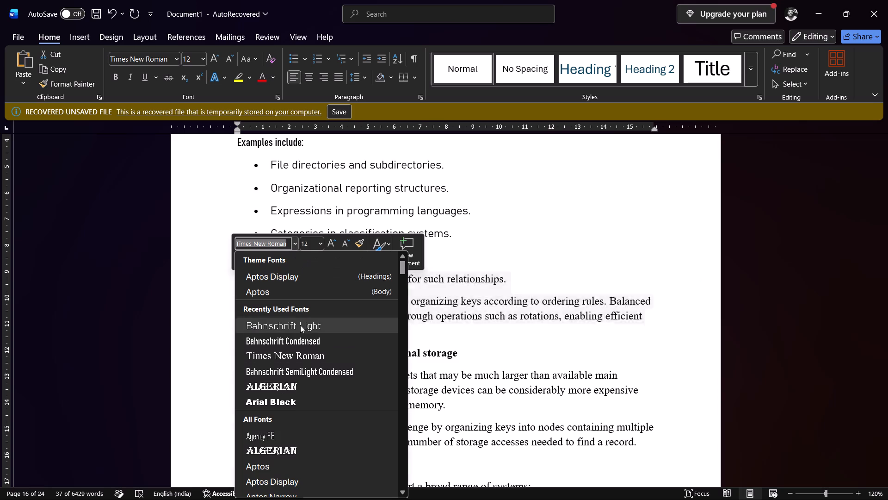
left_click(322, 329)
left_click(381, 342)
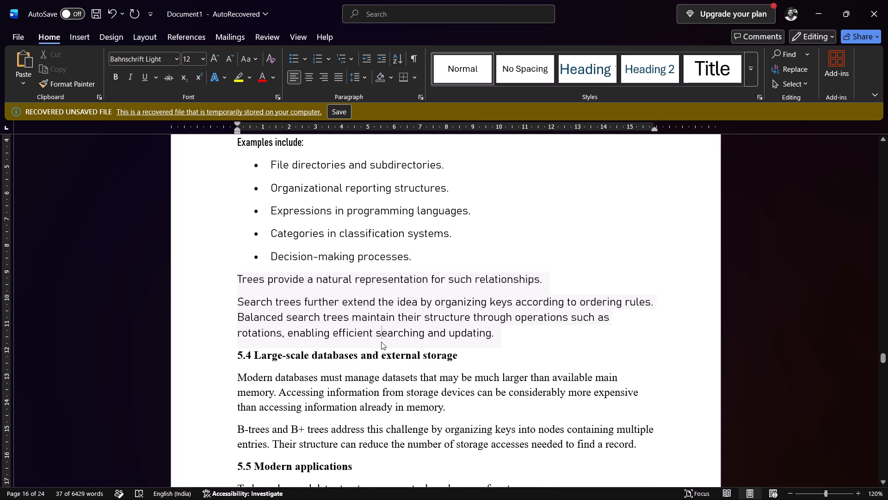
Change the heading "5.4 Large-scale databases and external storage" to Bahnschrift Condensed.
scroll(381, 342, "down", 1)
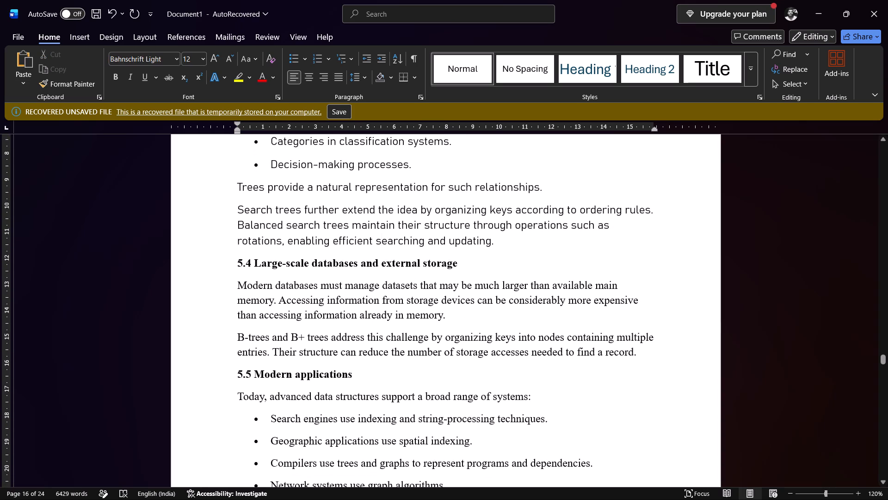
left_click_drag(476, 259, 463, 261)
left_click_drag(465, 259, 283, 260)
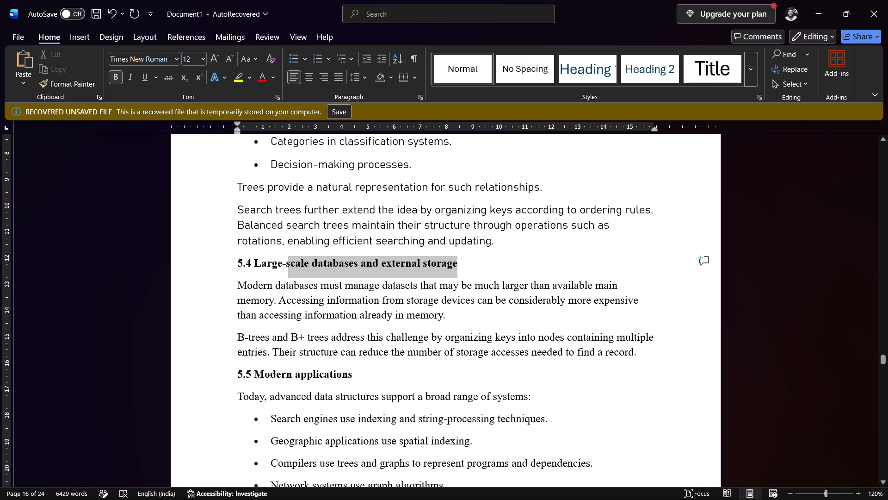
left_click_drag(283, 260, 229, 264)
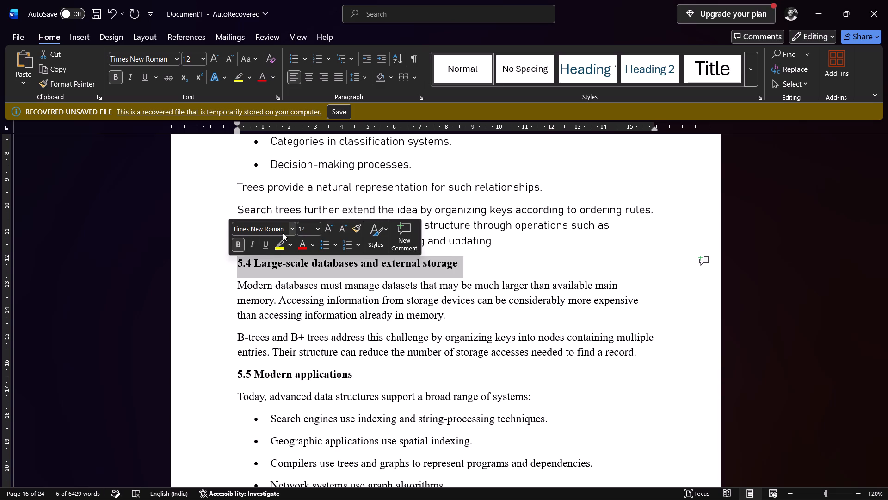
left_click(294, 228)
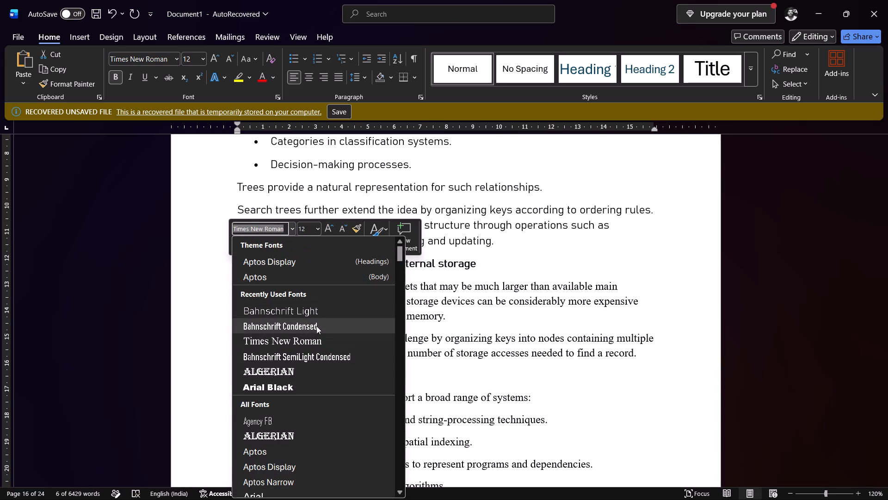
left_click(317, 326)
left_click(368, 321)
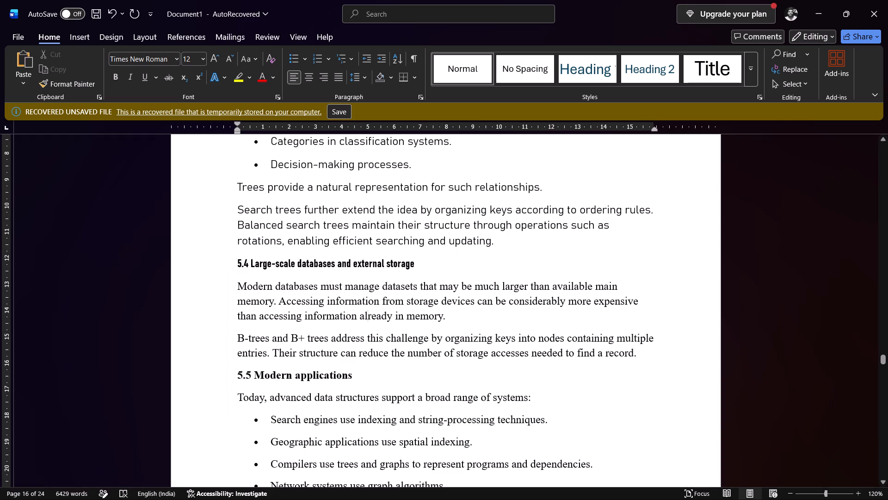
Change both body paragraphs of section 5.4, on modern databases and B-trees, to Bahnschrift Light.
scroll(368, 321, "down", 1)
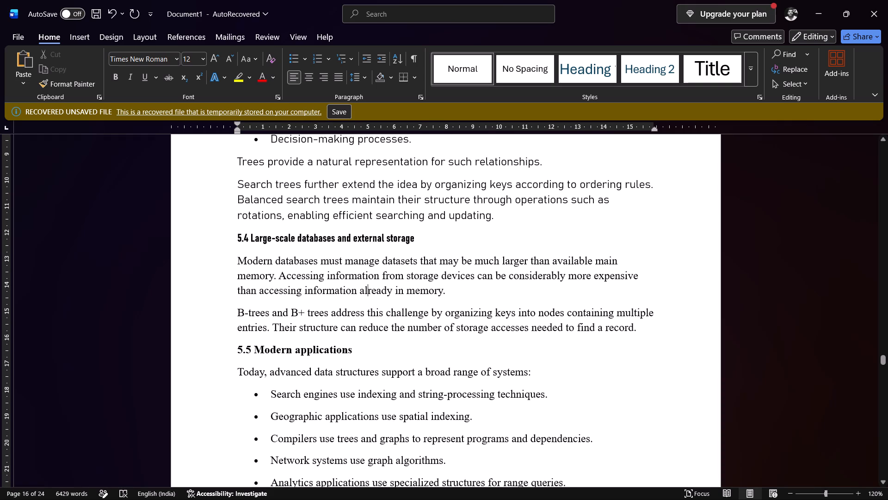
left_click_drag(635, 328, 231, 260)
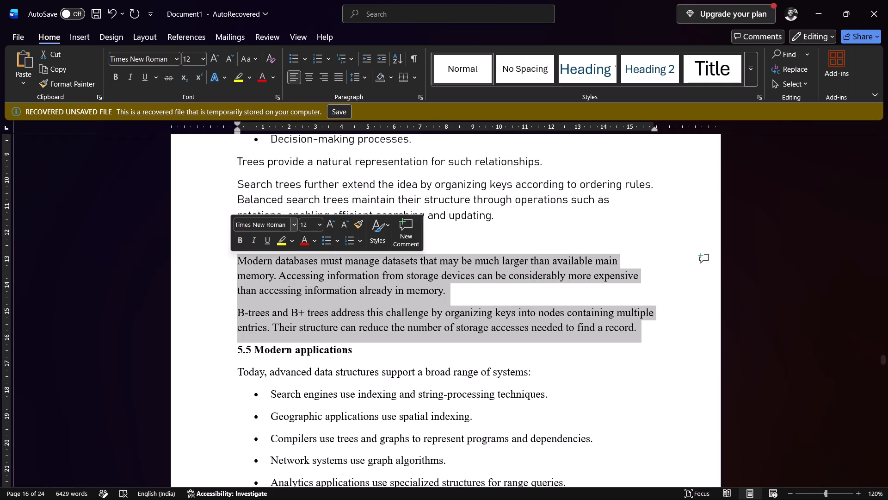
left_click(293, 223)
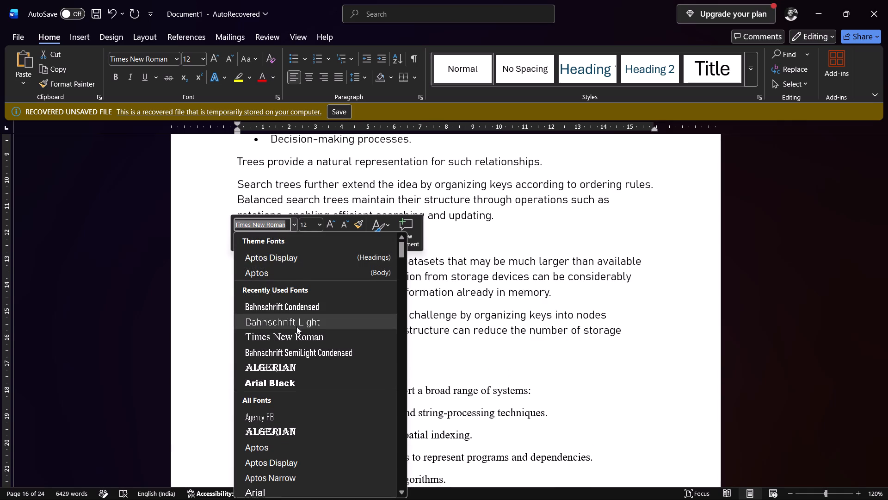
left_click(296, 326)
left_click(333, 334)
Change the heading "5.5 Modern applications" to Bahnschrift Condensed.
scroll(333, 334, "down", 1)
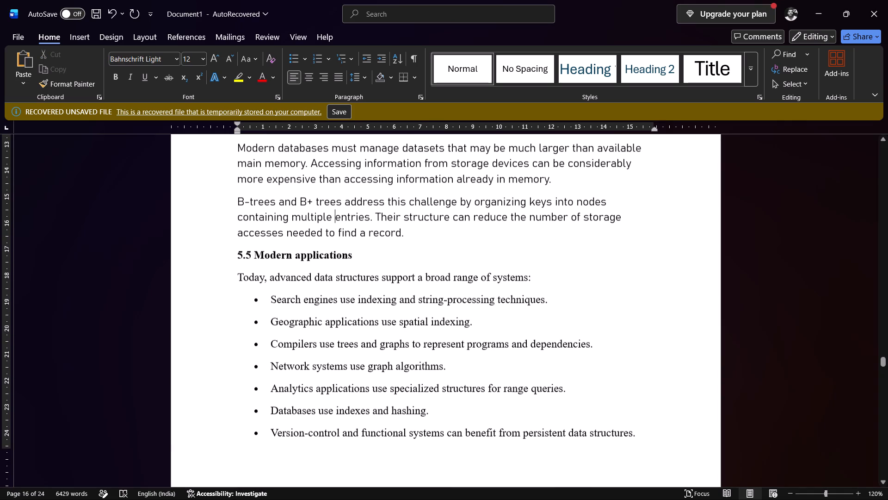
left_click_drag(356, 256, 243, 260)
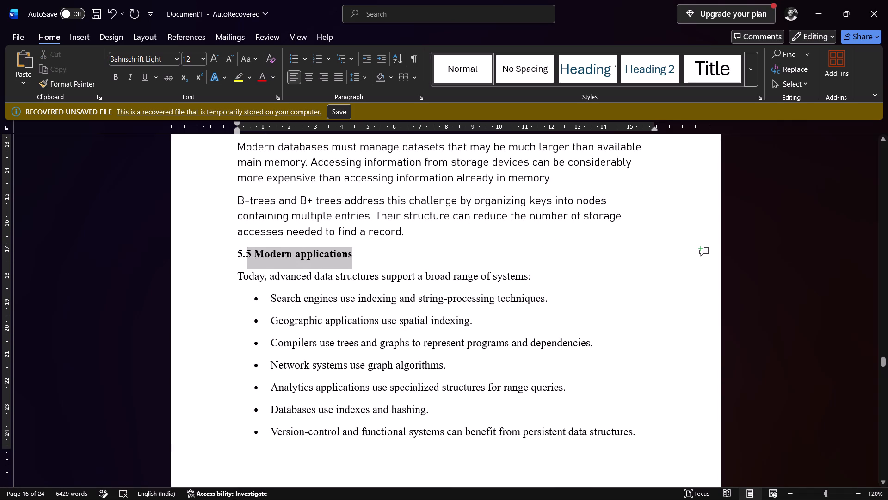
left_click_drag(243, 260, 236, 258)
left_click(298, 219)
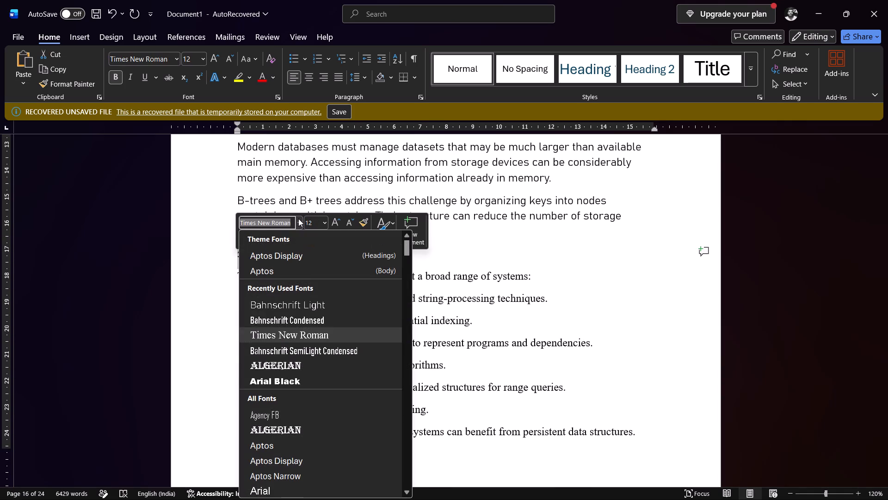
left_click(296, 319)
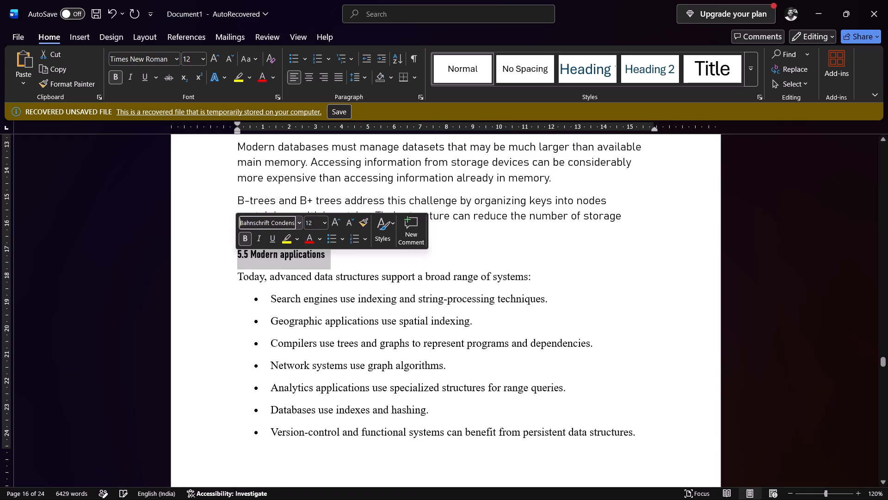
left_click(333, 325)
Change the introductory line and the whole bulleted list of section 5.5 to Bahnschrift Light.
scroll(333, 325, "down", 1)
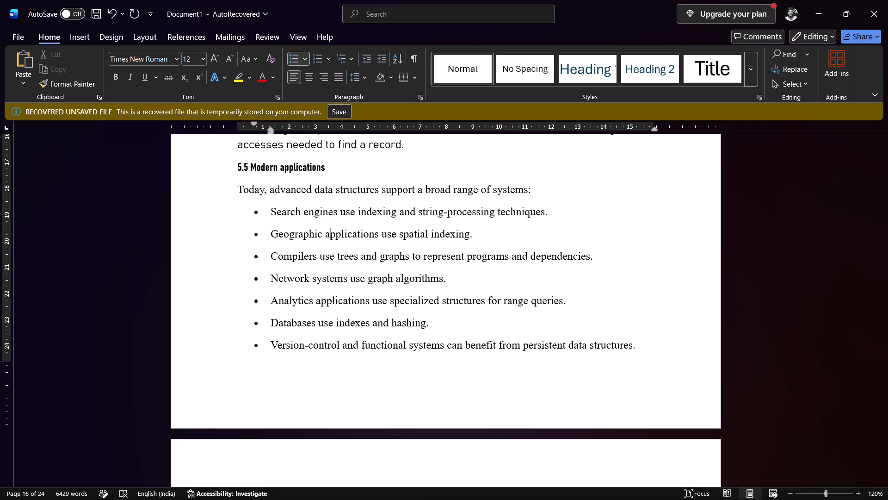
left_click_drag(637, 351, 231, 195)
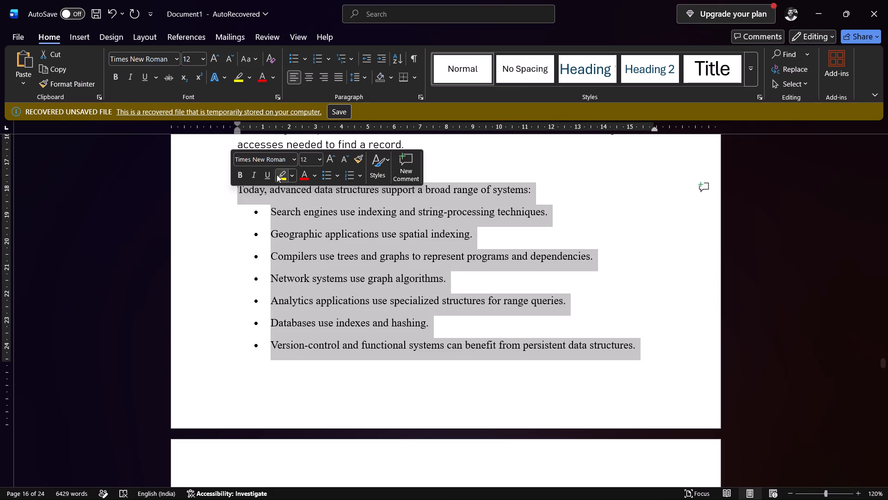
left_click(297, 158)
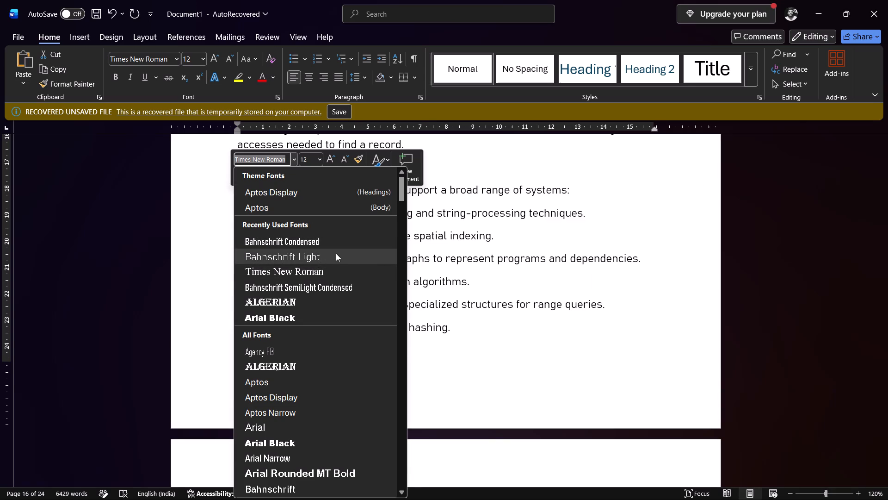
left_click(336, 253)
left_click(403, 268)
Change the closing paragraph of section 5.5, beginning "This evolution demonstrates", to Bahnschrift Light.
scroll(403, 268, "down", 2)
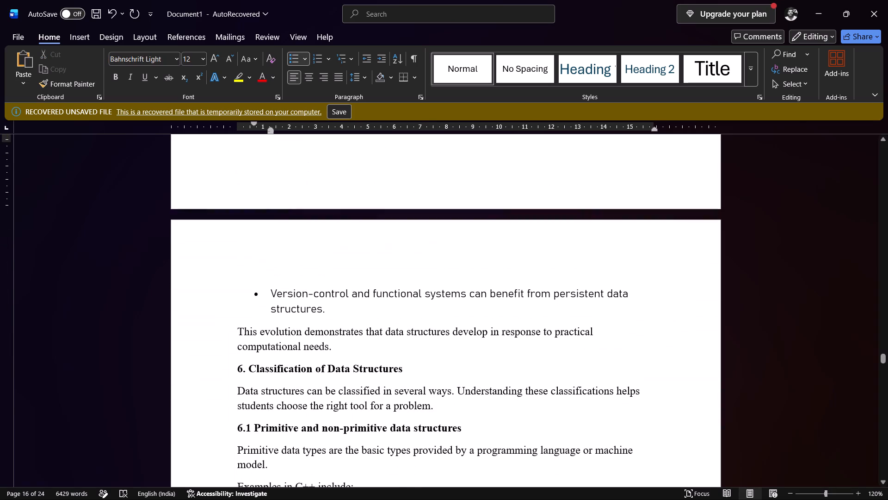
left_click_drag(336, 290, 279, 277)
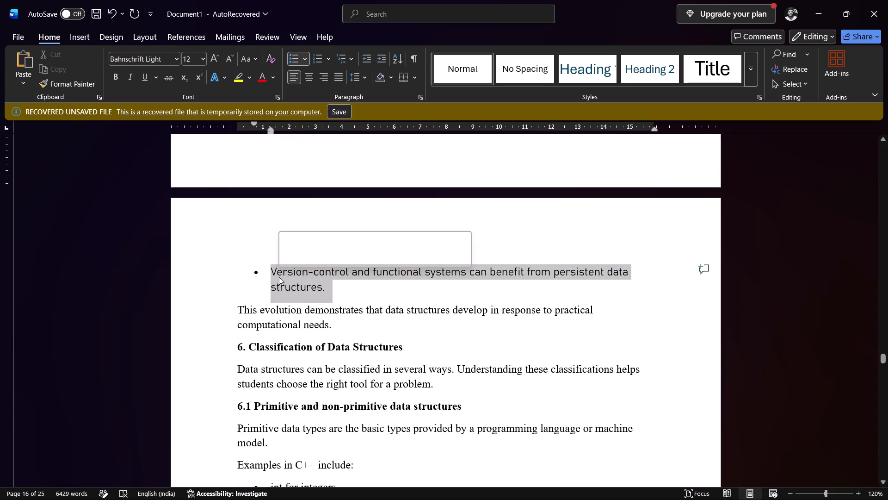
left_click(319, 309)
scroll(319, 309, "down", 1)
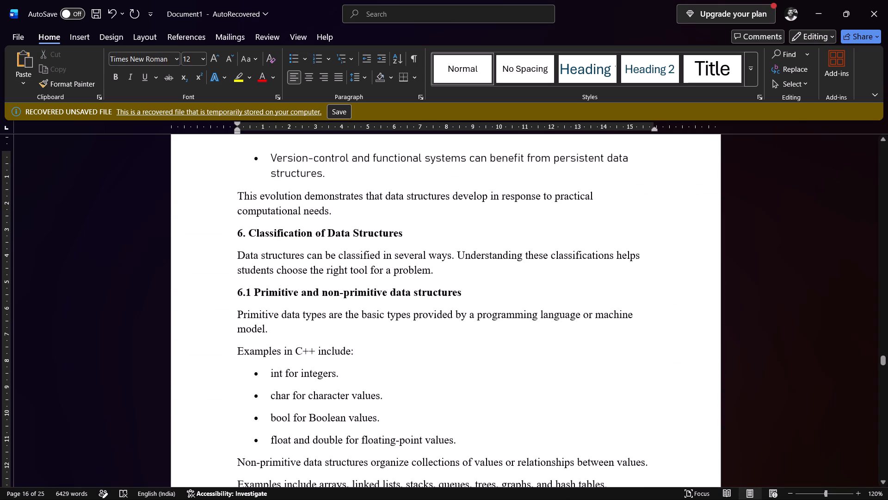
left_click_drag(340, 215, 247, 196)
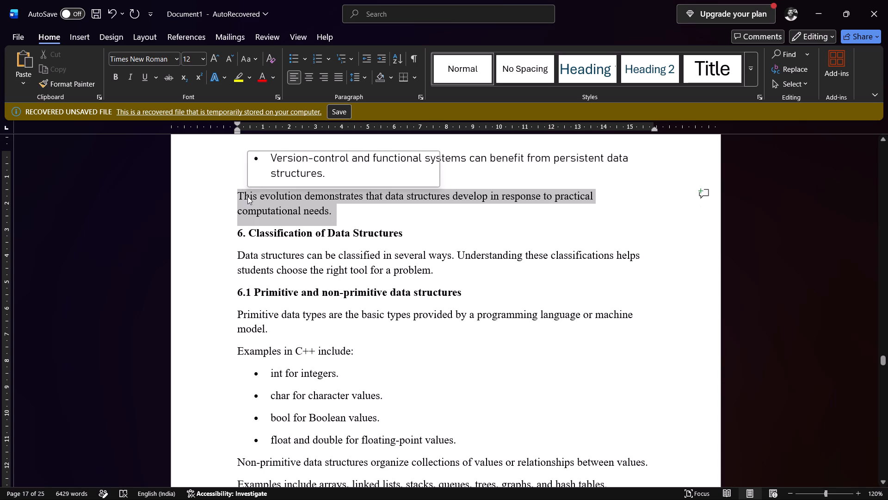
left_click(310, 162)
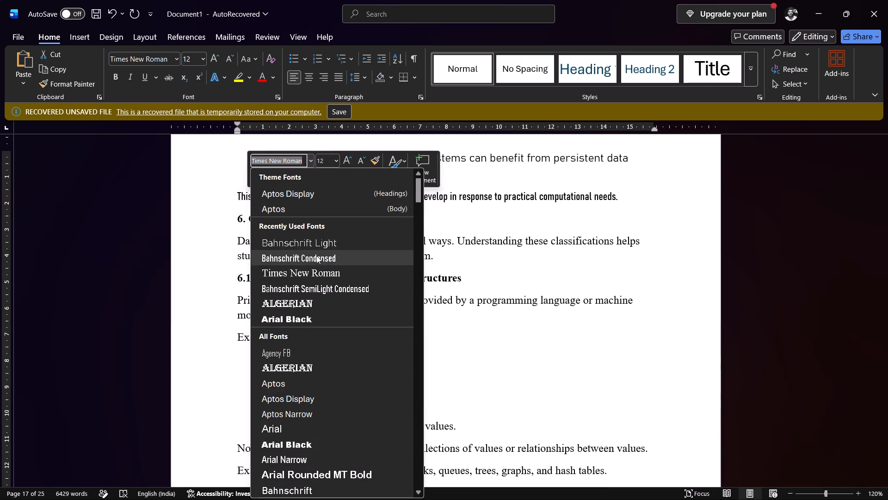
left_click(335, 248)
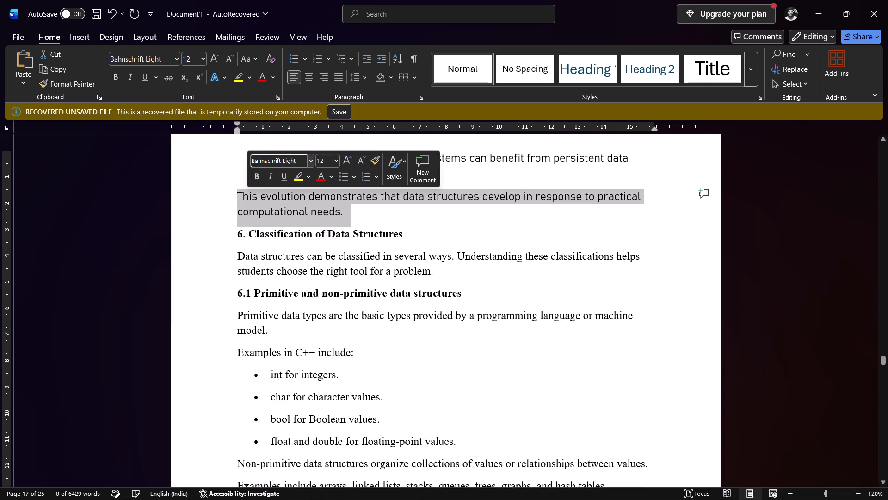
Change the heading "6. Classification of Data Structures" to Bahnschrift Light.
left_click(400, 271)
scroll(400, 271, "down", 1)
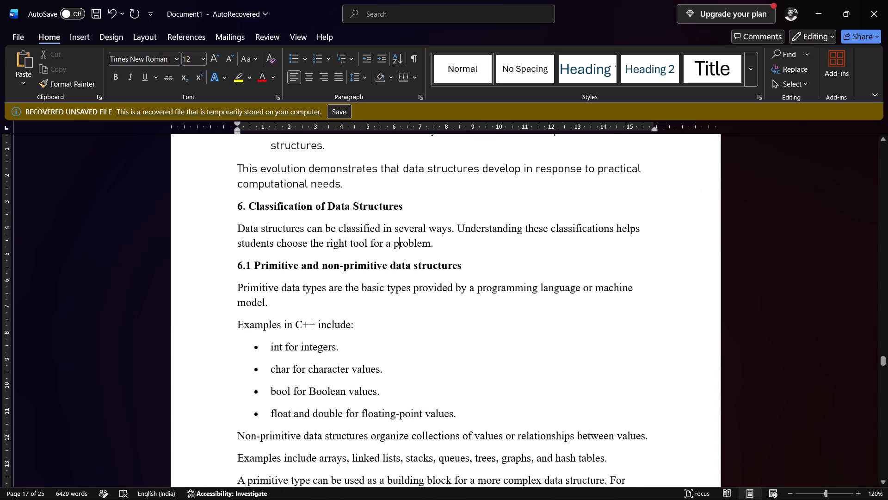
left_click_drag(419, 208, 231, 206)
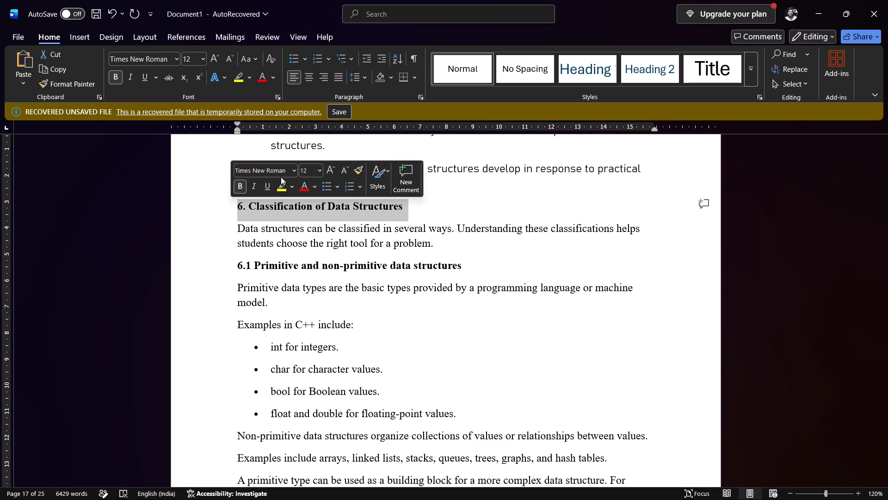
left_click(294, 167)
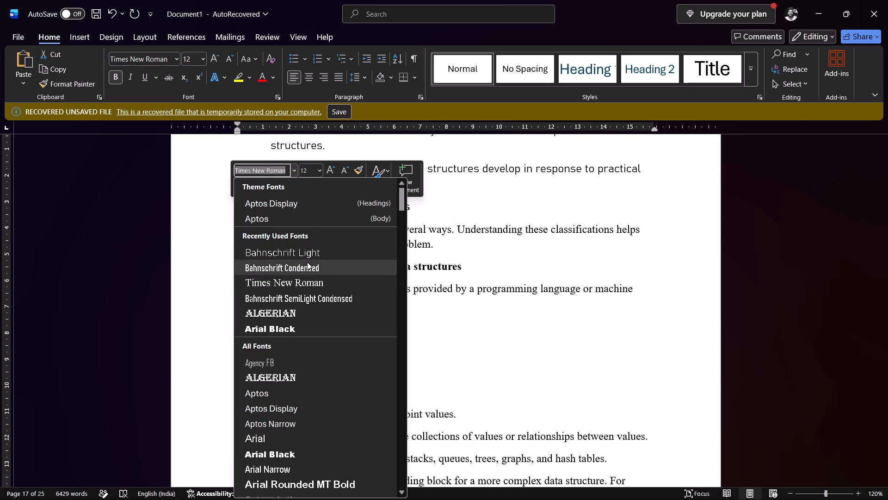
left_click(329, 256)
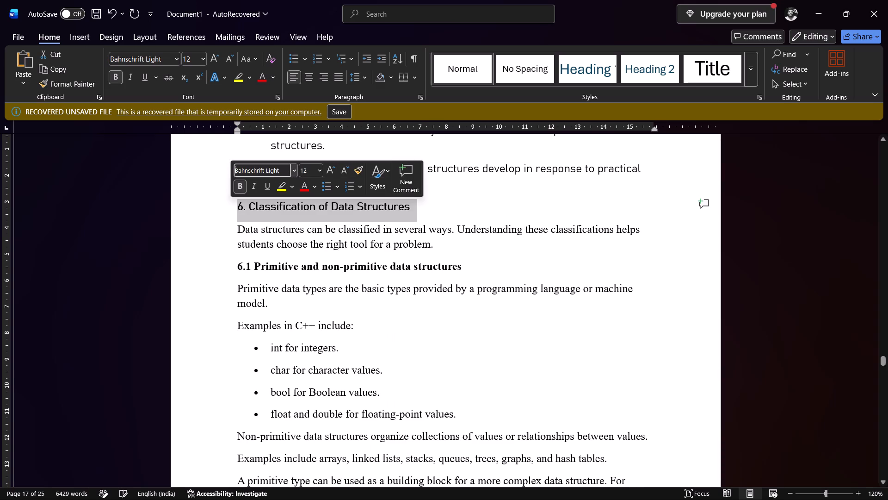
Set the whole heading "6. Classification of Data Structures" in Bahnschrift Condensed.
left_click(408, 248)
left_click_drag(419, 204, 254, 207)
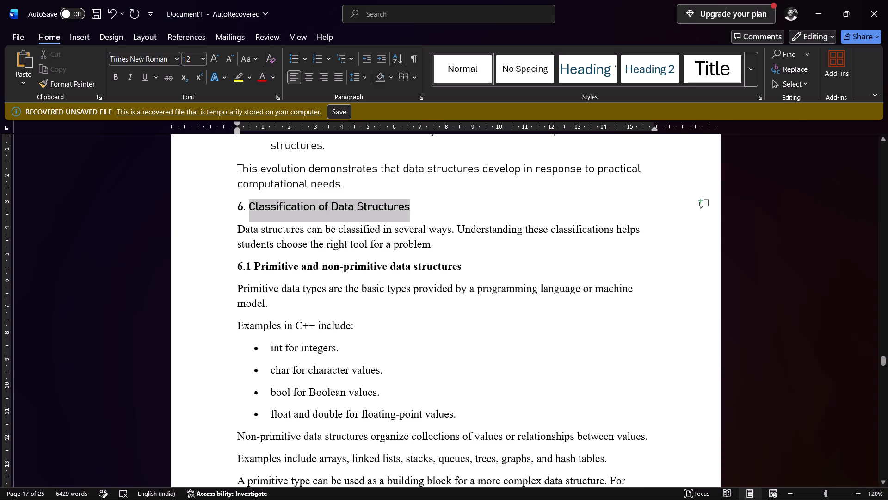
left_click_drag(254, 207, 232, 207)
left_click(296, 170)
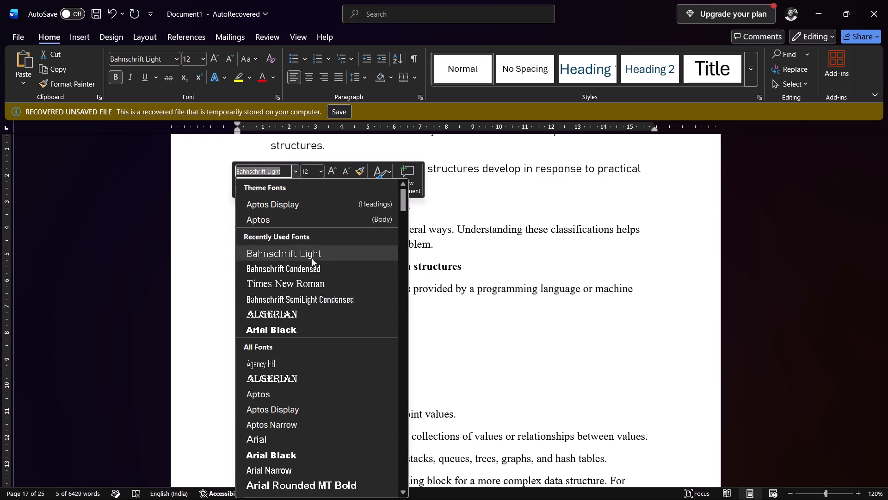
left_click(313, 263)
left_click(341, 269)
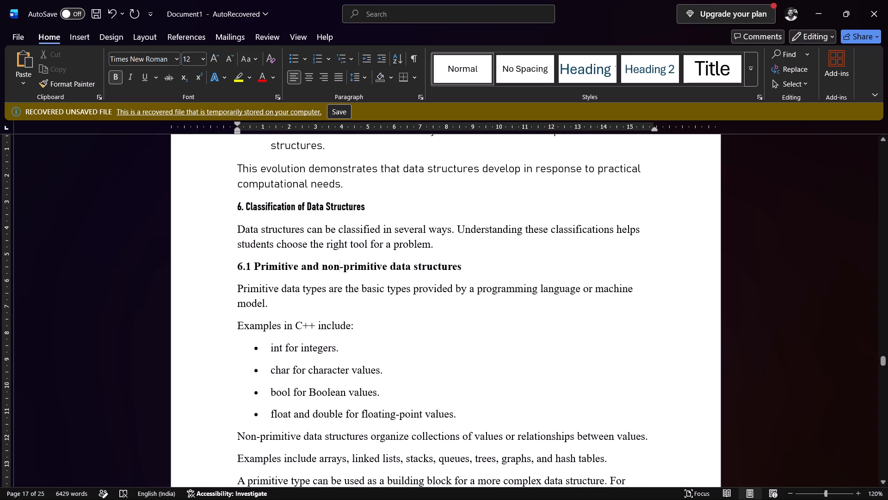
Change the introductory paragraph of section 6, beginning "Data structures can be classified", to Bahnschrift Light.
left_click_drag(437, 245, 240, 226)
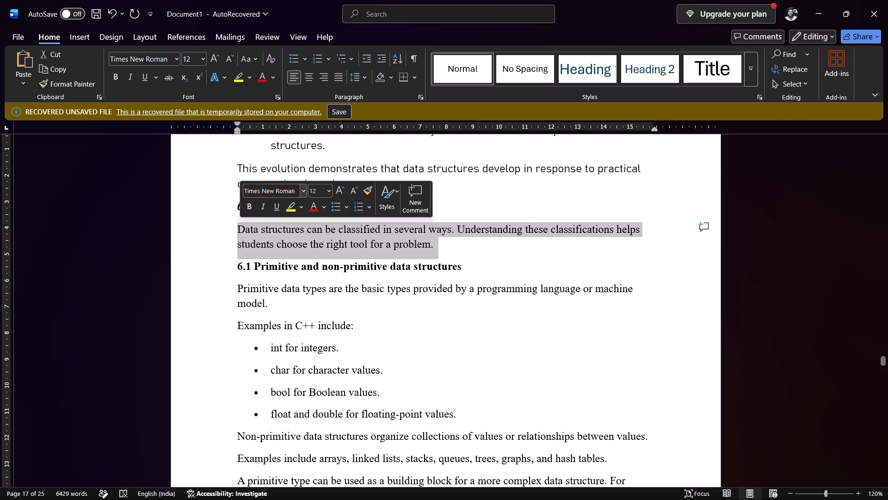
left_click(306, 192)
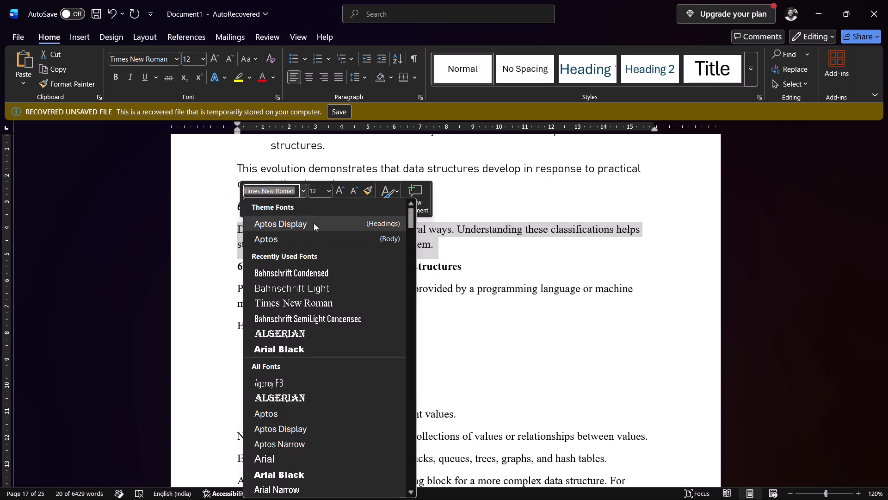
left_click(315, 290)
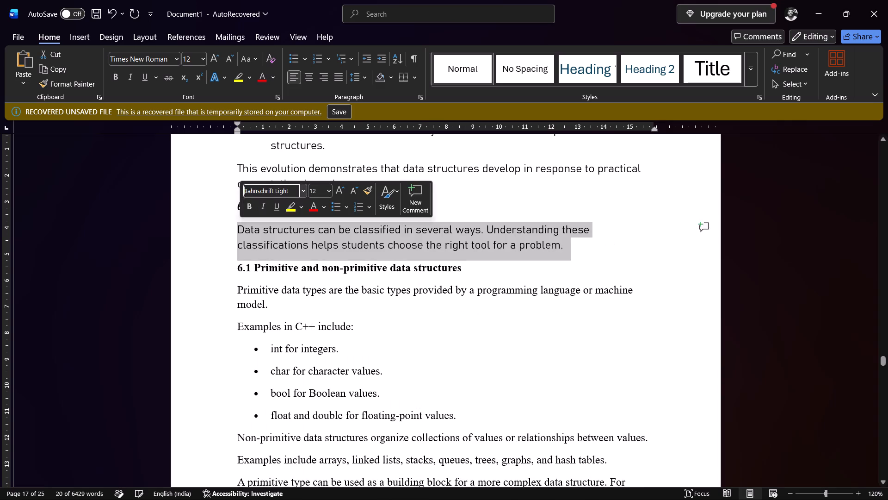
left_click(339, 305)
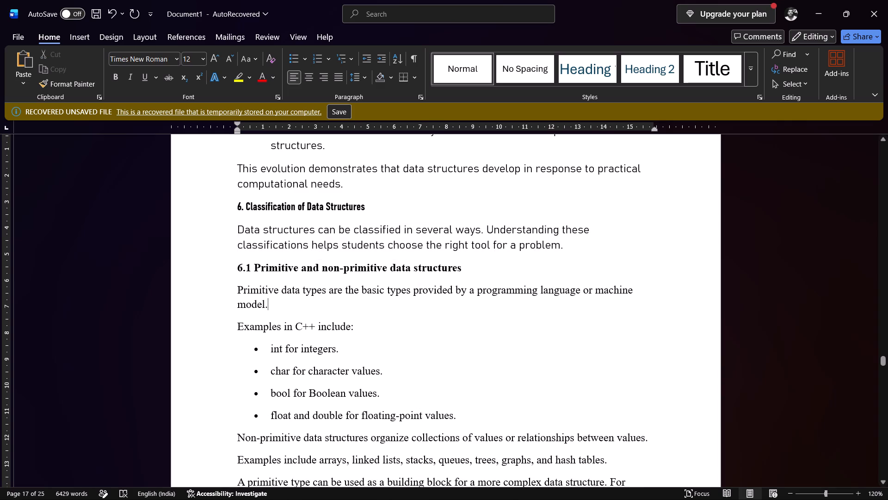
Change the heading "6.1 Primitive and non-primitive data structures" to Bahnschrift Condensed.
left_click_drag(479, 265, 350, 269)
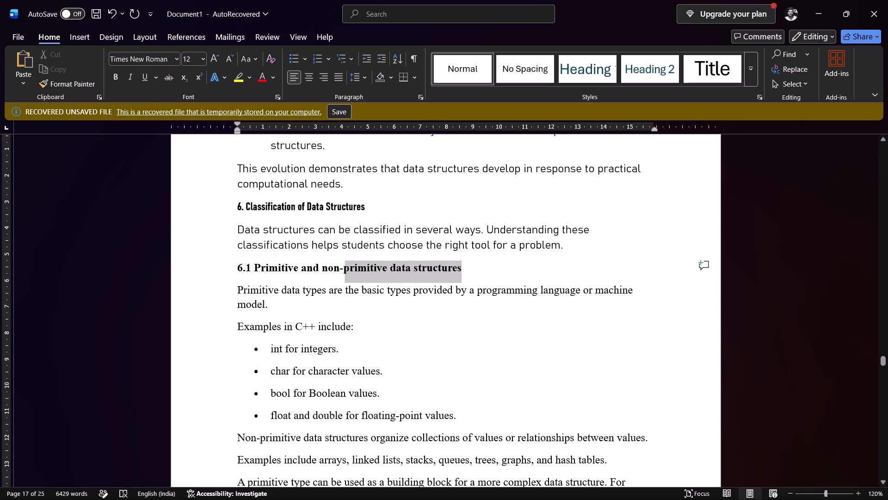
left_click_drag(350, 269, 229, 269)
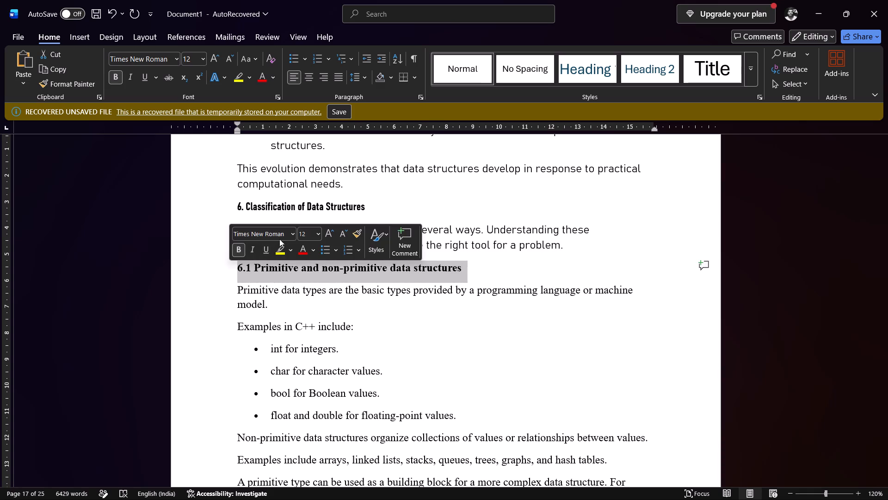
left_click(293, 234)
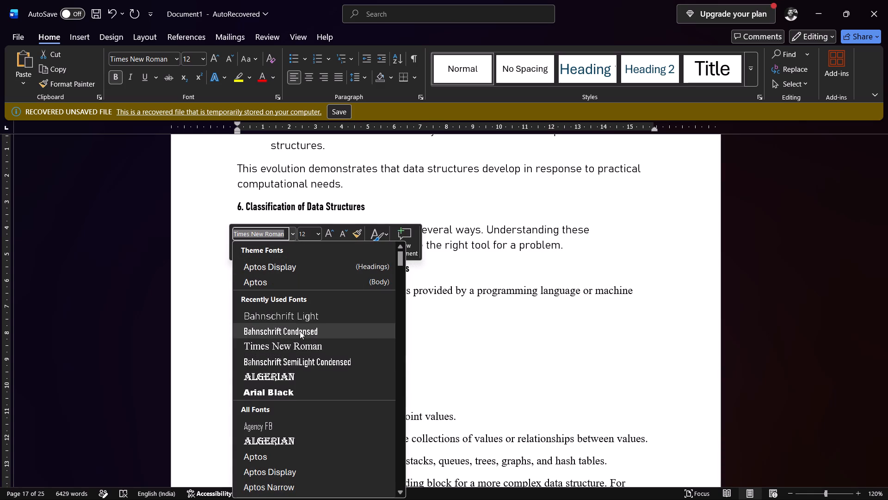
left_click(300, 331)
left_click(388, 328)
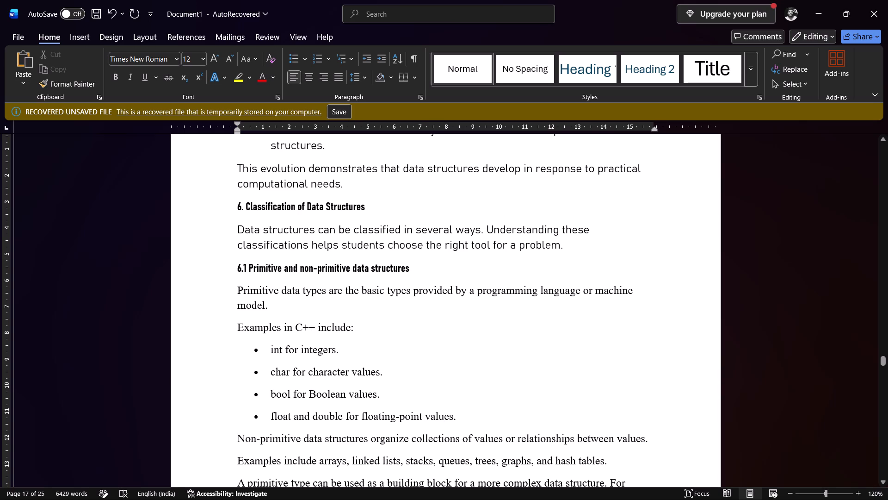
Change the opening paragraph of section 6.1, beginning "Primitive data types are", to Bahnschrift Light.
left_click_drag(275, 307, 222, 302)
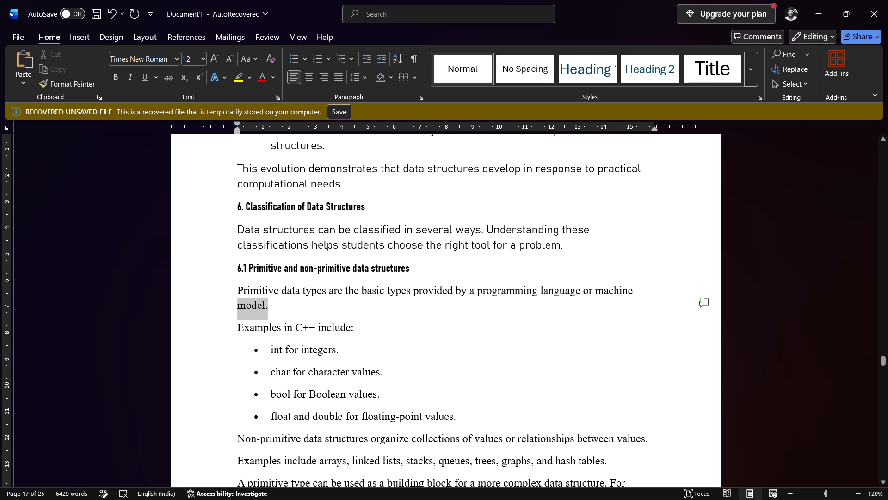
left_click_drag(222, 302, 222, 297)
left_click(285, 262)
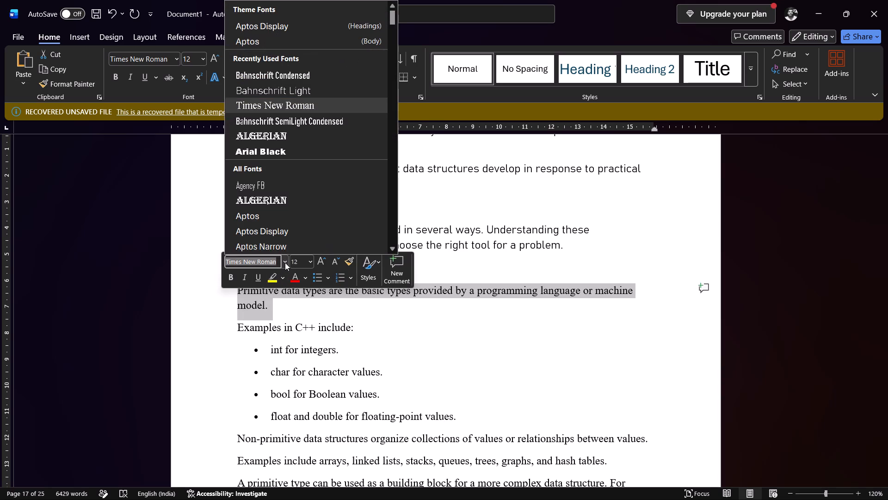
left_click(314, 92)
left_click(344, 212)
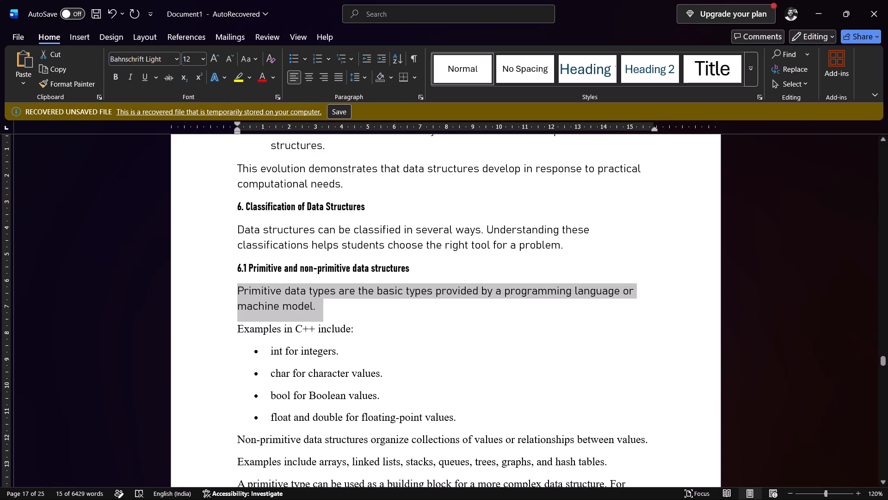
Change the line "Examples in C++ include:" and its four-item bulleted list to Bahnschrift Light.
scroll(344, 212, "down", 1)
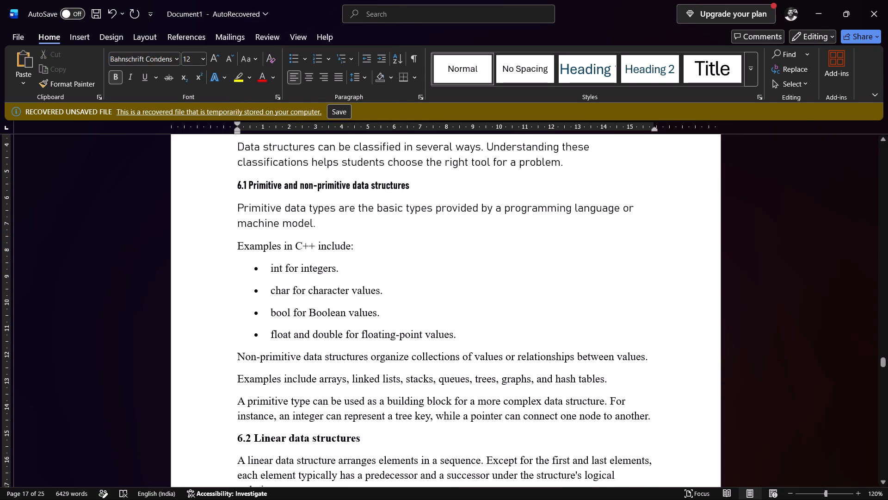
left_click_drag(461, 330, 210, 249)
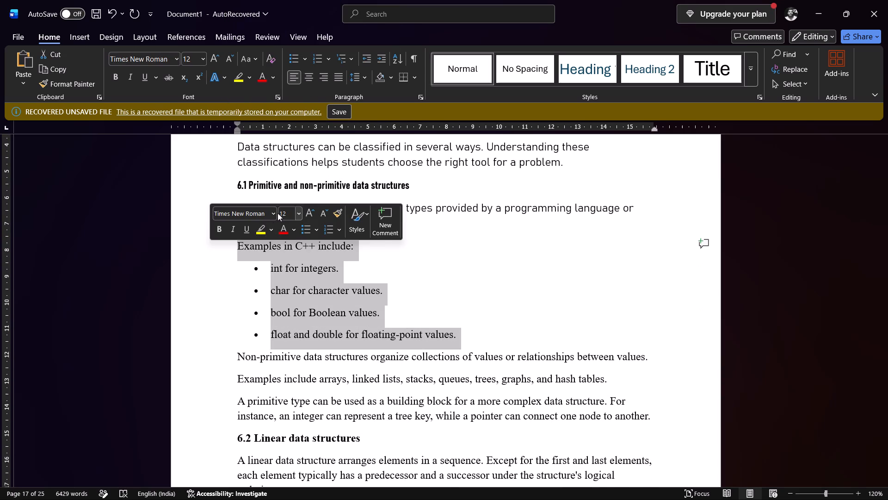
left_click(271, 213)
left_click(284, 293)
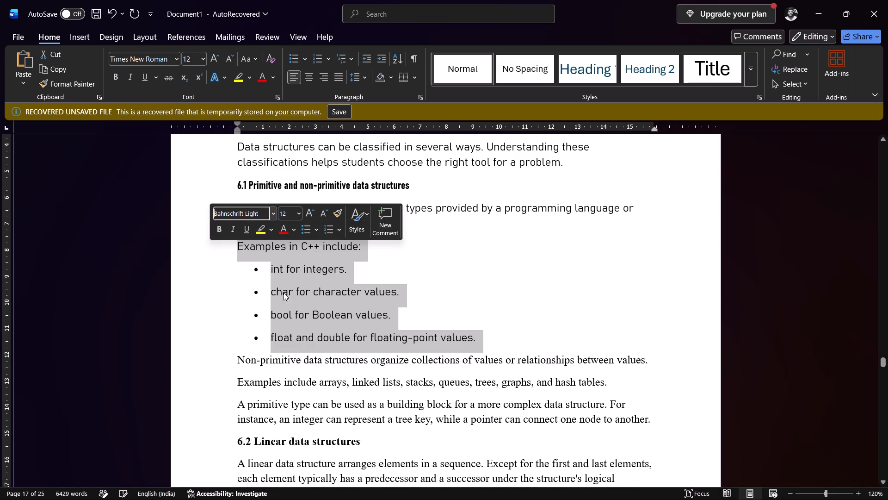
left_click(380, 305)
Change the last three paragraphs of section 6.1, from "Non-primitive data structures organize" to "one node to another", to Bahnschrift Light.
scroll(380, 305, "down", 1)
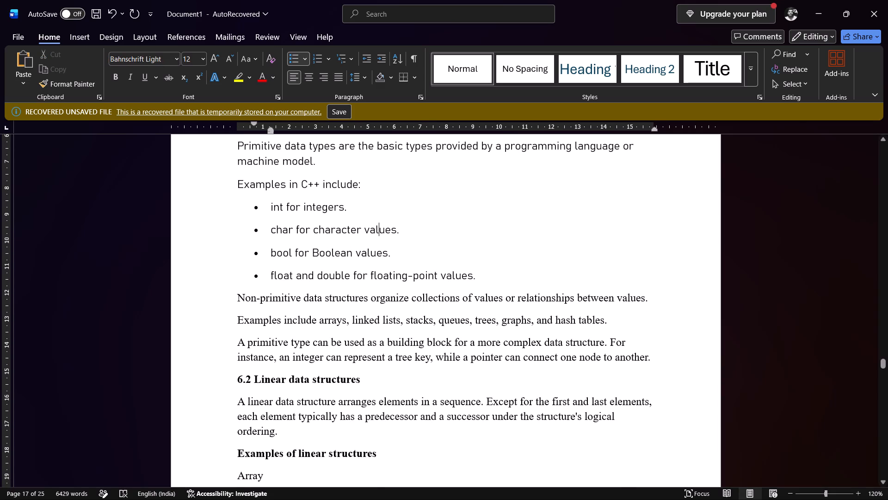
scroll(380, 305, "down", 1)
left_click_drag(656, 360, 247, 287)
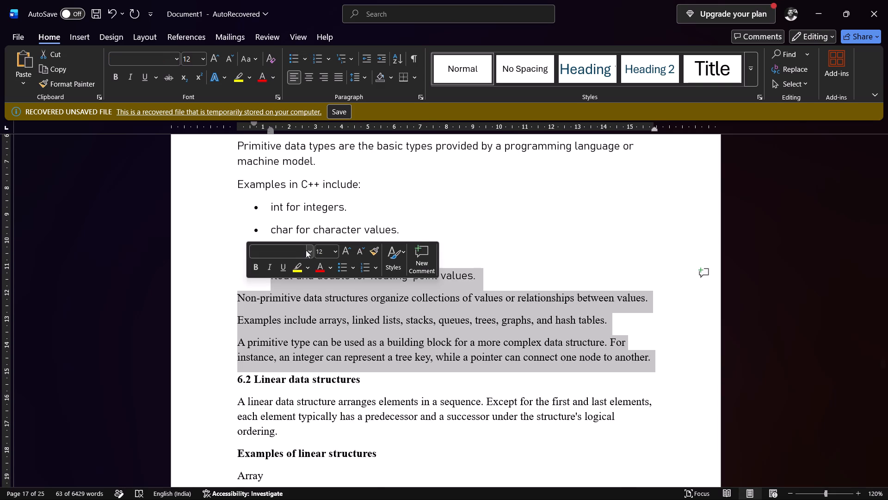
left_click(310, 250)
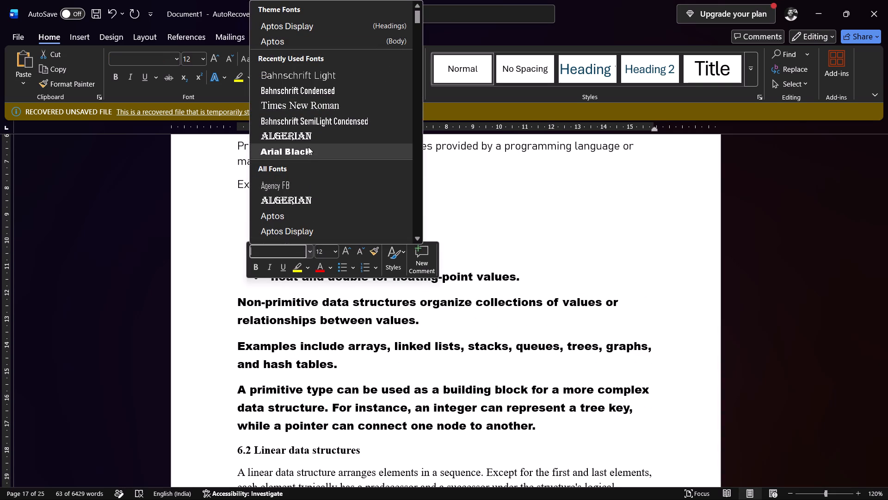
left_click(355, 77)
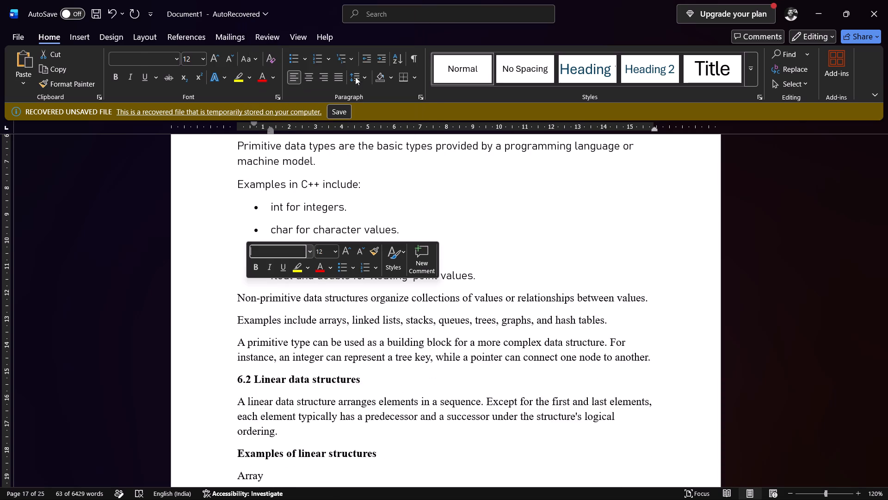
left_click(391, 259)
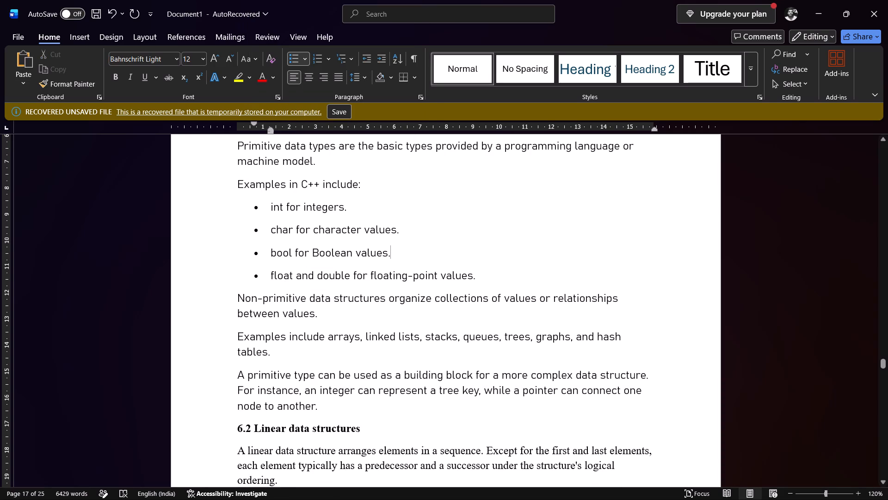
Change the heading "6.2 Linear data structures" to Bahnschrift Condensed.
scroll(352, 315, "down", 2)
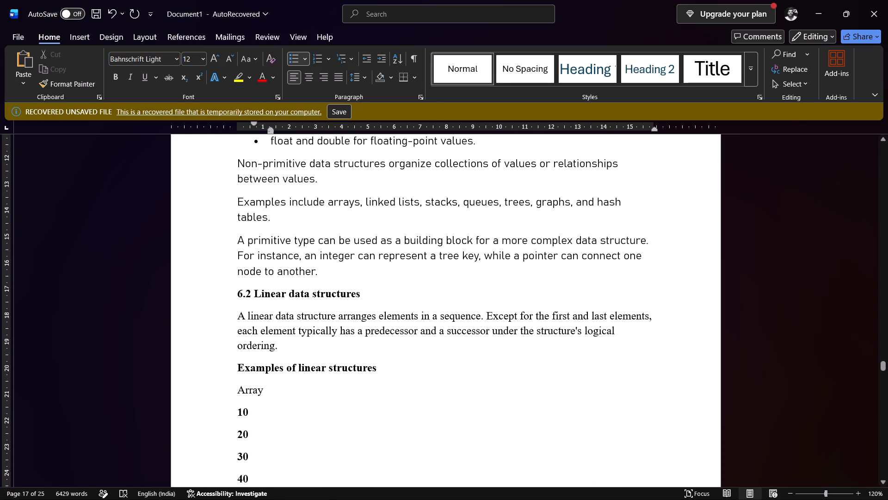
left_click_drag(366, 292, 229, 301)
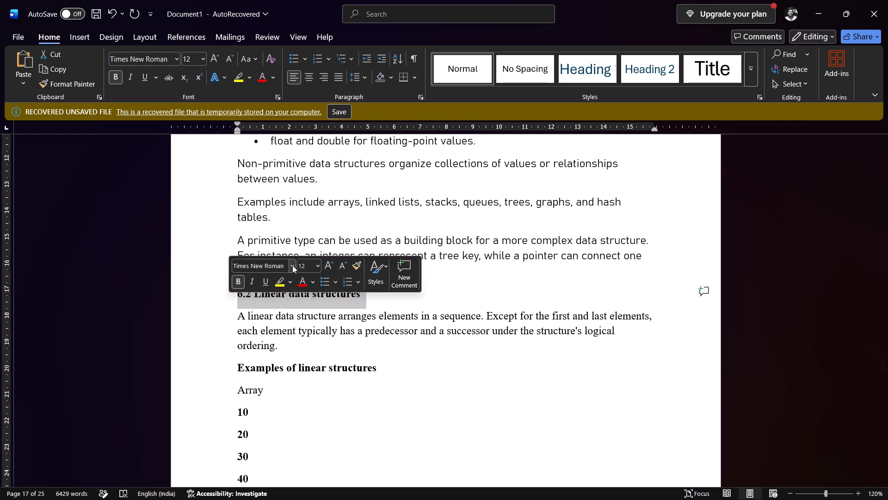
left_click(294, 265)
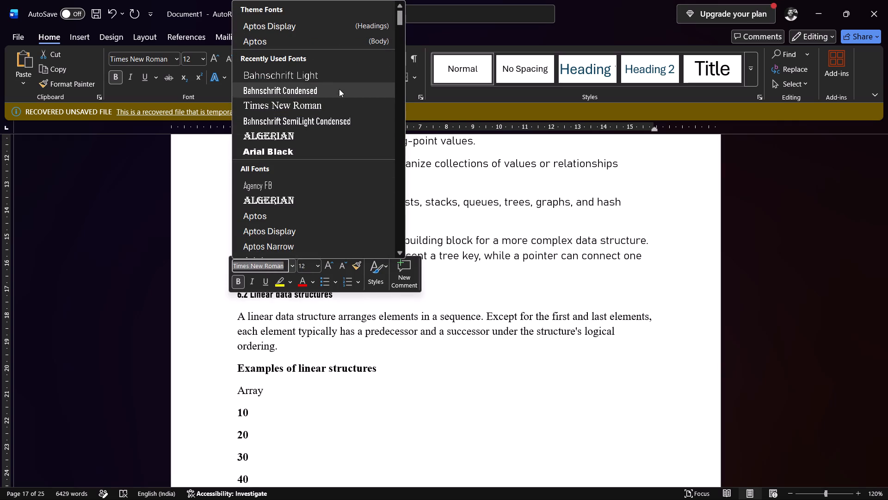
left_click(339, 89)
left_click(350, 294)
Change the opening paragraph of section 6.2, beginning "A linear data structure arranges", to Bahnschrift Light.
scroll(350, 294, "down", 1)
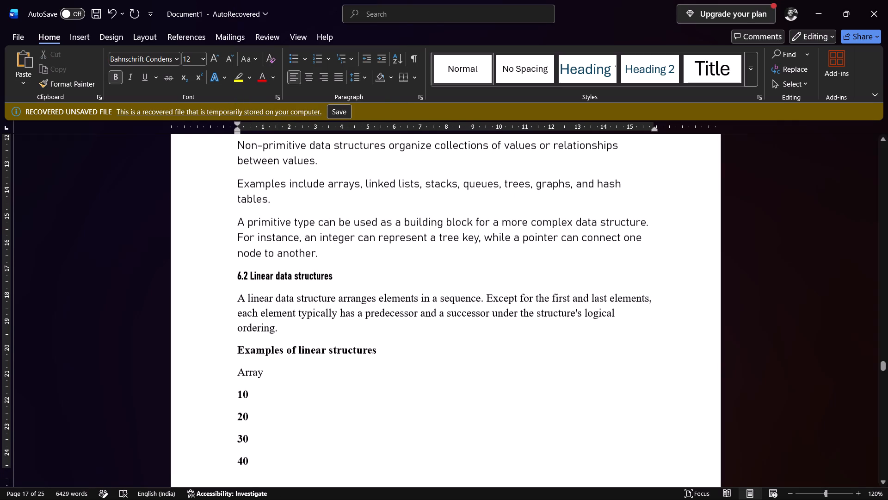
scroll(350, 294, "down", 1)
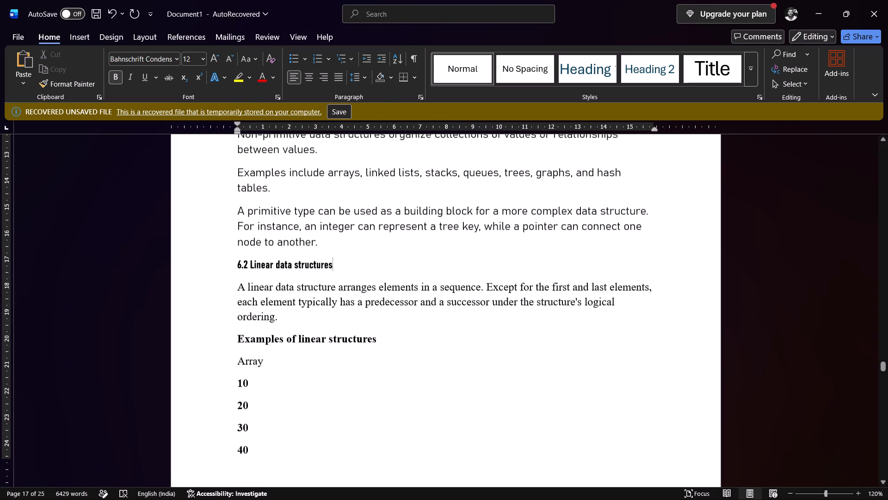
scroll(350, 294, "down", 1)
left_click_drag(285, 316, 221, 291)
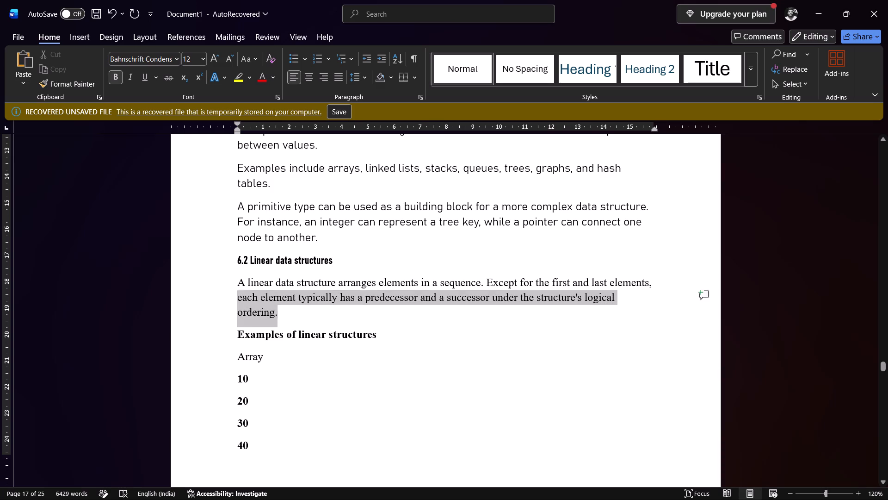
left_click_drag(221, 291, 215, 281)
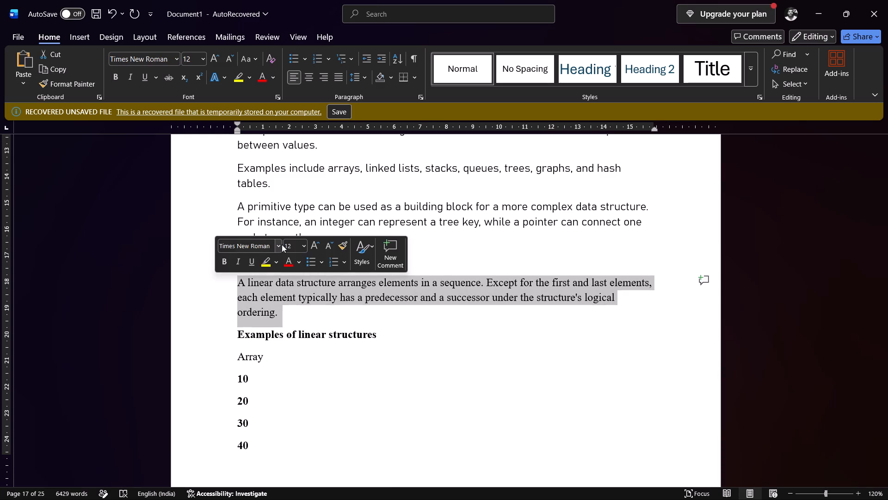
left_click(282, 244)
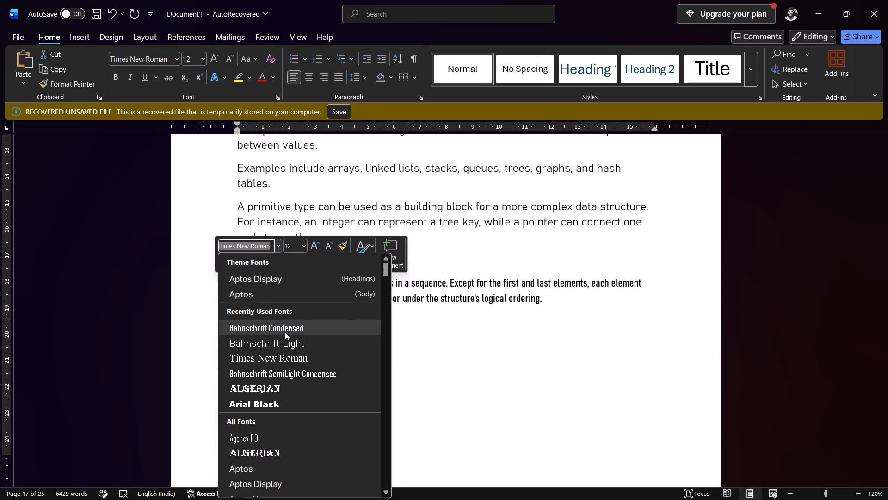
left_click(285, 339)
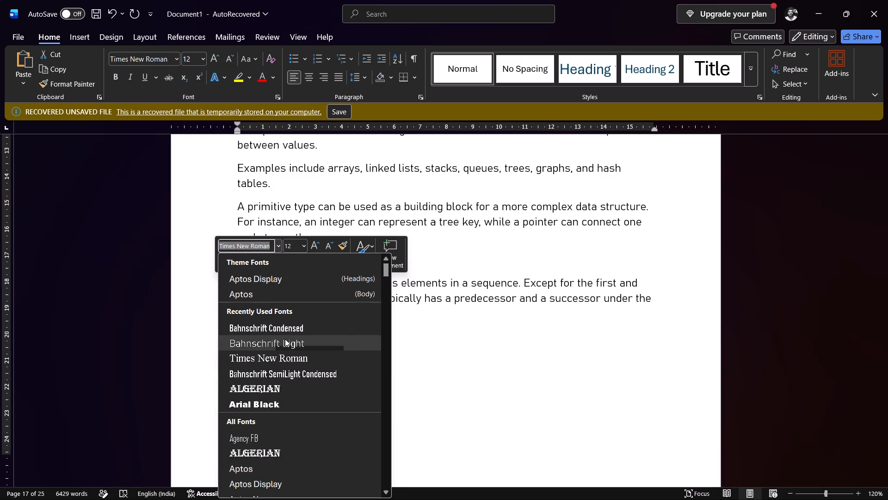
Change the heading "Examples of linear structures" and the lines below it, from "Array" to "40", to Bahnschrift Condensed.
left_click(349, 339)
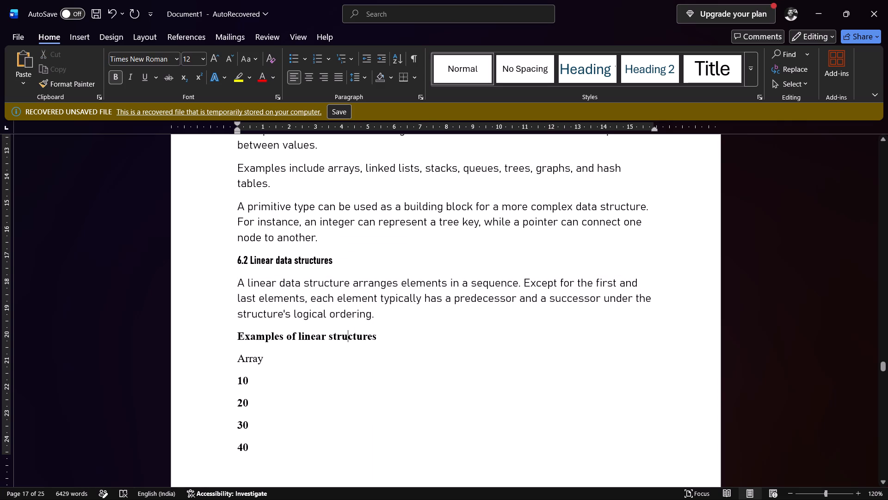
scroll(389, 342, "down", 2)
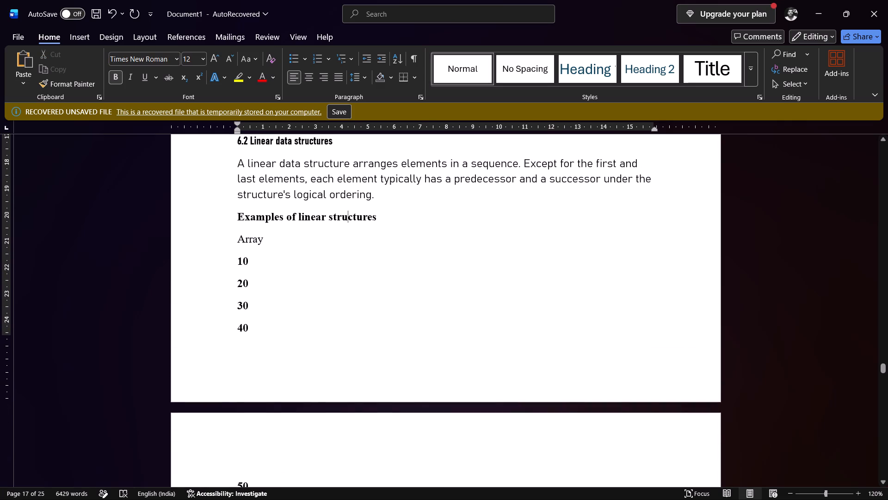
left_click_drag(235, 210, 256, 243)
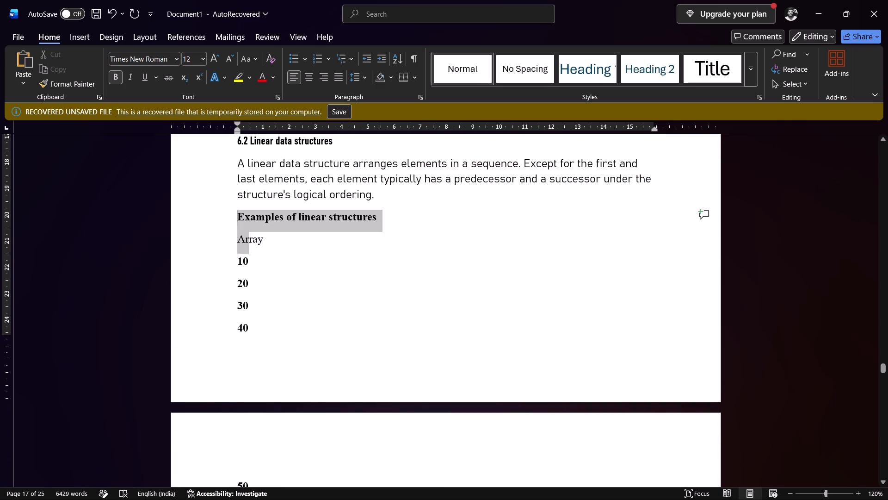
left_click_drag(256, 243, 280, 325)
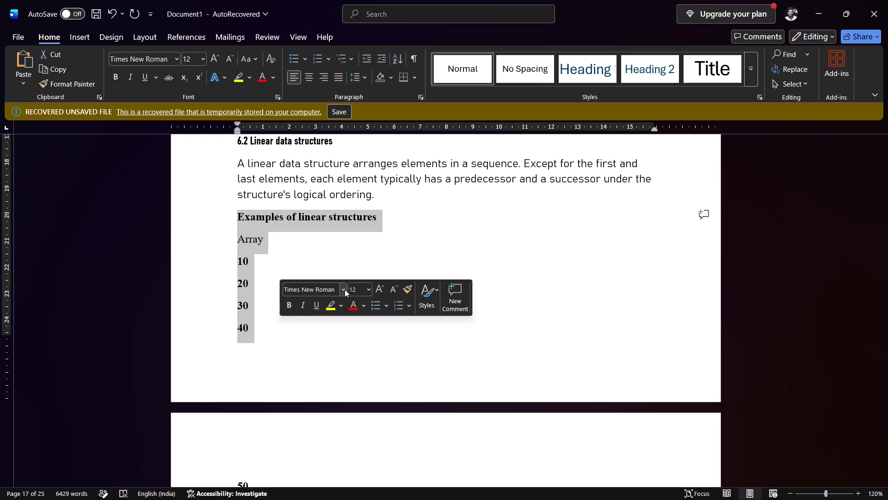
left_click(346, 289)
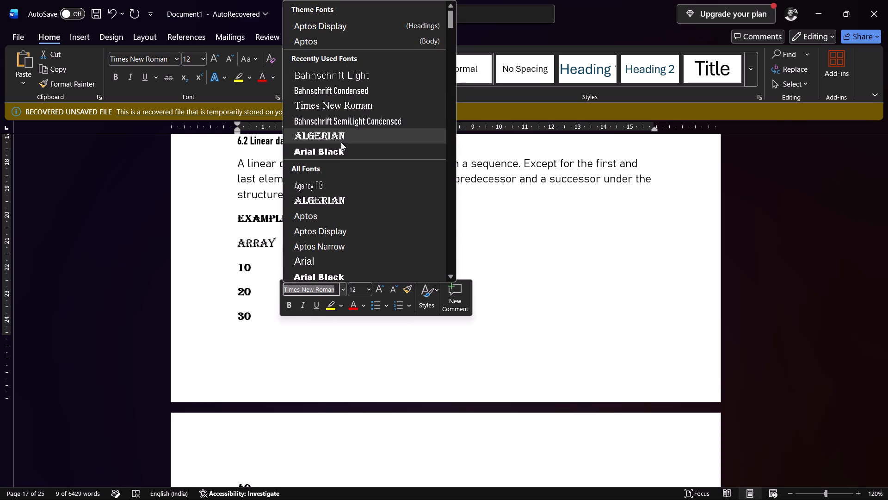
left_click(366, 93)
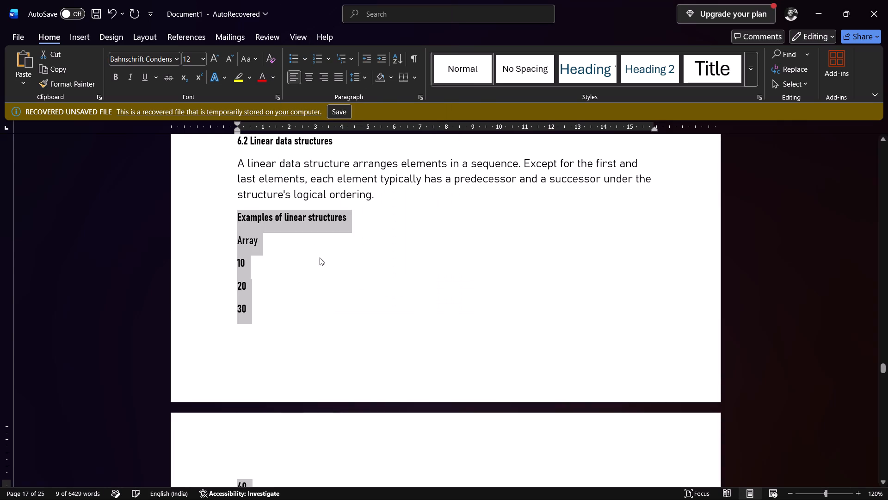
left_click(320, 257)
Change the line "Array" under "Examples of linear structures" to Bahnschrift Light.
left_click_drag(268, 235, 239, 243)
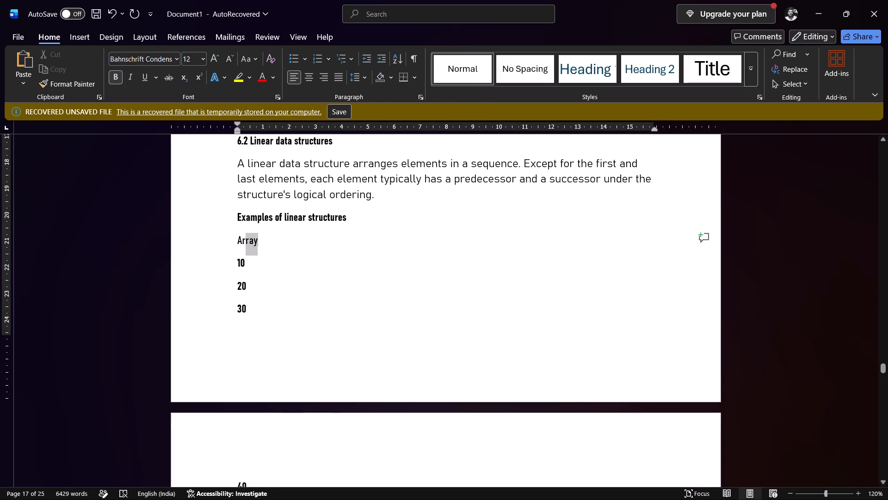
left_click_drag(239, 243, 231, 243)
left_click(294, 206)
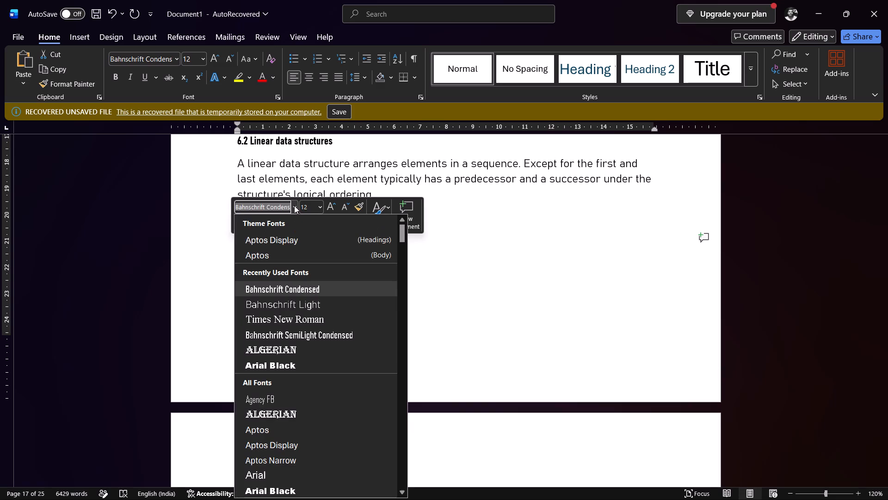
left_click(296, 304)
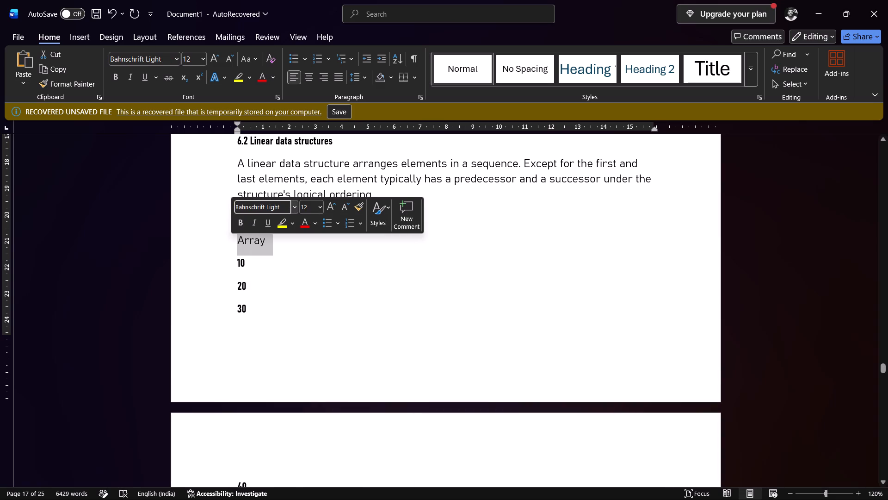
left_click(277, 307)
Delete the lines "40" and "50" from the array example, leaving "30" as its last value.
scroll(277, 307, "down", 1)
scroll(277, 307, "up", 2)
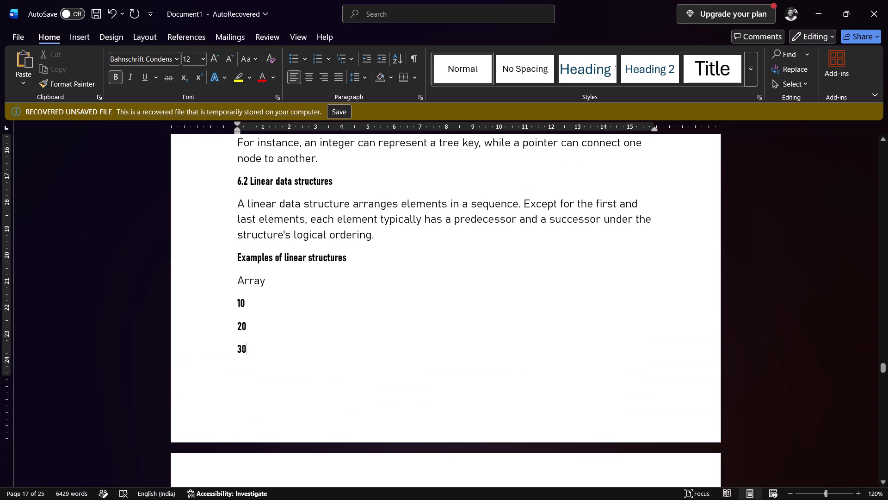
scroll(230, 256, "down", 2)
scroll(248, 414, "down", 1)
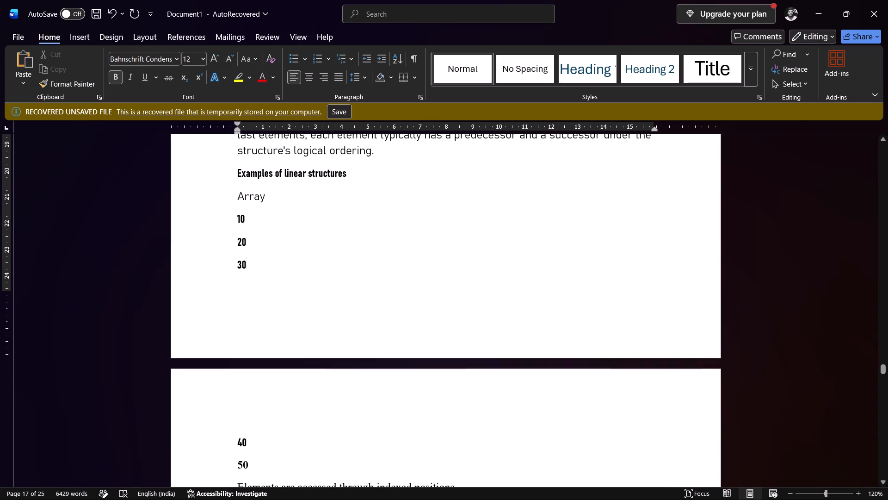
scroll(247, 409, "down", 1)
left_click(253, 453)
key("BackSpace")
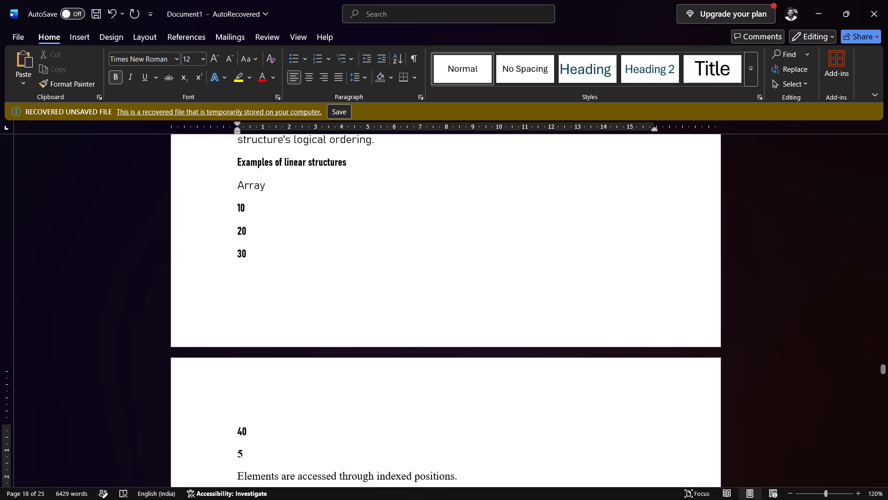
key("BackSpace")
key("BackSpace")
key("BackSpace")
key("BackSpace")
key("BackSpace")
key("BackSpace")
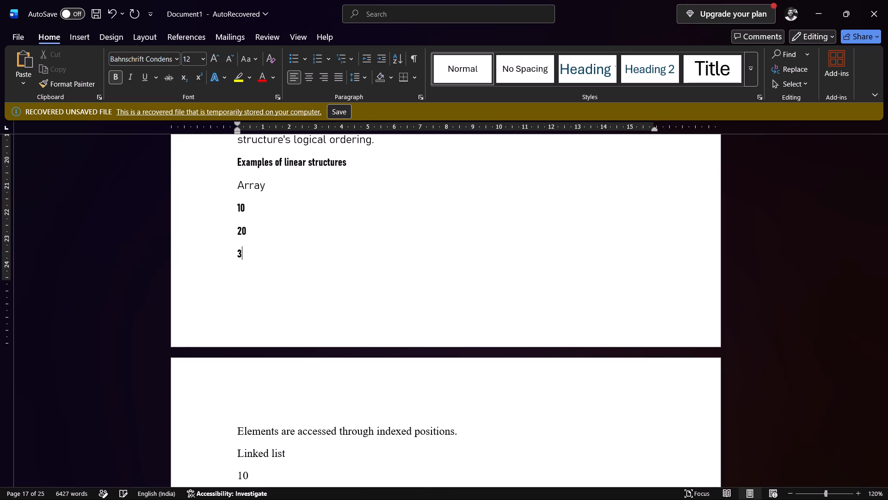
key("0")
Change the lines "Elements are accessed through indexed positions." and "Linked list" to Bahnschrift Light.
scroll(266, 499, "down", 1)
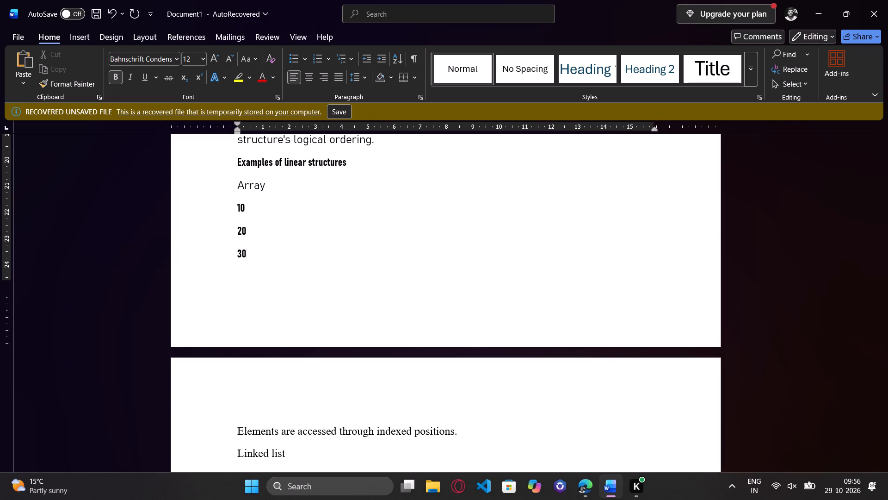
scroll(287, 406, "down", 2)
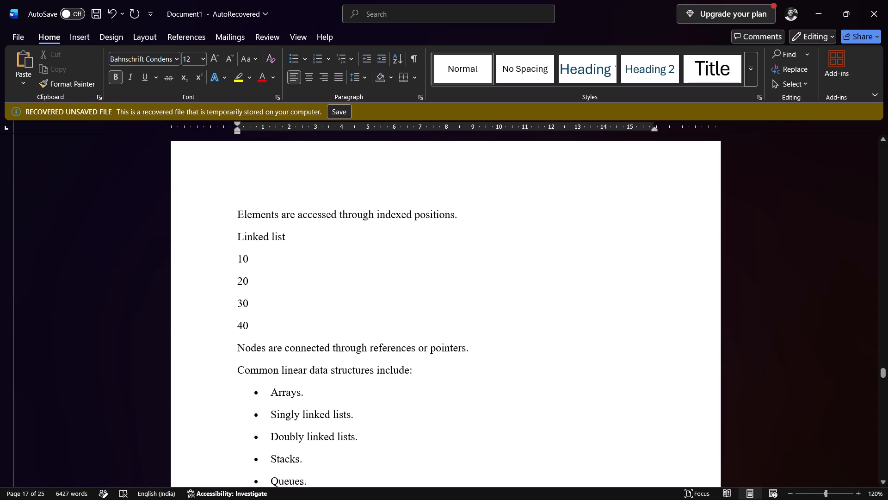
left_click_drag(236, 207, 292, 243)
left_click(356, 204)
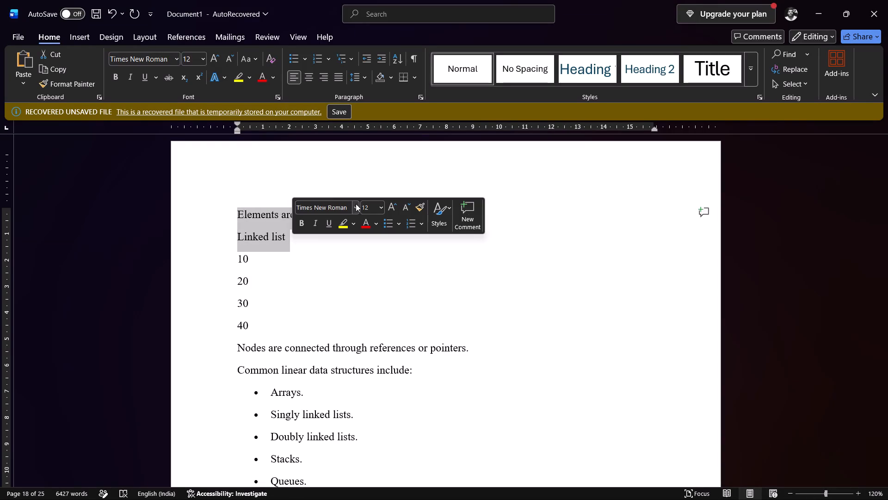
left_click(360, 287)
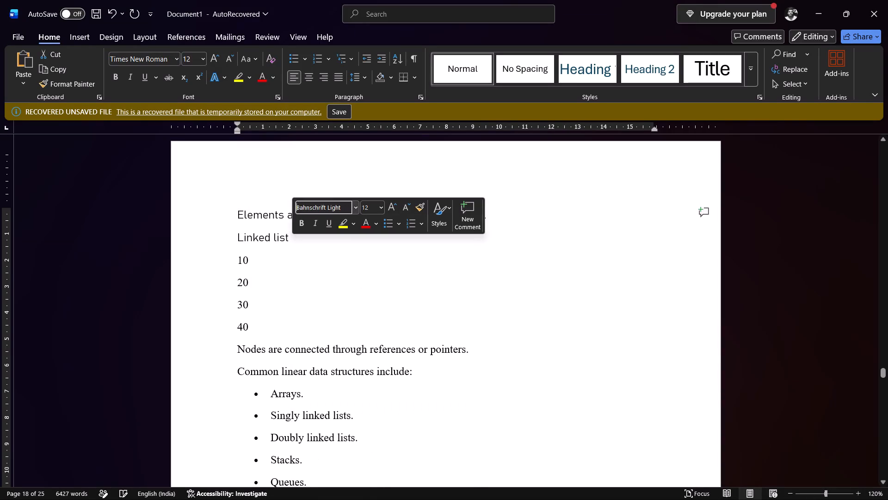
Change the linked list values 10, 20, 30 and 40 to Bahnschrift Condensed.
left_click_drag(234, 256, 267, 320)
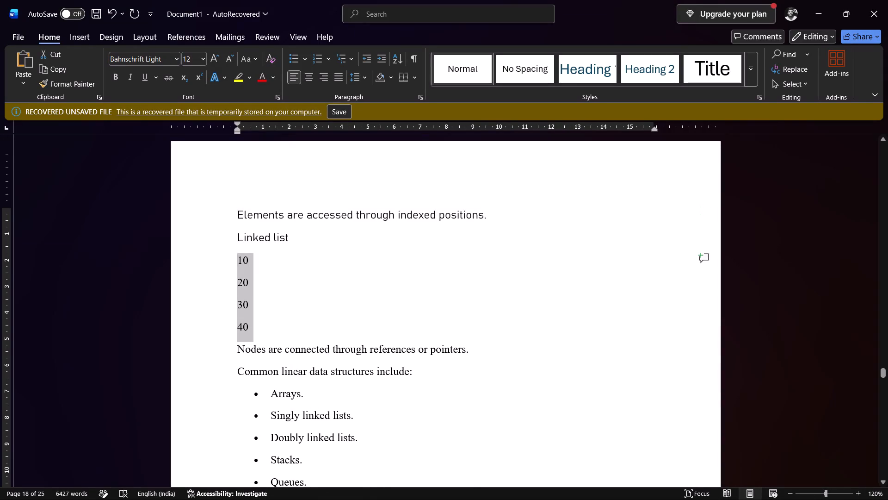
left_click_drag(267, 320, 268, 326)
left_click(332, 294)
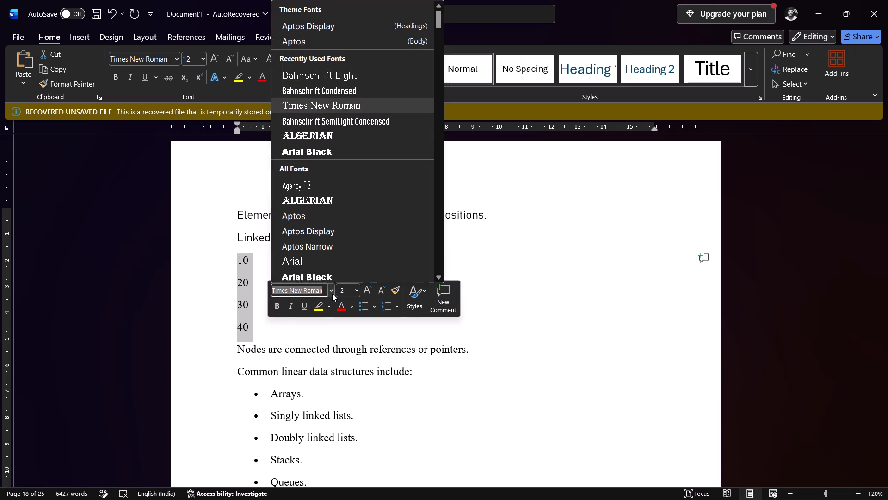
left_click(332, 94)
left_click(312, 243)
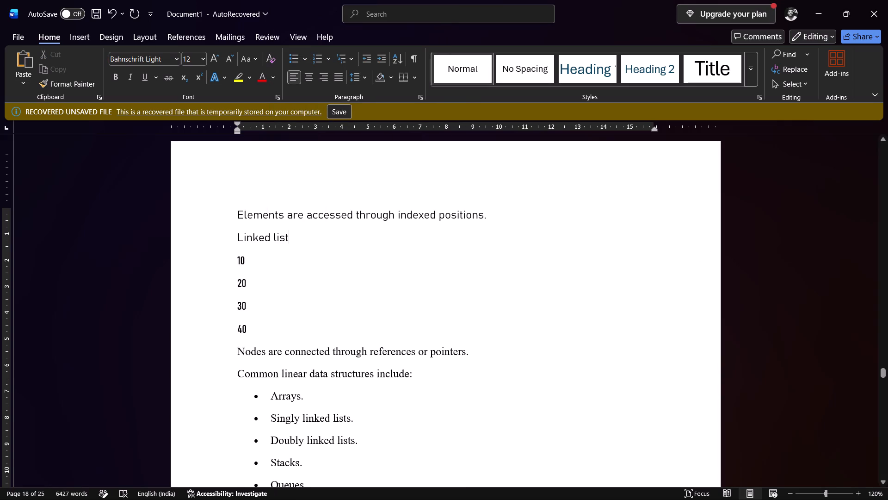
Change the text from "Nodes are connected through references or pointers." through the bullet "Deques." to Bahnschrift Light.
scroll(294, 301, "down", 2)
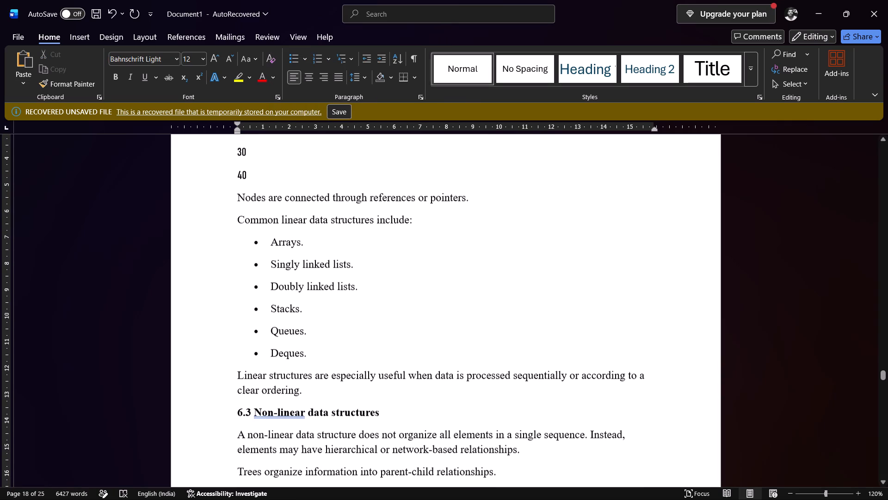
scroll(294, 301, "down", 1)
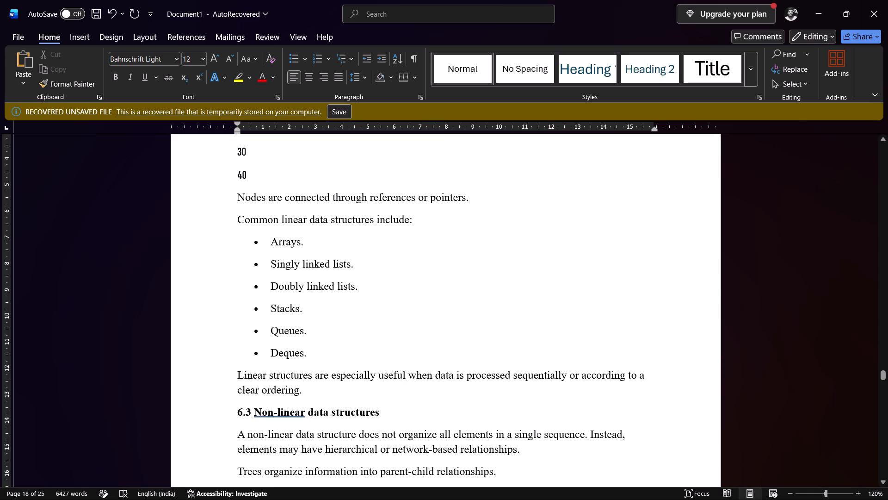
left_click_drag(230, 194, 314, 272)
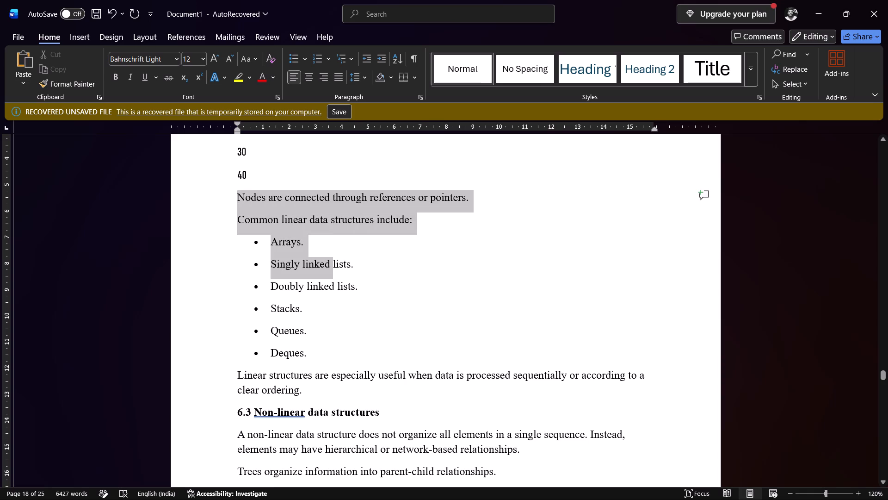
left_click_drag(314, 272, 314, 352)
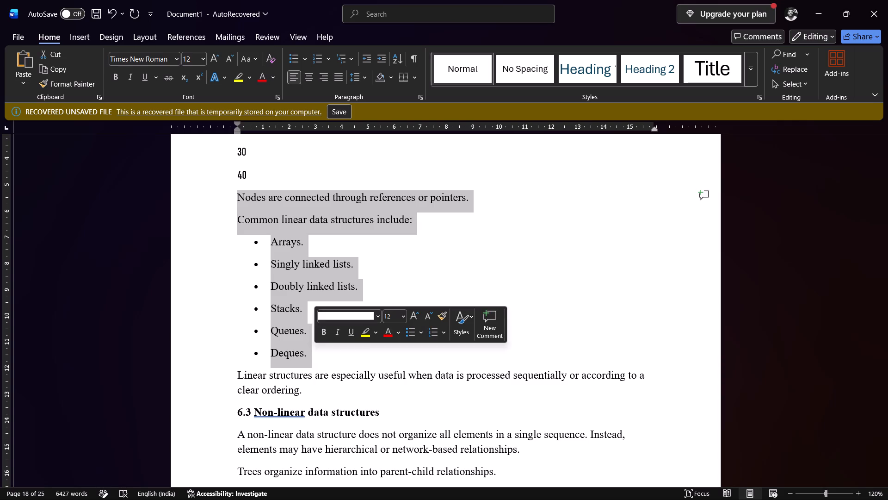
left_click(379, 315)
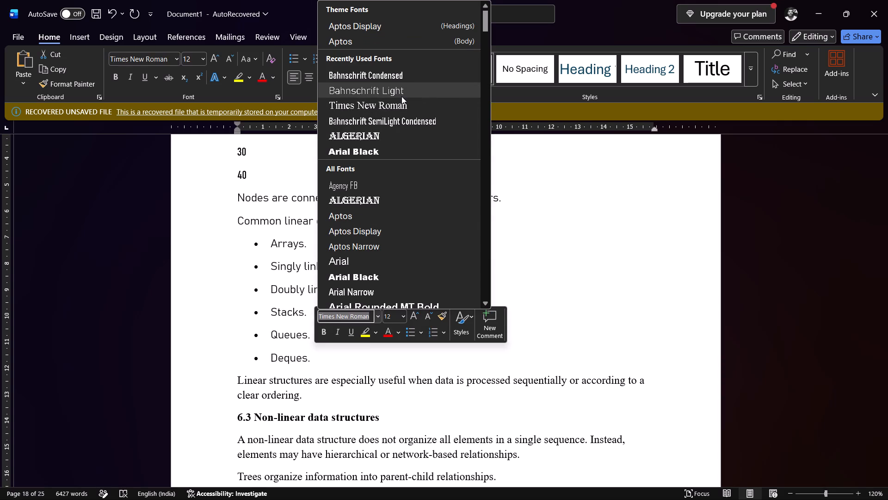
left_click(401, 96)
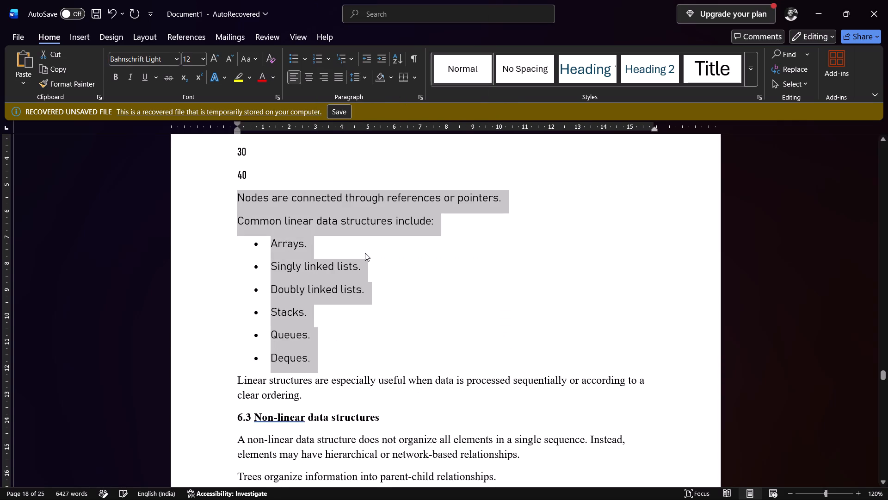
left_click(365, 253)
Change the closing paragraph of section 6.2, beginning "Linear structures are especially useful", to Bahnschrift Light.
scroll(365, 253, "down", 1)
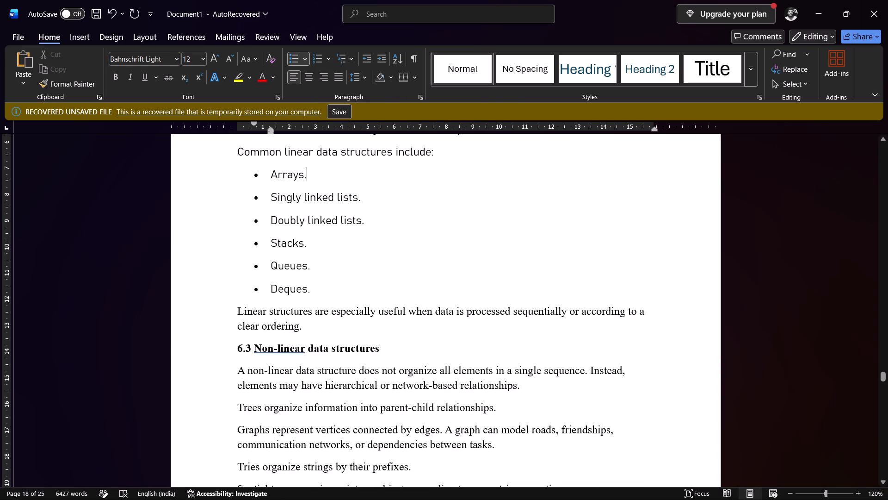
left_click_drag(299, 328, 214, 313)
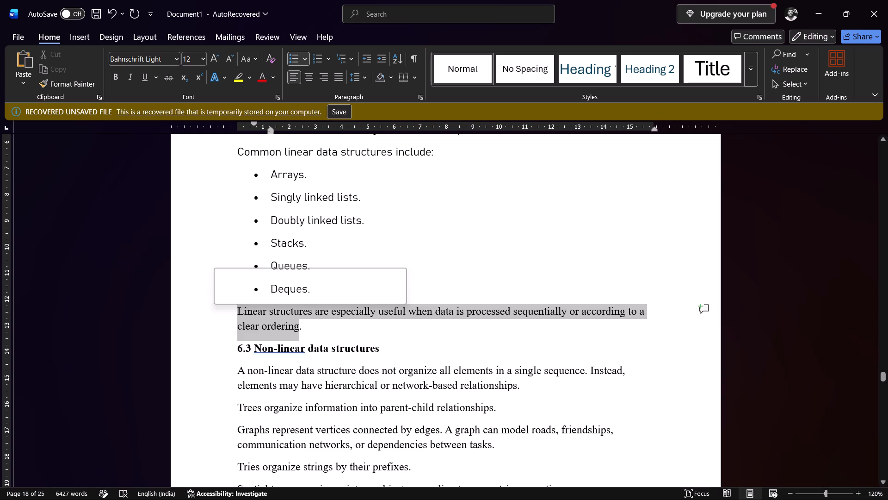
left_click(280, 271)
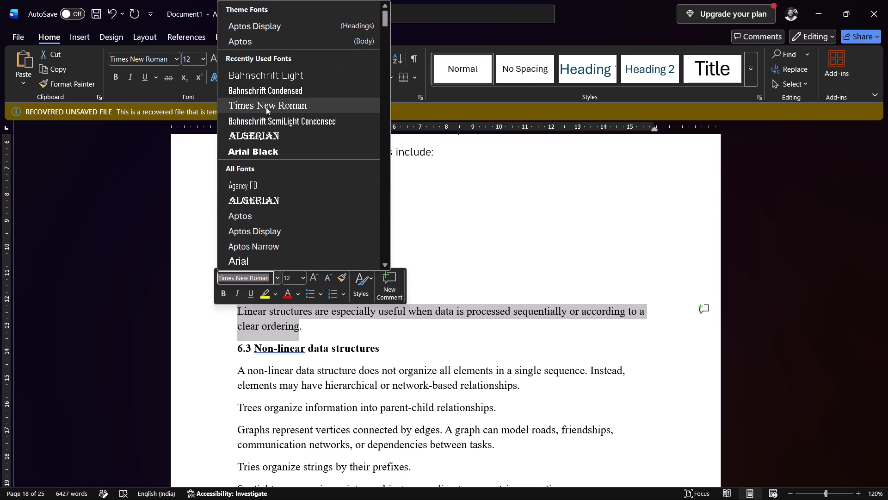
left_click(293, 75)
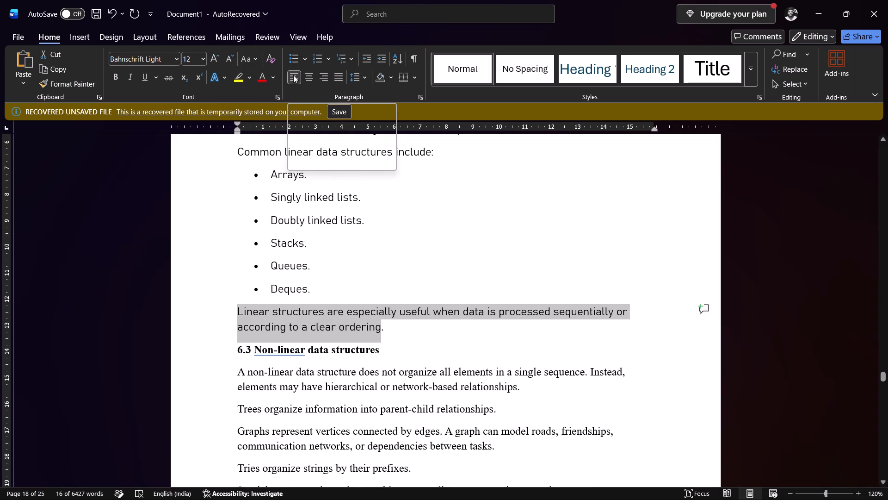
left_click(341, 248)
Change the heading "6.3 Non-linear data structures" to Bahnschrift Condensed.
scroll(341, 248, "down", 1)
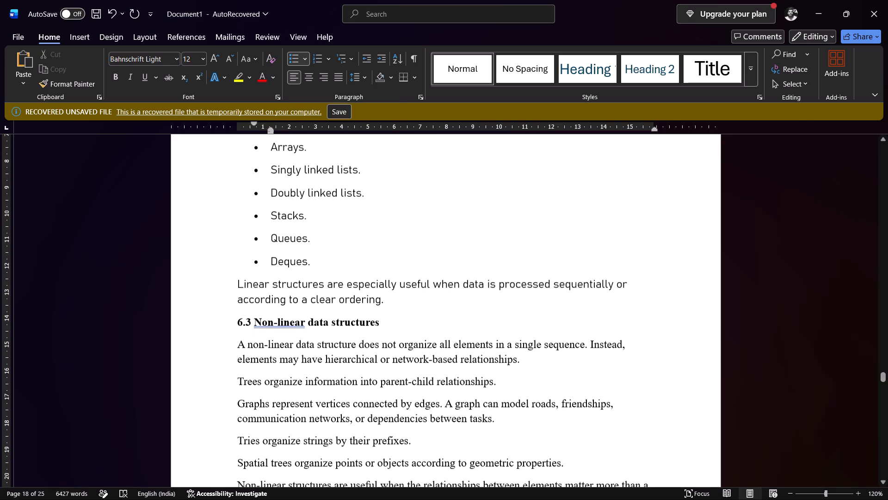
scroll(341, 248, "down", 2)
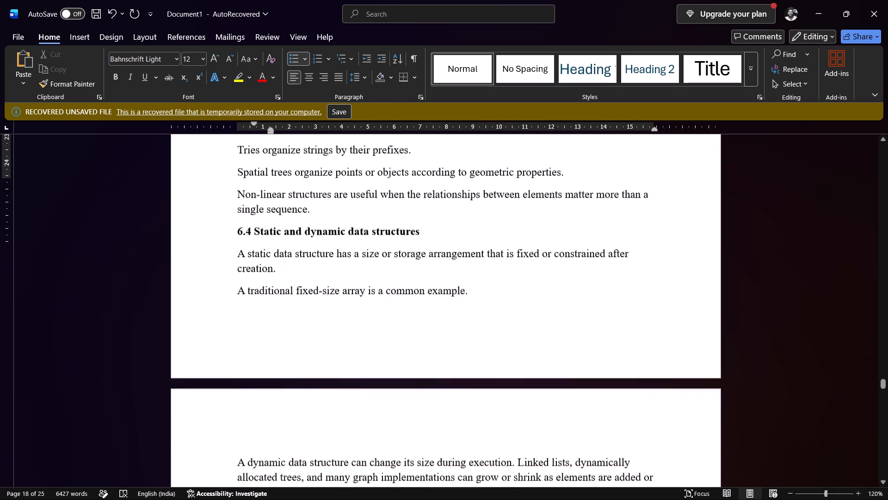
scroll(341, 248, "up", 4)
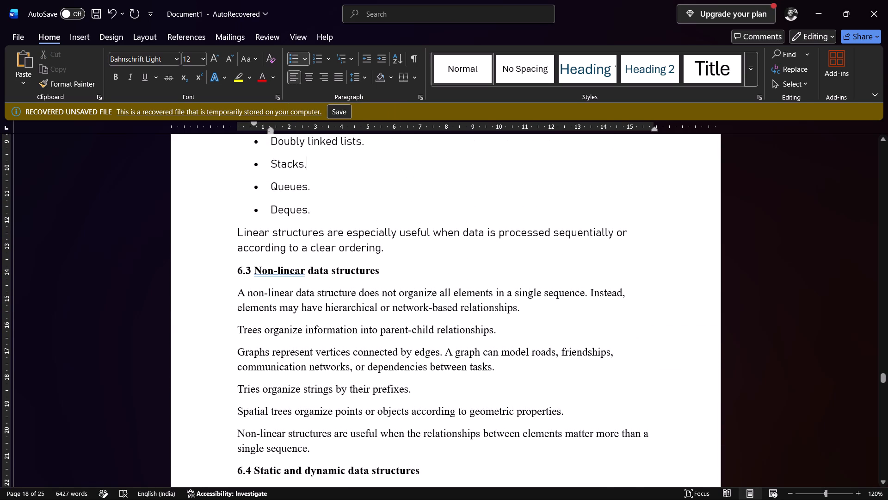
left_click_drag(391, 271, 230, 265)
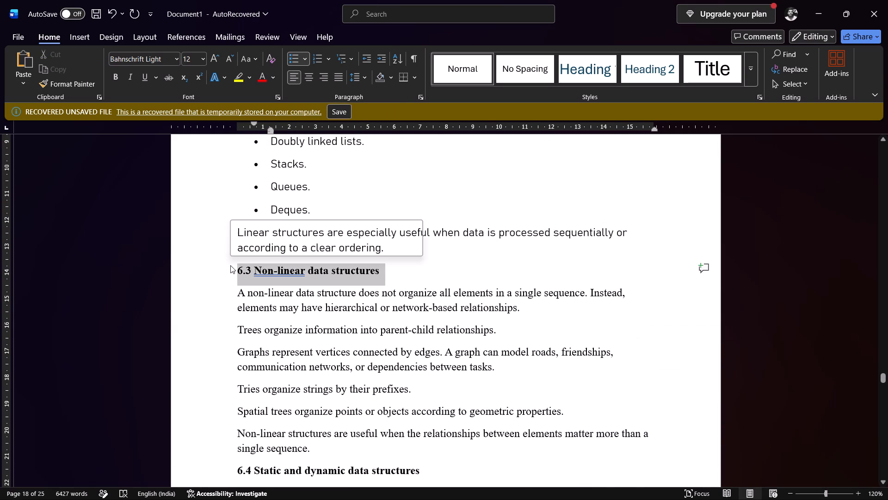
left_click(294, 229)
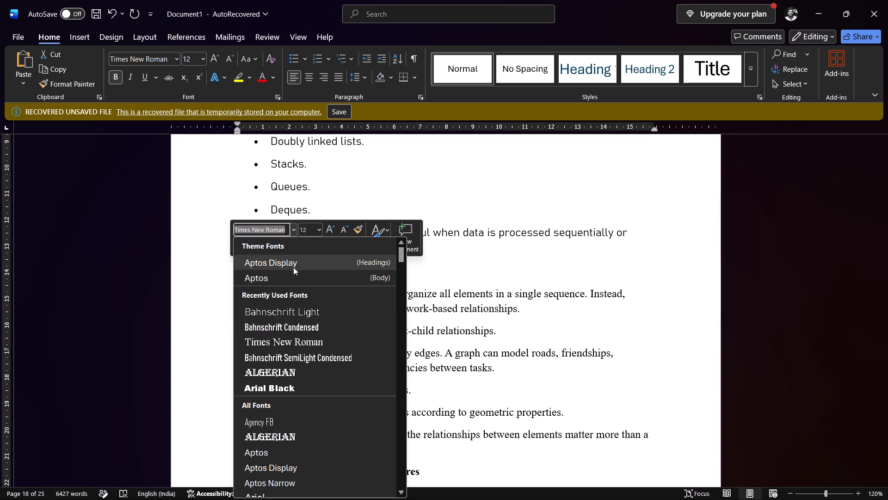
left_click(311, 320)
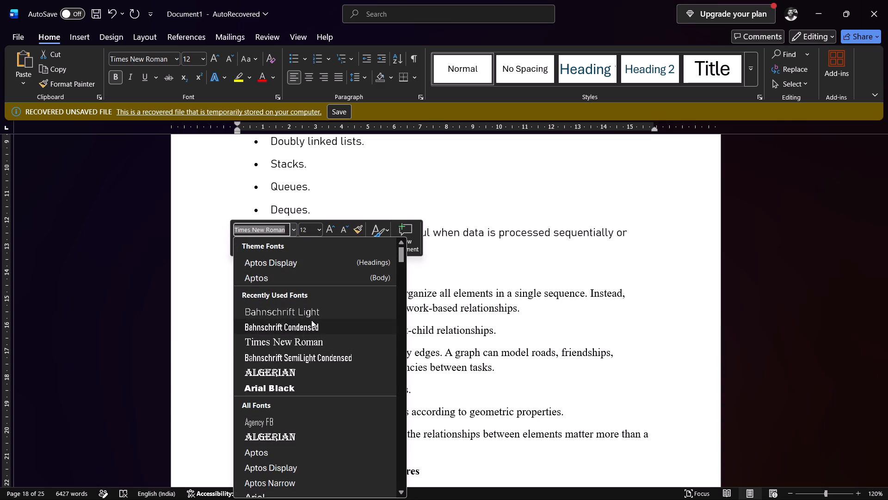
left_click(361, 312)
Change the first two paragraphs of section 6.3, through "Trees organize information into parent-child relationships.", to Bahnschrift Light.
scroll(361, 312, "down", 1)
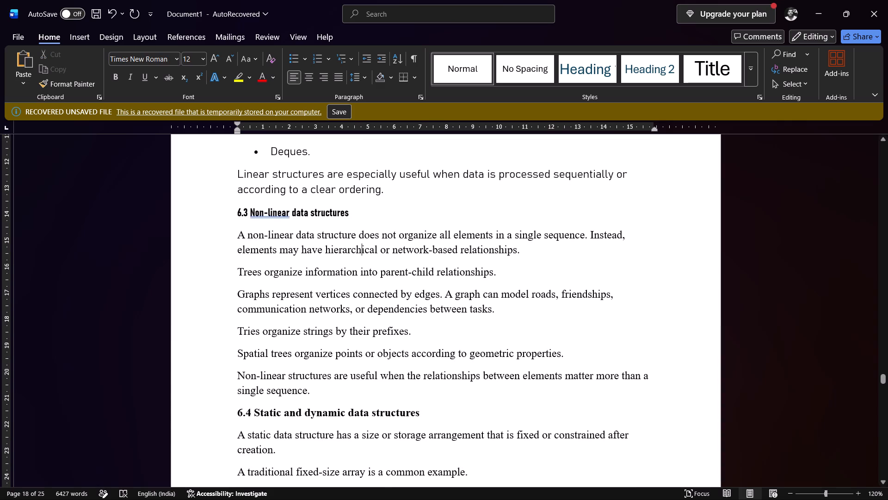
scroll(361, 312, "down", 1)
scroll(361, 312, "up", 1)
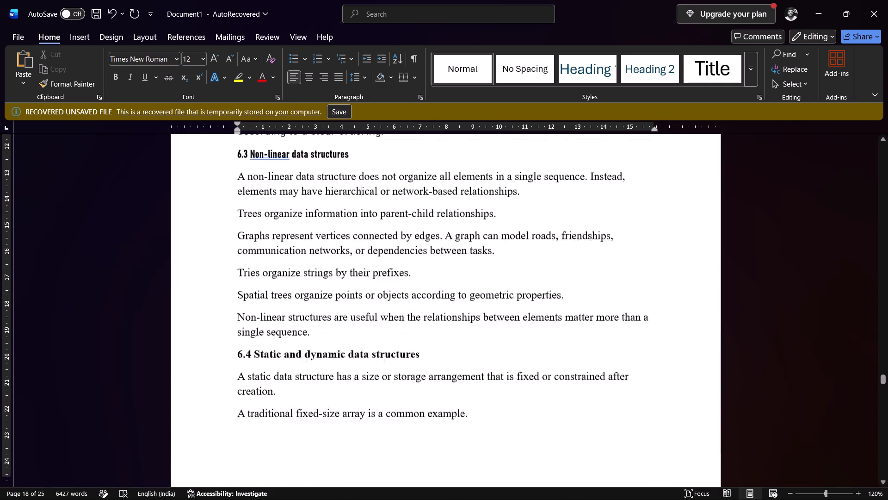
scroll(361, 312, "up", 1)
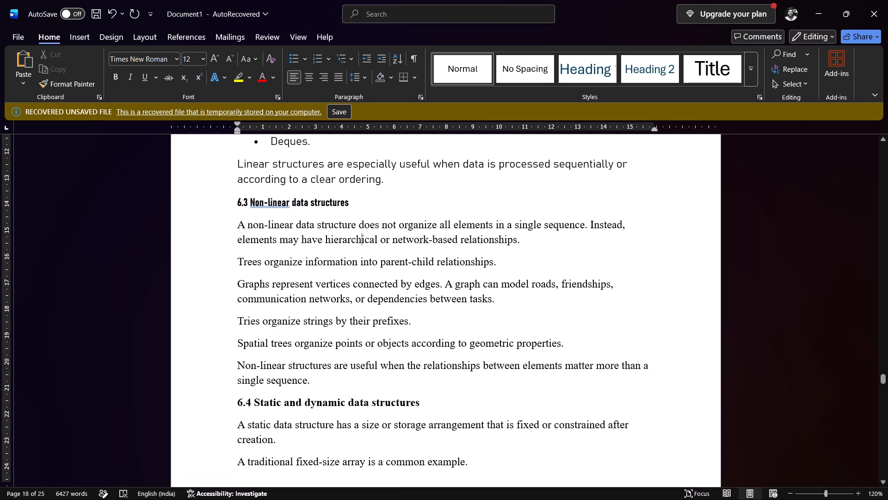
left_click_drag(519, 240, 305, 182)
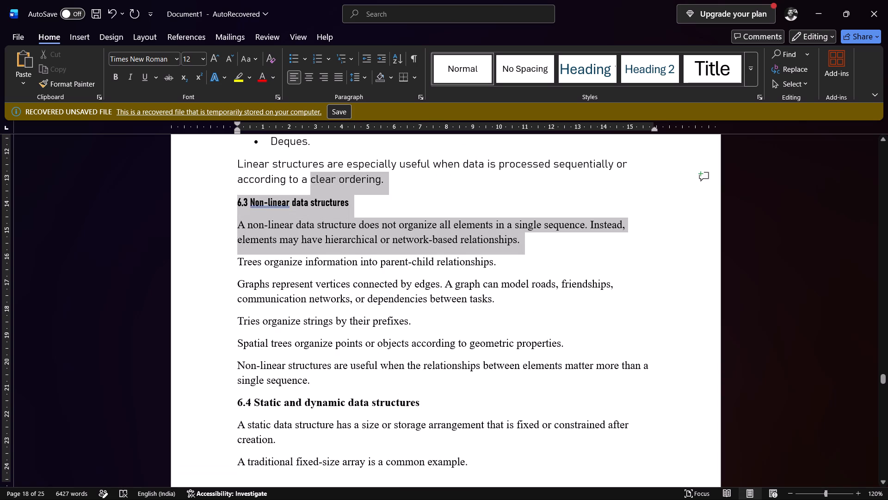
left_click_drag(305, 182, 240, 224)
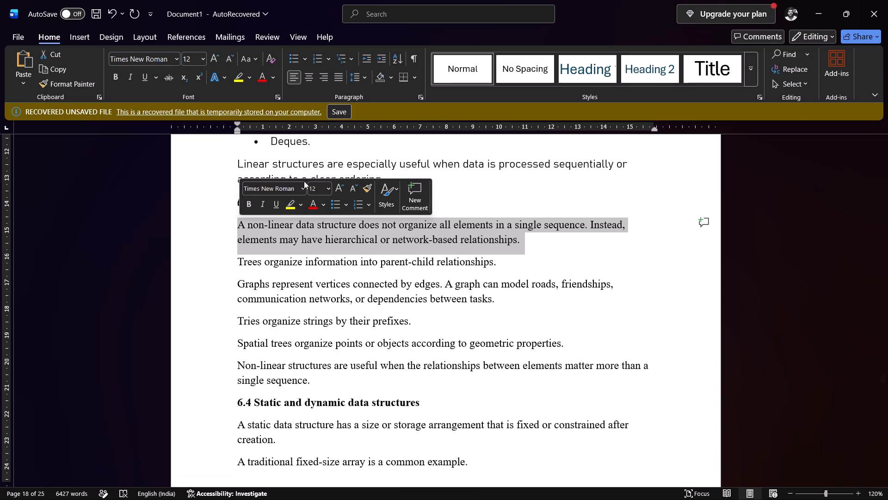
left_click(304, 187)
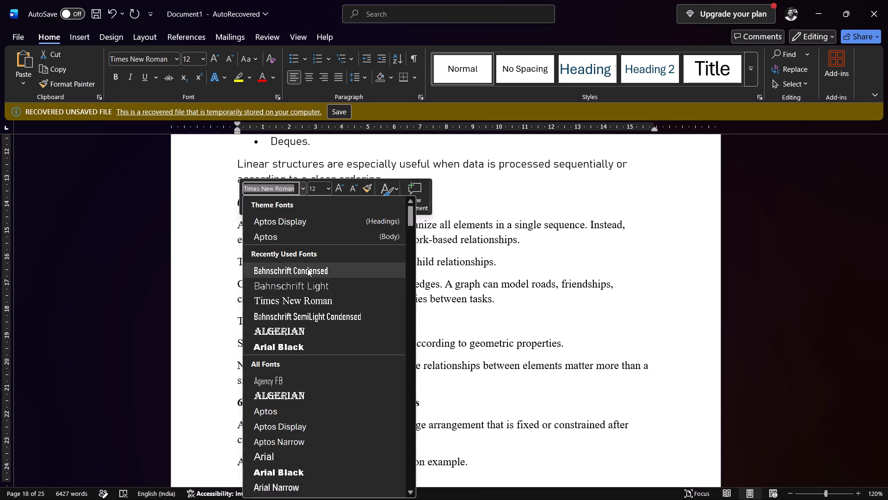
left_click(308, 289)
left_click(308, 289)
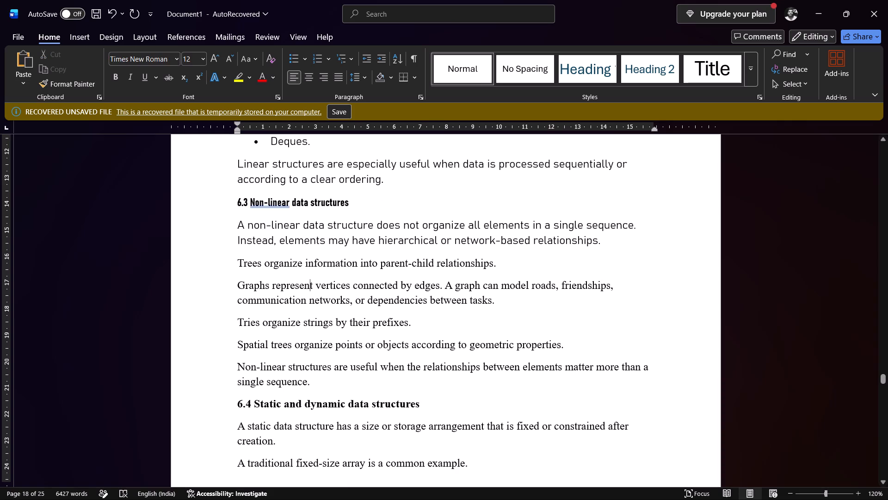
left_click_drag(502, 258, 253, 253)
left_click(318, 221)
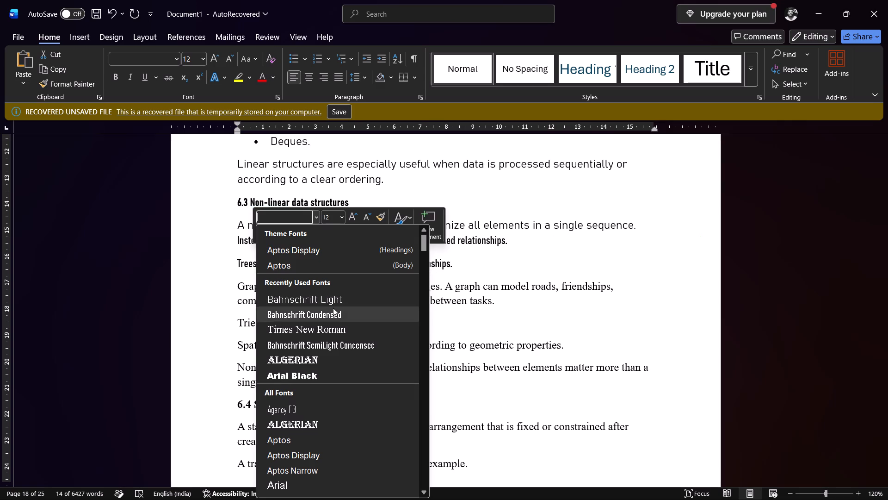
left_click(346, 296)
left_click(369, 319)
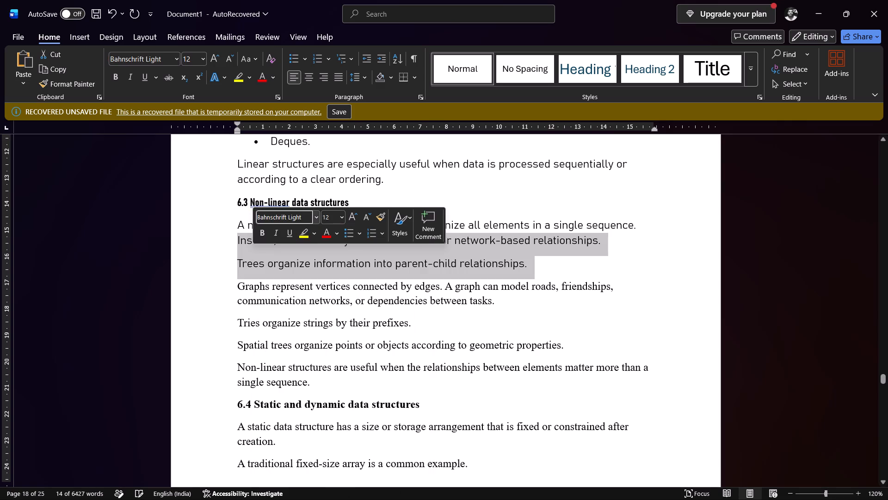
Change the section 6.3 paragraph beginning "Graphs represent vertices connected by edges" to Bahnschrift Light.
left_click_drag(505, 302, 329, 279)
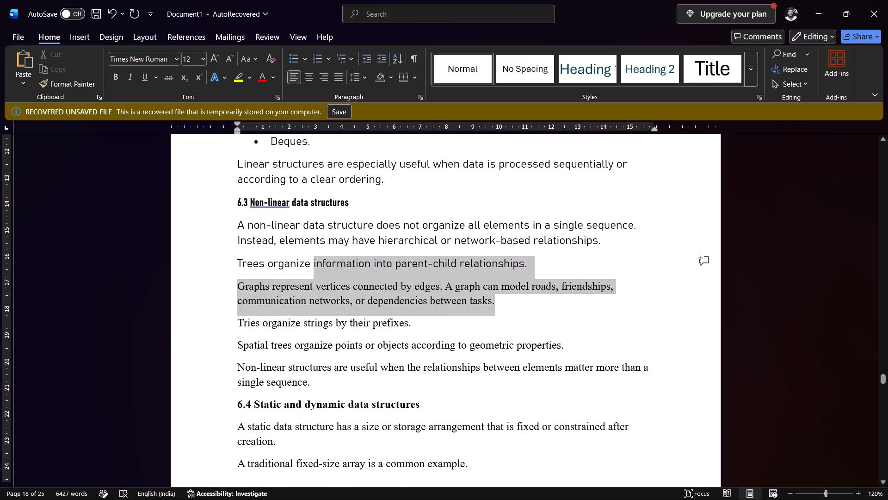
left_click_drag(329, 279, 245, 290)
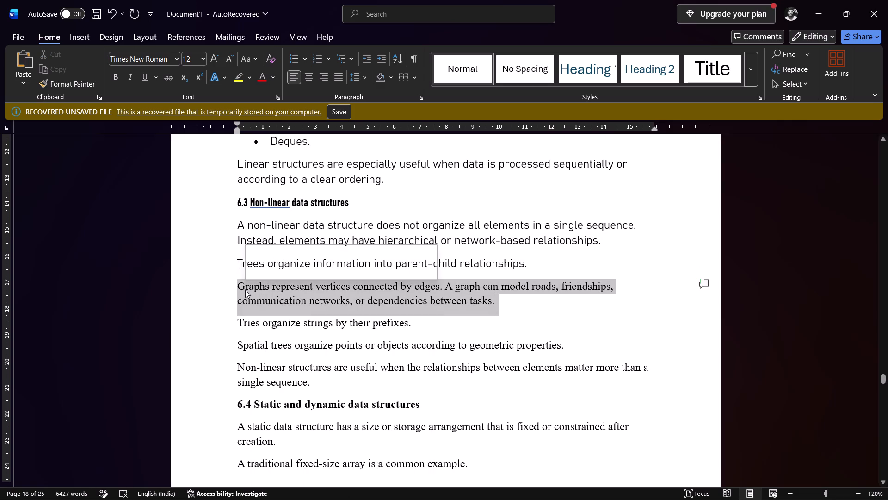
left_click(305, 255)
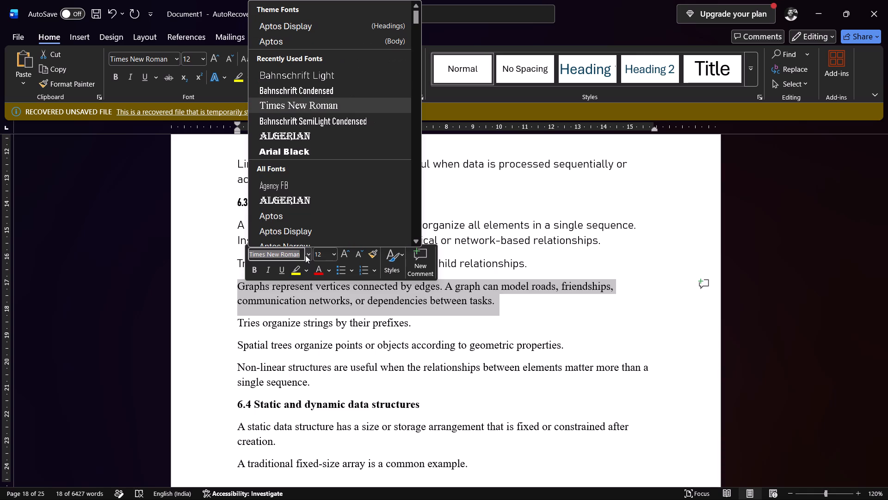
left_click(328, 76)
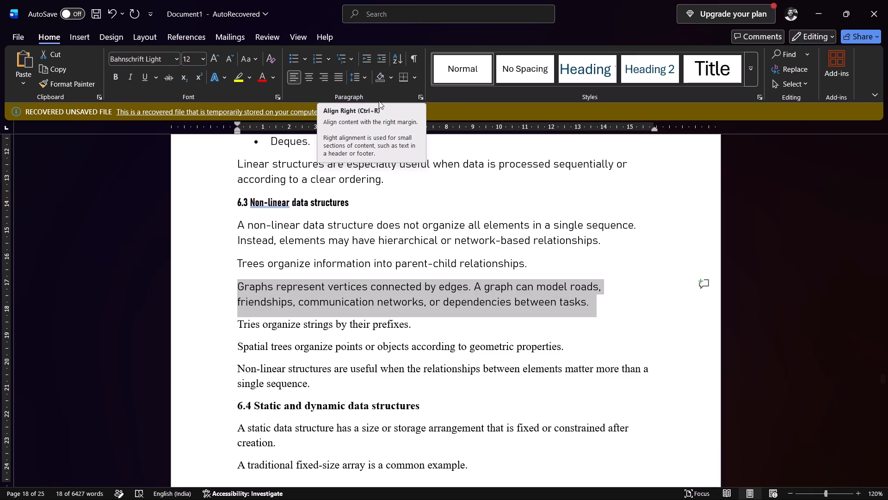
left_click(381, 203)
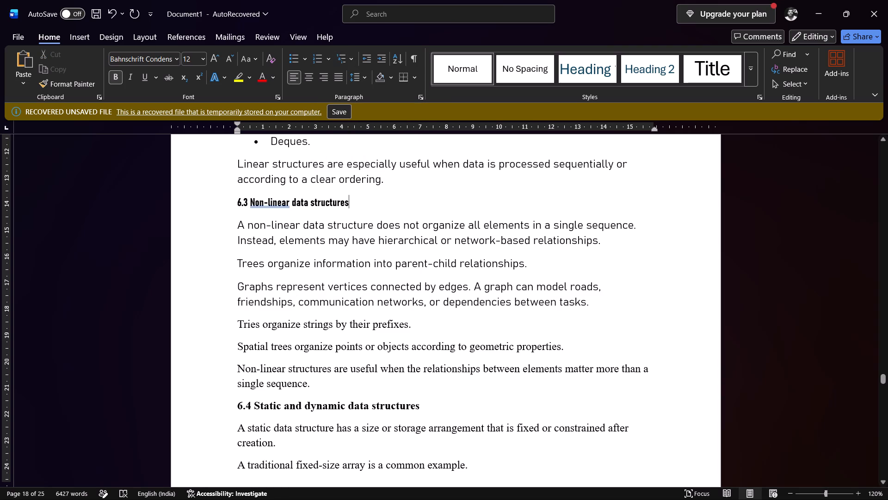
Change the rest of section 6.3, from "Tries organize strings by their prefixes." through the closing "Non-linear structures are useful" paragraph, to Bahnschrift Light.
scroll(381, 203, "down", 2)
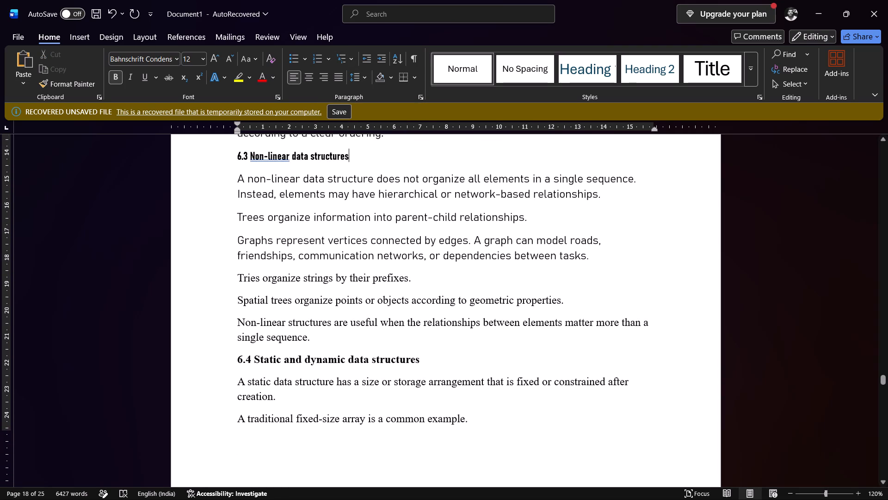
scroll(381, 203, "down", 1)
left_click_drag(418, 266, 240, 260)
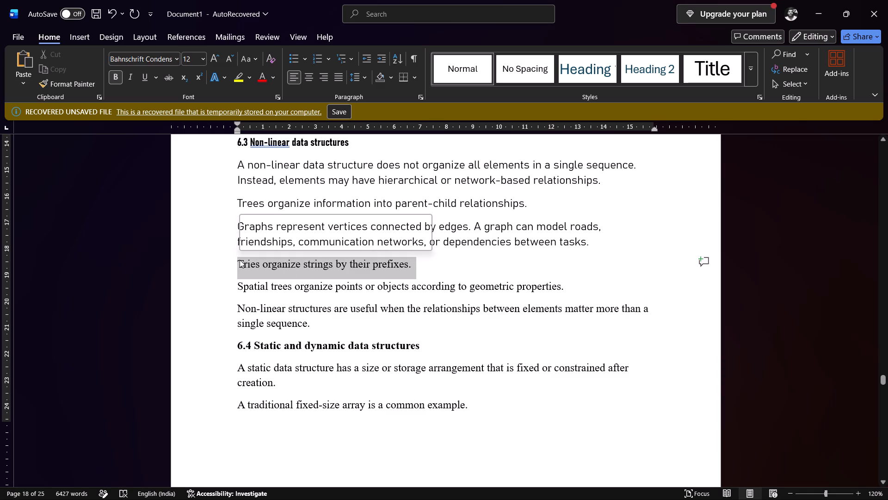
left_click(305, 225)
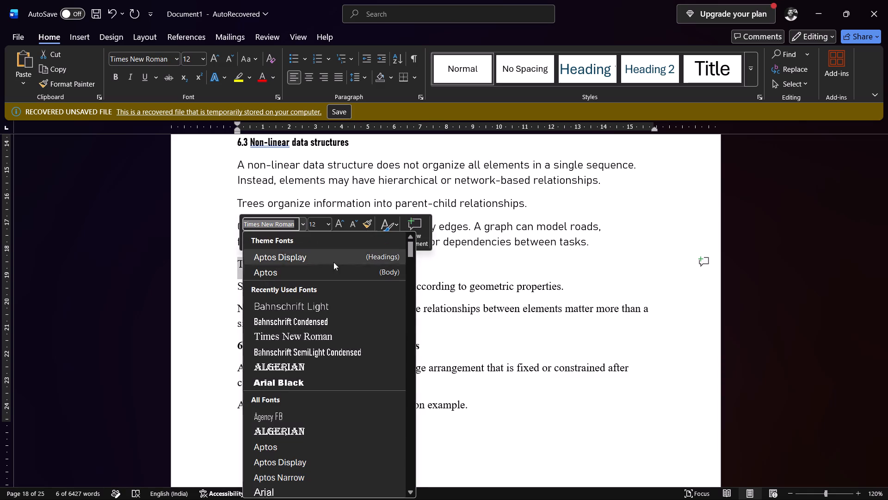
left_click(339, 308)
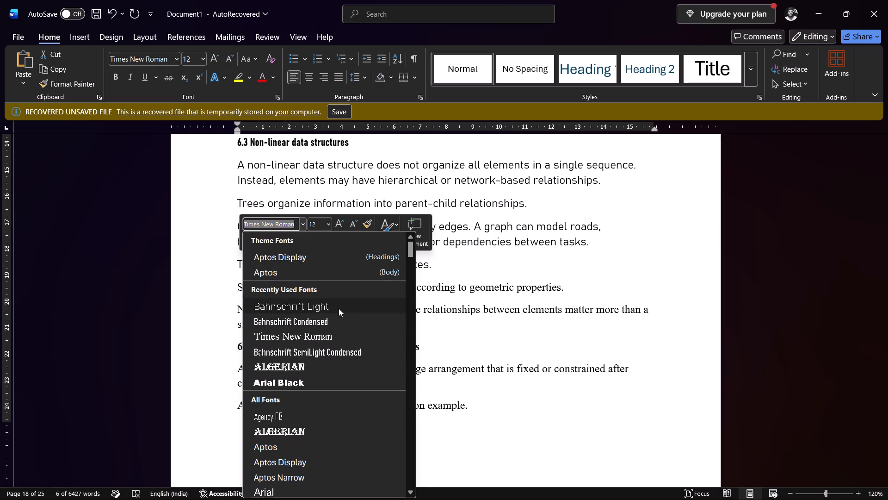
left_click(360, 311)
scroll(360, 311, "down", 1)
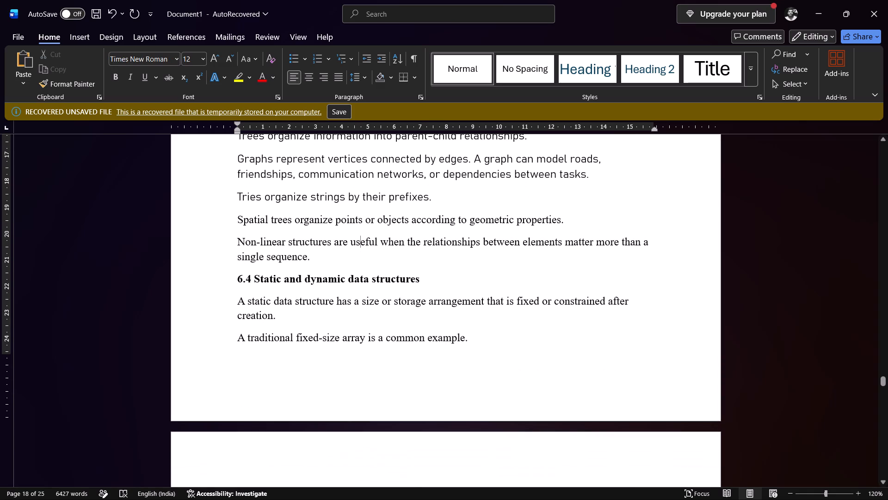
left_click_drag(315, 257, 227, 221)
left_click(289, 184)
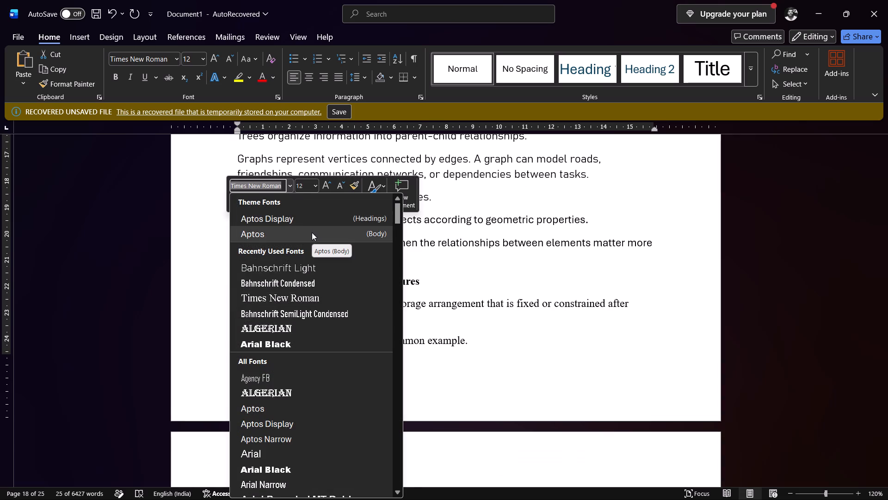
left_click(300, 264)
left_click(335, 288)
Change the heading "6.4 Static and dynamic data structures" to Bahnschrift Condensed.
scroll(335, 288, "down", 1)
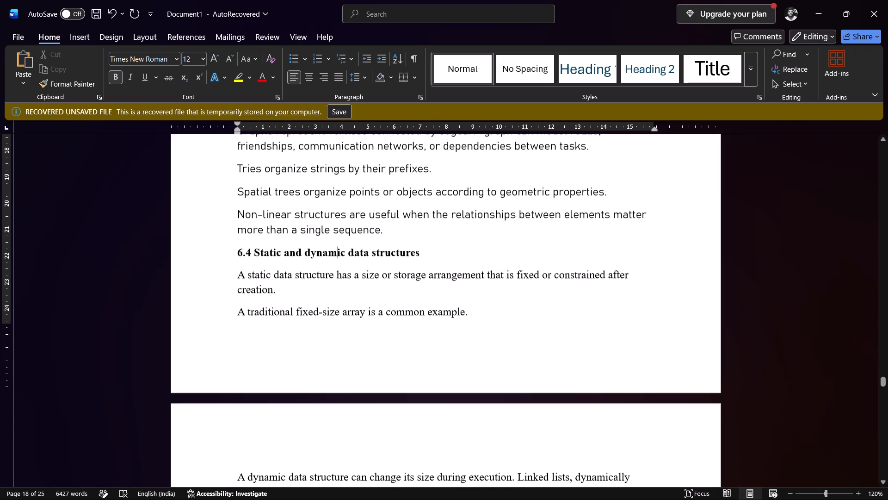
left_click_drag(423, 252, 232, 253)
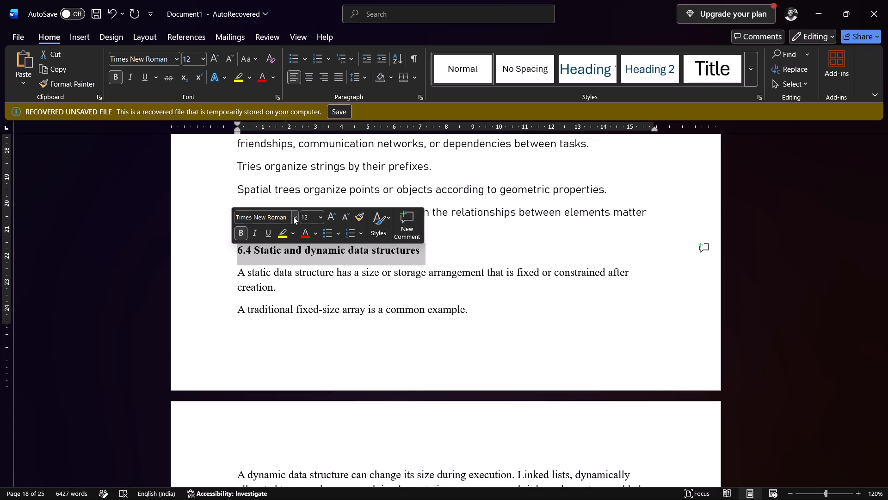
left_click(293, 217)
left_click(289, 312)
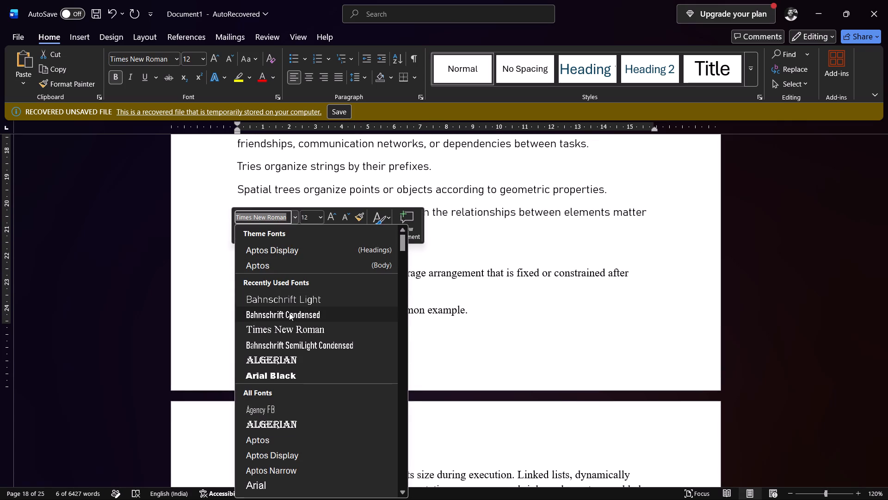
left_click(353, 306)
Change the first three paragraphs of section 6.4, from "A static data structure" through the "A dynamic data structure" paragraph, to Bahnschrift Light.
left_click_drag(475, 312, 238, 278)
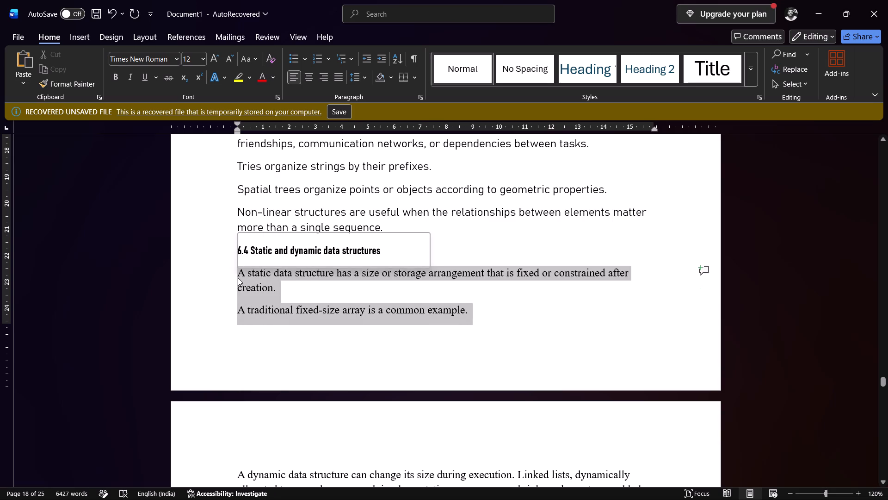
left_click(303, 244)
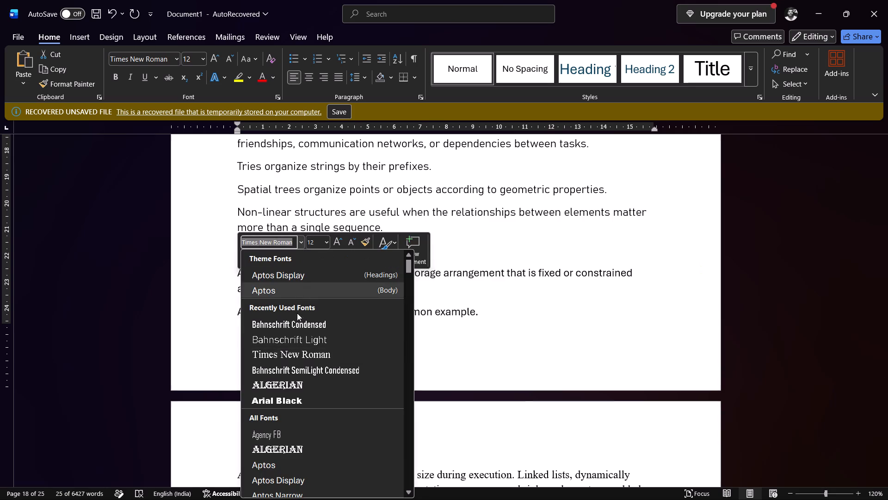
left_click(297, 344)
left_click(364, 313)
scroll(364, 313, "down", 1)
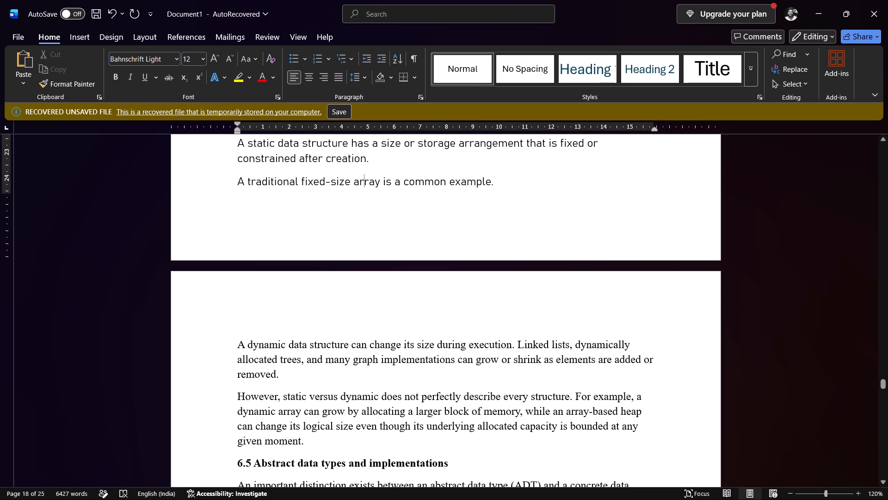
left_click_drag(291, 381, 229, 348)
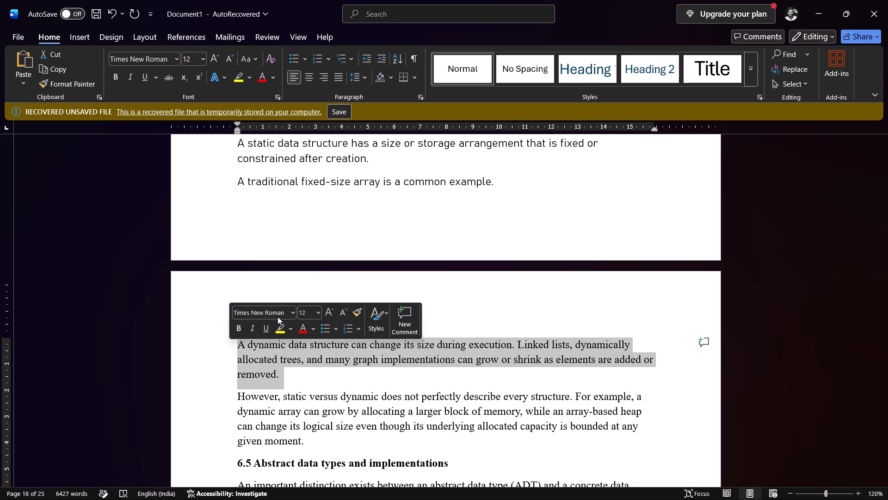
left_click(293, 312)
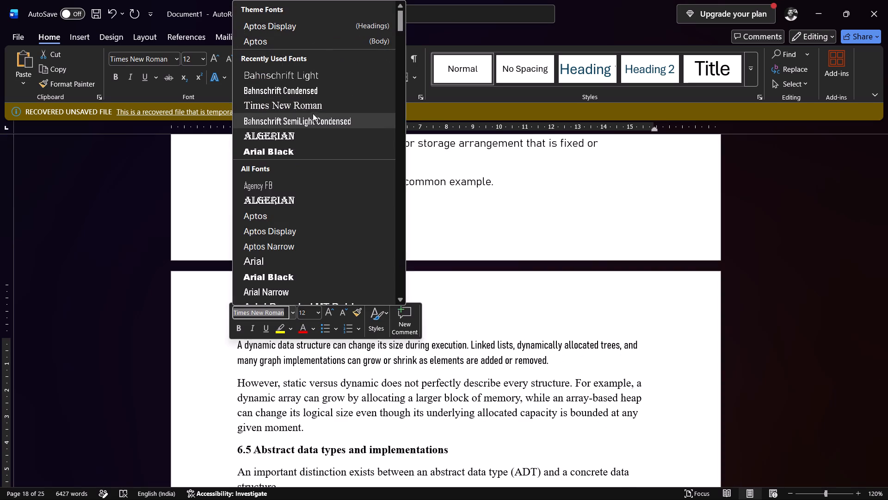
left_click(310, 81)
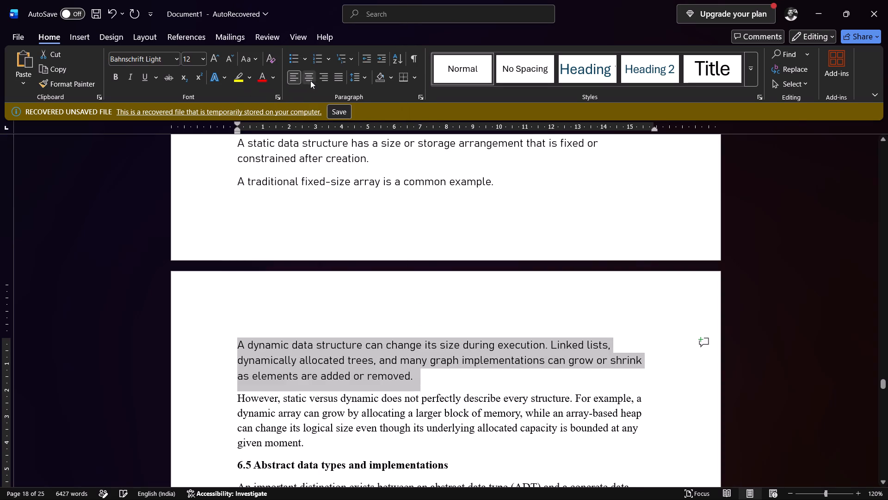
Change the last paragraph of section 6.4, beginning "However, static versus dynamic", to Bahnschrift Light.
left_click(339, 337)
scroll(339, 337, "down", 2)
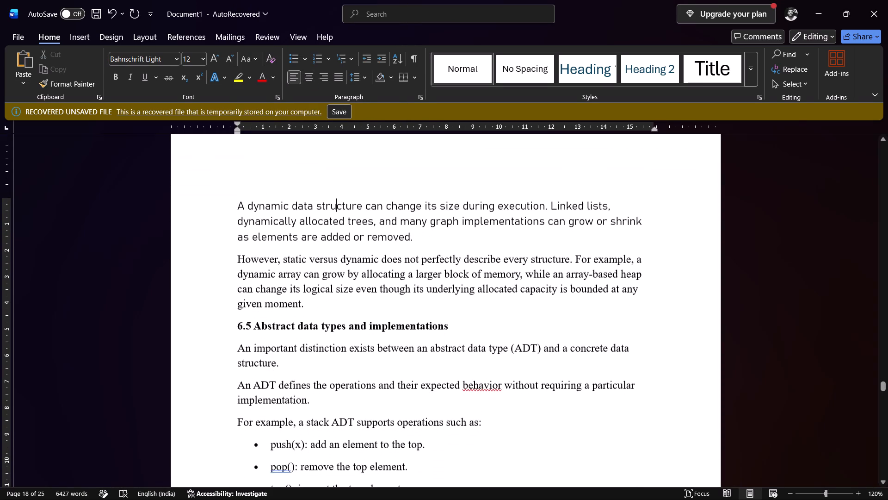
left_click_drag(307, 309, 237, 258)
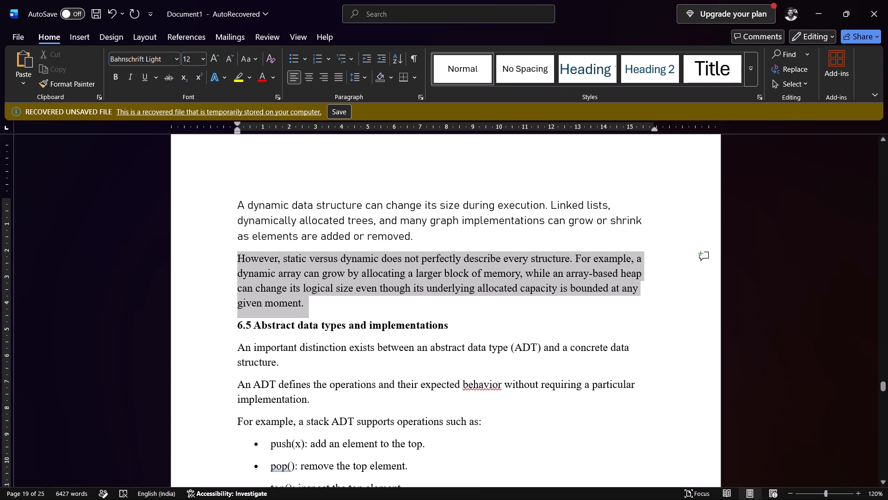
left_click_drag(237, 258, 236, 258)
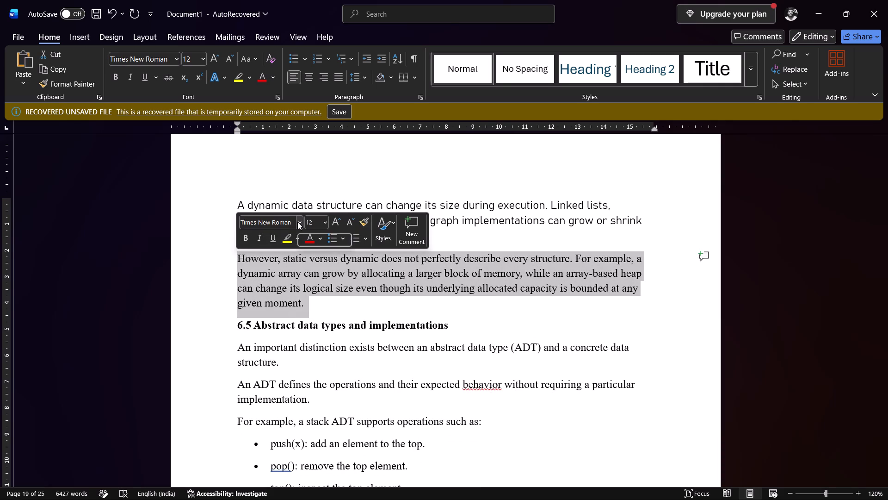
left_click(297, 222)
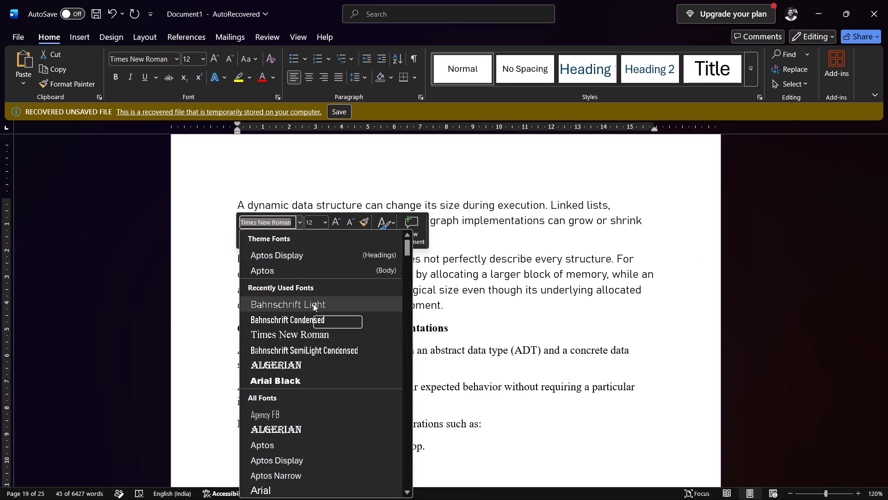
left_click(313, 304)
left_click(358, 364)
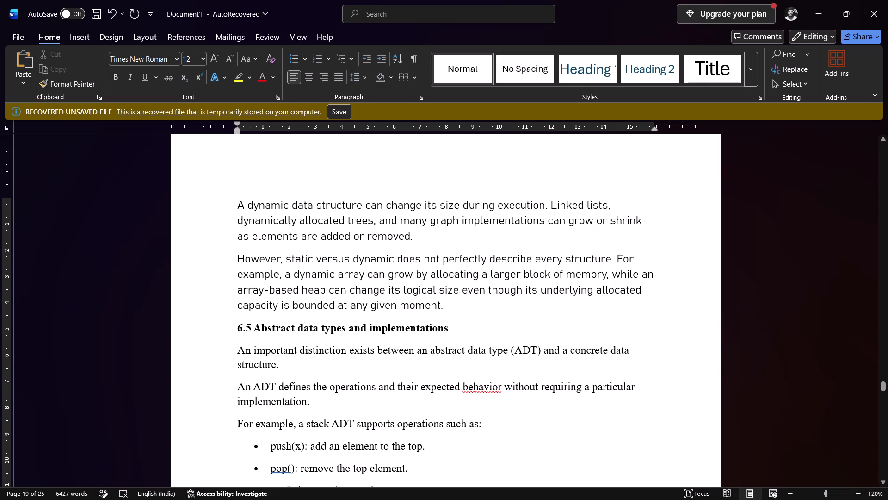
Change the heading "6.5 Abstract data types and implementations" to Bahnschrift Condensed.
left_click_drag(453, 324, 234, 325)
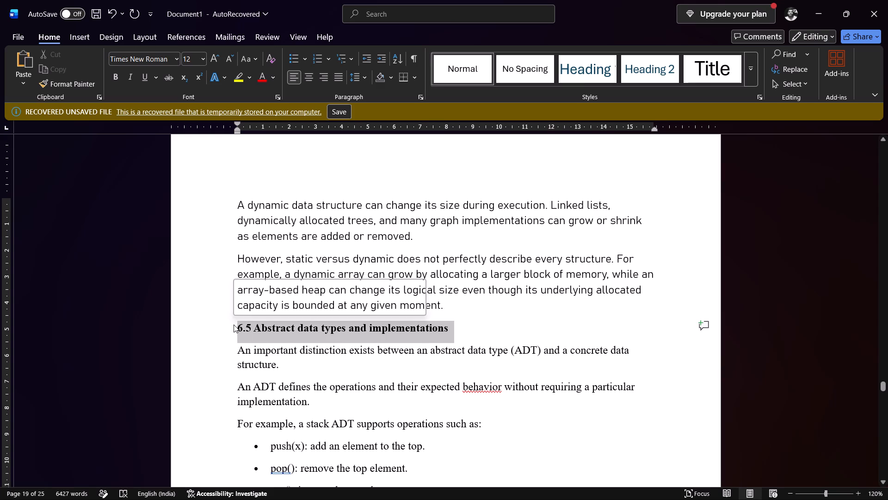
left_click(297, 287)
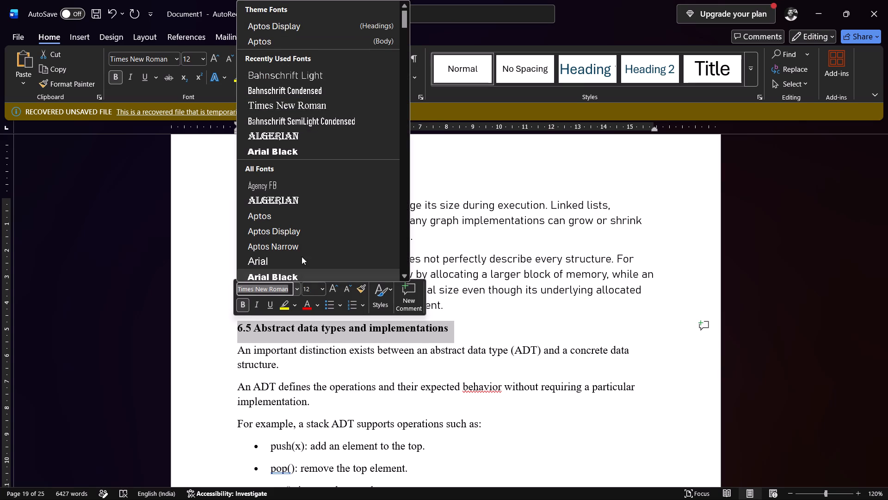
left_click(339, 85)
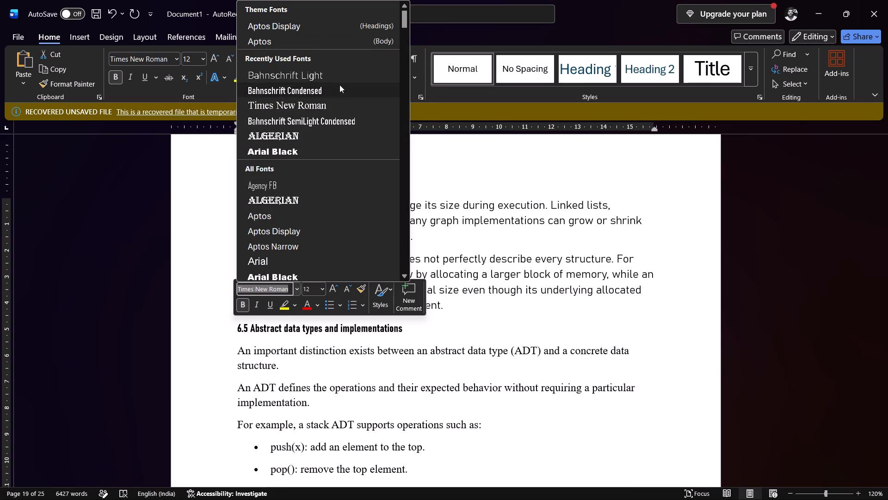
left_click(352, 240)
Change the first two paragraphs of section 6.5, from "An important distinction exists" through "particular implementation.", to Bahnschrift Light.
scroll(352, 240, "down", 1)
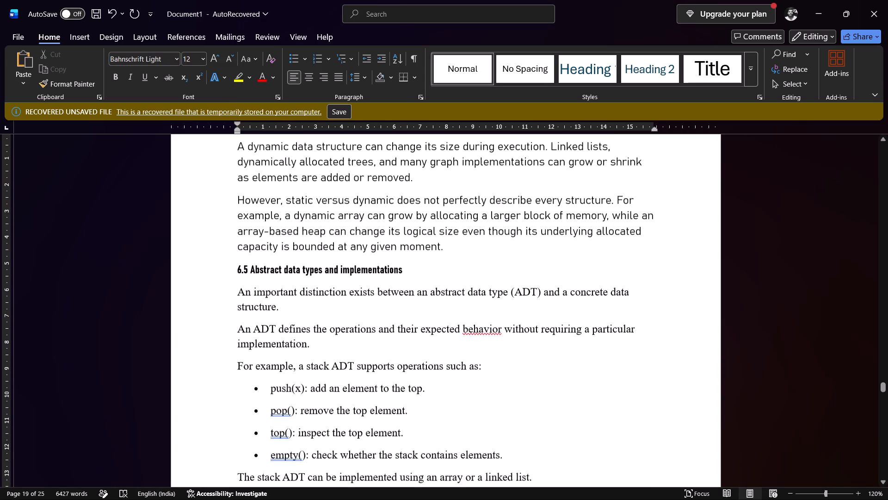
scroll(352, 240, "down", 1)
left_click_drag(312, 334, 212, 287)
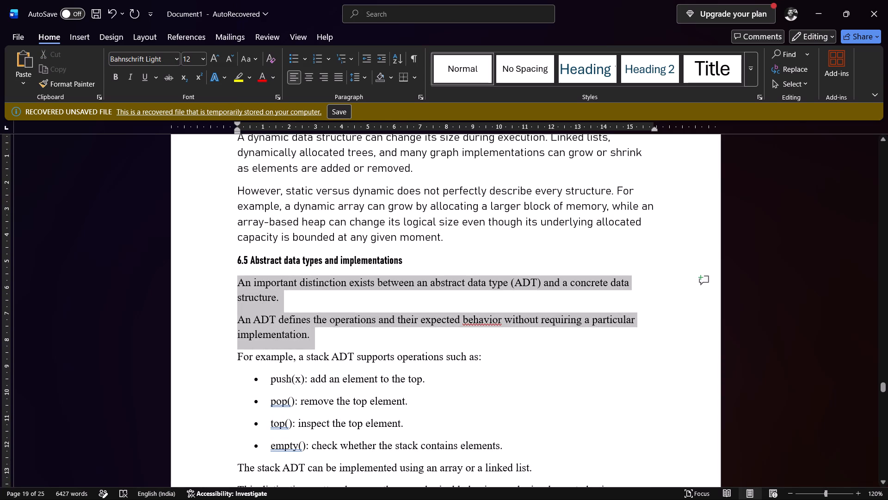
left_click_drag(212, 287, 211, 281)
left_click(273, 248)
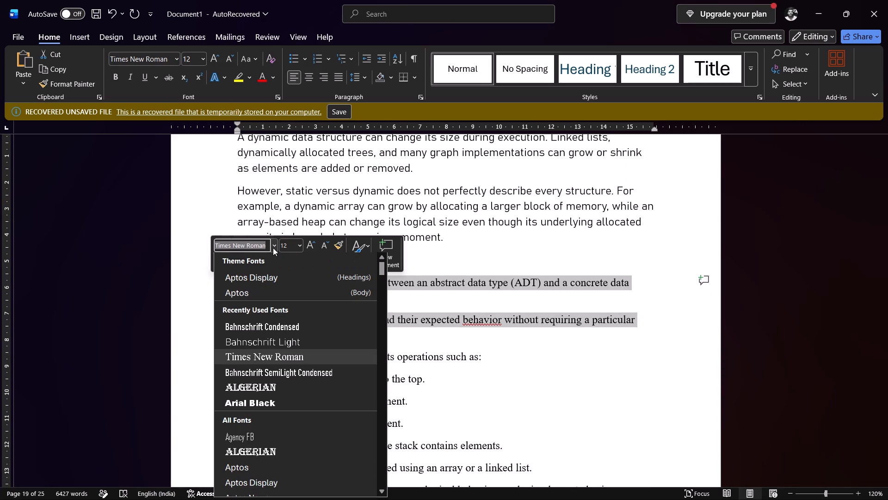
left_click(289, 340)
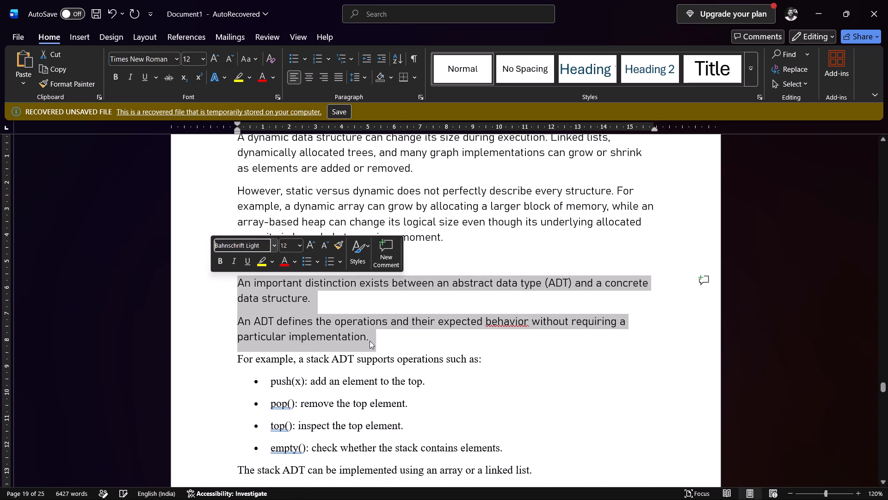
left_click(370, 341)
Change the line "For example, a stack ADT supports operations such as:" and its four bullets, push(x) through empty(), to Bahnschrift Light.
scroll(370, 341, "down", 1)
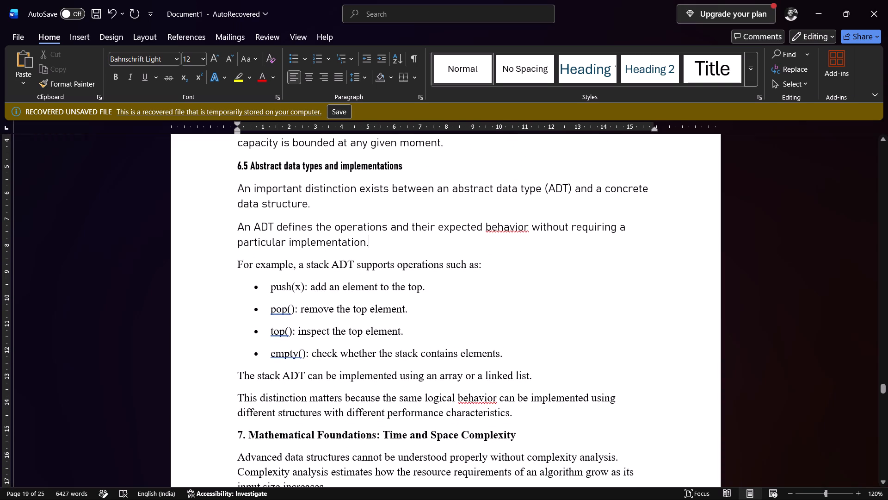
left_click_drag(511, 354, 238, 269)
left_click(302, 233)
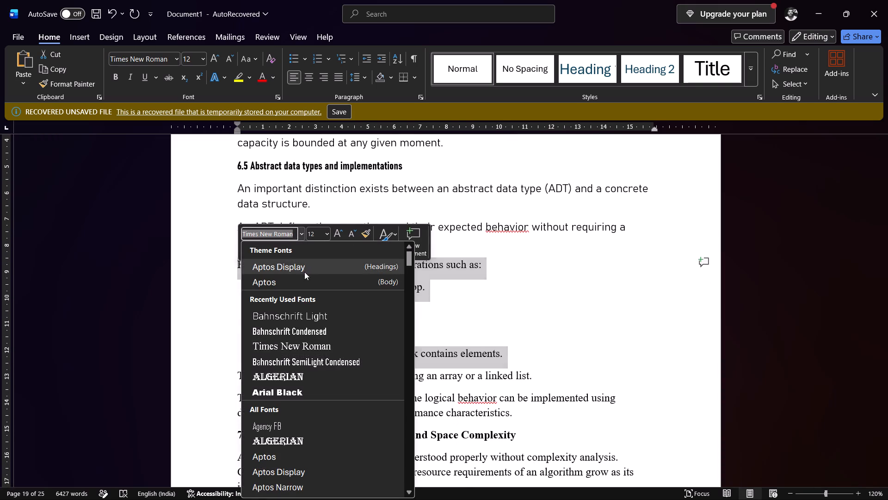
left_click(305, 313)
left_click_drag(333, 317, 311, 307)
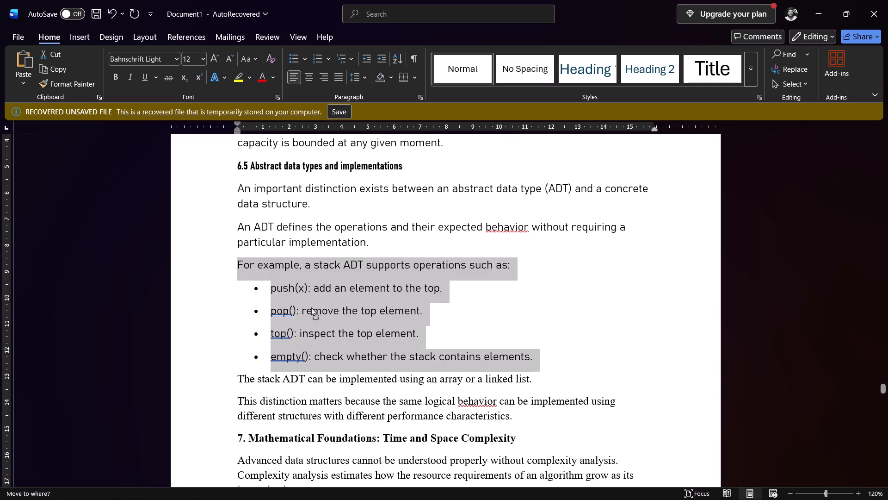
left_click_drag(311, 307, 288, 272)
left_click(288, 272)
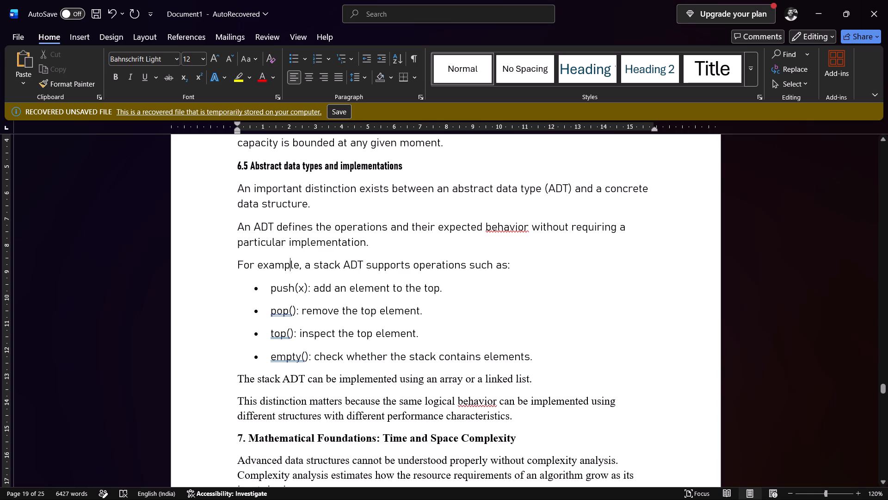
Change only the words "For example" before the stack operations list to Bahnschrift Condensed.
left_click_drag(234, 269, 287, 263)
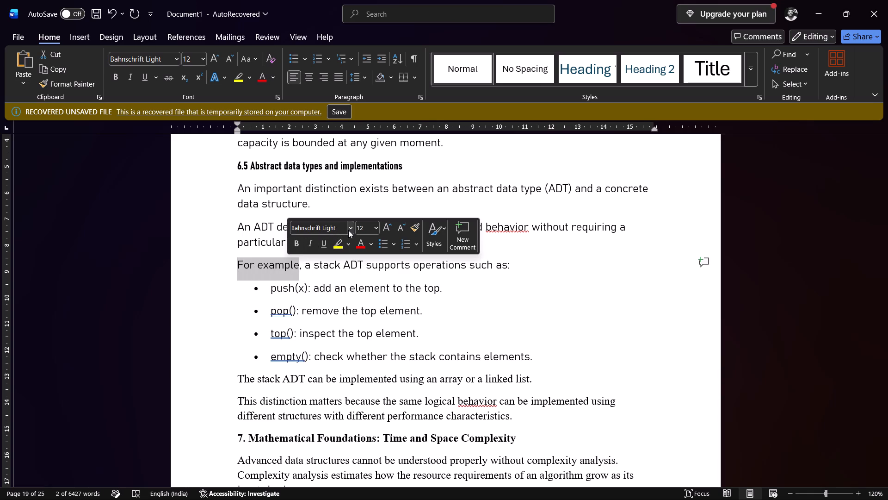
left_click(351, 230)
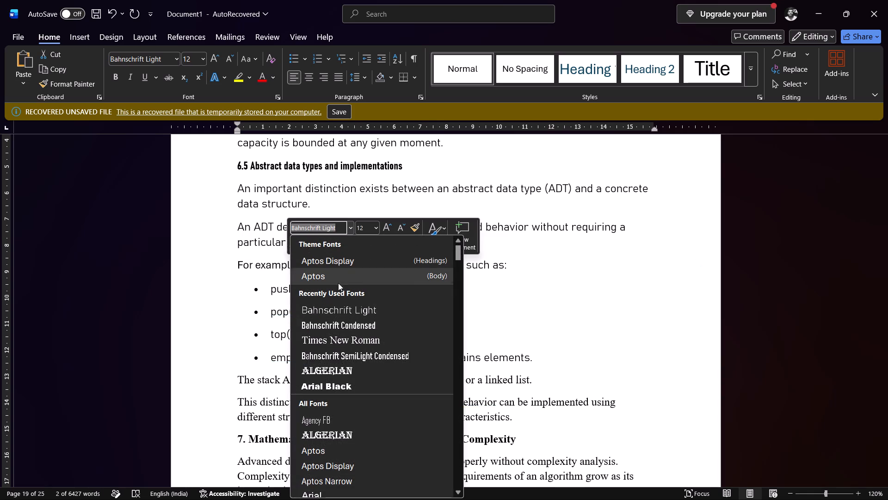
left_click(345, 325)
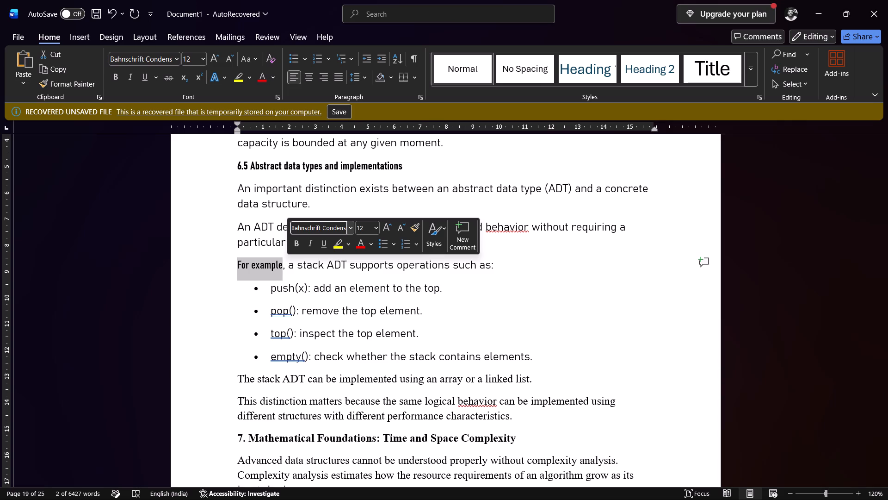
left_click(382, 473)
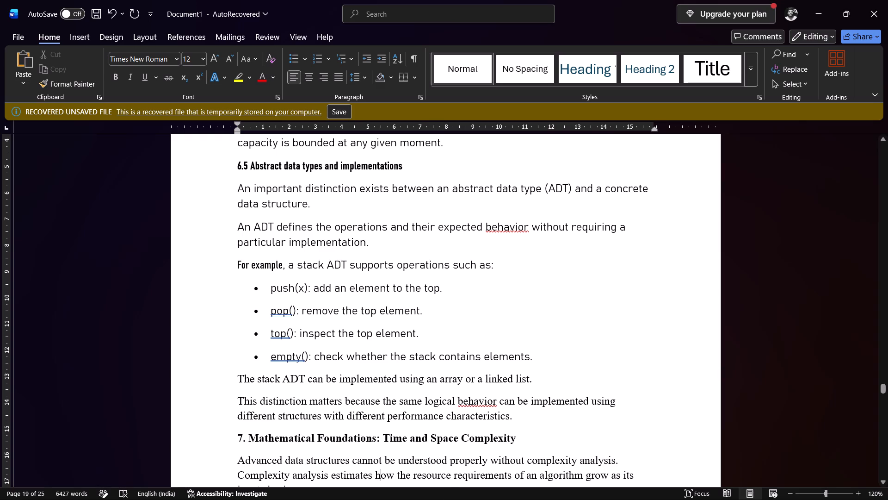
Change the section 6.5 sentence "The stack ADT can be implemented using an array or a linked list." to Bahnschrift Light.
scroll(524, 356, "down", 1)
left_click_drag(540, 296, 242, 299)
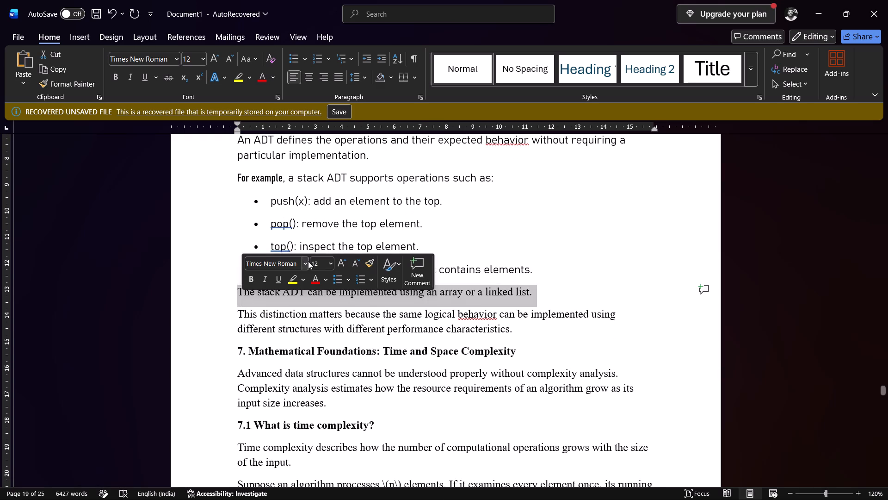
left_click(308, 263)
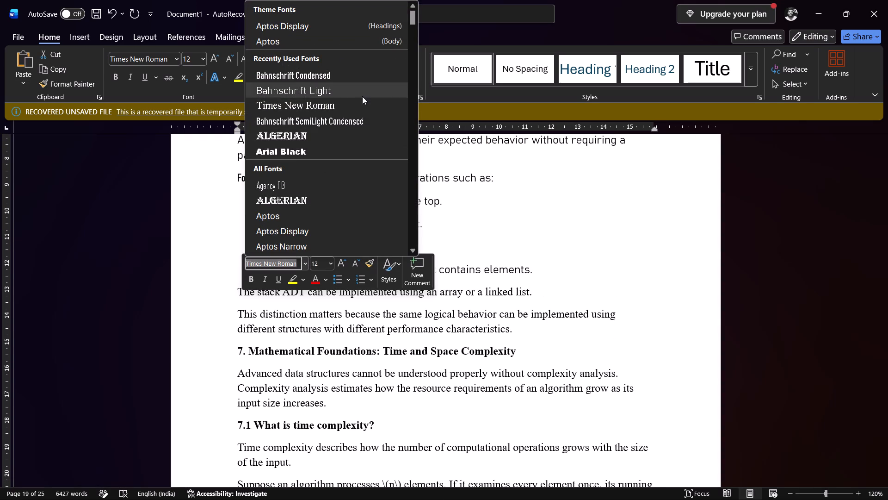
left_click(364, 92)
left_click(418, 279)
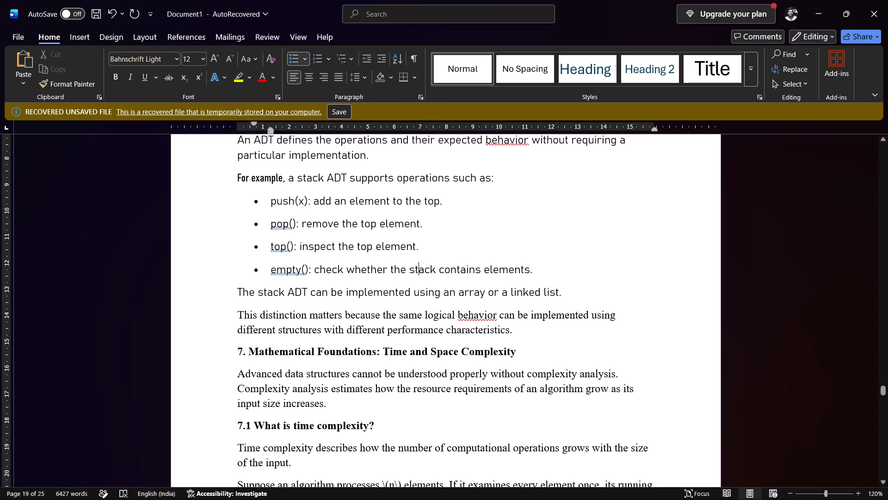
Change the closing section 6.5 paragraph beginning "This distinction matters" to Bahnschrift Condensed.
left_click_drag(513, 330, 234, 304)
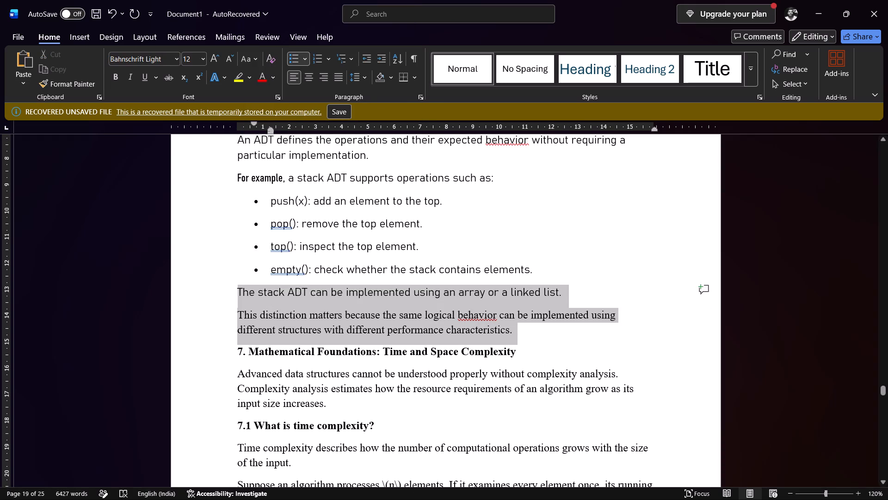
left_click_drag(234, 304, 234, 312)
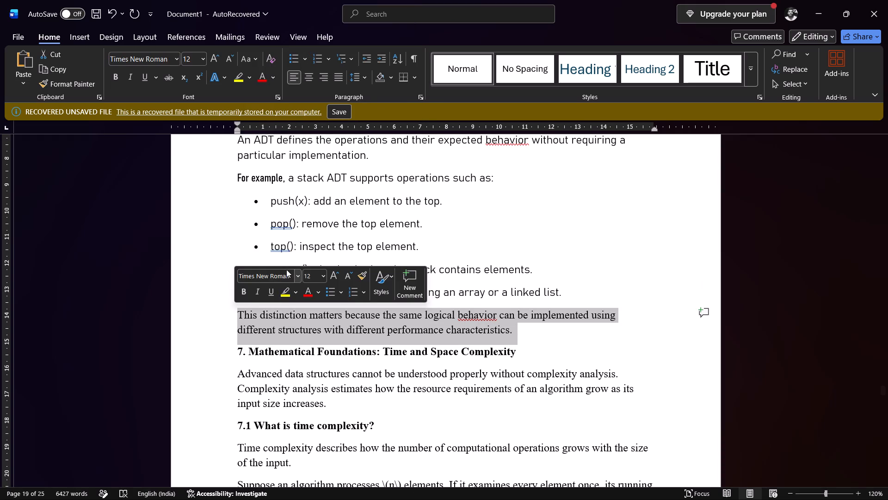
left_click(298, 274)
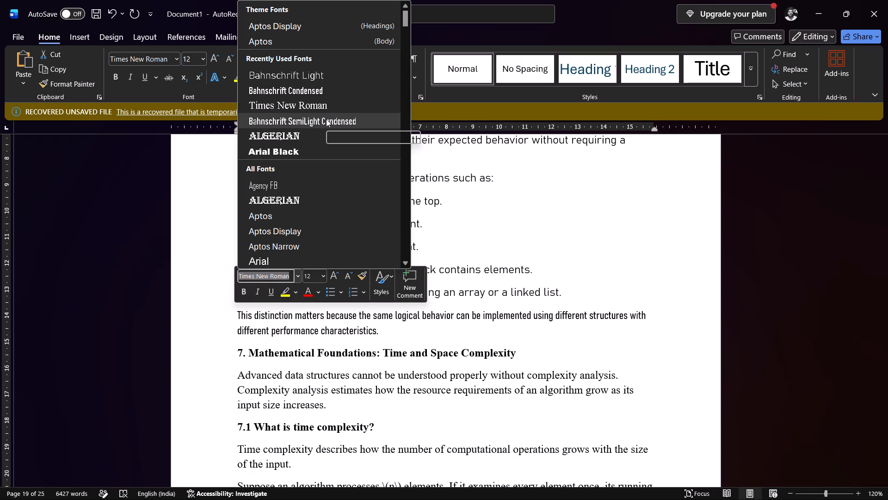
left_click(336, 91)
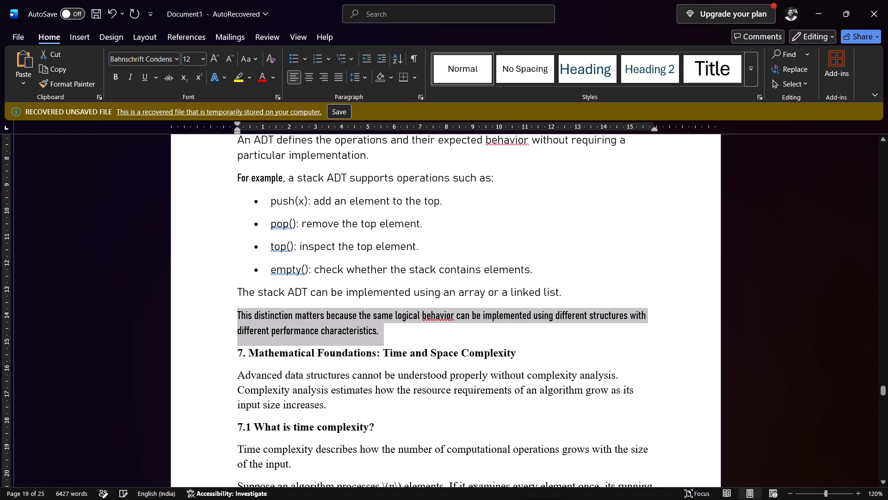
left_click(408, 322)
Change the heading "7. Mathematical Foundations: Time and Space Complexity" to Bahnschrift Condensed.
scroll(408, 322, "down", 1)
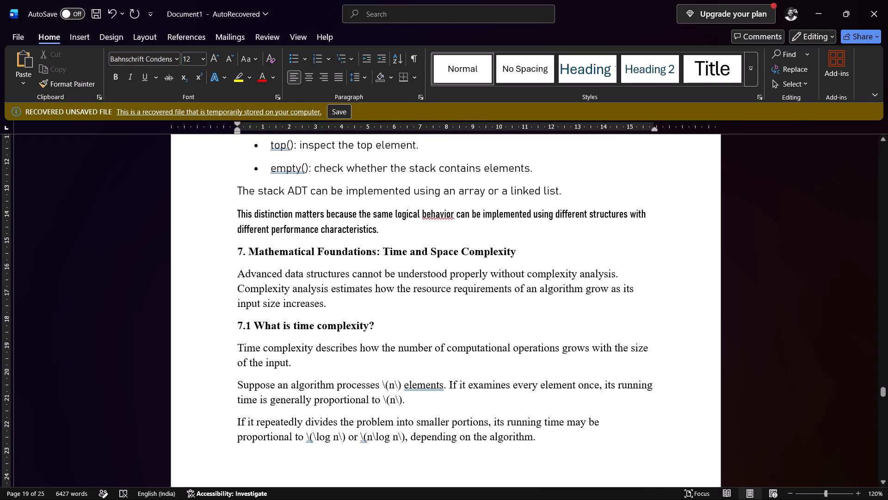
left_click(424, 288)
left_click_drag(523, 255, 344, 278)
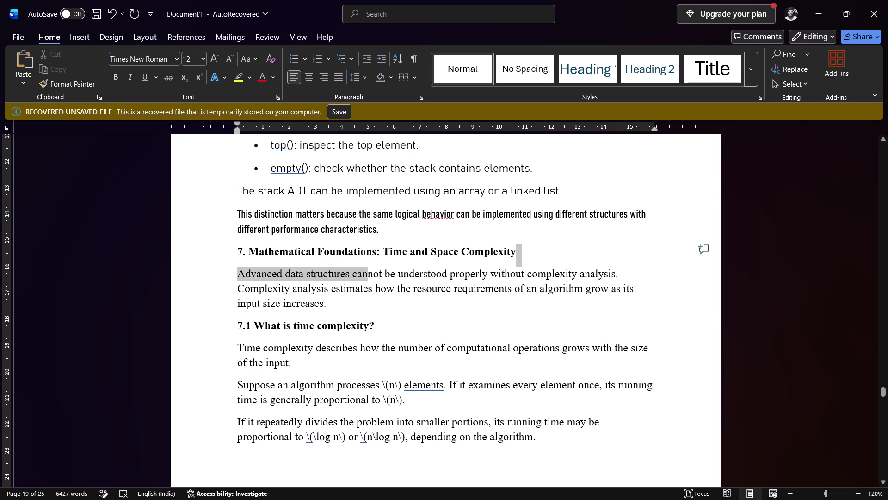
left_click_drag(344, 278, 236, 250)
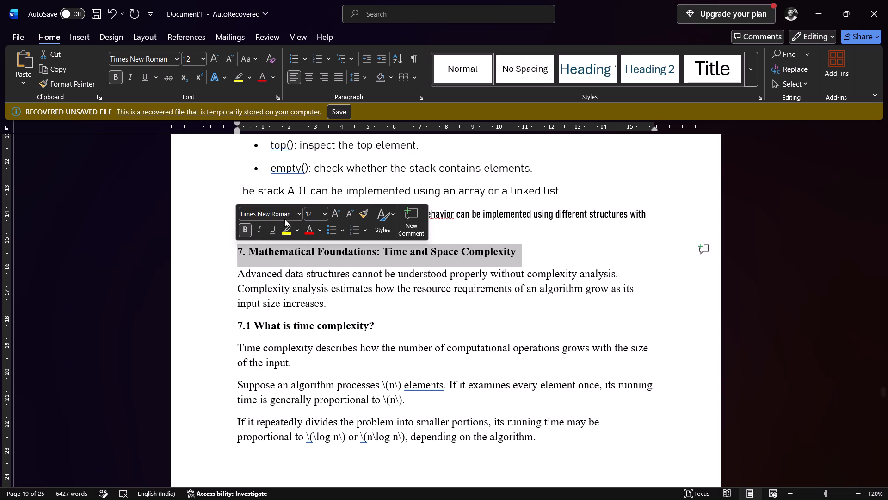
left_click(298, 212)
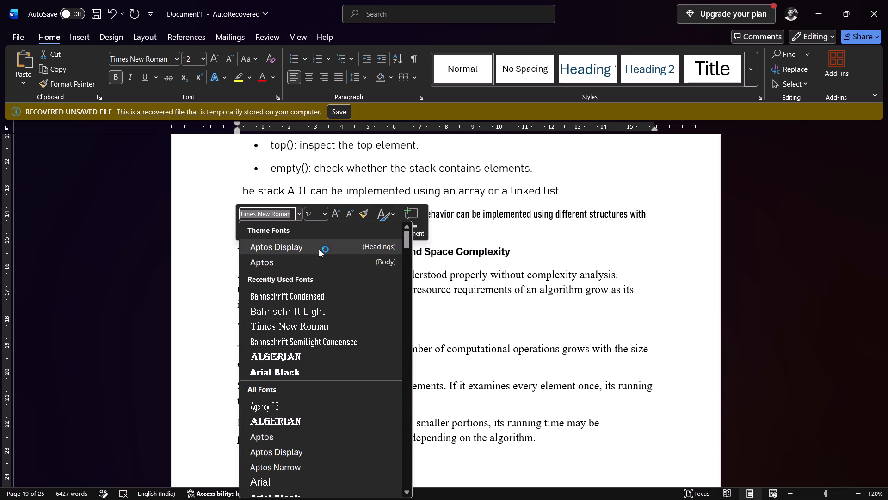
left_click(324, 296)
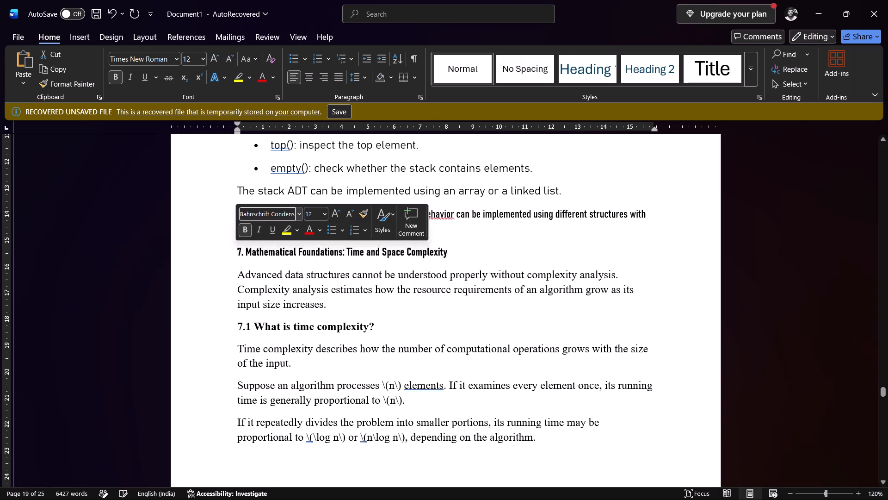
left_click(376, 304)
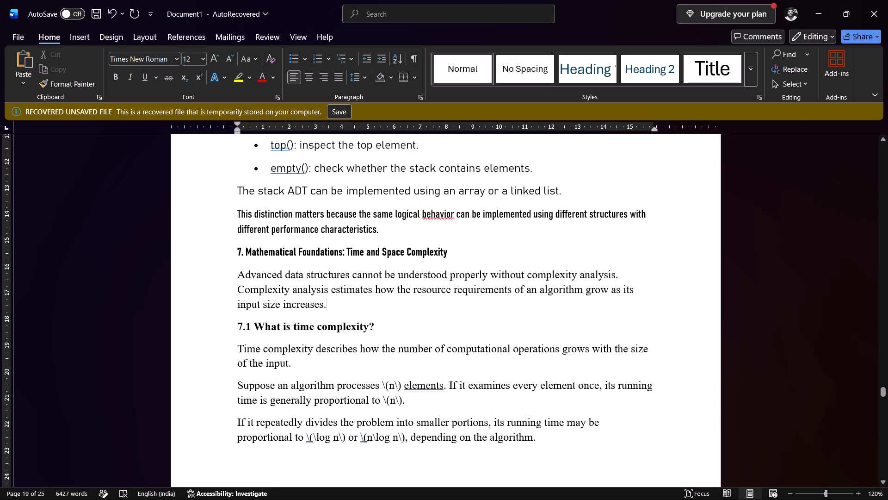
Change the section 7 introductory paragraph beginning "Advanced data structures cannot be understood" to Bahnschrift Light.
left_click_drag(334, 308, 234, 274)
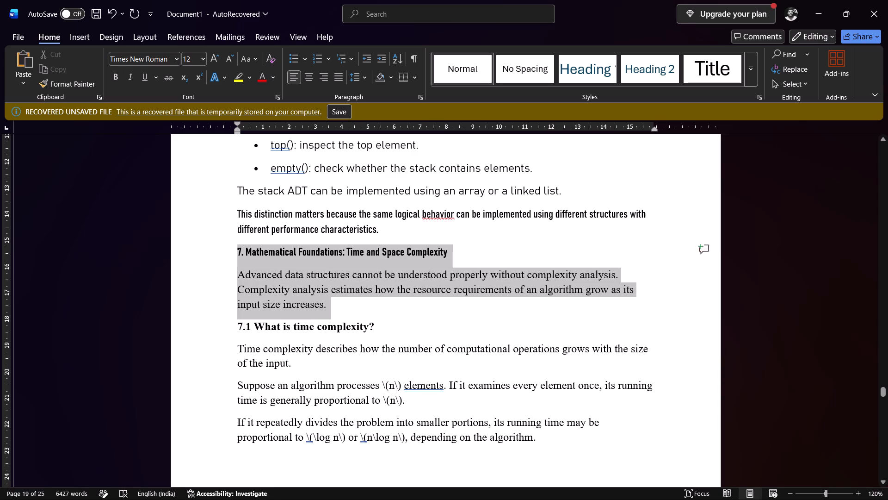
left_click_drag(234, 274, 234, 270)
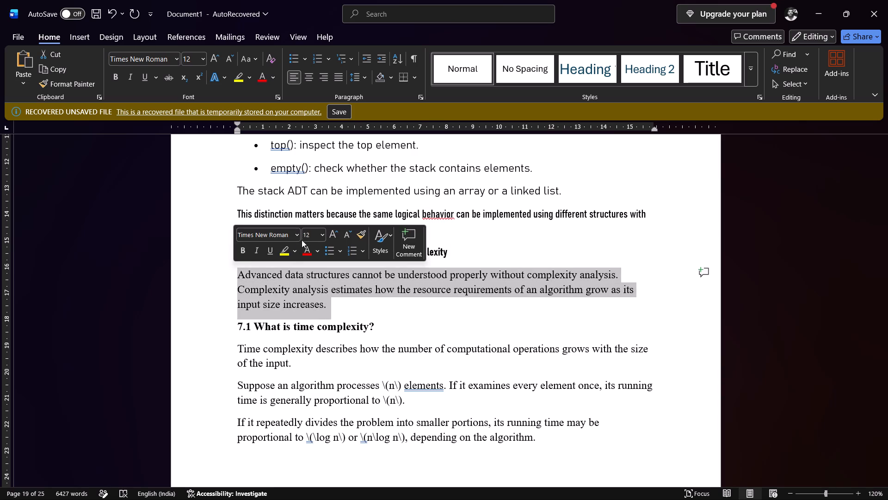
left_click(296, 236)
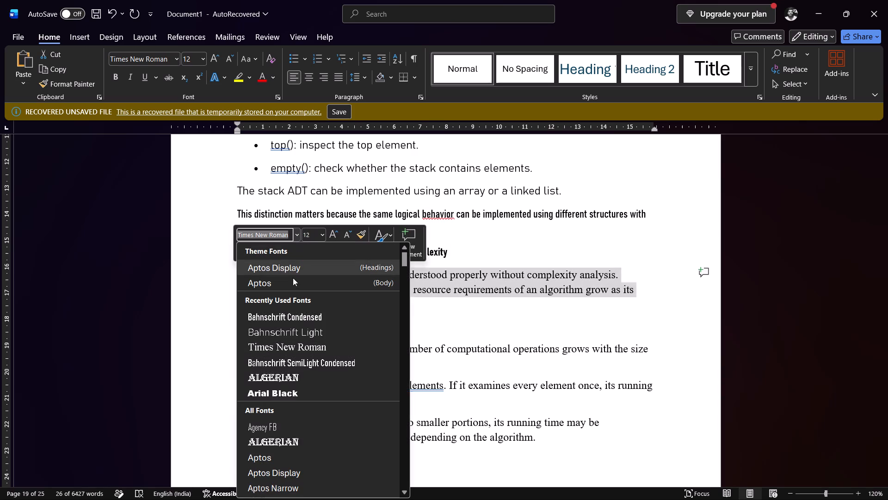
left_click(298, 330)
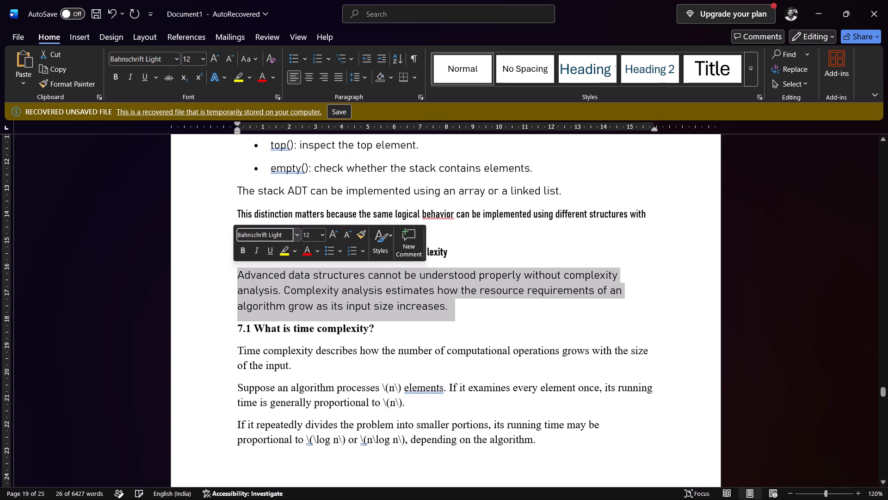
left_click(365, 334)
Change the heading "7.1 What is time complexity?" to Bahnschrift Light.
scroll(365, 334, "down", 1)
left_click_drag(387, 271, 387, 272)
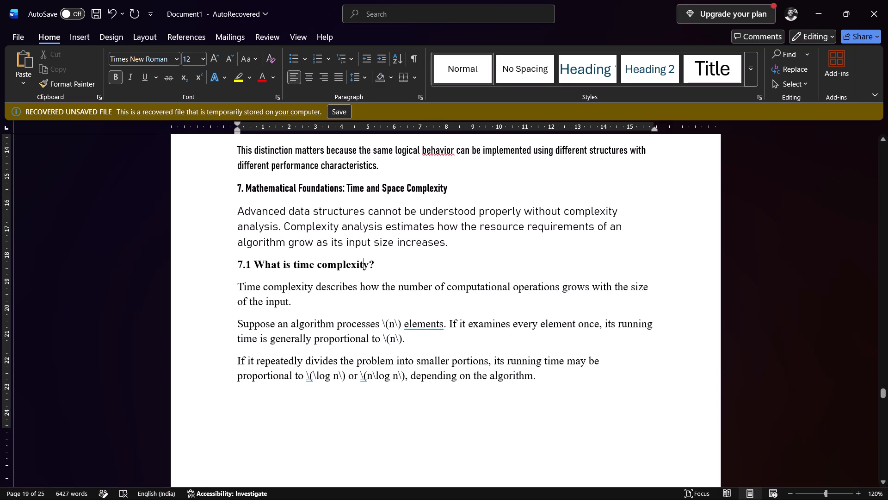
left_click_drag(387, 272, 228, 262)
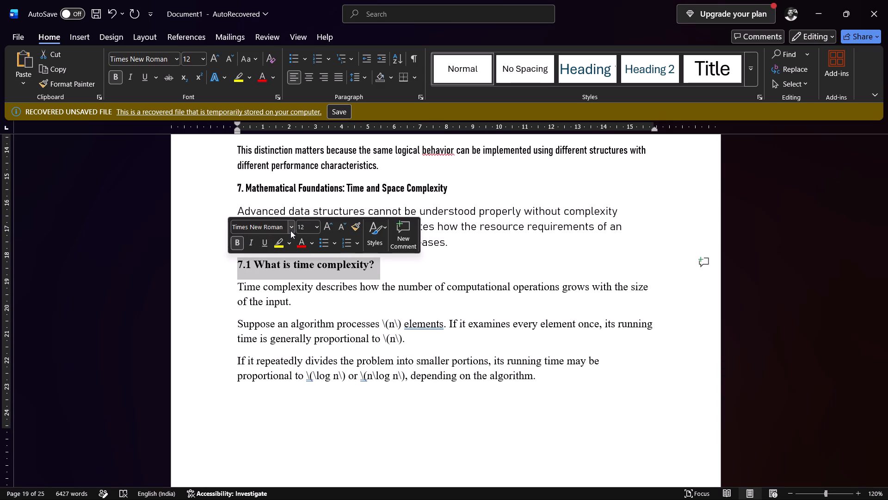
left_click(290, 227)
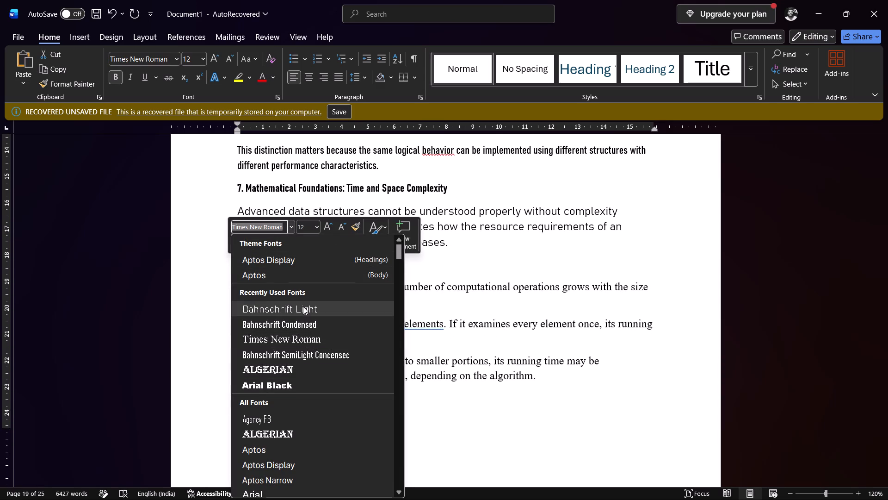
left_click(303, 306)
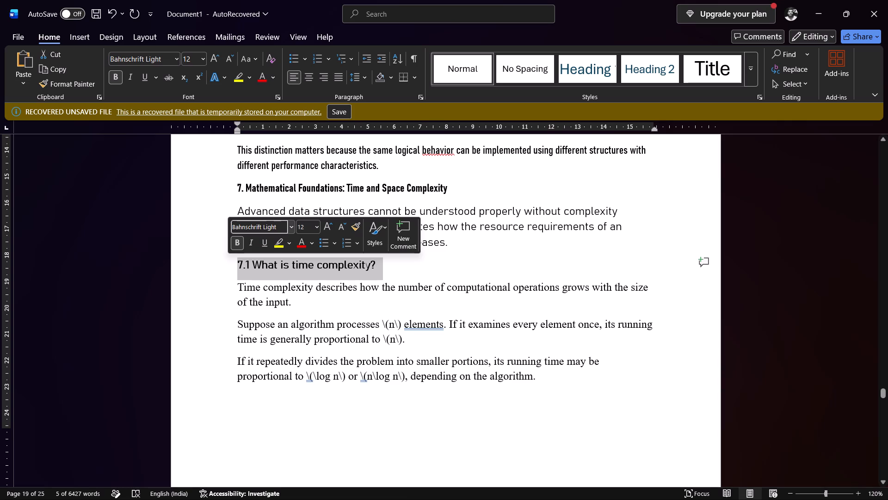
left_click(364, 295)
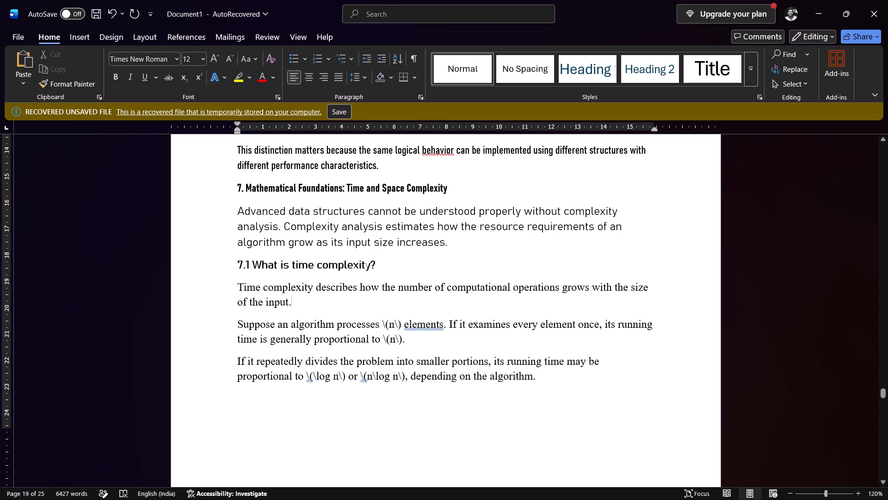
Change the heading "7.1 What is time complexity?" to Bahnschrift Condensed.
left_click_drag(386, 265, 241, 266)
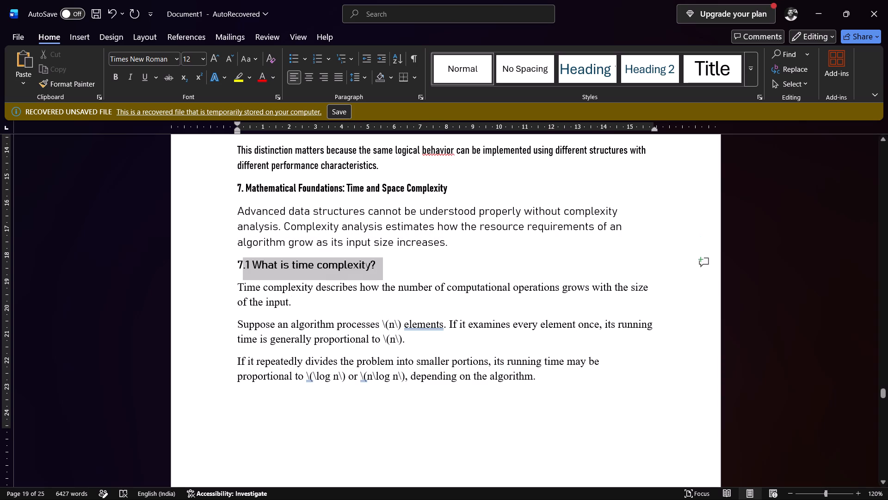
left_click_drag(241, 266, 228, 266)
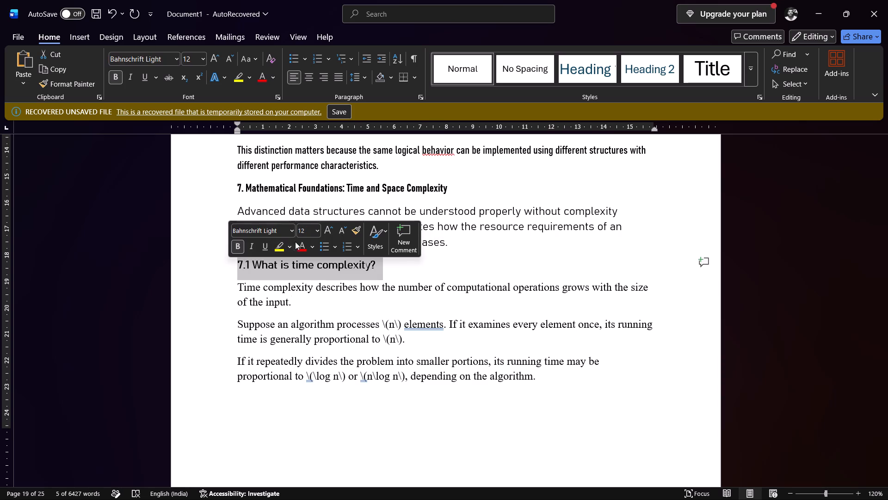
left_click(291, 231)
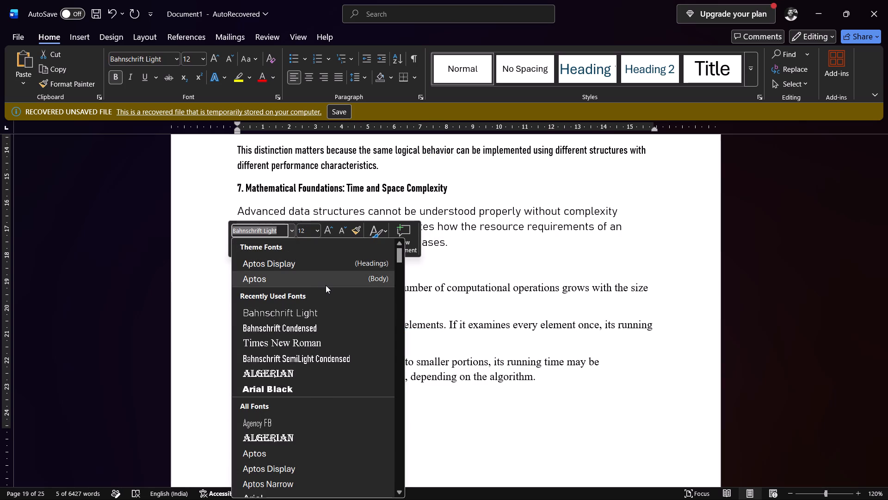
left_click(329, 323)
left_click(343, 342)
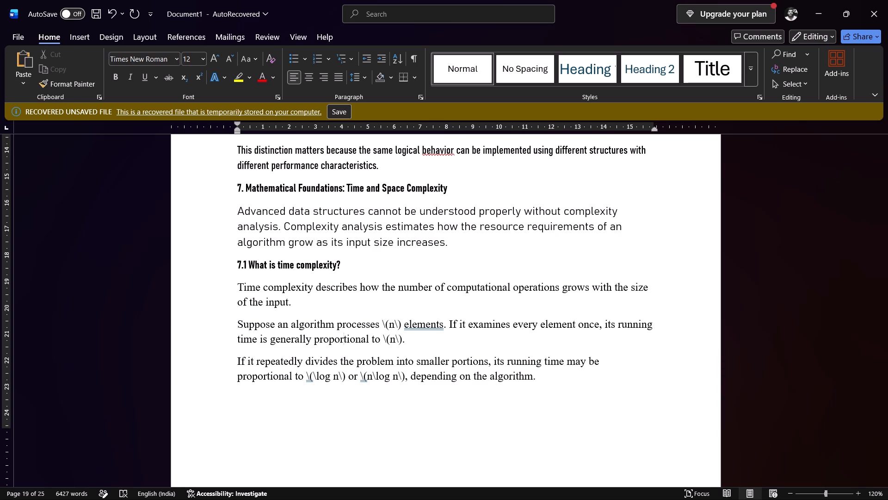
left_click(355, 355)
Change the section 7.1 paragraph beginning "Time complexity describes how the number" to Bahnschrift Light.
left_click_drag(320, 306, 225, 287)
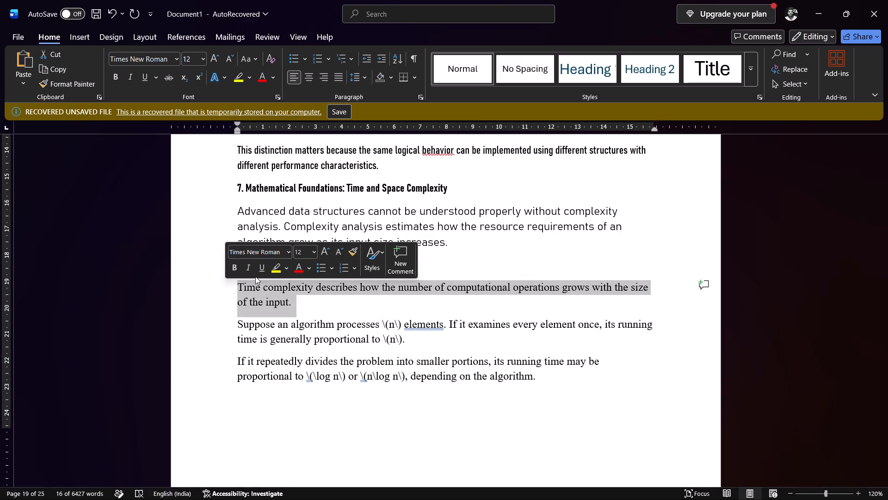
left_click(289, 252)
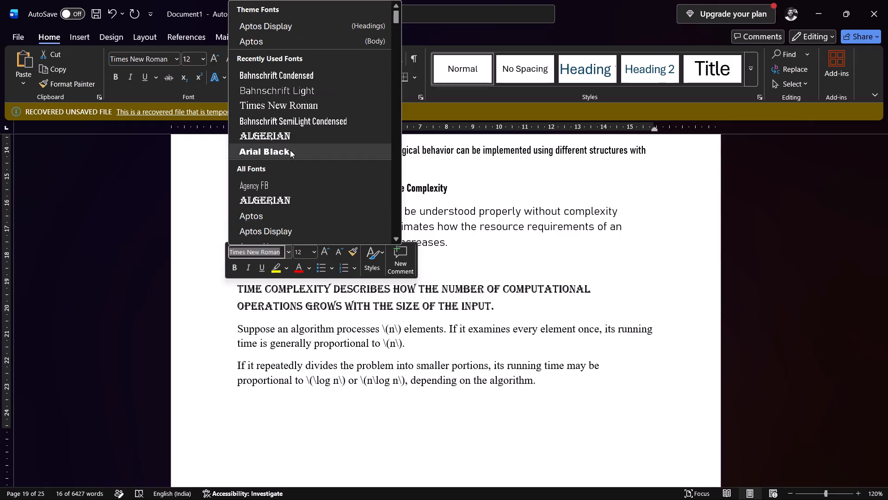
left_click(303, 83)
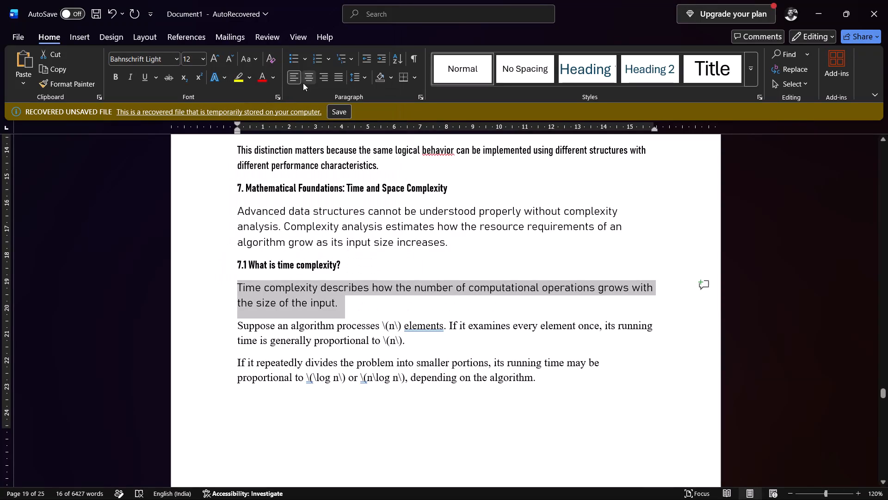
left_click(327, 215)
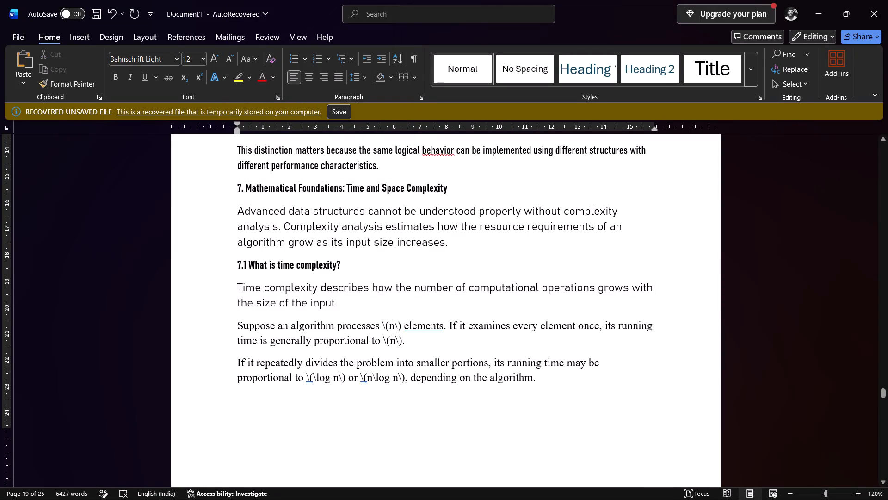
Change the section 7.1 paragraph beginning "Suppose an algorithm processes" to Bahnschrift Light.
scroll(329, 250, "down", 1)
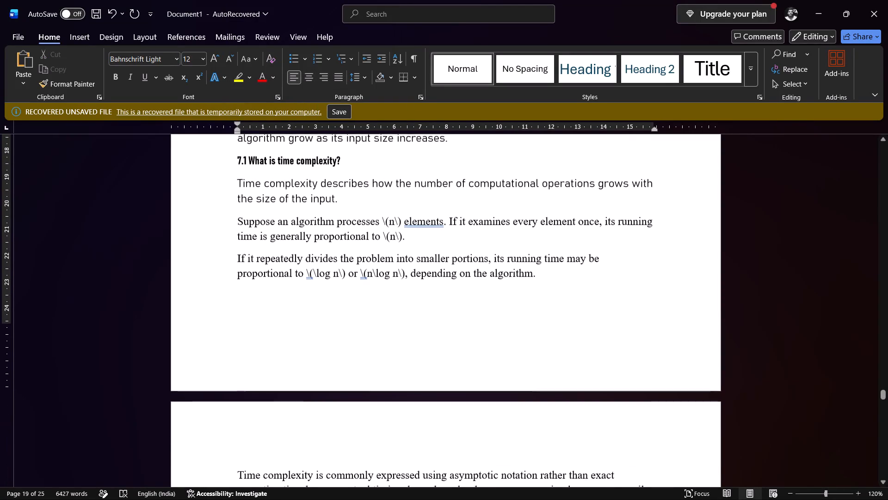
left_click_drag(412, 239, 240, 218)
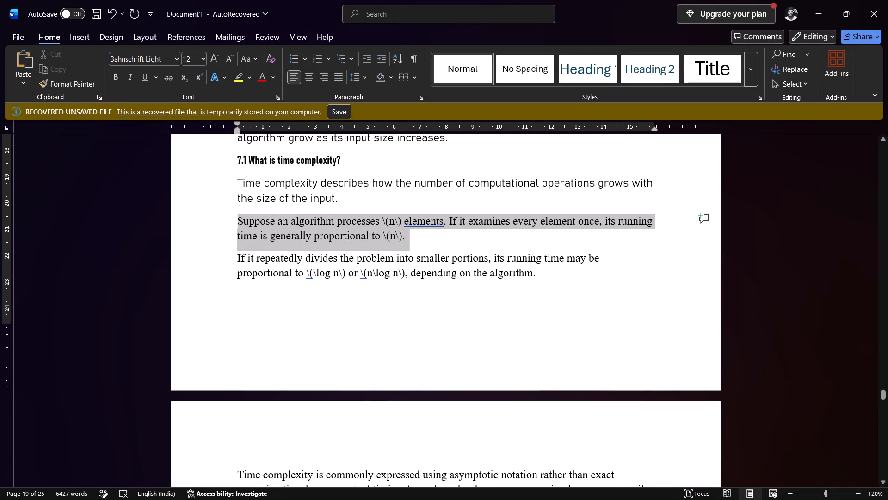
left_click_drag(240, 218, 238, 219)
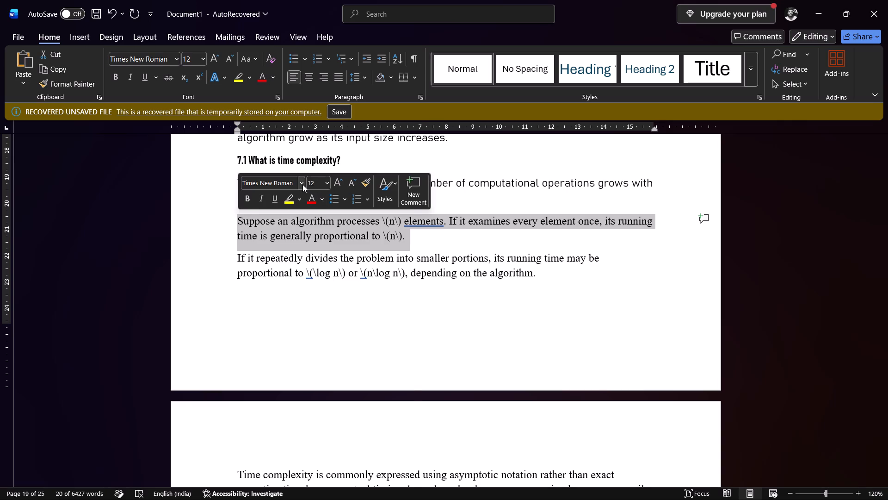
left_click(302, 184)
left_click(322, 262)
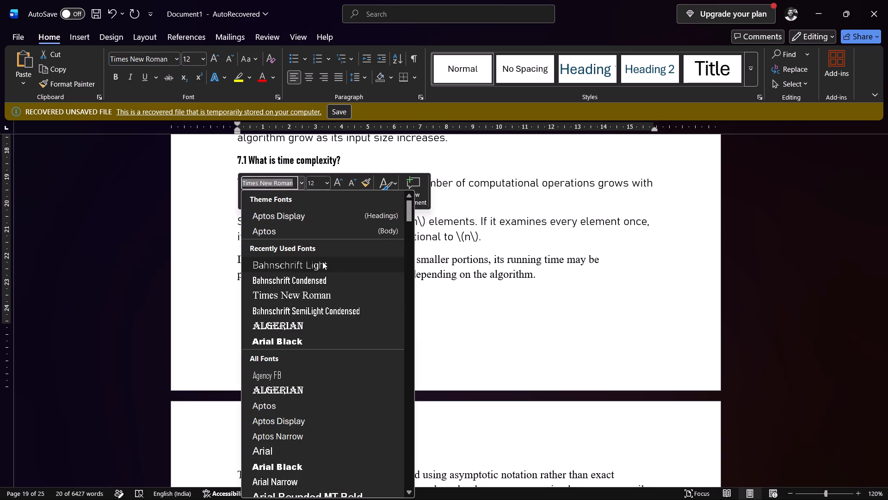
left_click(413, 232)
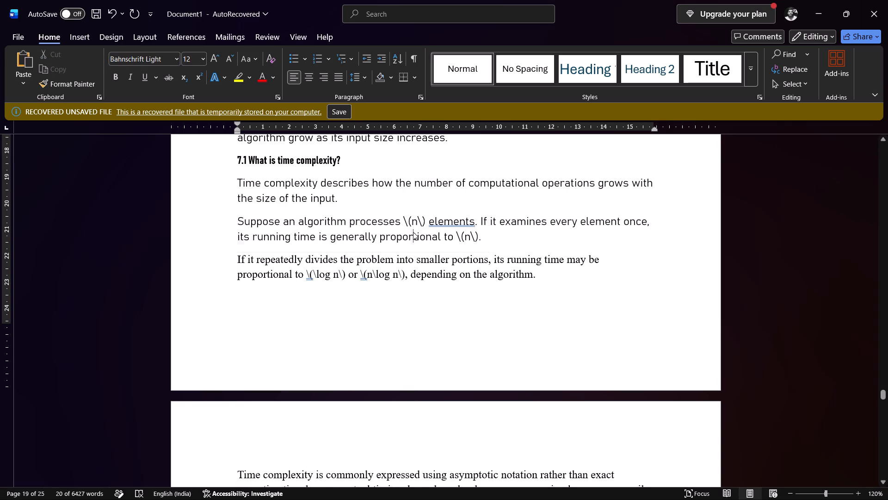
Delete the backslashes around the first n in the "Suppose an algorithm processes" paragraph so it reads "(n) elements".
left_click(408, 220)
key("BackSpace")
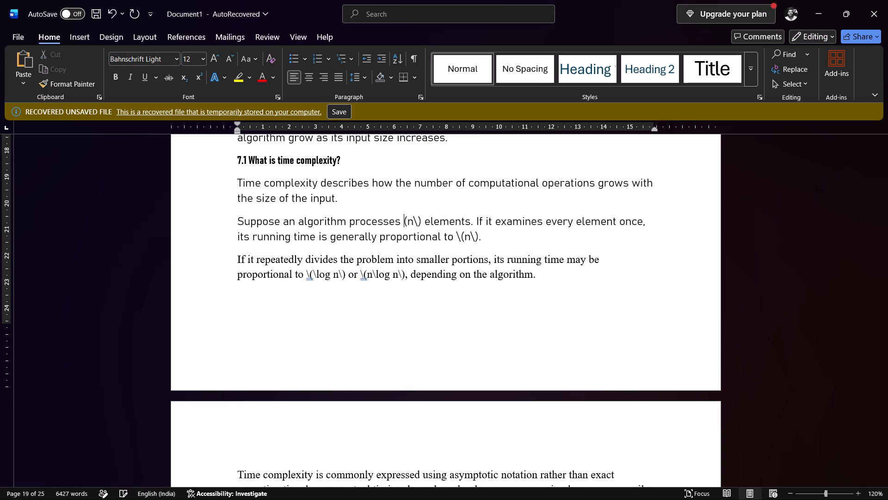
key("Right")
key("Right")
key("Right")
key("BackSpace")
Delete the backslashes around the second n in the same paragraph so it ends "generally proportional to (n).".
key("Down")
key("Down")
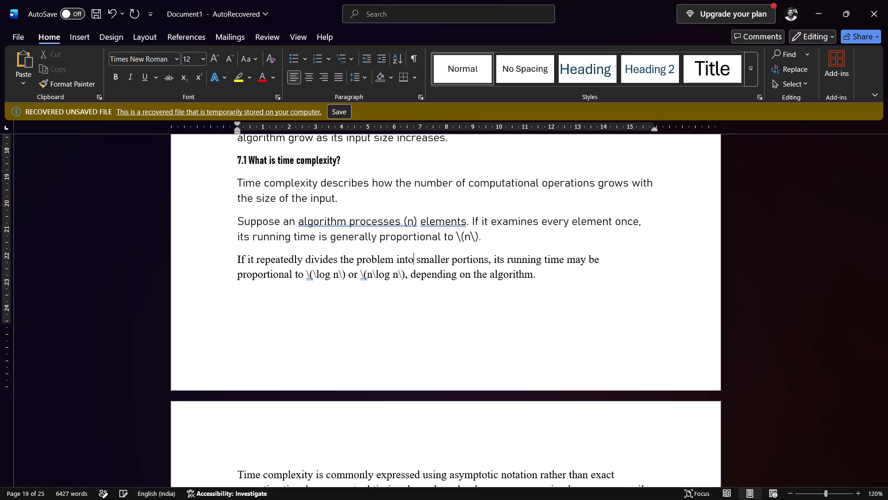
key("Up")
key("Right")
key("Right")
key("Right")
key("Right")
key("Right")
key("Right")
key("Right")
key("Right")
key("Right")
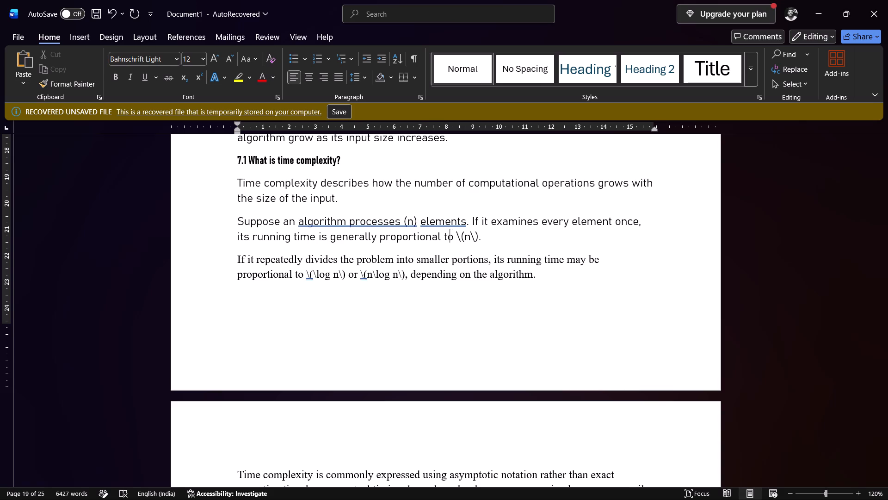
key("Right")
key("Right")
key("BackSpace")
key("Right")
key("Right")
key("Right")
key("Right")
key("Right")
key("Left")
key("Left")
key("BackSpace")
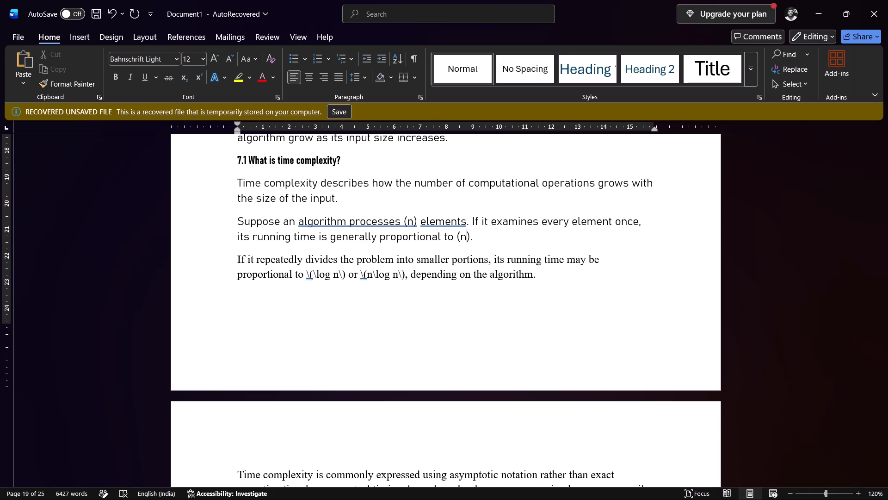
Delete the backslashes from the first expression in the "If it repeatedly divides" paragraph so it reads "(log n)".
left_click(309, 272)
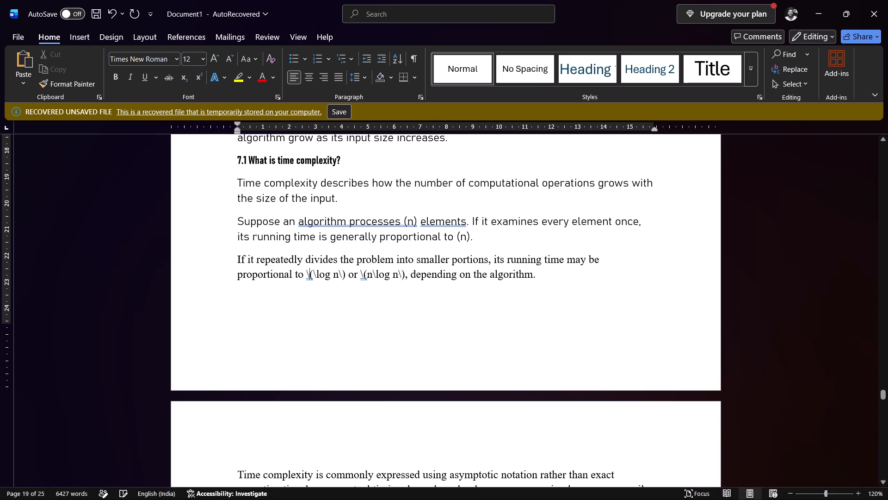
key("BackSpace")
key("Right")
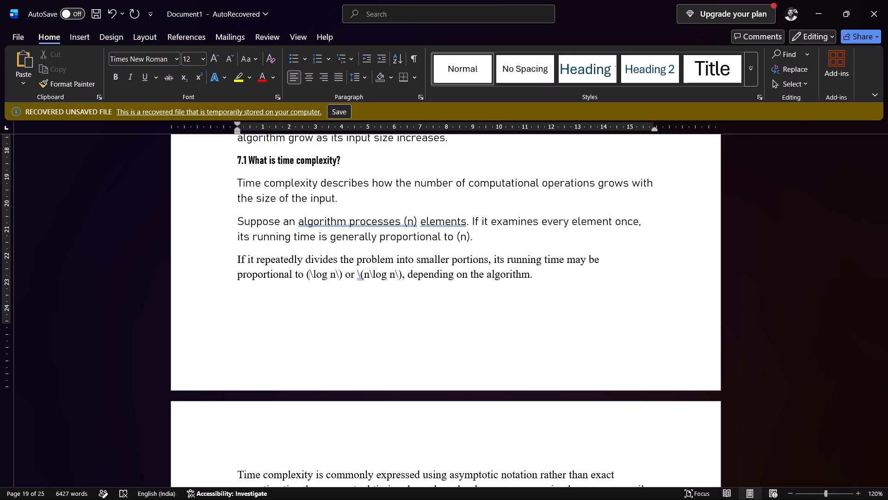
key("Right")
key("BackSpace")
key("Right")
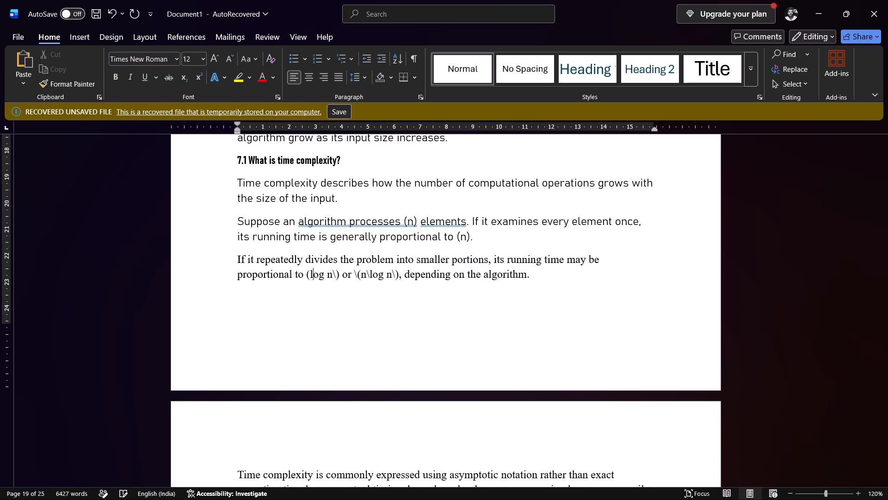
key("Right")
key("Right")
key("Right")
key("Right")
key("Right")
key("BackSpace")
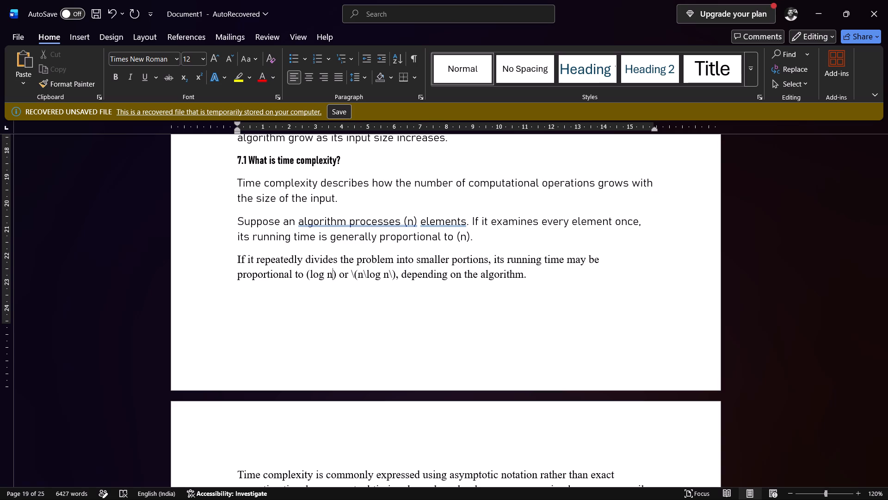
Remove the leading and inner backslashes from the second expression in the "If it repeatedly divides" paragraph so it starts "(n log n".
key("Right")
key("Right")
key("Right")
key("Right")
key("Right")
key("Right")
key("Right")
key("BackSpace")
key("BackSpace")
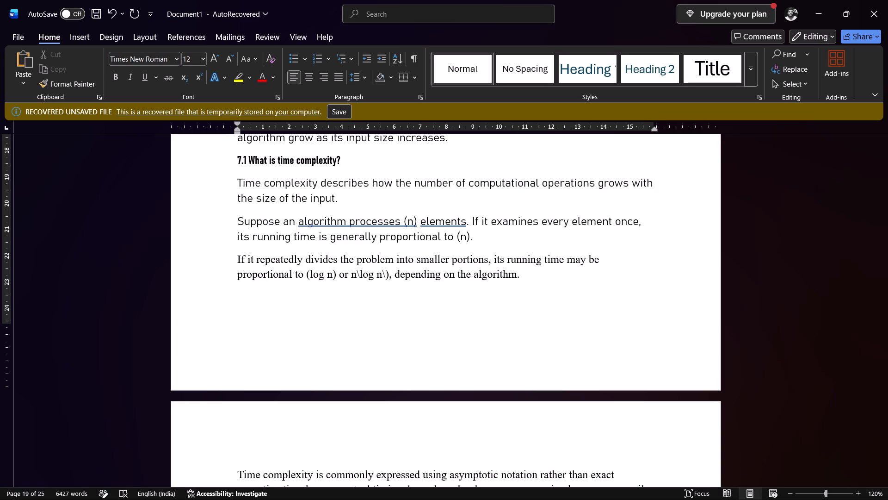
key("Right")
key("Right")
key("BackSpace")
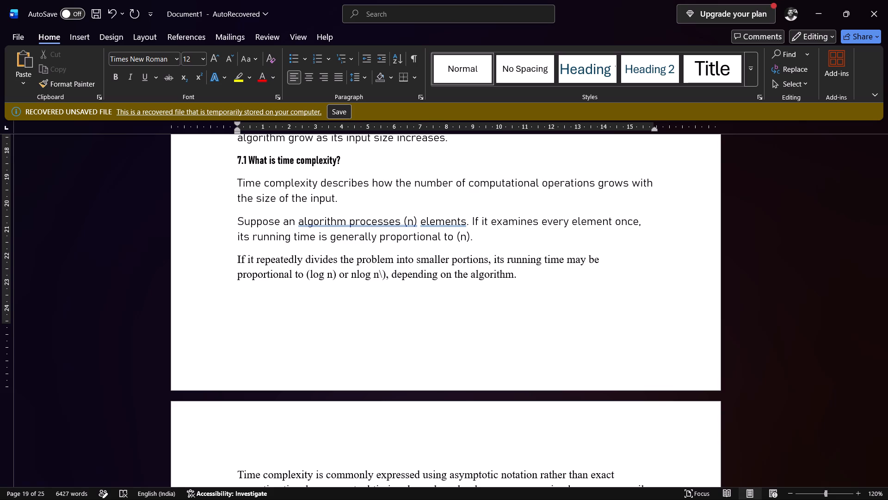
key("space")
key("Left")
key("Left")
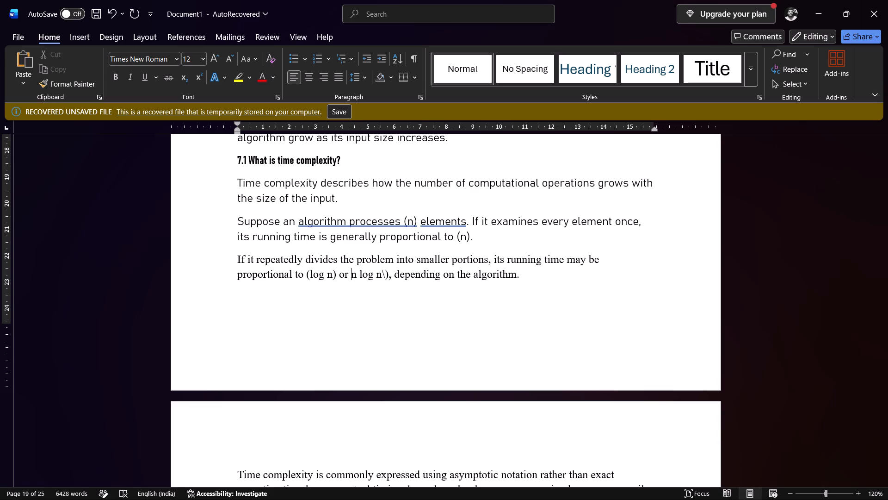
key("shift+parenleft")
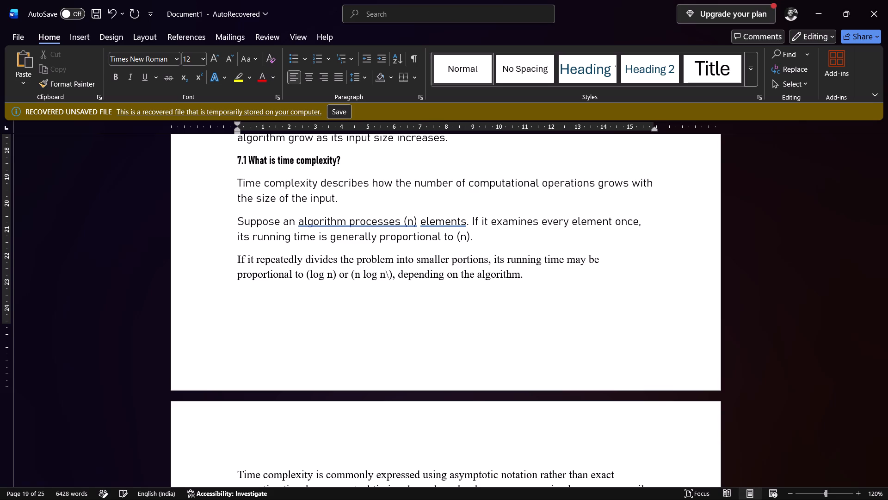
Delete the backslash before the closing parenthesis of that second expression so it reads "(n log n)".
key("Right")
key("Right")
key("Right")
key("Right")
key("Right")
key("Right")
key("Right")
key("Right")
key("BackSpace")
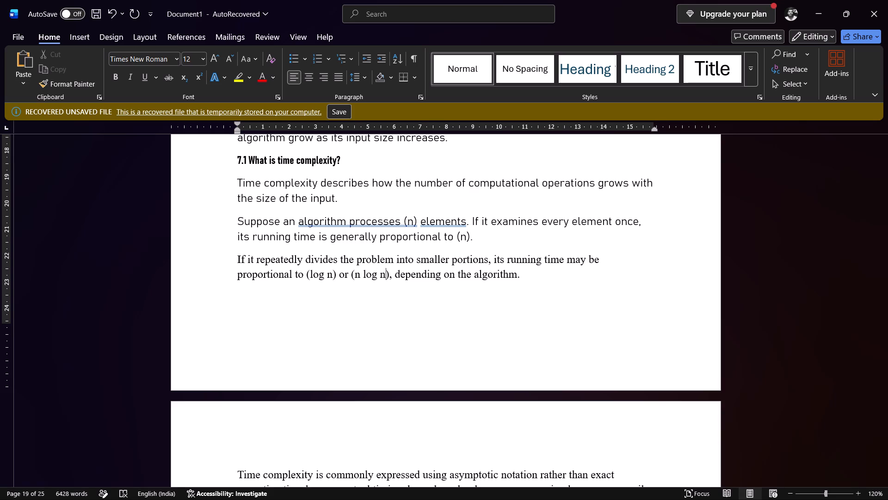
key("Right")
key("Right")
key("Right")
Change the section 7.1 paragraph beginning "If it repeatedly divides" to Bahnschrift Light.
left_click_drag(528, 278, 213, 251)
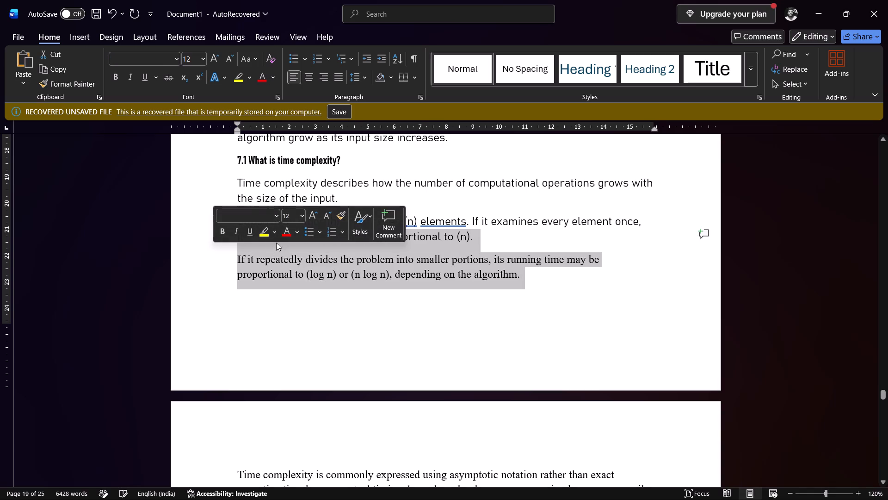
left_click(277, 216)
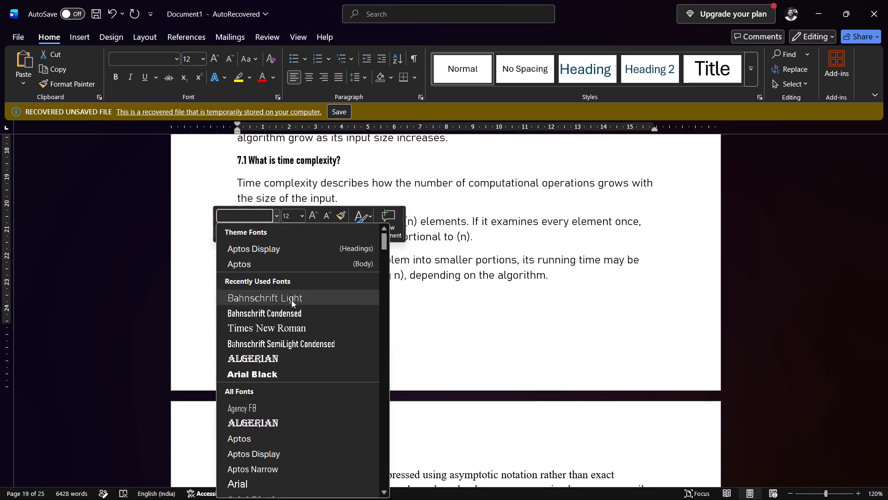
left_click(293, 299)
left_click(339, 308)
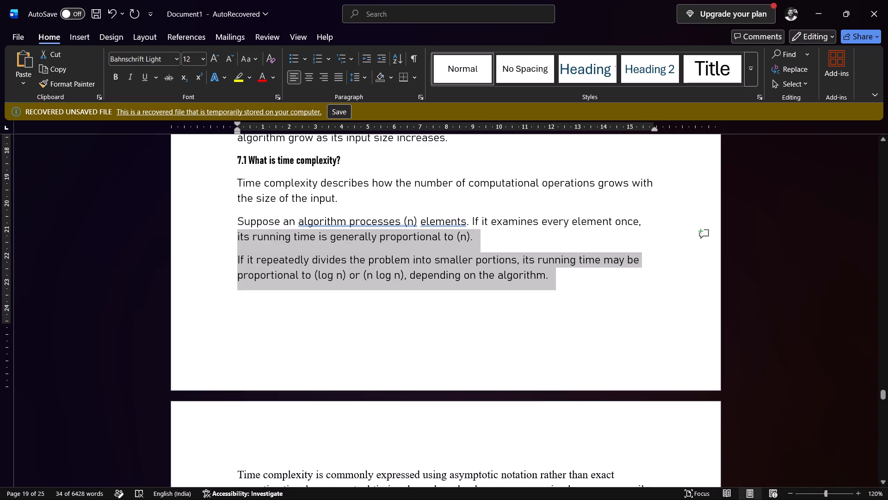
Change the paragraph beginning "Time complexity is commonly expressed" to Bahnschrift Light.
scroll(339, 308, "down", 2)
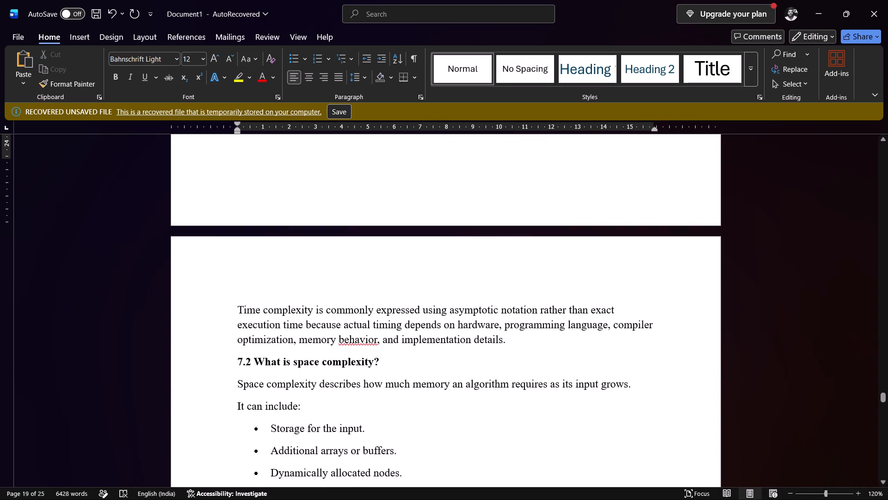
left_click_drag(509, 350, 517, 340)
left_click_drag(517, 340, 216, 310)
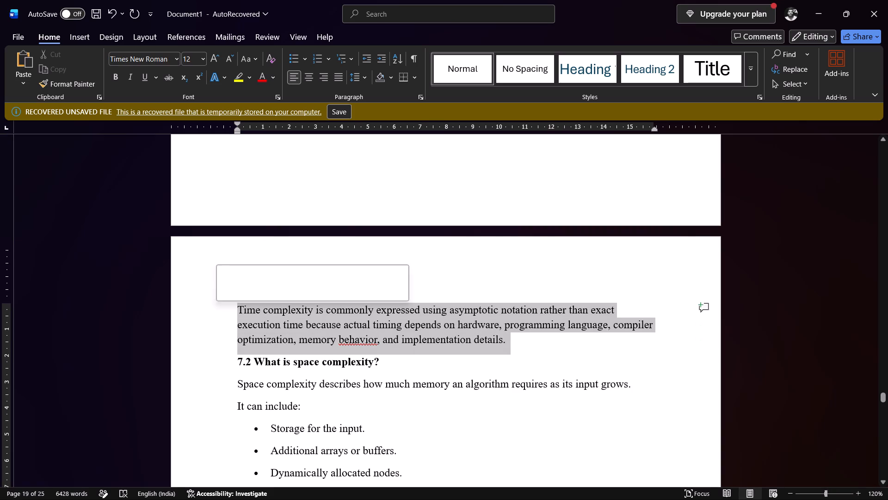
left_click(280, 278)
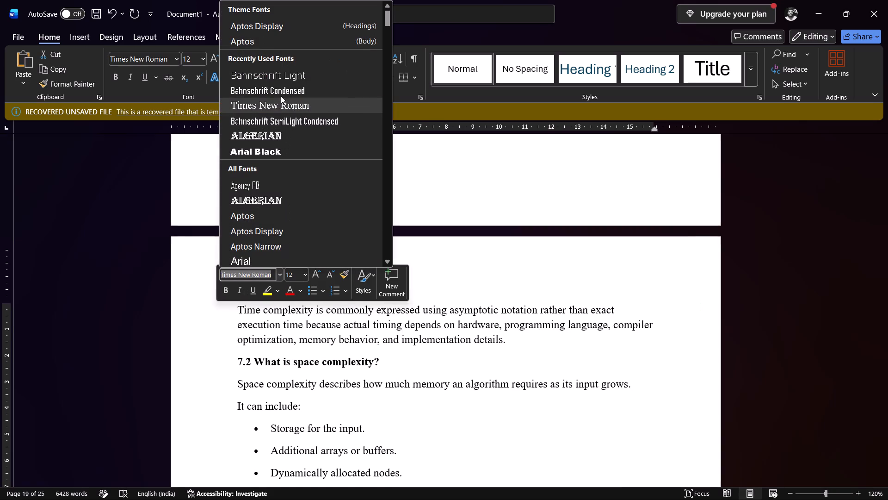
left_click(278, 79)
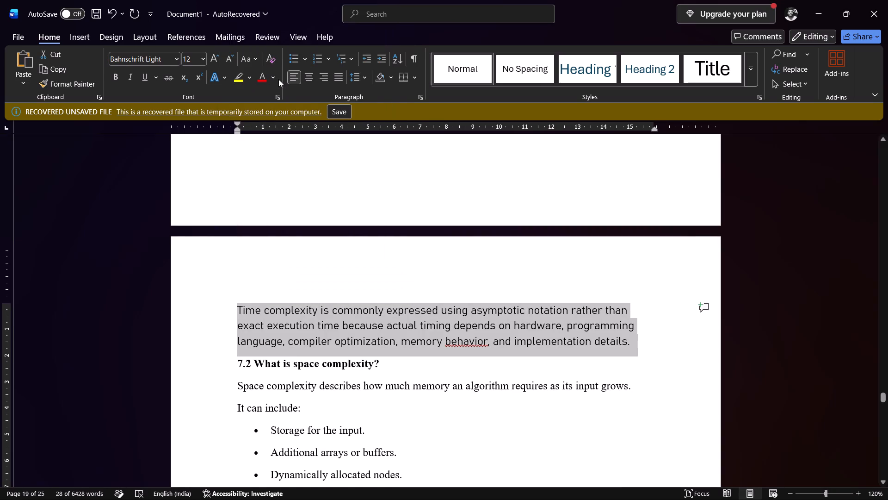
left_click(352, 204)
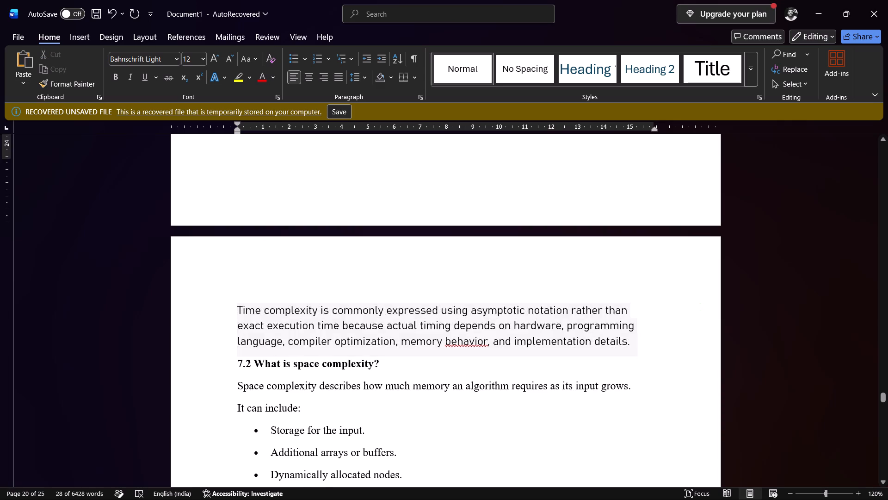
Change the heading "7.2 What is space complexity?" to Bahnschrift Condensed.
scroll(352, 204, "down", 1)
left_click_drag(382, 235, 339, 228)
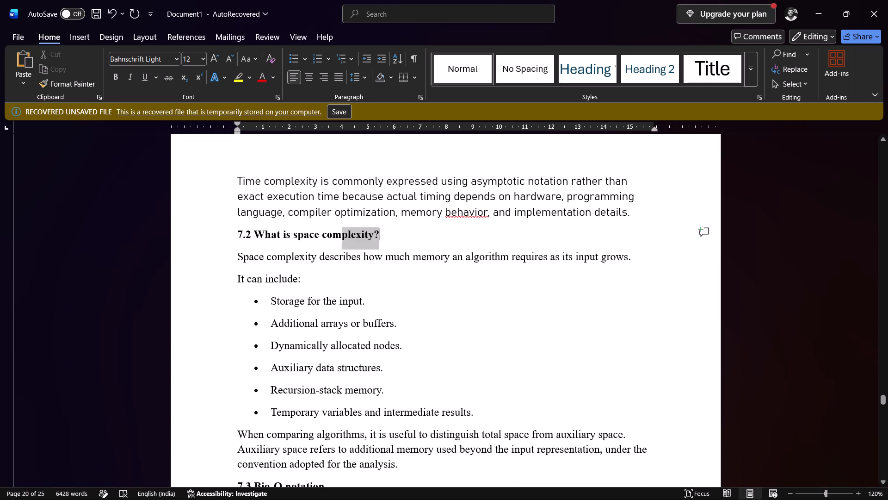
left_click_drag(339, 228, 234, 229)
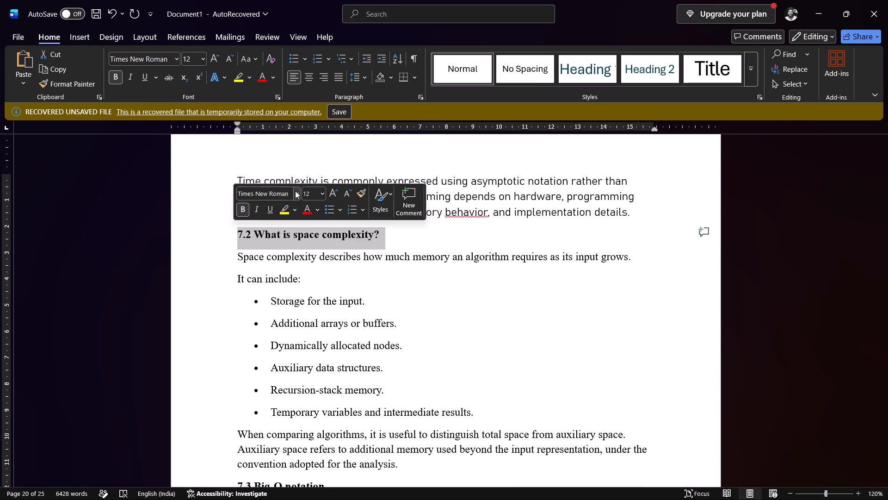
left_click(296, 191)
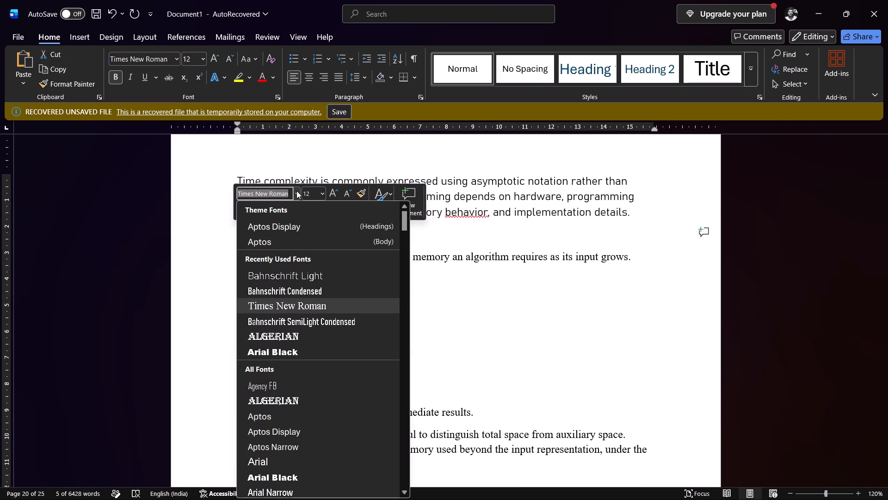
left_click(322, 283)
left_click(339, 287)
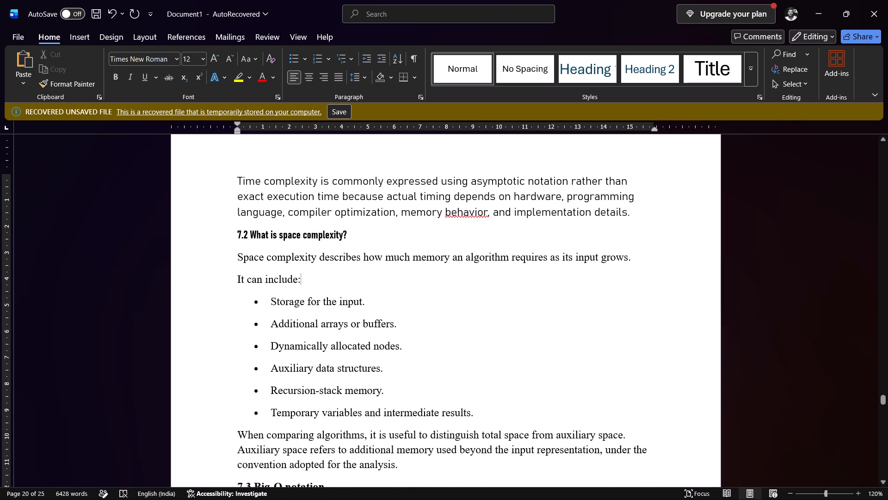
Change the section 7.2 text from its heading through the line "It can include:" to Bahnschrift Light.
scroll(292, 287, "down", 1)
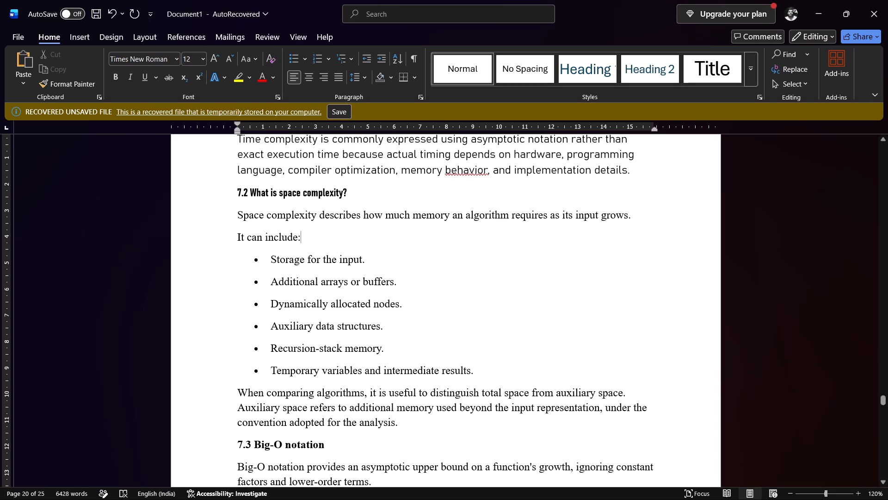
left_click_drag(304, 240, 235, 207)
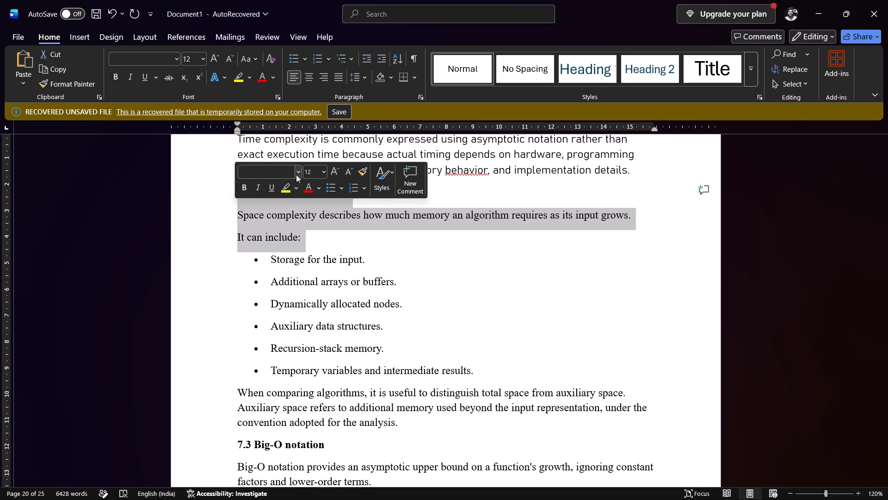
left_click(298, 175)
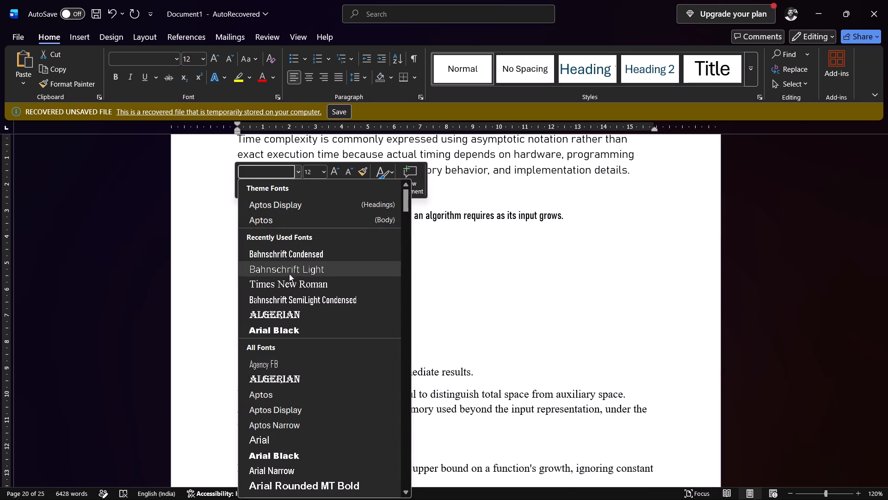
left_click(329, 272)
left_click(370, 274)
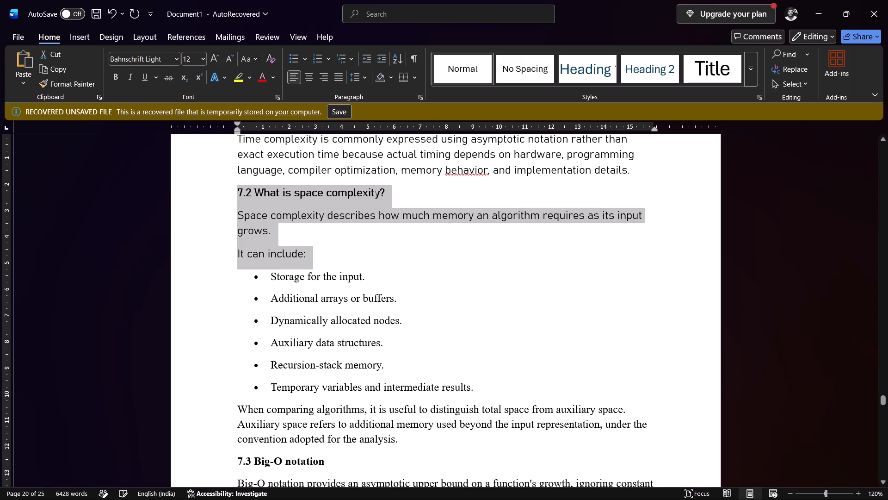
Set the heading "7.2 What is space complexity?" back to Bahnschrift Condensed.
left_click_drag(393, 194, 282, 197)
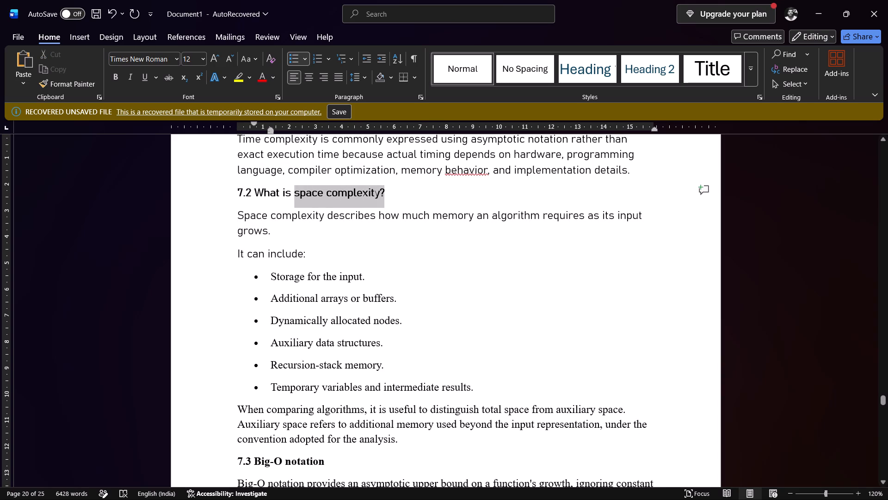
left_click_drag(282, 197, 234, 200)
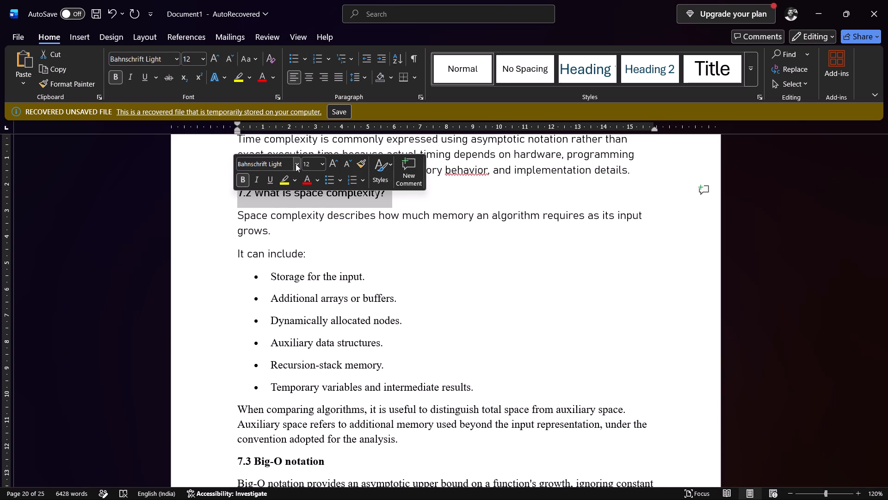
left_click(296, 164)
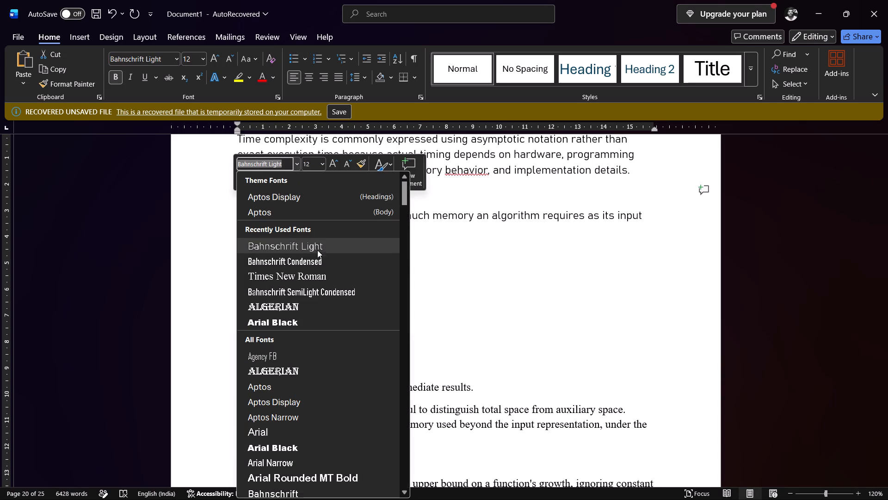
left_click(322, 258)
left_click(369, 262)
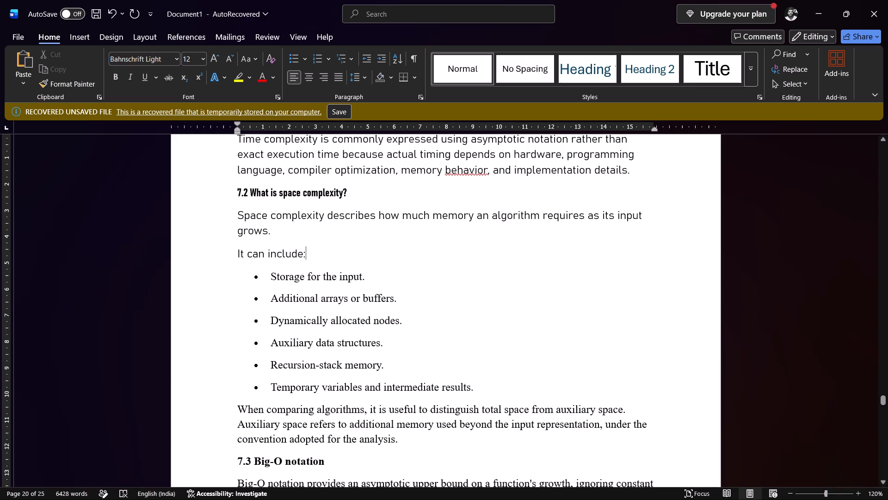
Change the section 7.2 bullet list, from "Storage for the input." to "Temporary variables and intermediate results.", to Bahnschrift Light.
scroll(369, 262, "down", 1)
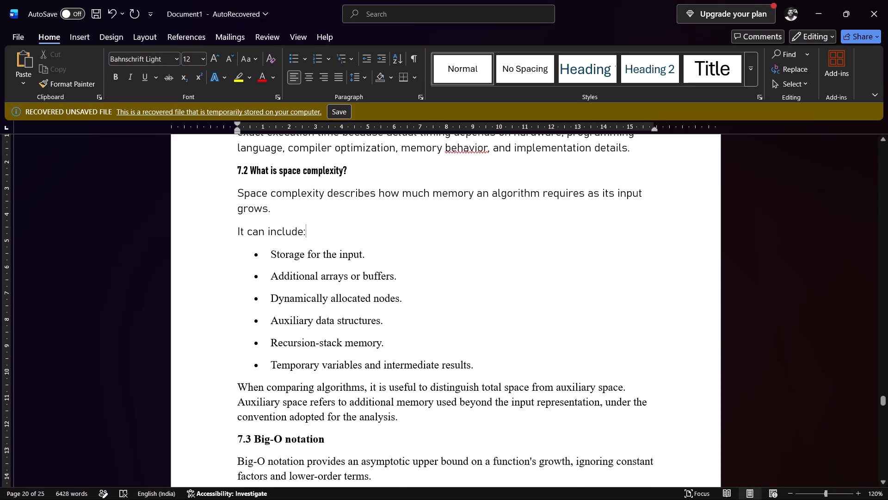
left_click_drag(482, 364, 332, 287)
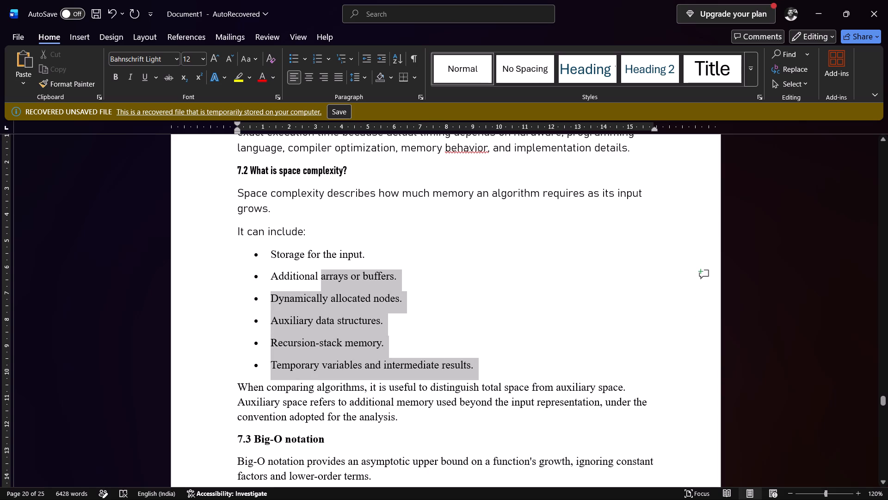
left_click_drag(332, 287, 292, 256)
left_click(355, 220)
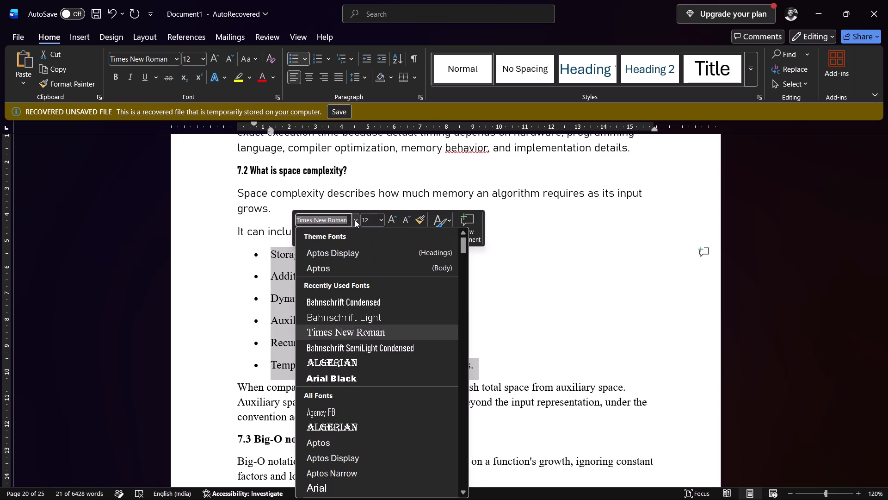
left_click(355, 313)
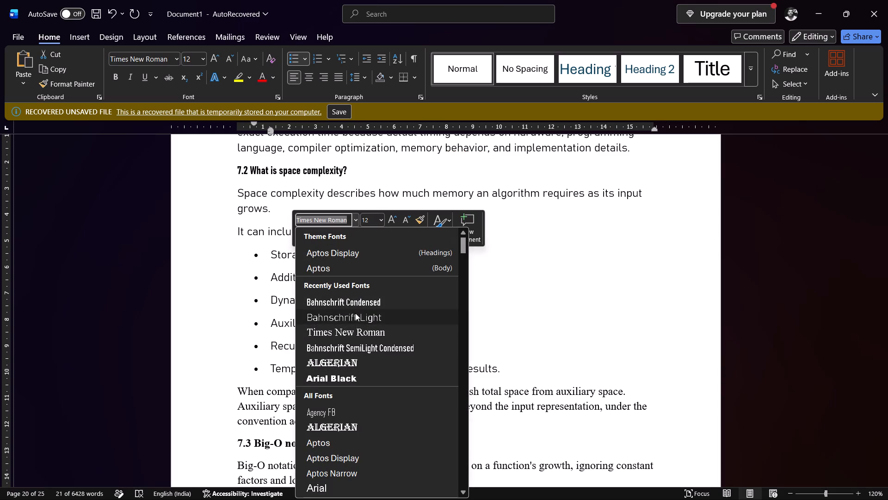
Change the section 7.2 closing paragraph, beginning "When comparing algorithms", to Bahnschrift Light.
left_click(336, 318)
scroll(336, 318, "down", 1)
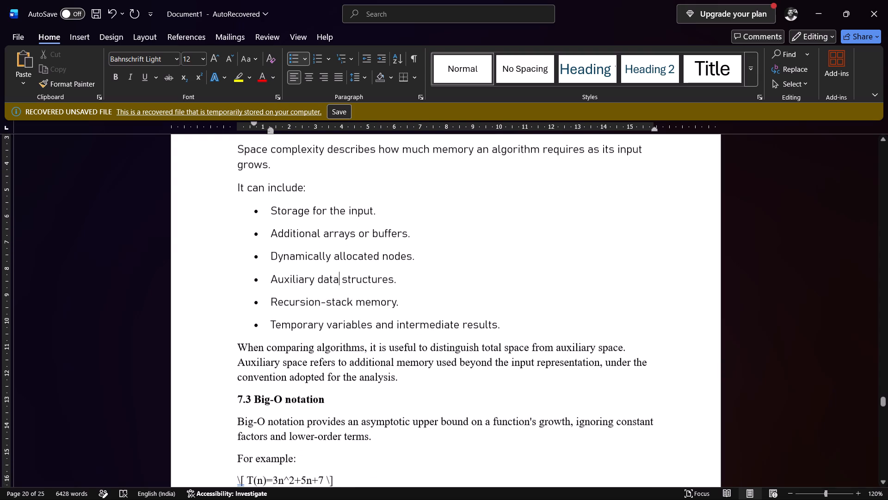
scroll(336, 318, "down", 2)
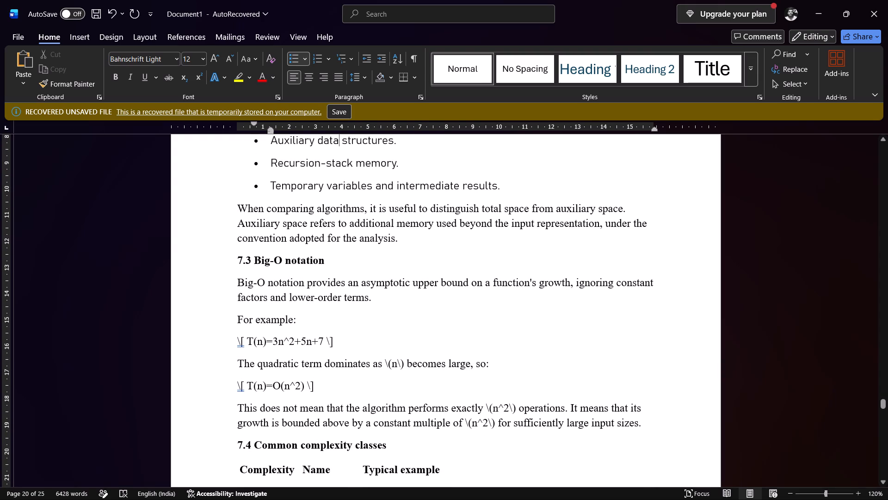
left_click_drag(404, 239, 249, 202)
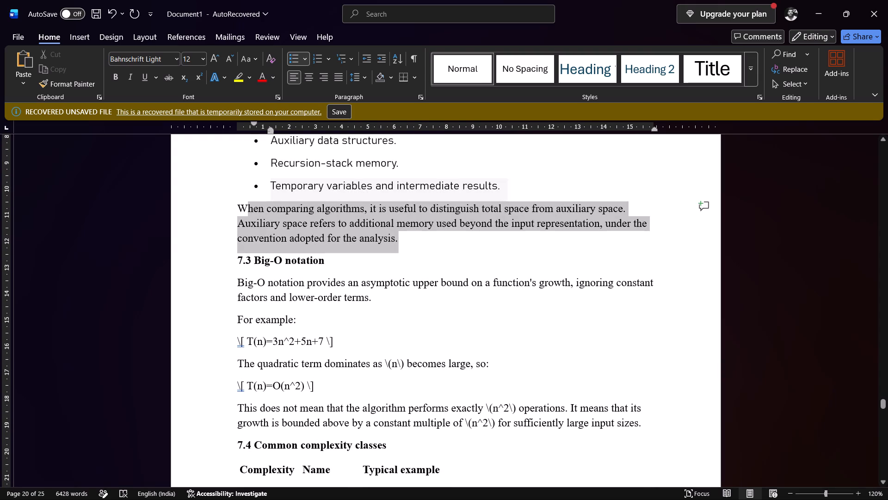
left_click_drag(249, 202, 234, 206)
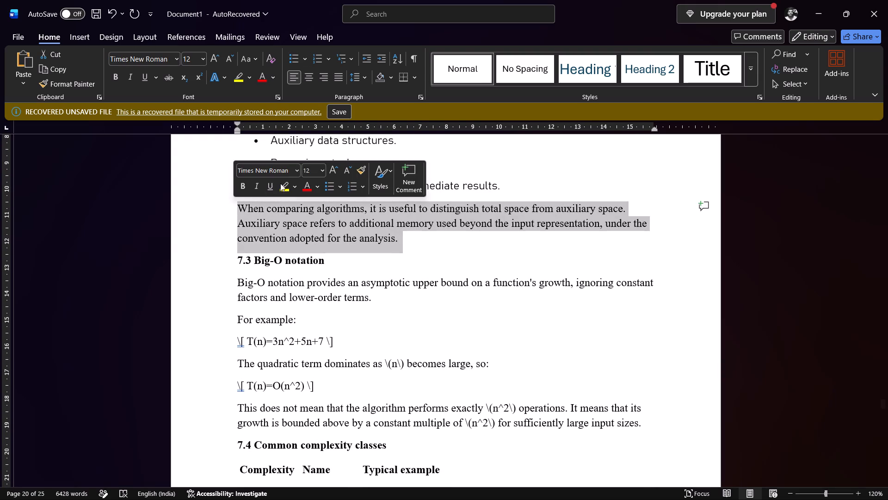
left_click(297, 169)
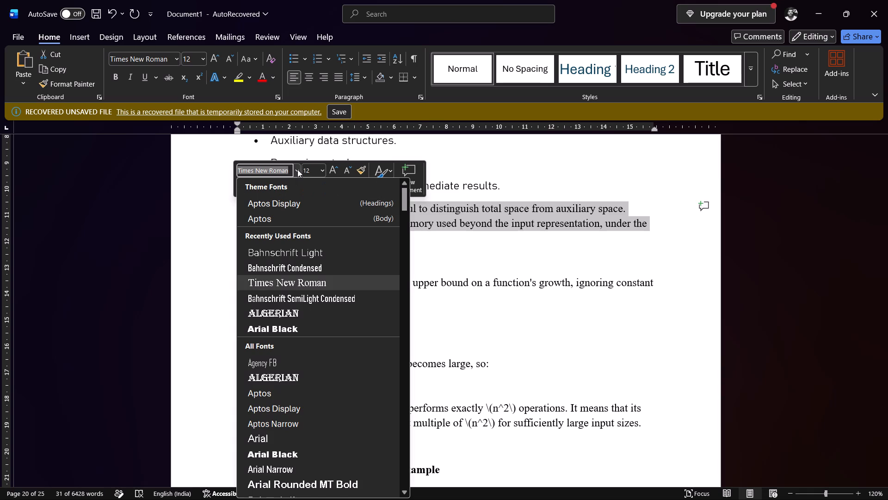
left_click(316, 257)
left_click(329, 259)
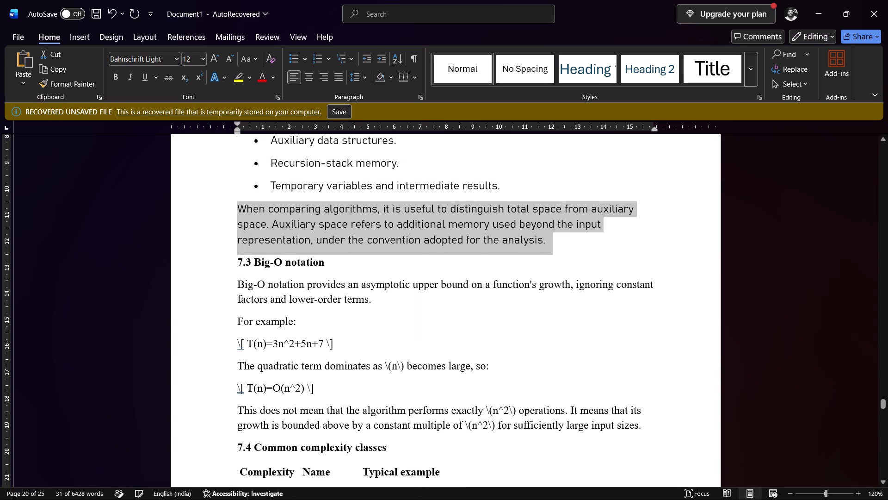
Change the heading "7.3 Big-O notation" to Bahnschrift Condensed.
left_click_drag(327, 265, 228, 262)
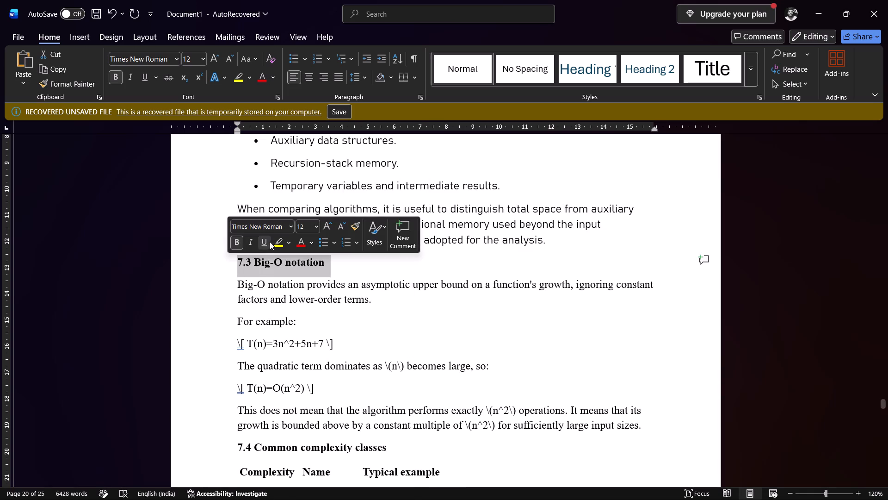
left_click(291, 228)
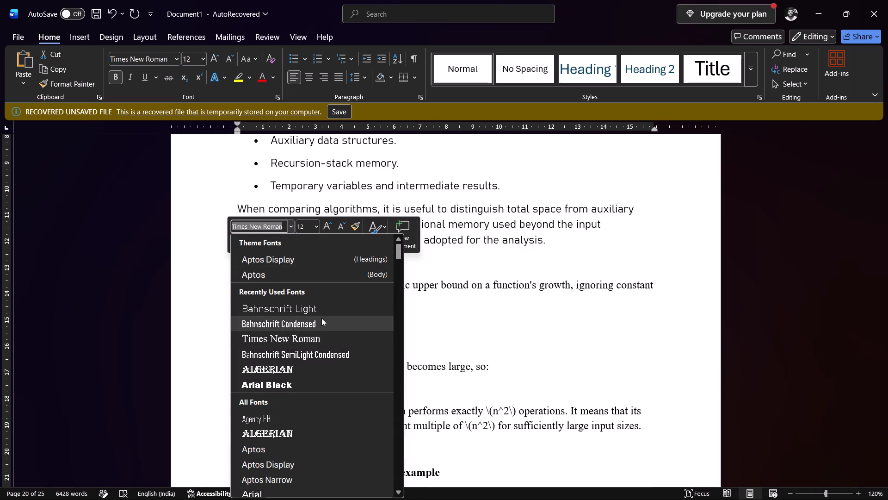
left_click(322, 320)
left_click(370, 311)
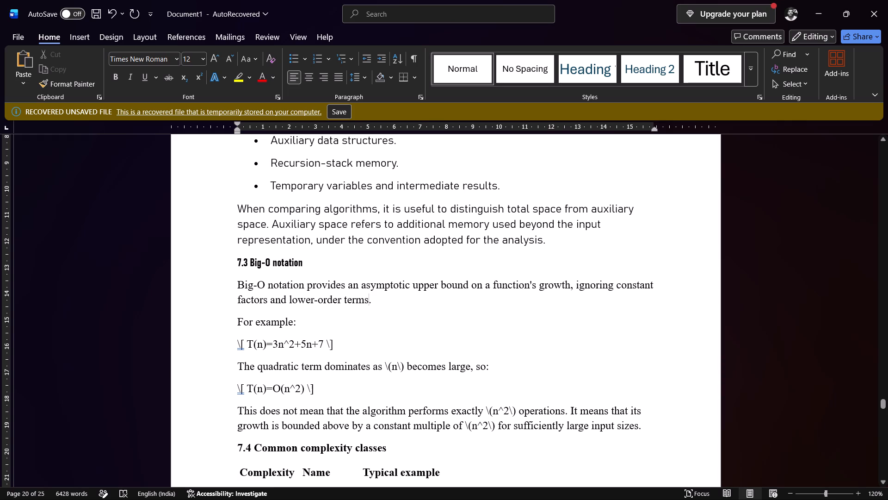
Change the paragraph under heading 7.3, beginning "Big-O notation provides", to Bahnschrift Light.
scroll(417, 282, "down", 1)
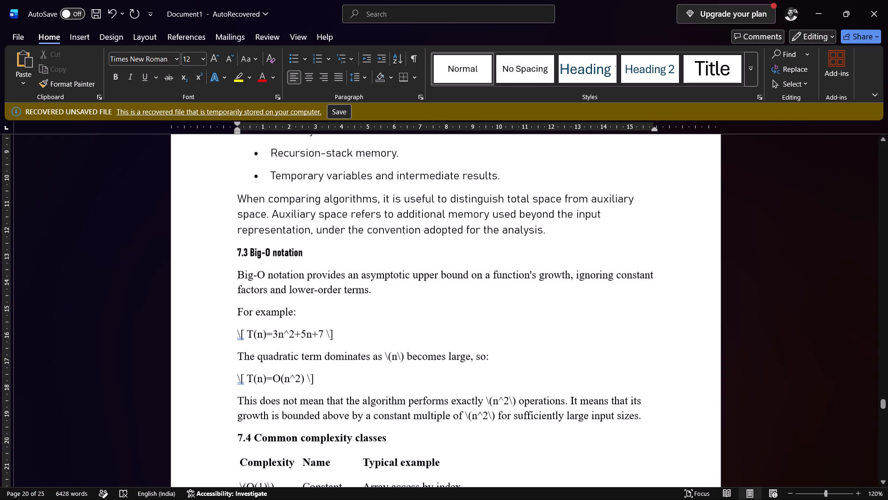
scroll(417, 282, "down", 3)
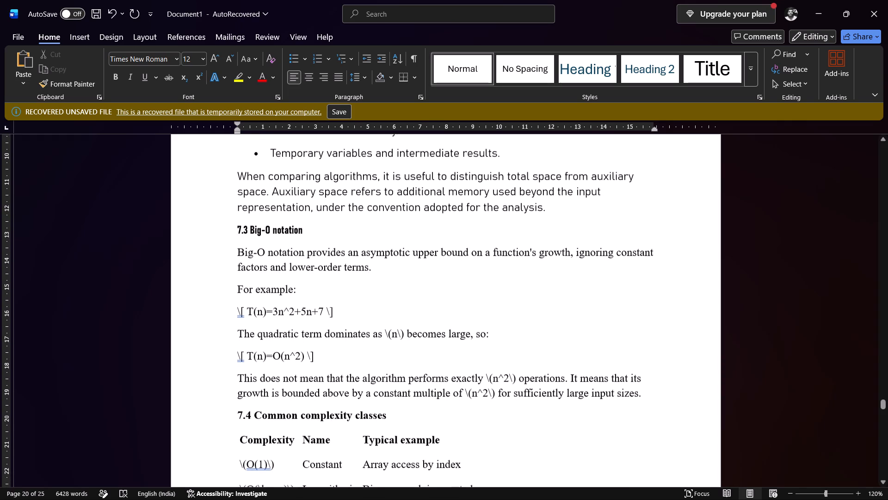
scroll(417, 282, "down", 1)
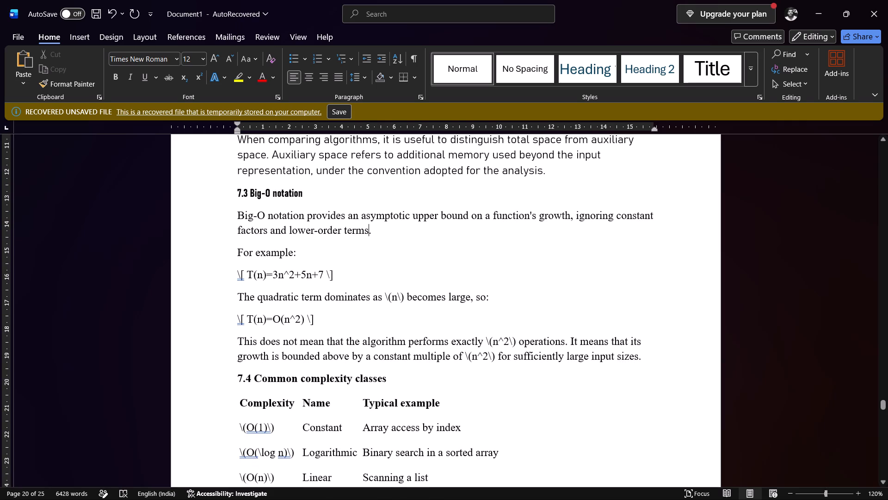
scroll(417, 282, "down", 1)
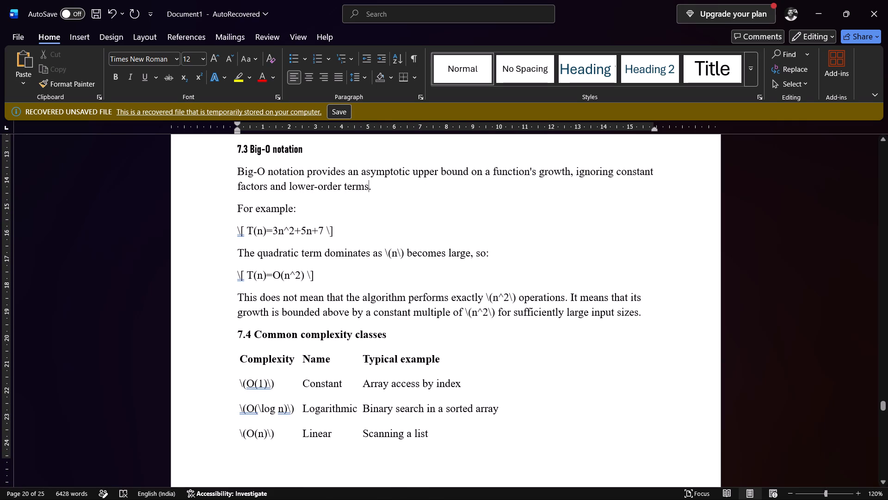
scroll(417, 282, "up", 1)
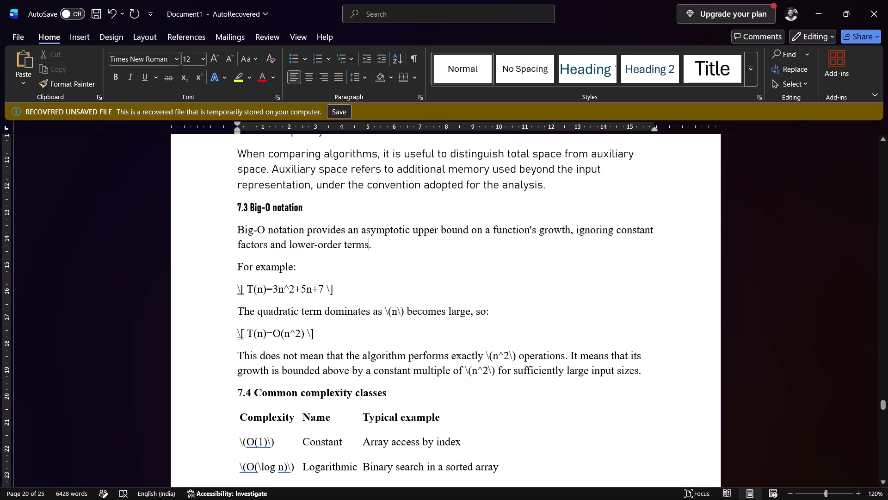
left_click_drag(386, 250, 264, 232)
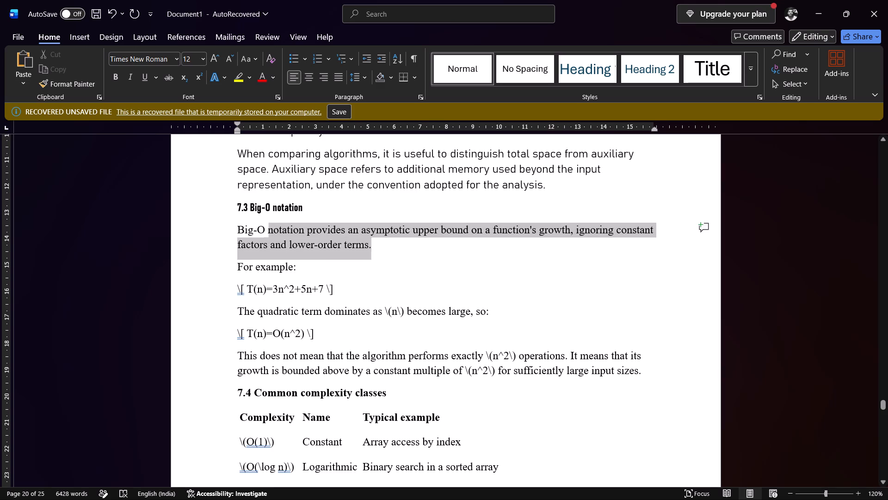
left_click_drag(264, 232, 236, 232)
left_click(299, 198)
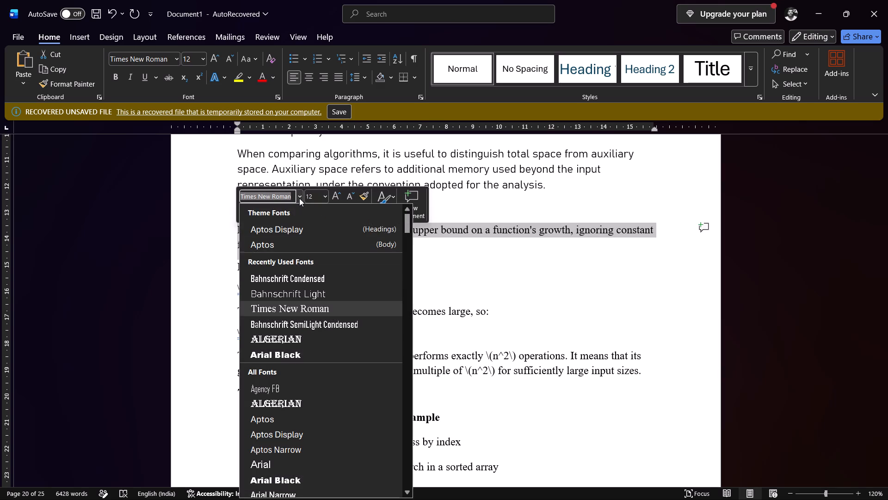
left_click(302, 290)
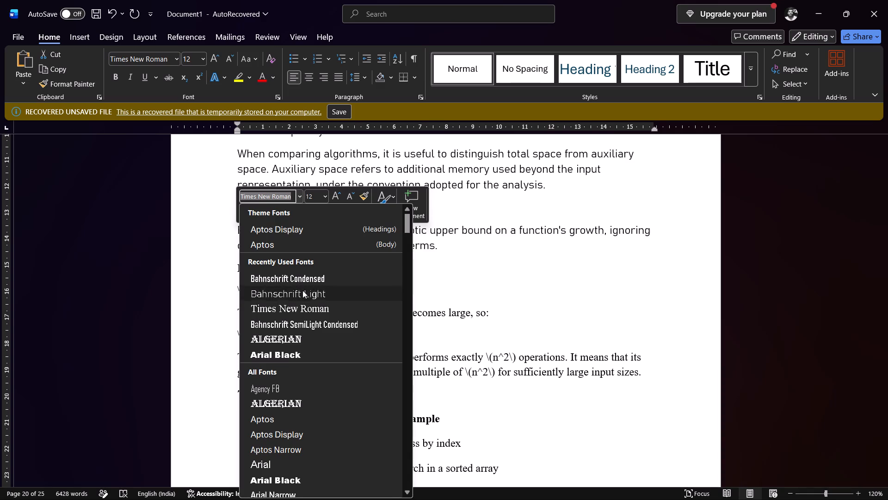
left_click(302, 290)
Change the line "For example:" in section 7.3 to Bahnschrift Condensed.
left_click_drag(303, 270, 298, 270)
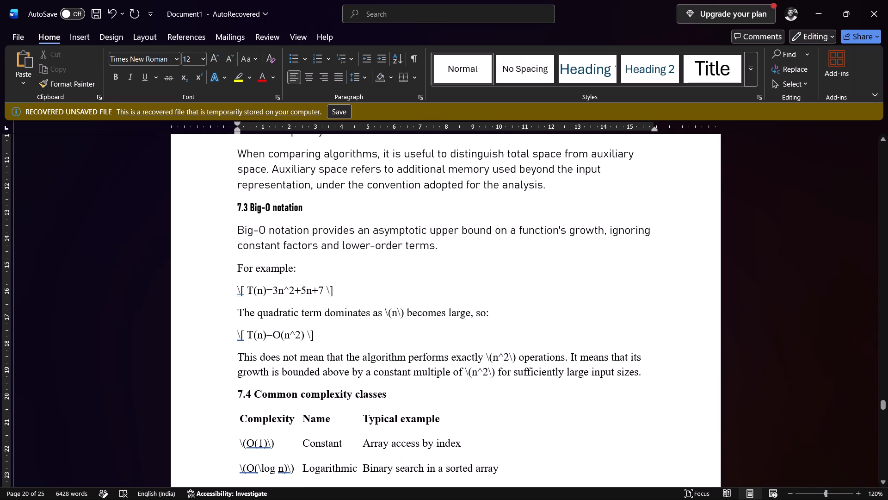
left_click_drag(298, 270, 240, 269)
left_click(301, 236)
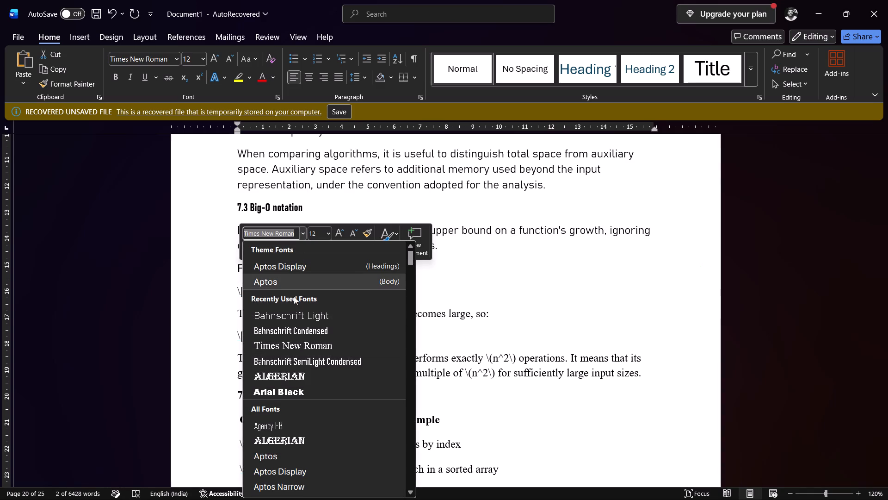
left_click(294, 327)
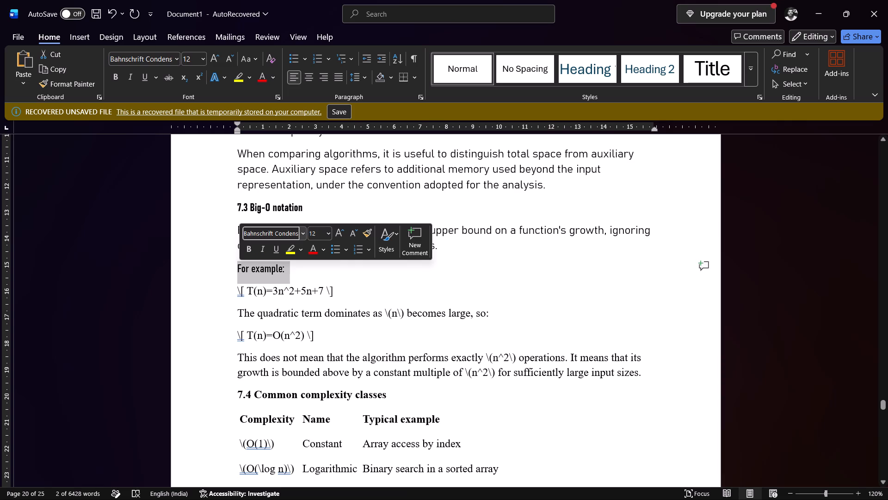
left_click(309, 357)
Delete both backslashes from the first section 7.3 formula so it reads "[ T(n)=3n^2+5n+7 ]".
left_click(331, 290)
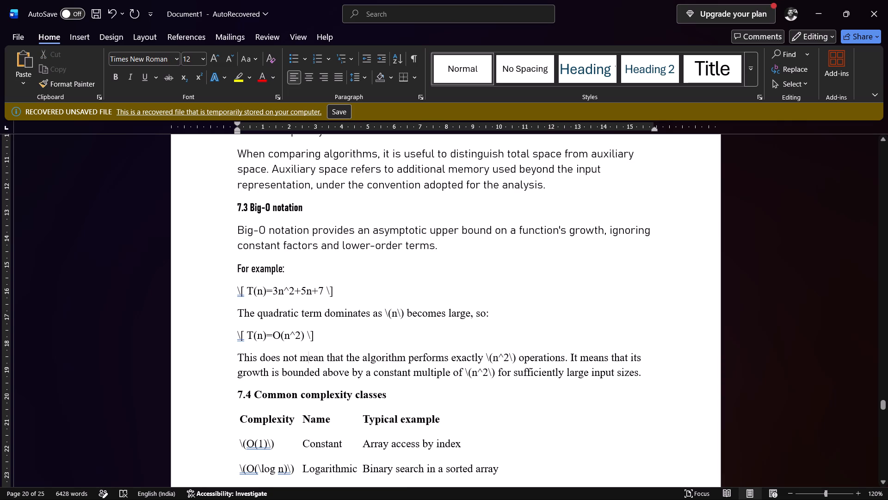
key("Left")
key("BackSpace")
key("Left")
key("Left")
key("Left")
key("Left")
key("Left")
key("Left")
key("Left")
key("Left")
key("Left")
key("Left")
key("Left")
key("Left")
key("Left")
key("Left")
key("Left")
key("Left")
key("Left")
key("BackSpace")
Delete the backslashes around n in the sentence "The quadratic term dominates" so it reads "(n)".
key("Down")
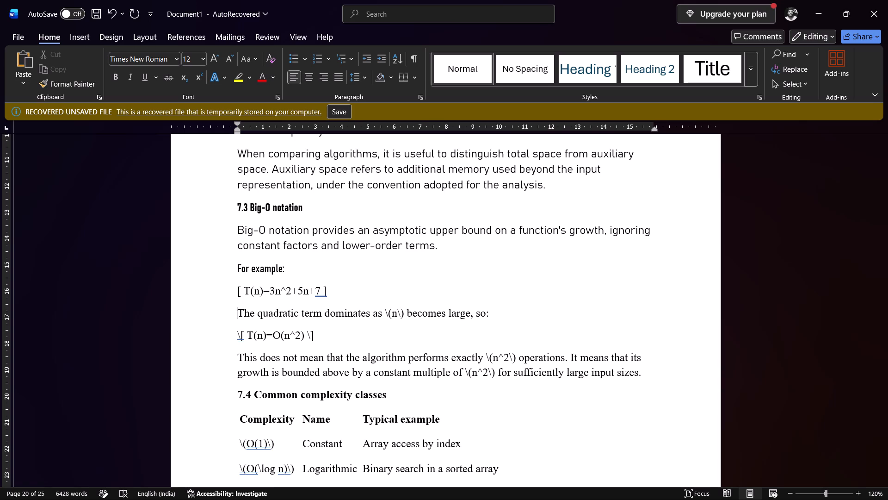
key("Right")
key("Right")
key("Right")
key("Right")
key("Right")
key("Right")
key("Right")
key("Right")
key("Right")
key("Right")
key("Right")
key("Right")
key("Right")
key("Right")
key("Right")
key("Right")
key("Right")
key("Right")
key("Right")
key("Right")
key("Right")
key("Right")
key("Right")
key("Right")
key("Right")
key("Right")
key("Right")
key("Right")
key("Right")
key("Right")
key("Right")
key("Right")
key("Right")
key("BackSpace")
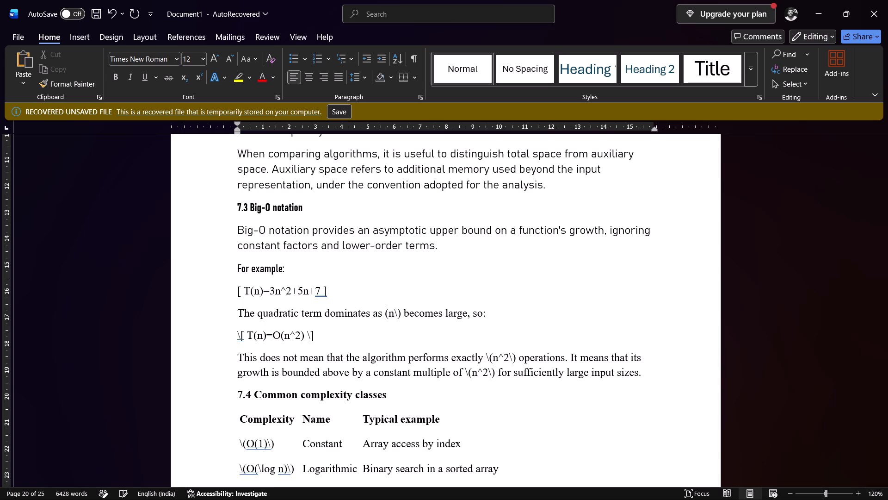
key("Right")
key("Right")
key("Right")
key("BackSpace")
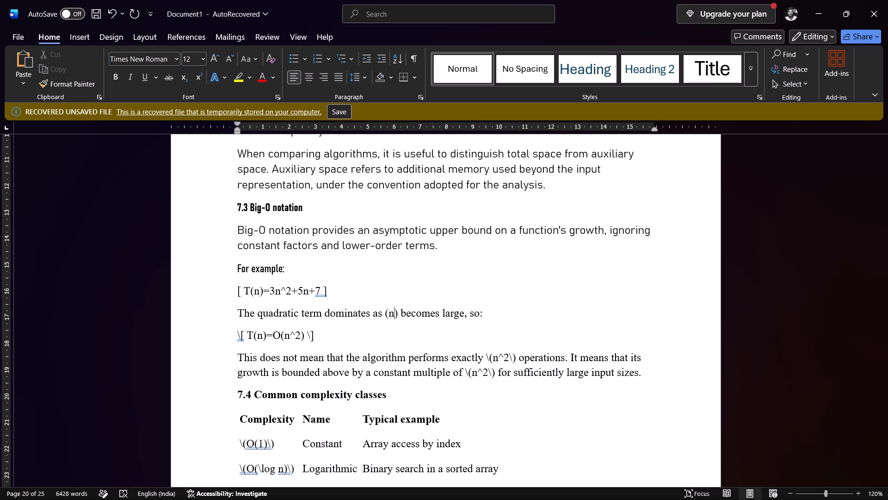
Delete both backslashes and the space before the closing bracket in the second section 7.3 formula so it reads "[ T(n)=O(n^2)]".
left_click(240, 337)
key("BackSpace")
key("Right")
key("Right")
key("Right")
key("Right")
key("Right")
key("Right")
key("Right")
key("Right")
key("Right")
key("Right")
key("Right")
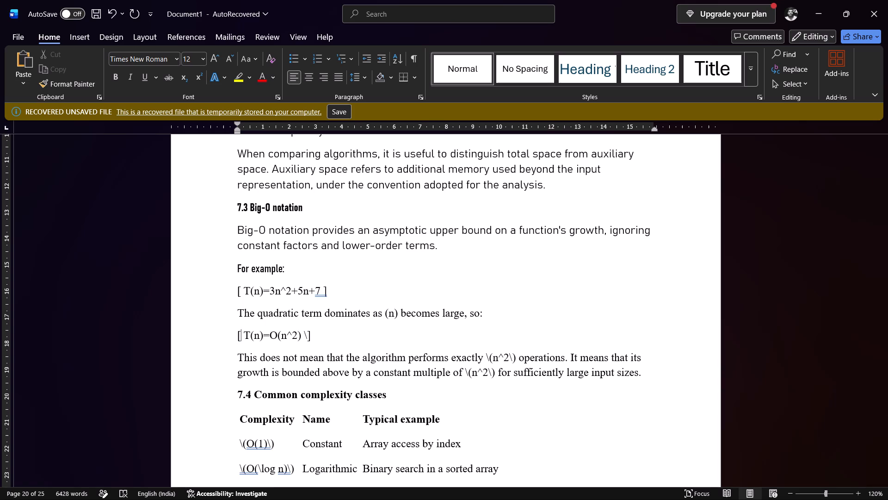
key("Right")
key("Right")
key("Right")
key("Right")
key("BackSpace")
key("BackSpace")
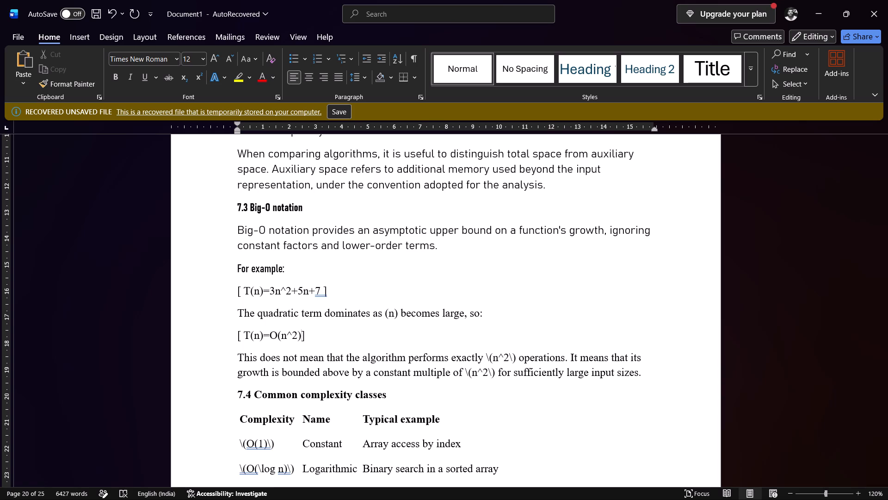
scroll(282, 381, "down", 1)
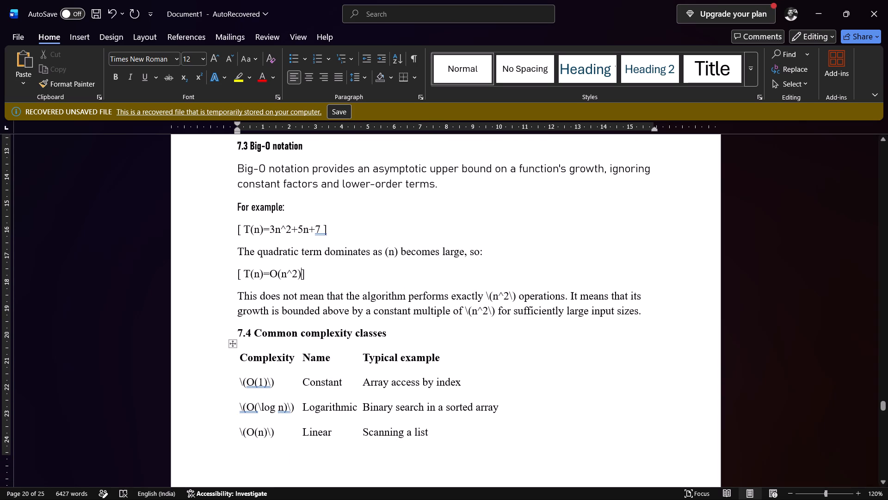
In the paragraph "This does not mean", delete the backslash before the first (n^2) and both backslashes around the second (n^2).
left_click(487, 287)
left_click(487, 287)
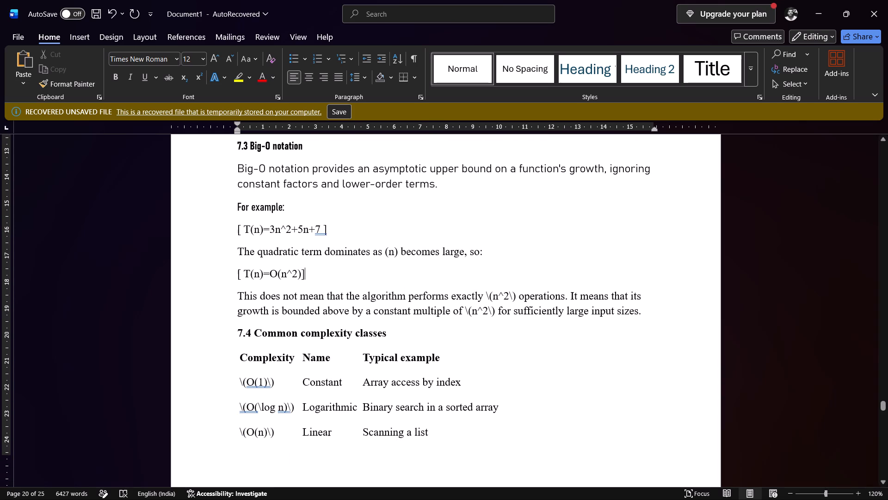
left_click(491, 302)
key("BackSpace")
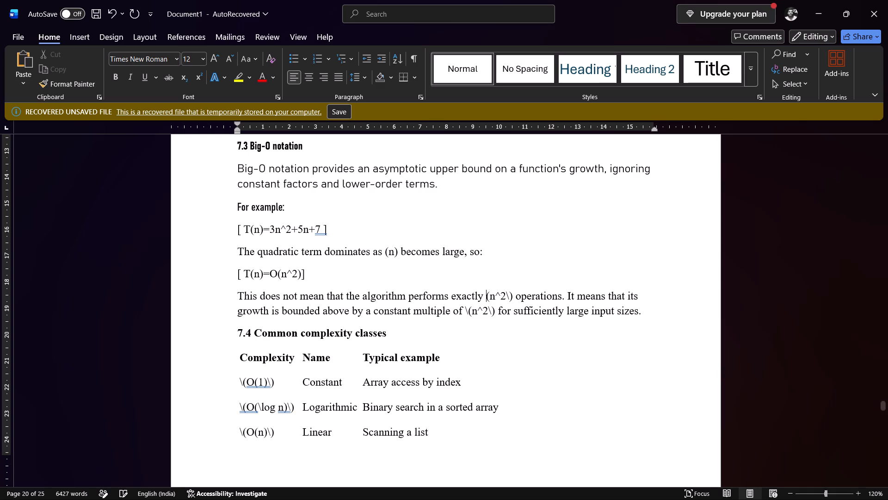
key("Down")
key("Down")
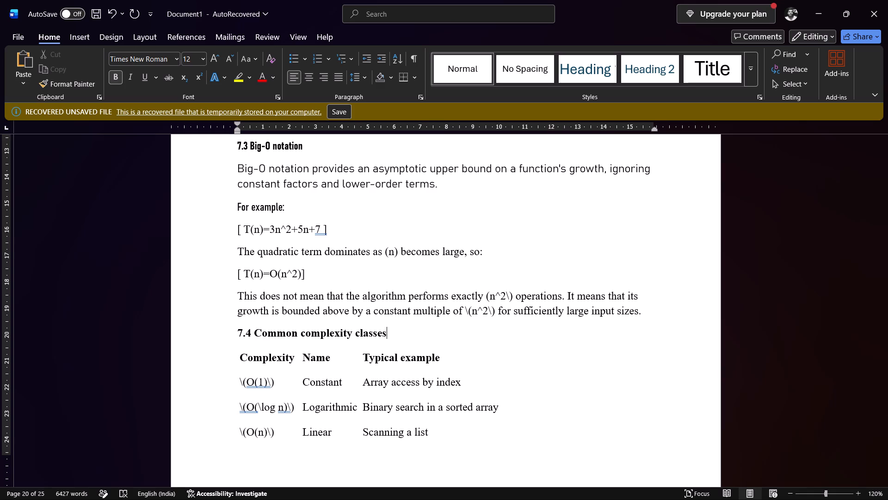
left_click(490, 312)
key("BackSpace")
key("Left")
key("Left")
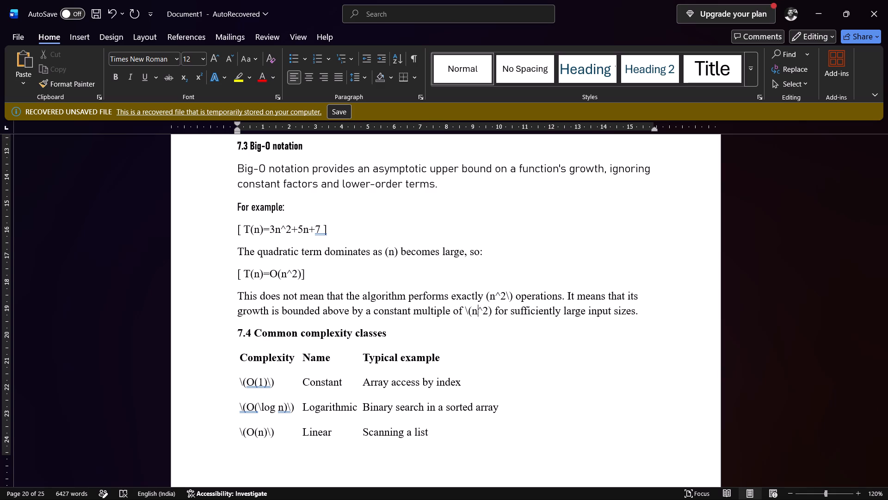
key("Left")
key("Left")
key("BackSpace")
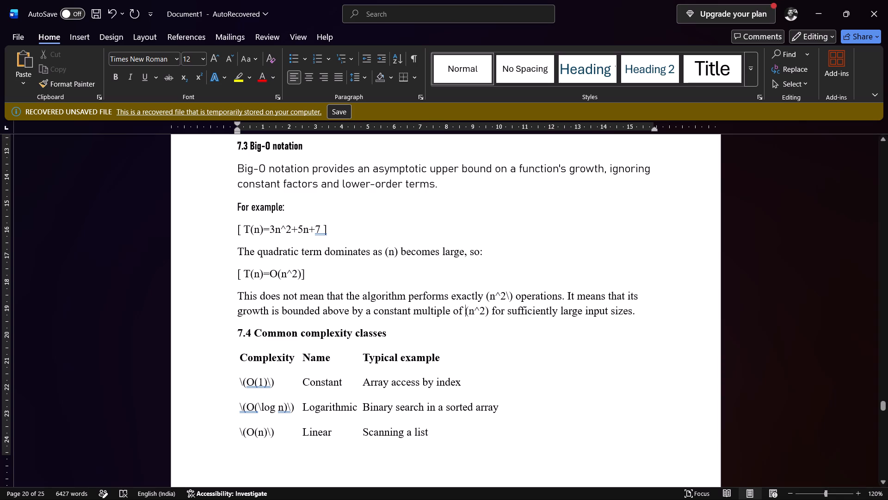
Change both section 7.3 formulas and the sentence "The quadratic term dominates" between them to Bahnschrift Light.
left_click_drag(322, 275, 229, 236)
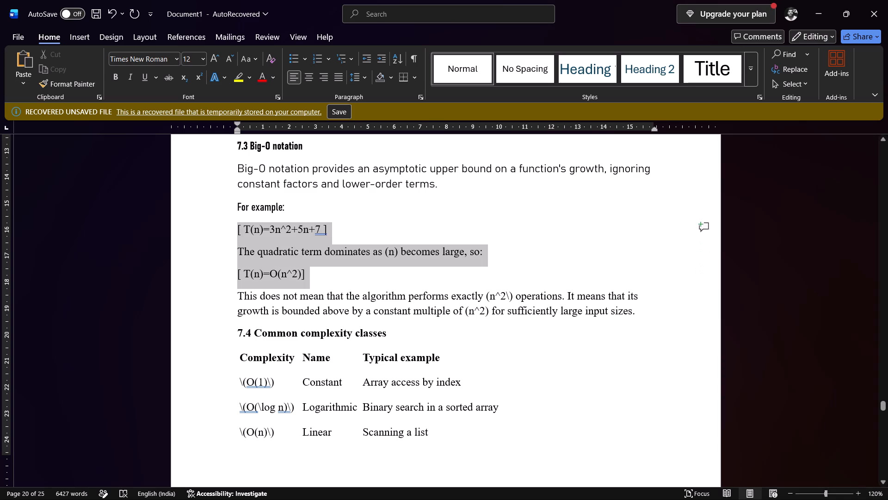
left_click_drag(229, 236, 228, 231)
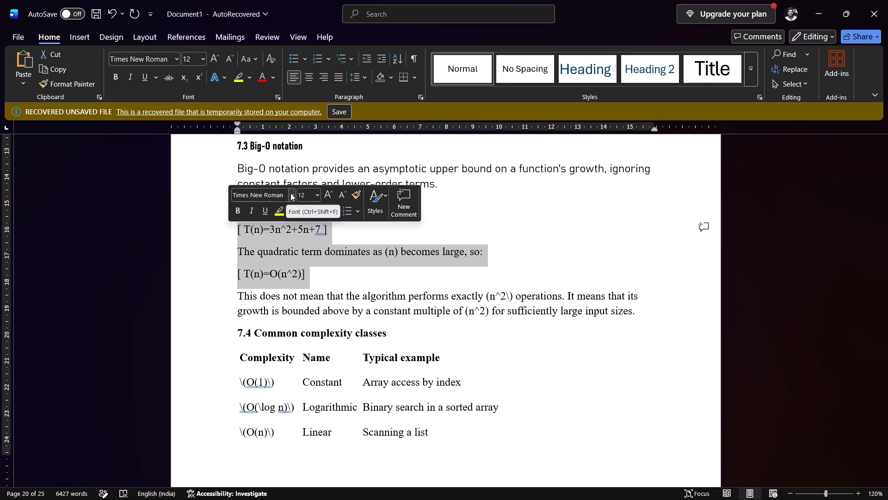
left_click(291, 193)
left_click(288, 293)
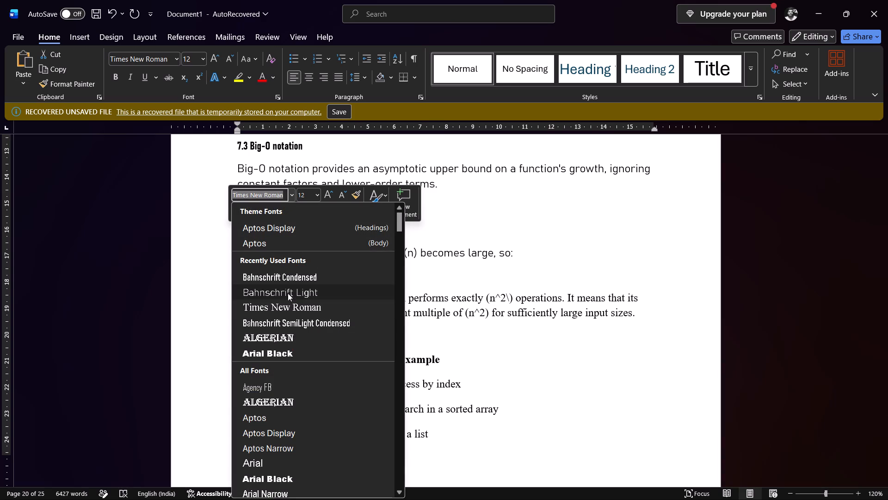
left_click(336, 344)
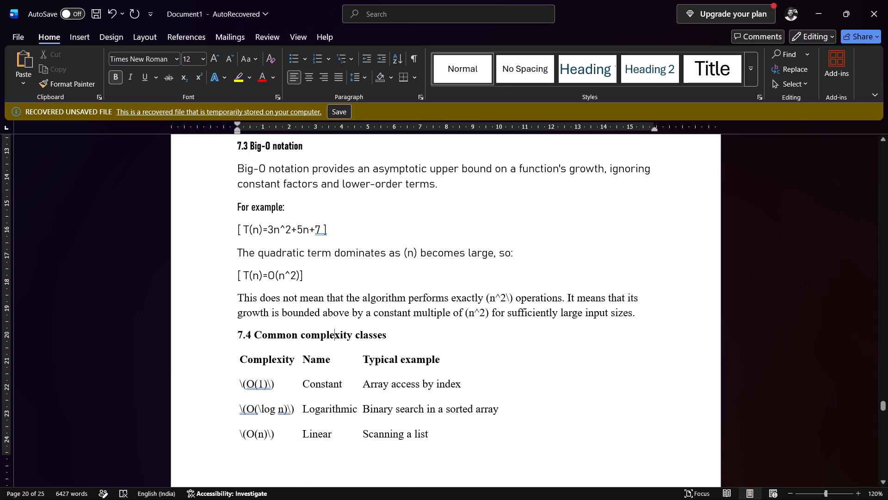
Delete the remaining backslash in the first n^2 expression after "performs exactly" so it reads "(n^2)".
left_click(513, 296)
key("Left")
key("BackSpace")
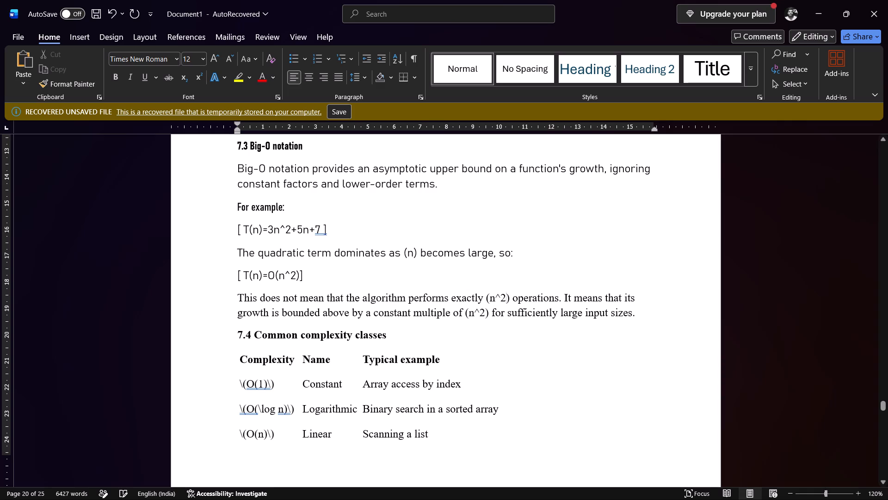
Change the paragraph beginning "This does not mean that the algorithm" to Bahnschrift Light.
left_click_drag(236, 294, 608, 334)
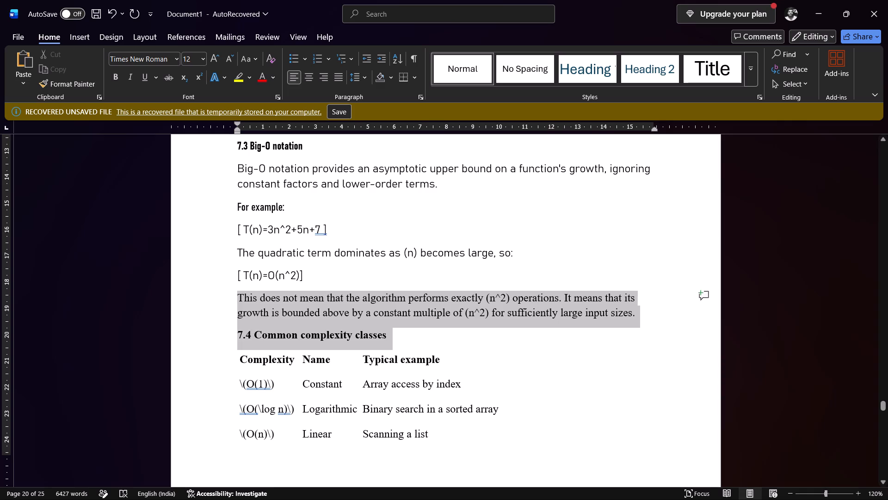
left_click_drag(608, 334, 643, 309)
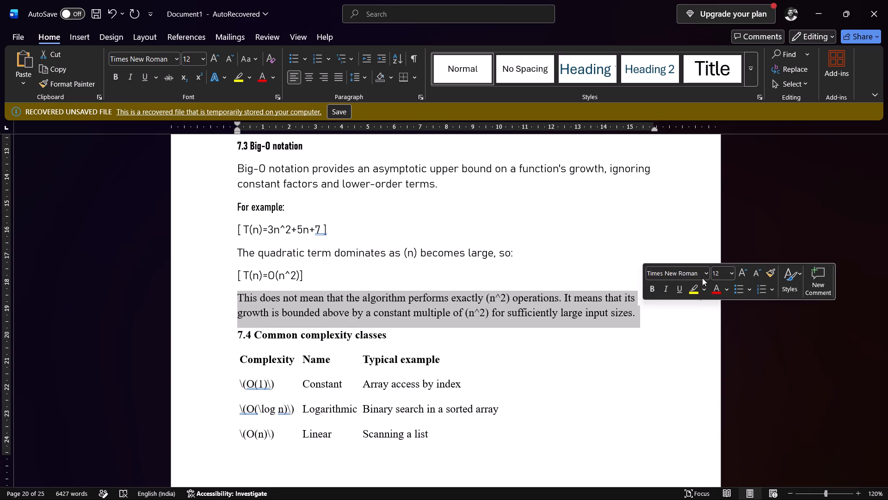
left_click(705, 273)
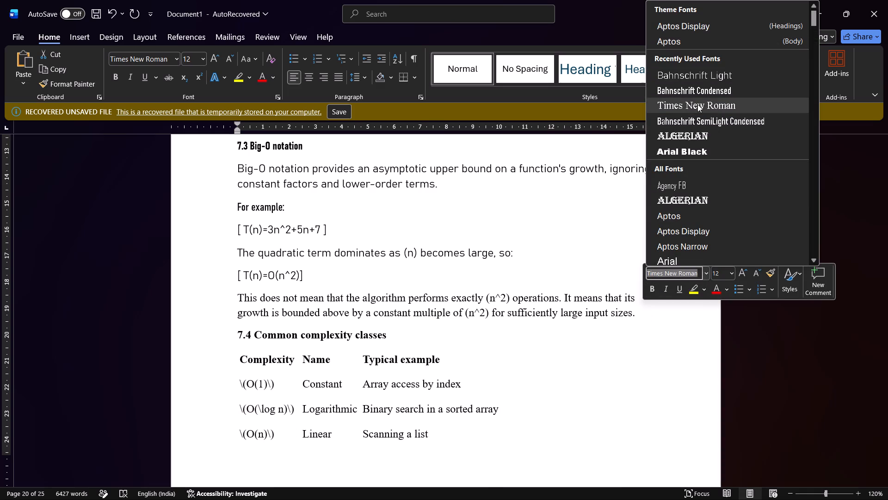
left_click(722, 81)
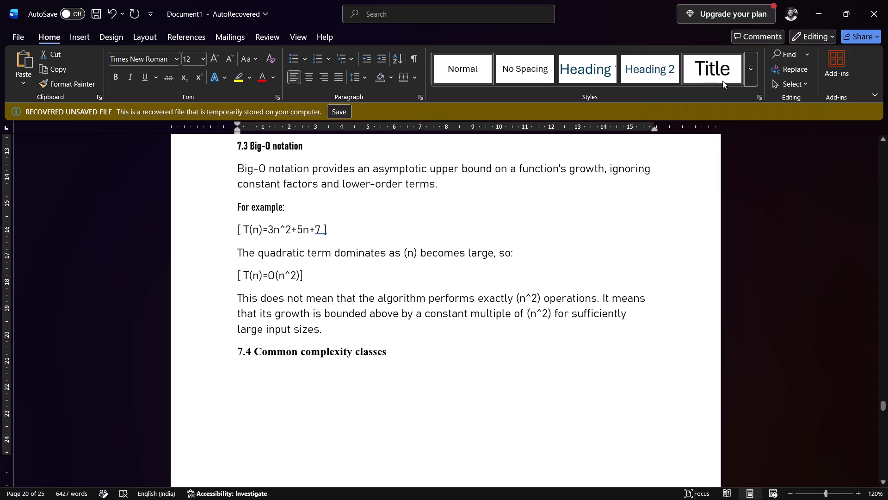
left_click(482, 227)
Change the heading "7.4 Common complexity classes" and the header row of its table to Bahnschrift Condensed.
scroll(482, 227, "down", 1)
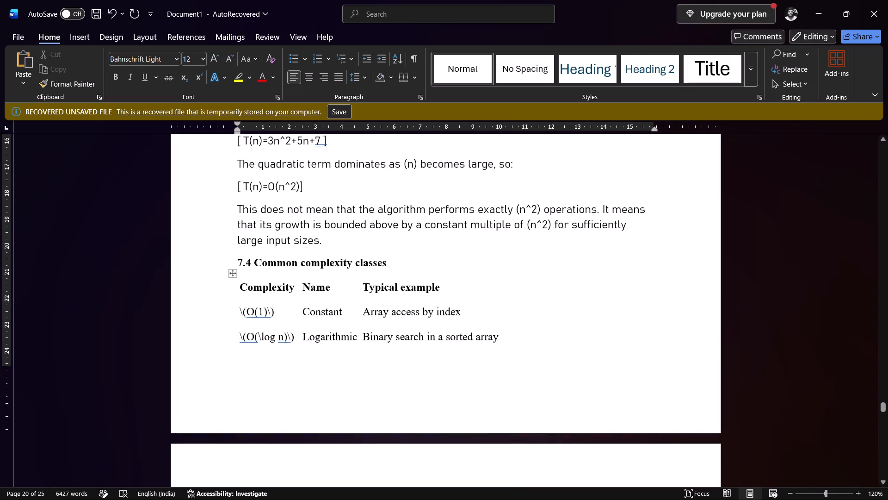
left_click_drag(445, 287, 232, 265)
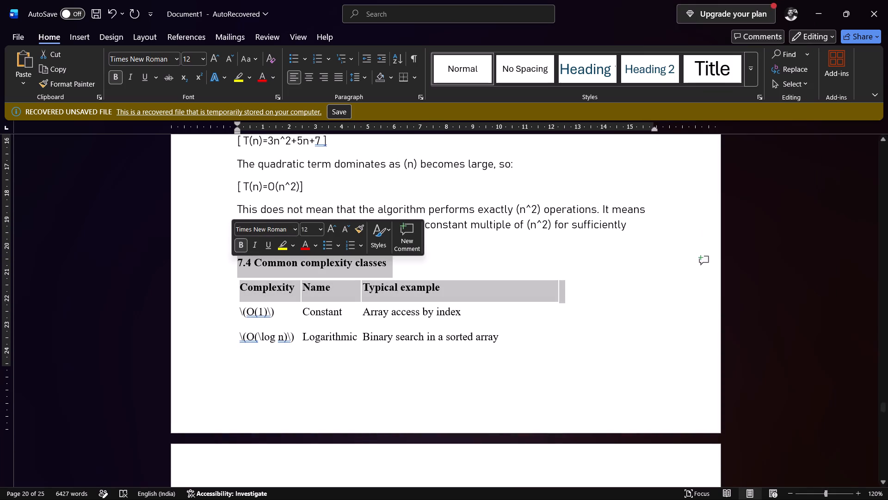
left_click(295, 230)
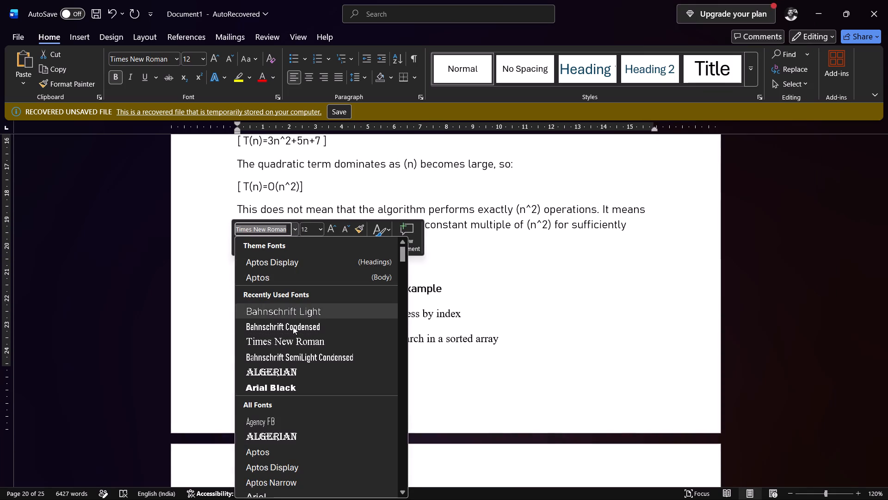
left_click(293, 326)
left_click(325, 325)
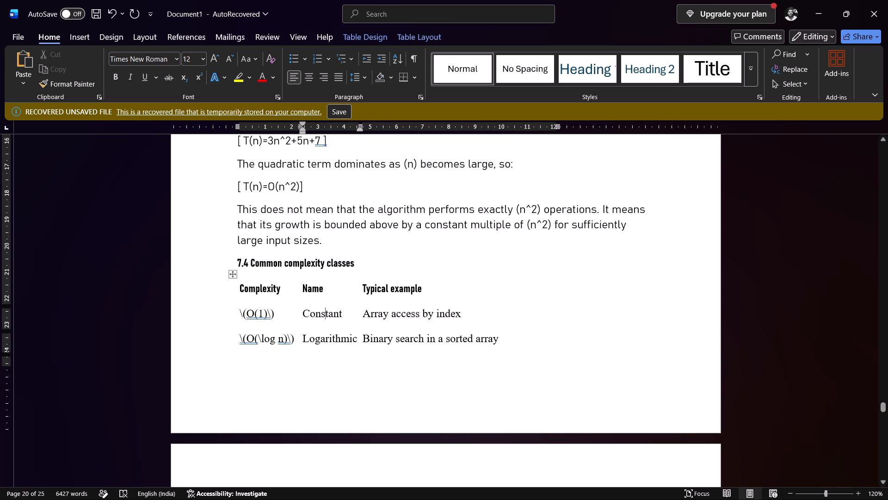
Change the Constant and Logarithmic rows of the section 7.4 table to Bahnschrift Light.
left_click_drag(507, 340, 227, 319)
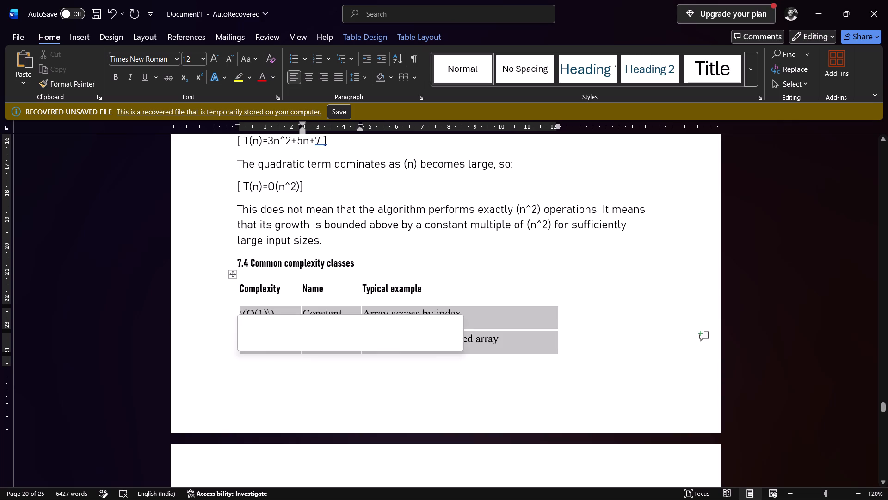
left_click(284, 325)
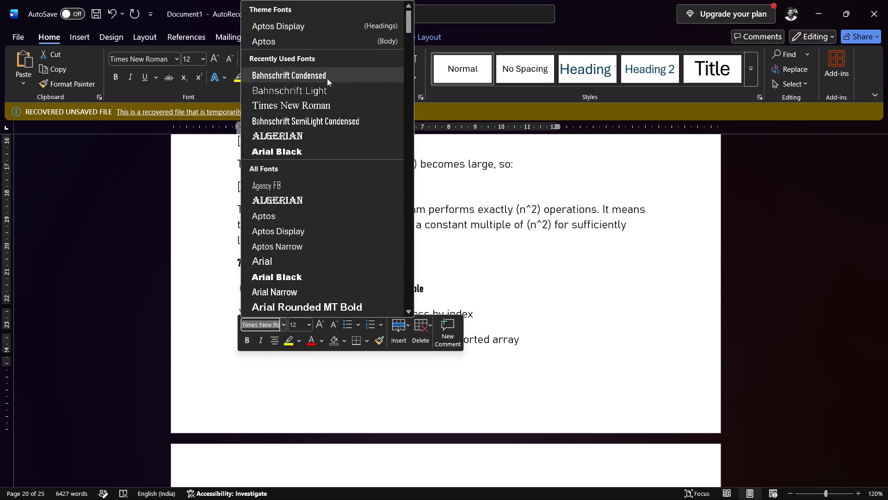
left_click(339, 87)
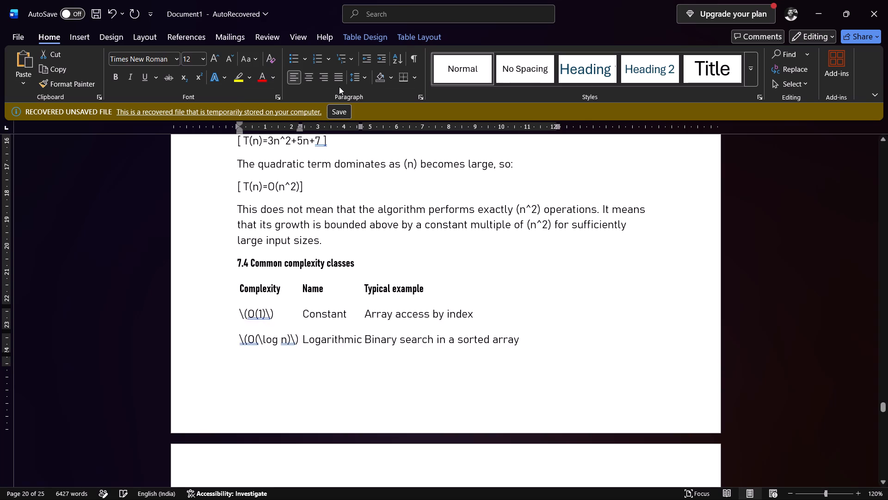
left_click(347, 186)
Delete both backslashes from the Constant row's complexity cell so it reads "(O(1))".
left_click(272, 309)
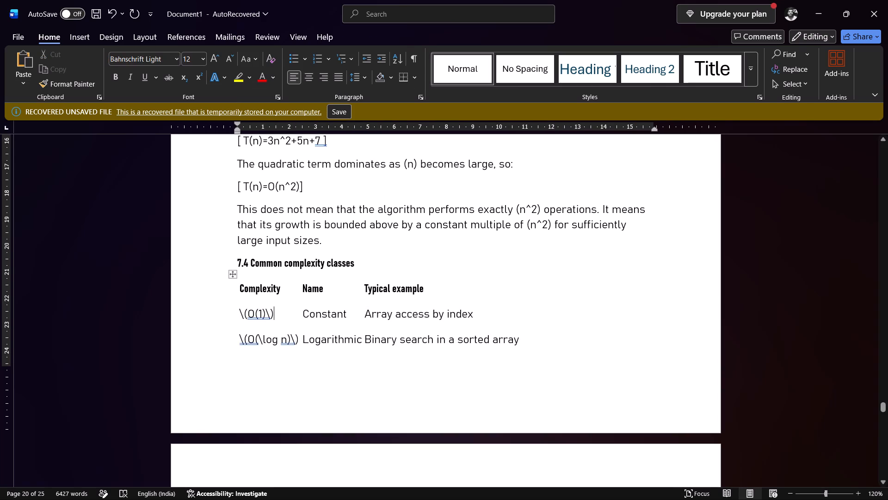
key("Left")
key("BackSpace")
key("Left")
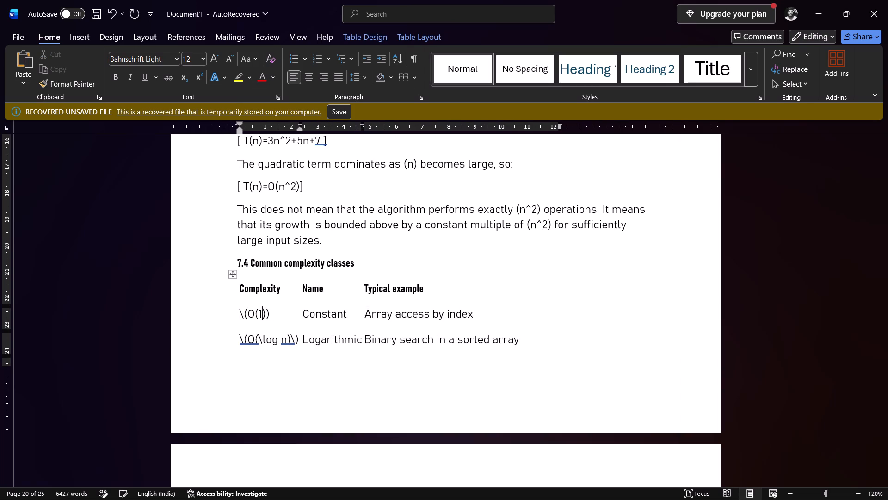
key("Left")
key("Left")
key("Left")
key("Left")
key("BackSpace")
Delete all three backslashes from the Logarithmic row's complexity cell so it reads "(O(log n))".
key("Down")
key("Right")
key("BackSpace")
key("Right")
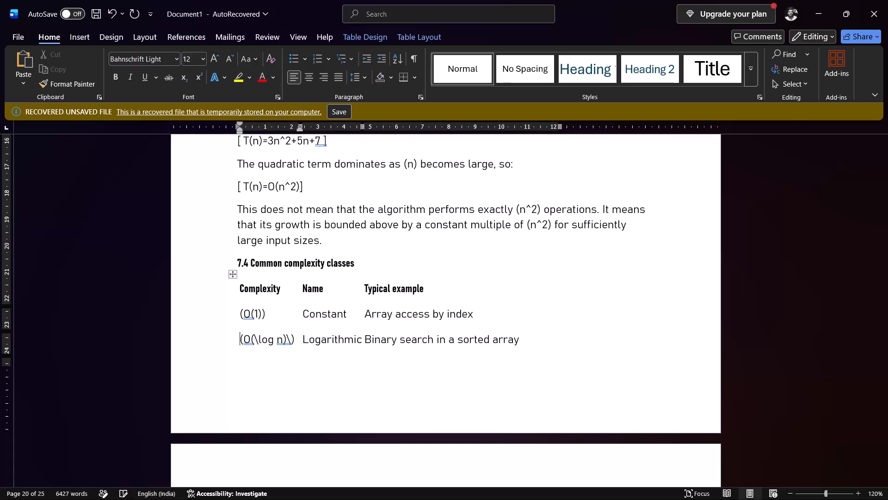
key("Right")
key("Right")
key("Right")
key("BackSpace")
key("Right")
key("Right")
key("Right")
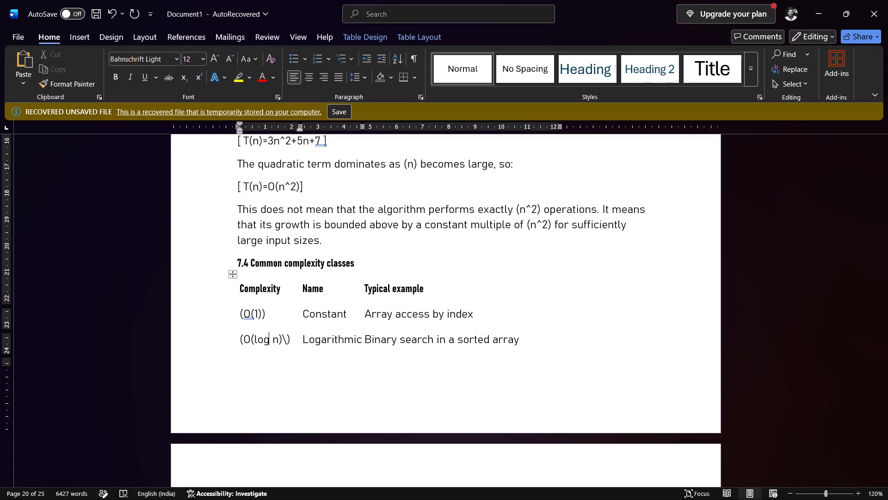
key("Right")
key("Right")
key("Right")
key("Right")
key("BackSpace")
Center the text of the section 7.4 table's header, Constant and Logarithmic rows.
left_click_drag(528, 341, 240, 296)
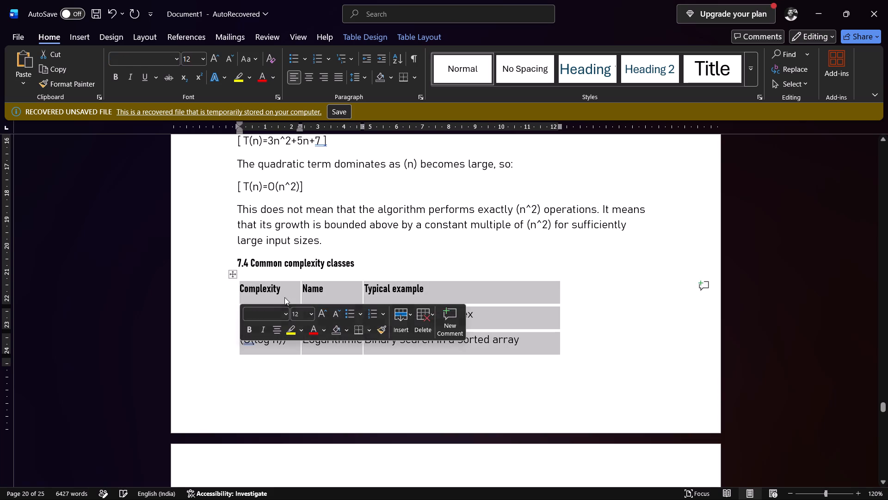
left_click(309, 80)
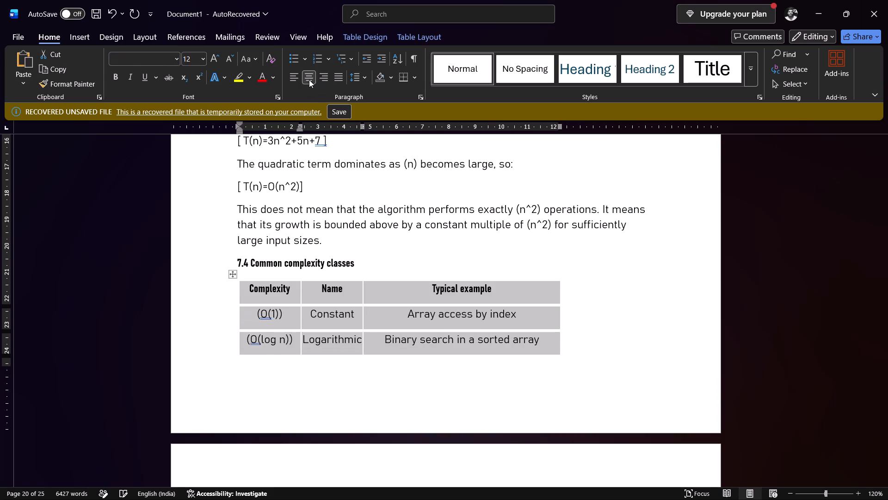
left_click(360, 264)
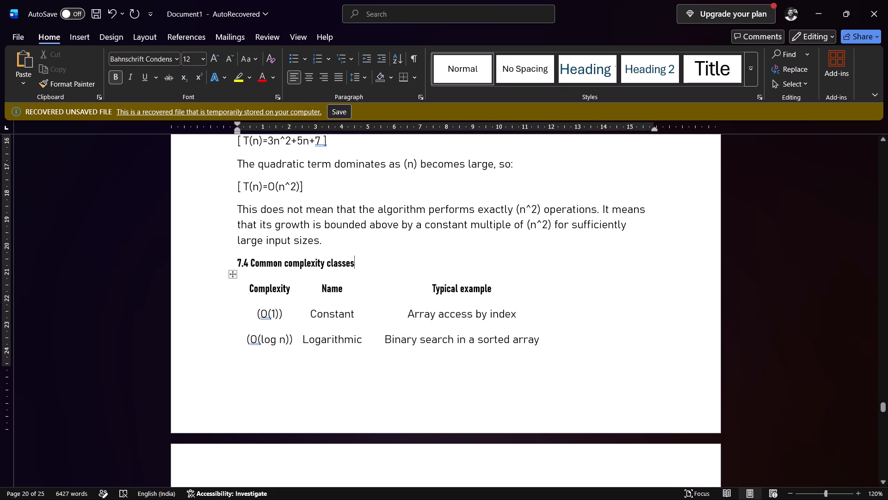
Delete both backslashes from the Linear row's complexity cell in the section 7.4 table so it reads "(O(n))".
scroll(397, 318, "down", 2)
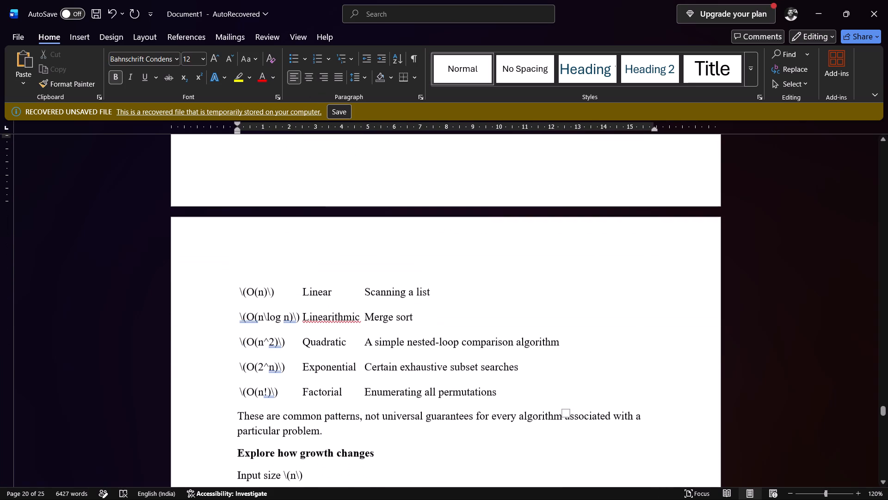
left_click(298, 316)
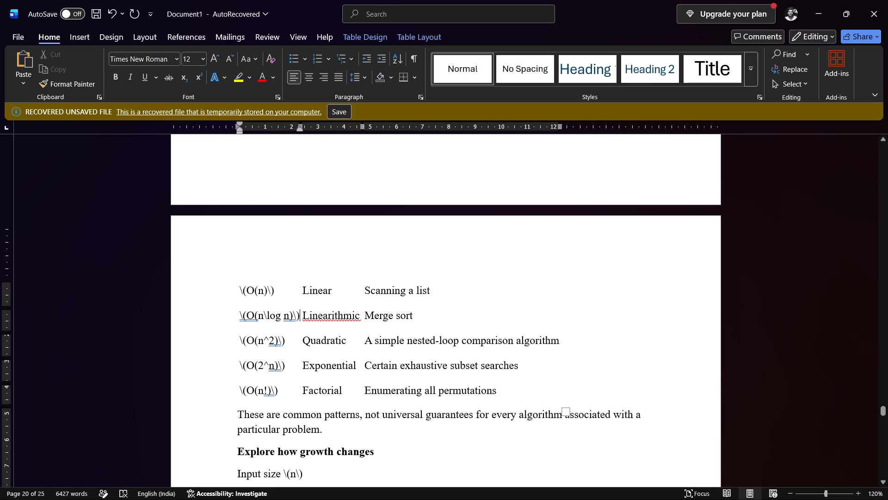
left_click(243, 288)
key("BackSpace")
key("Right")
key("Right")
key("Right")
key("Right")
key("Right")
key("Right")
key("BackSpace")
Delete all three backslashes from the Linearithmic row's complexity cell so it reads "(O(nlog n))".
key("Down")
key("Right")
key("BackSpace")
key("Left")
key("Left")
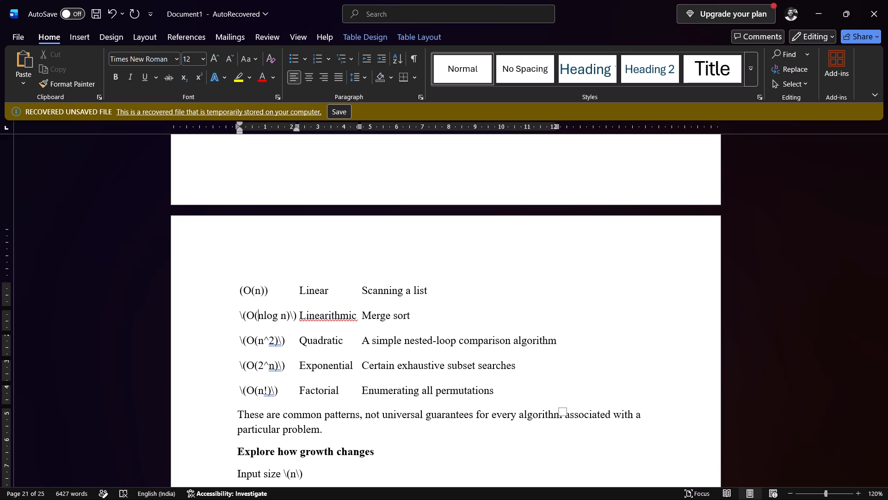
key("Left")
key("Left")
key("BackSpace")
key("Right")
key("Right")
key("Right")
key("Right")
key("Right")
key("Right")
key("Right")
key("Right")
key("Right")
key("Right")
key("Right")
key("Right")
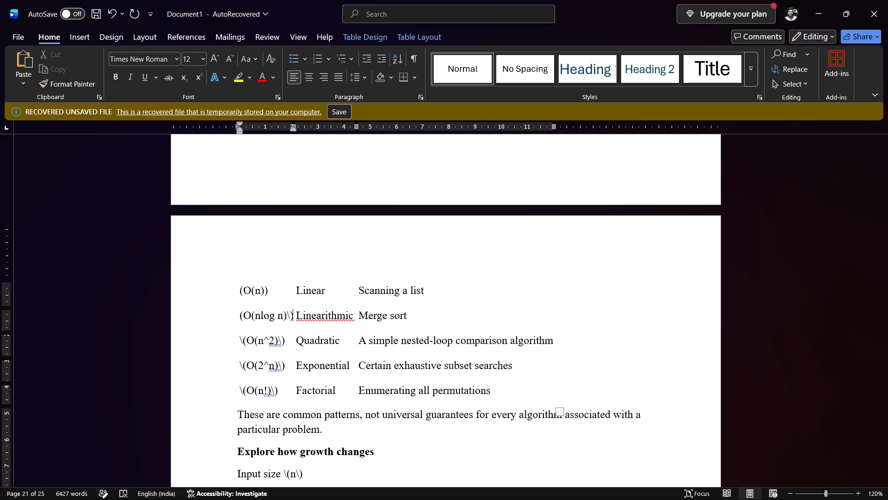
key("Left")
key("BackSpace")
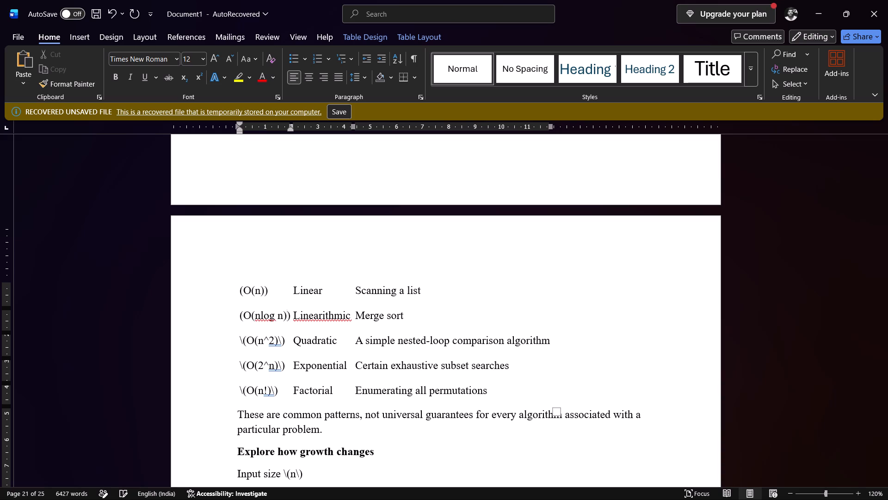
Delete both backslashes from the Quadratic row's complexity cell so it reads "(O(n^2))".
key("Down")
key("Left")
key("BackSpace")
key("Left")
key("Left")
key("Left")
key("Left")
key("Left")
key("Left")
key("Left")
key("BackSpace")
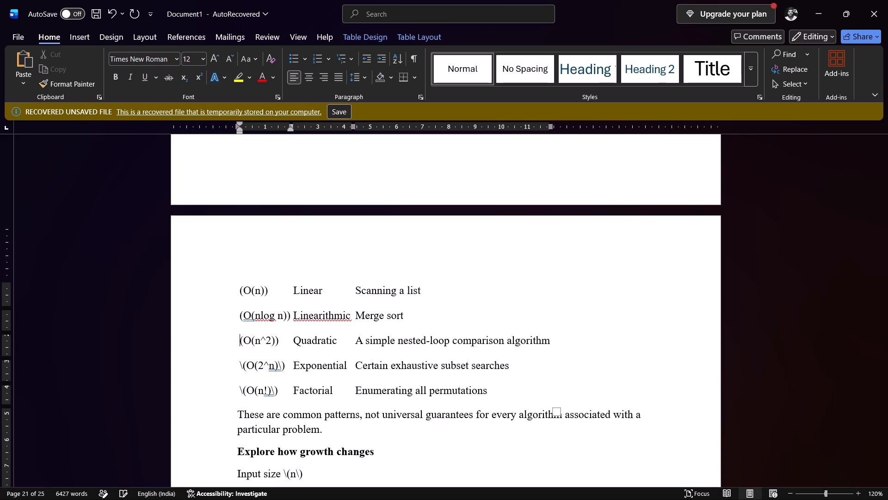
Delete both backslashes from the Exponential row's complexity cell so it reads "(O(2^n))".
key("Down")
key("Right")
key("BackSpace")
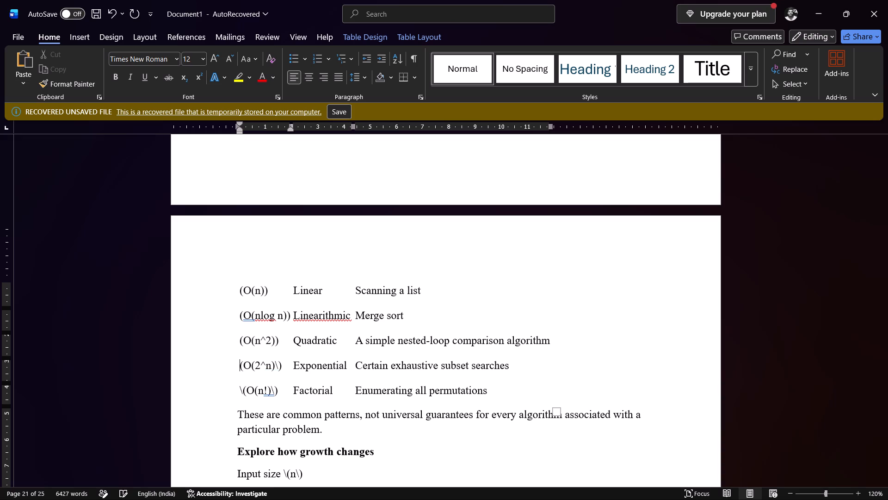
key("Right")
key("Right")
key("Right")
key("Right")
key("Right")
key("Right")
key("Right")
key("Right")
key("BackSpace")
Delete both backslashes from the Factorial row's complexity cell so it reads "(O(n!))".
key("Down")
key("Down")
key("Up")
key("BackSpace")
key("Left")
key("Left")
key("Left")
key("Left")
key("Left")
key("Left")
key("BackSpace")
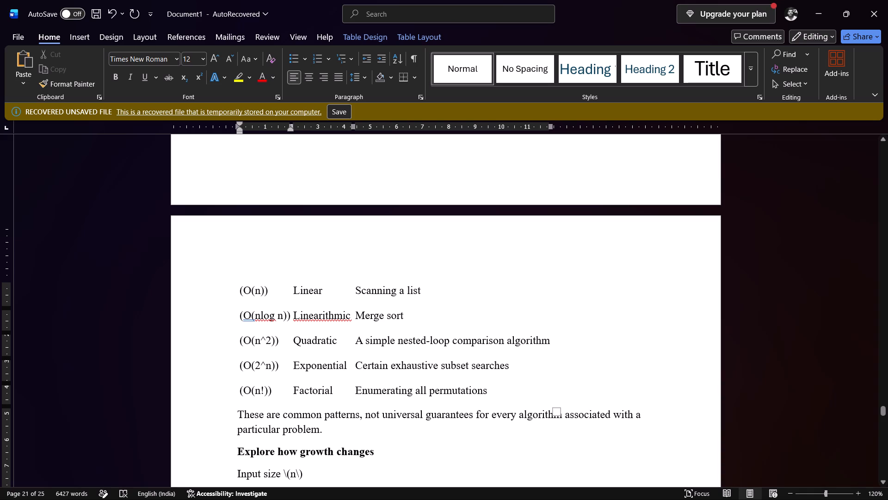
Center the text of the section 7.4 table's Linear through Factorial rows.
left_click_drag(494, 398, 237, 304)
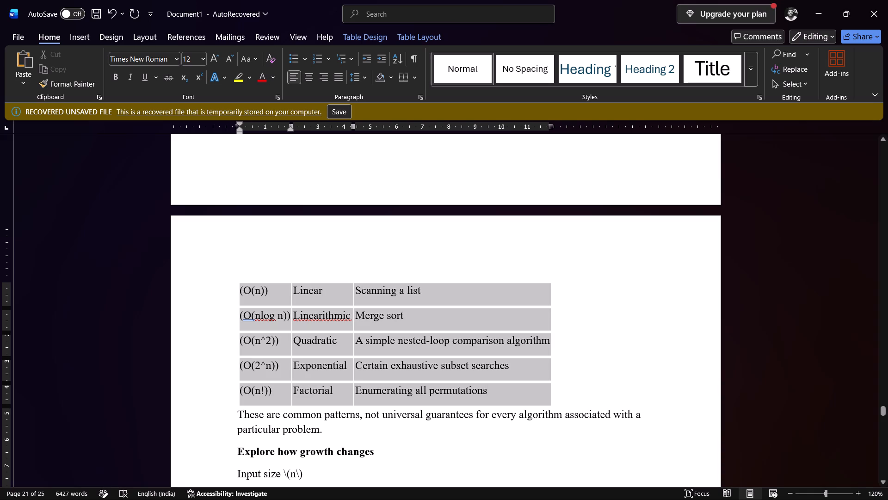
left_click_drag(237, 304, 234, 294)
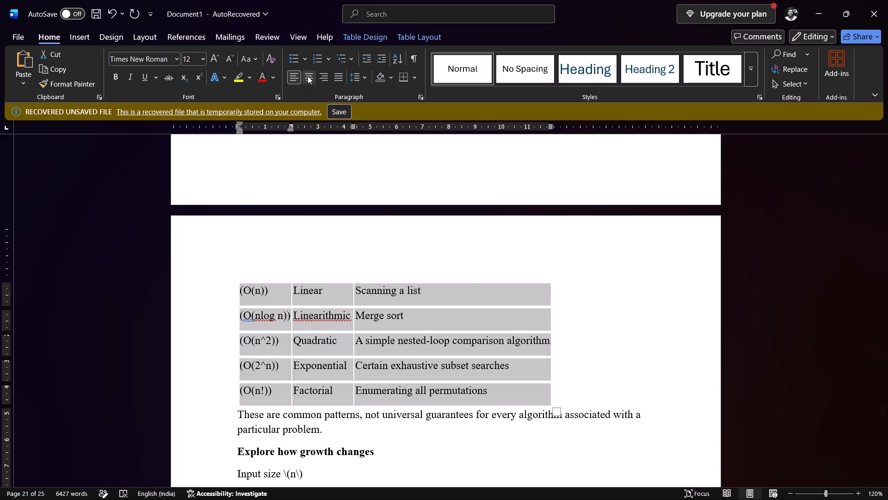
left_click(308, 76)
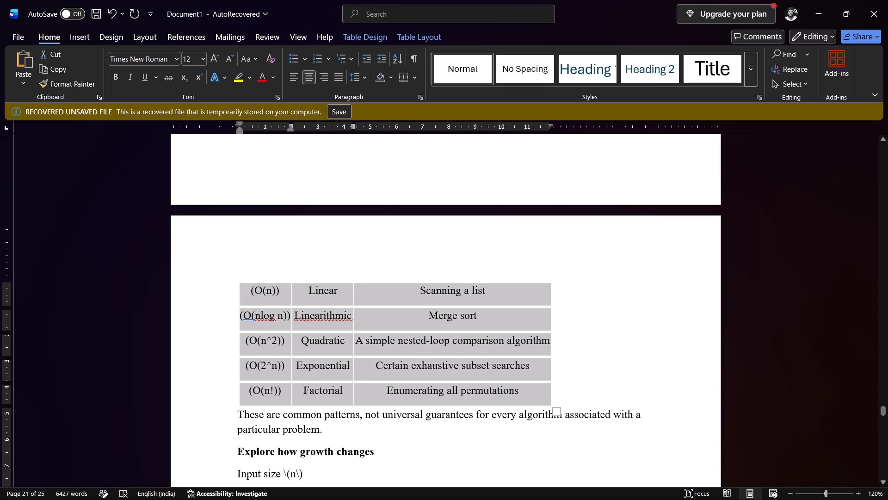
Change the section 7.4 table's Linear through Factorial rows to Bahnschrift Light.
left_click(173, 59)
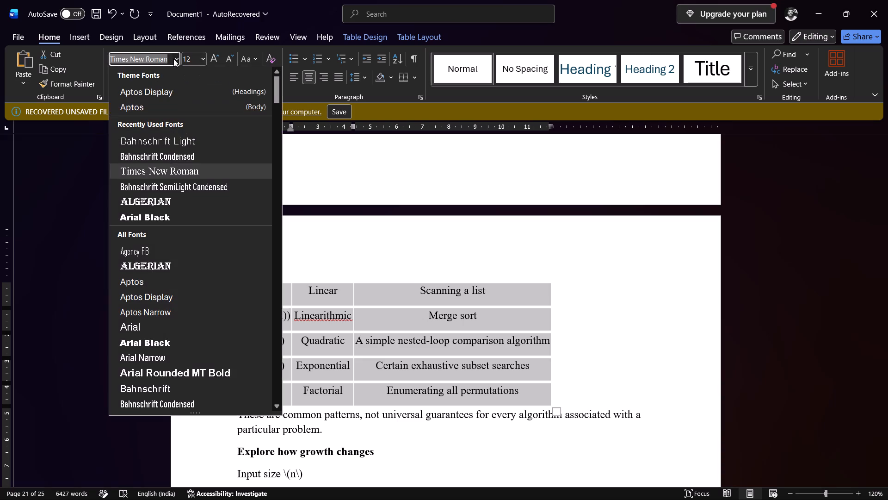
left_click(193, 141)
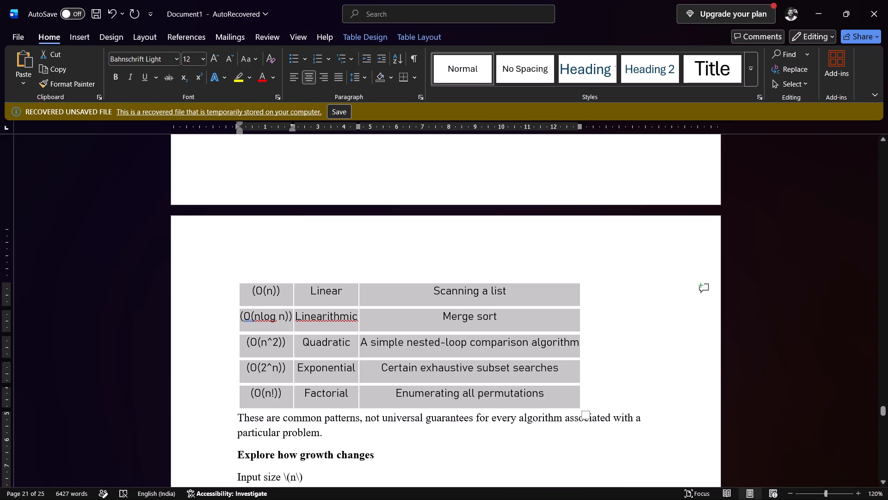
left_click(274, 331)
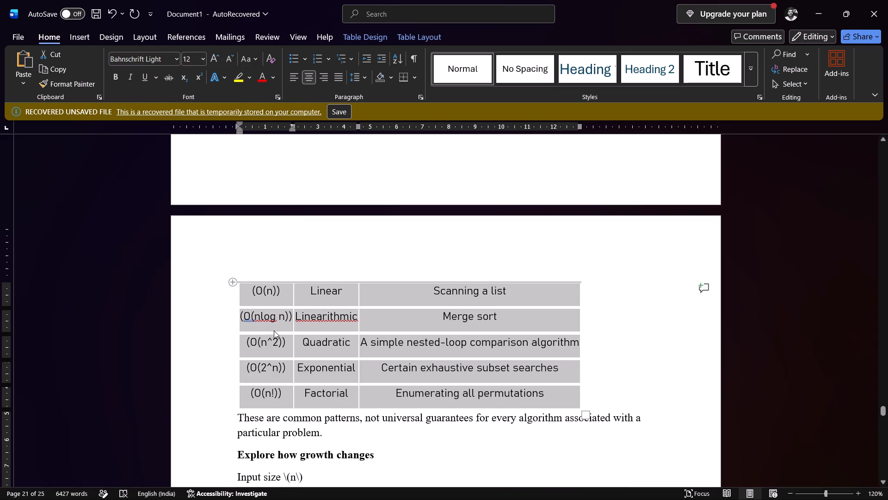
Change the "These are common patterns" paragraph below the table to Bahnschrift Light.
scroll(274, 331, "down", 1)
left_click_drag(330, 275, 245, 251)
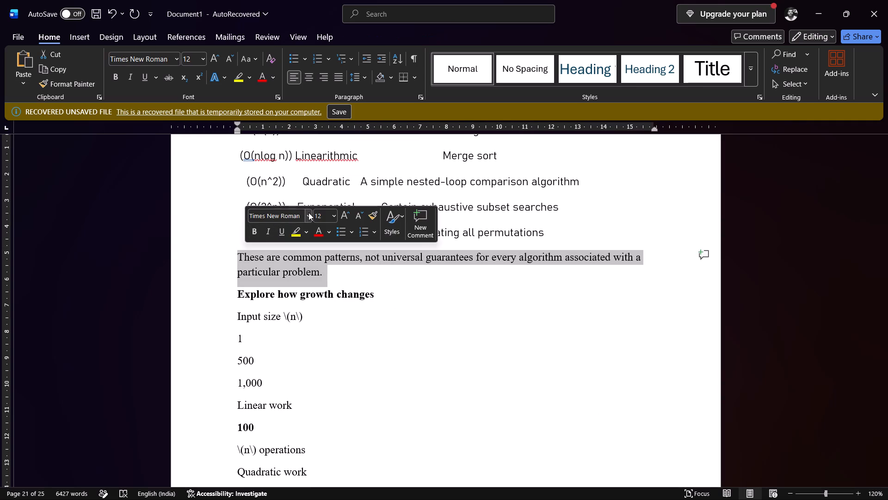
left_click(308, 212)
left_click(334, 293)
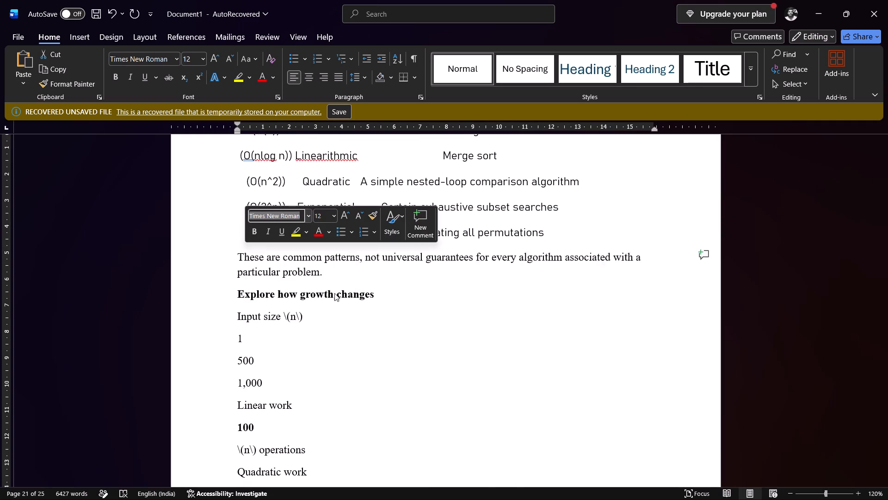
Change the "Explore how growth changes" heading to Bahnschrift Condensed.
left_click(370, 294)
left_click_drag(384, 296, 247, 297)
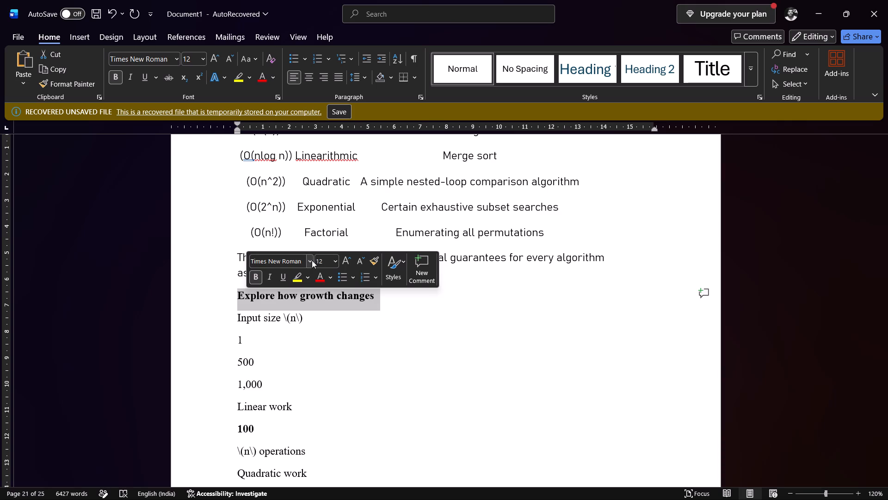
left_click(312, 260)
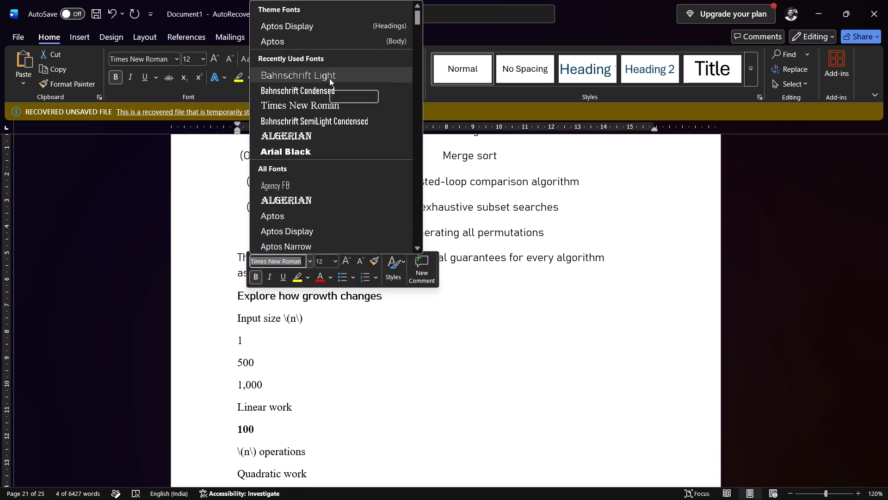
left_click(337, 89)
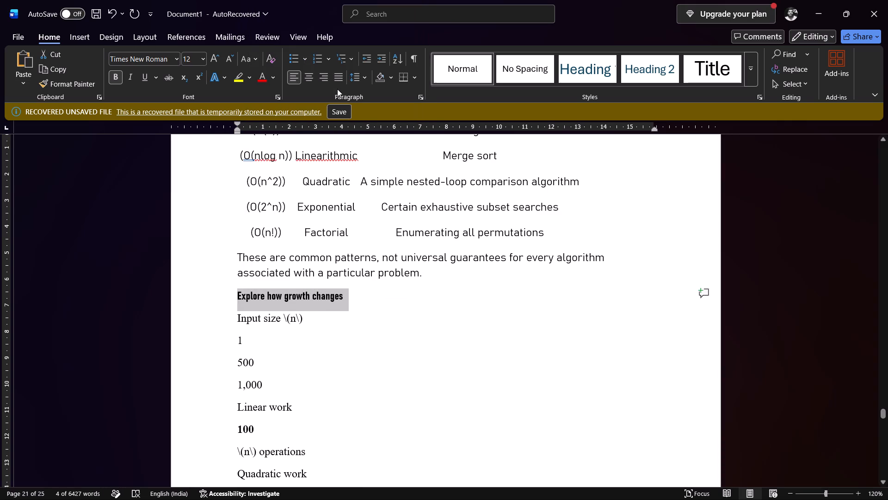
Delete both backslashes from the input size line below the heading so it reads "Input size (n)".
left_click(345, 330)
scroll(345, 330, "down", 1)
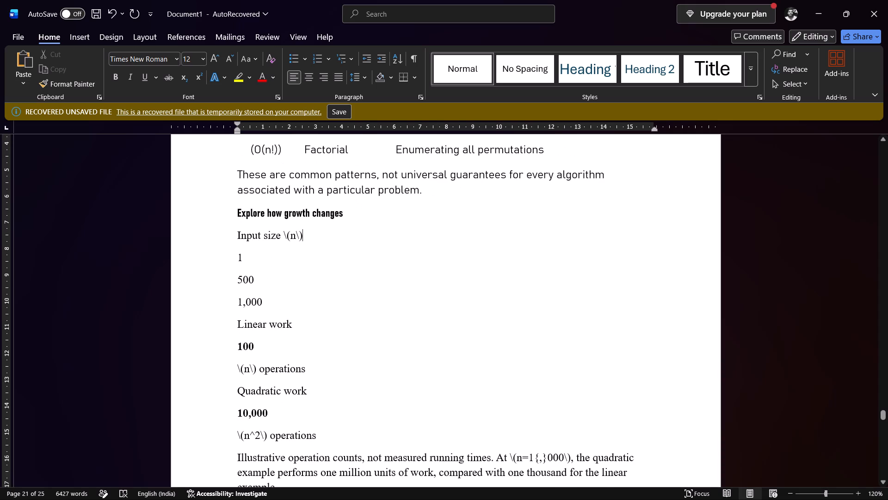
key("Left")
key("BackSpace")
key("Left")
key("Left")
key("BackSpace")
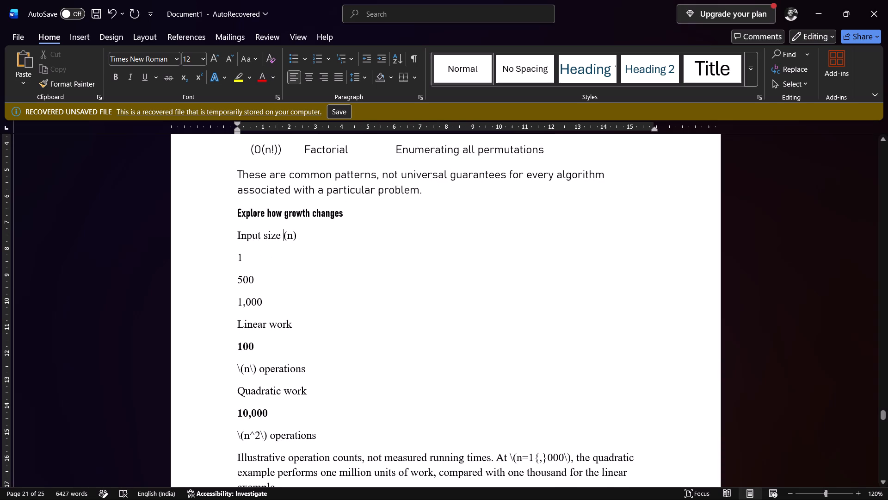
Delete both backslashes from the operations line under 100 so it reads "(n) operations".
left_click(252, 369)
key("BackSpace")
key("Left")
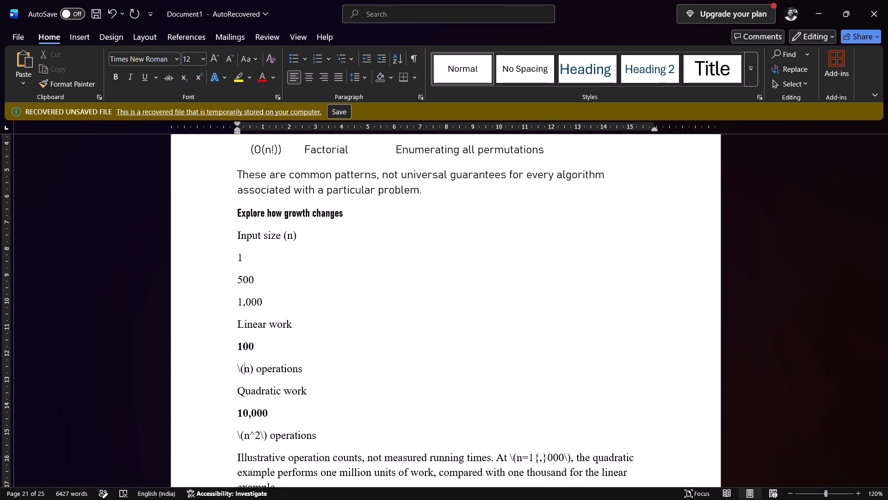
key("Left")
key("BackSpace")
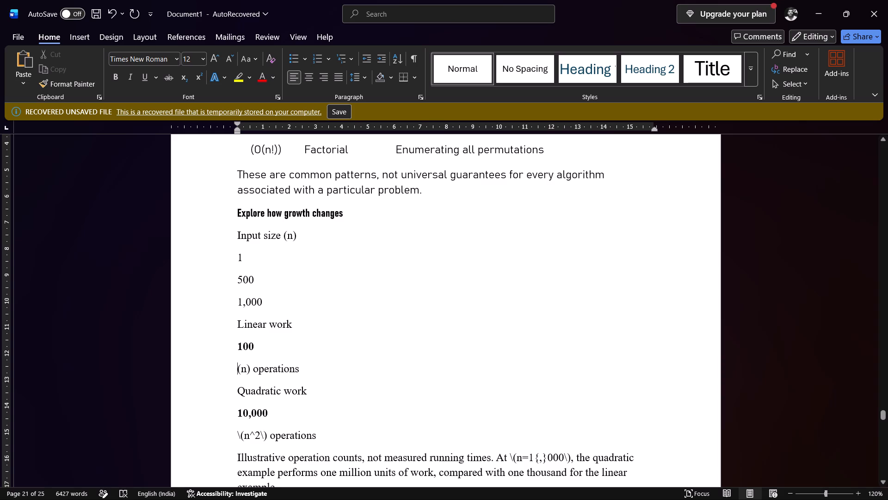
Change the lines from "Input size (n)" through "Quadratic work" to Bahnschrift Light.
left_click_drag(316, 397, 202, 237)
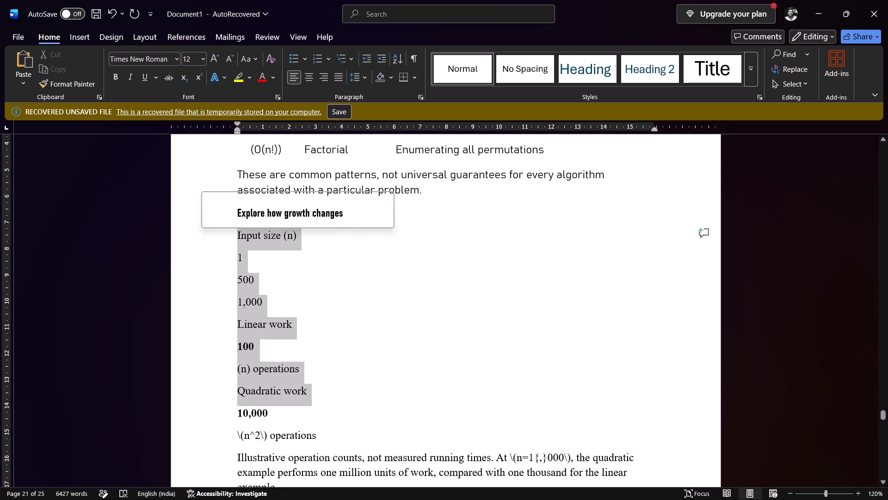
left_click(265, 201)
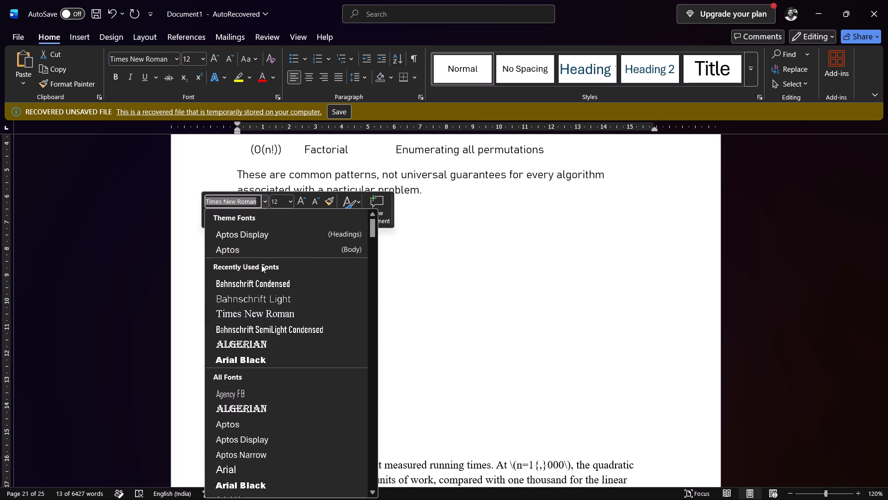
left_click(258, 295)
left_click(332, 317)
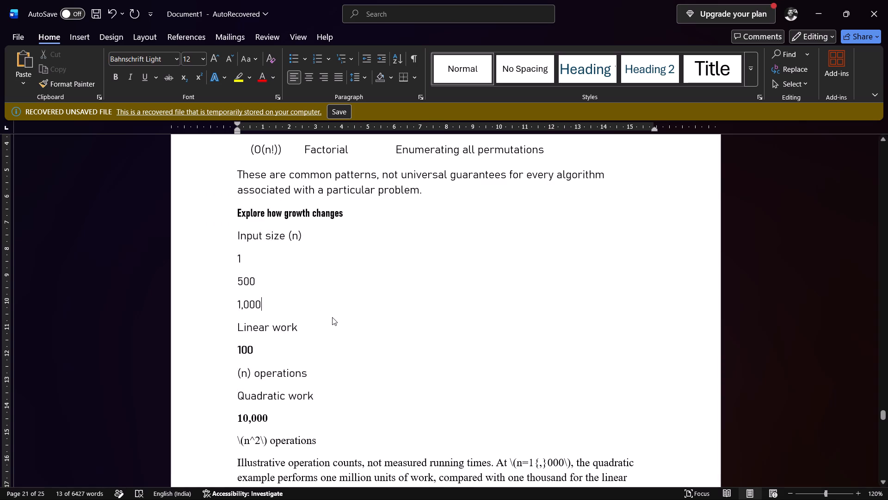
Delete both backslashes from the operations line under 10,000 so it reads "(n^2) operations".
scroll(332, 317, "down", 1)
left_click(265, 306)
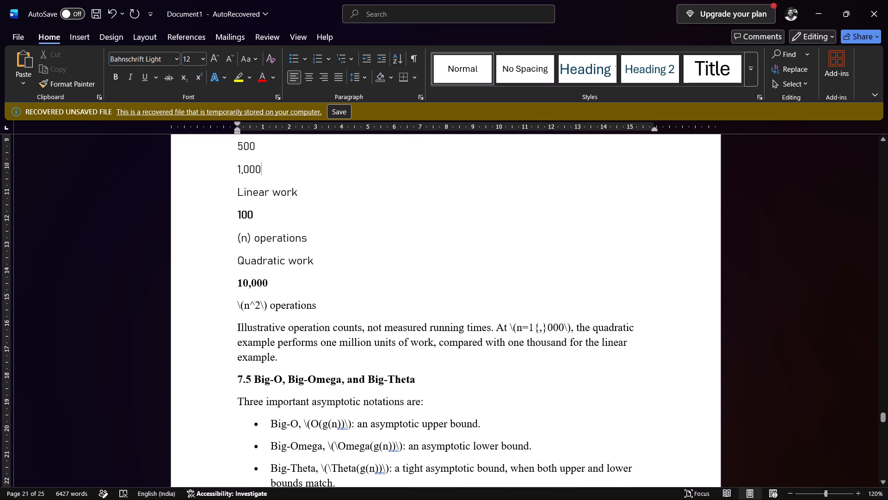
key("Left")
key("BackSpace")
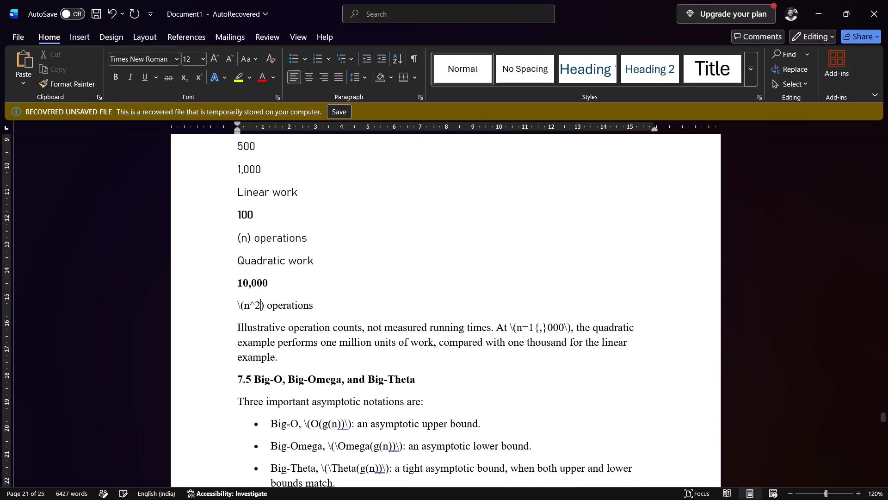
key("Left")
key("Left")
key("Left")
key("Left")
key("BackSpace")
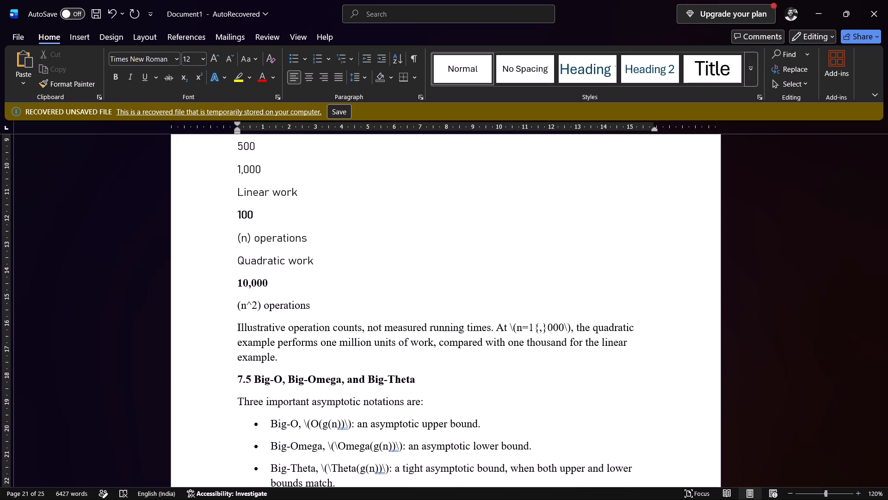
Change the "10,000" and "(n^2) operations" lines to Bahnschrift Light.
left_click_drag(329, 313, 262, 301)
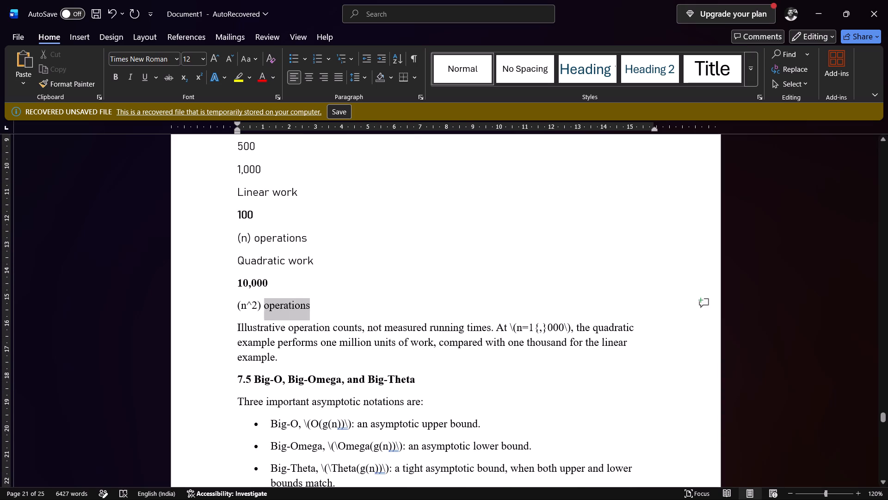
left_click_drag(262, 301, 232, 289)
left_click(297, 253)
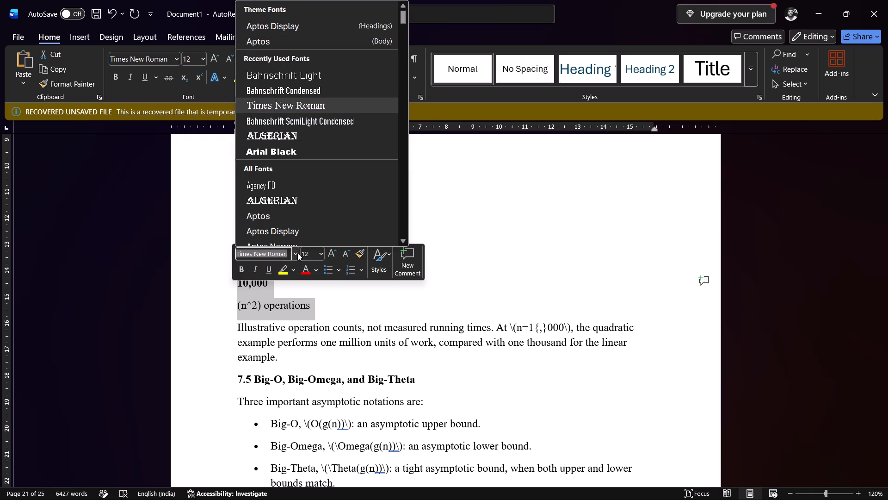
left_click(309, 75)
left_click(321, 344)
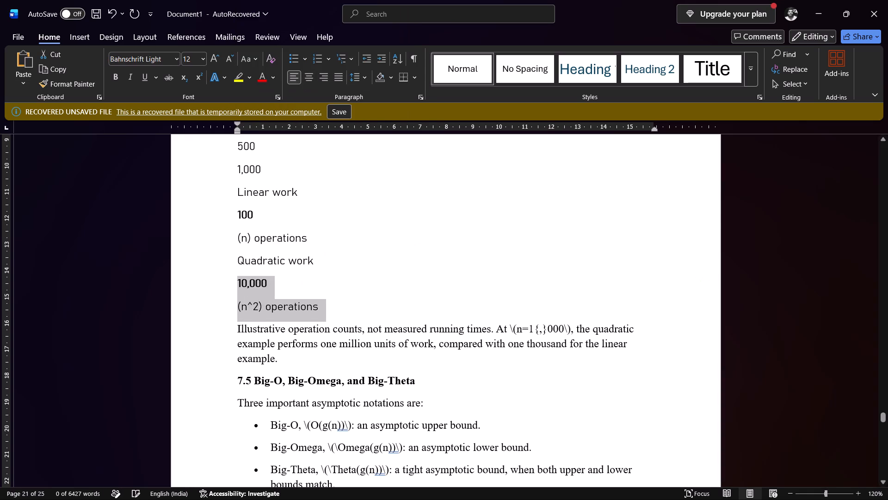
Change the "Illustrative operation counts" paragraph to Bahnschrift Light.
scroll(321, 344, "down", 1)
left_click_drag(278, 274, 252, 261)
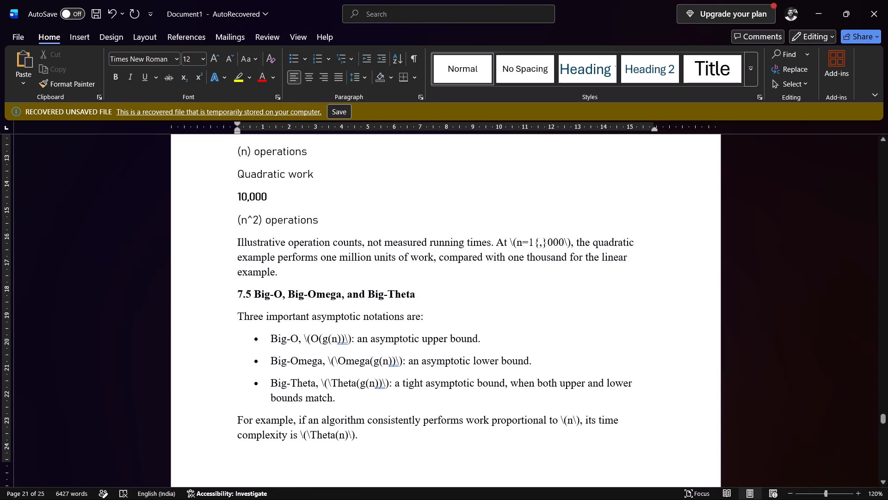
left_click_drag(252, 261, 236, 237)
left_click(298, 202)
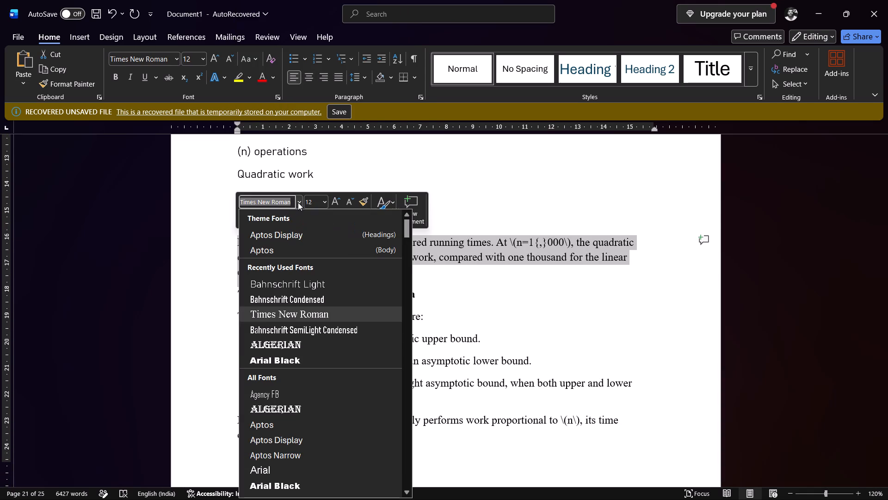
left_click(311, 286)
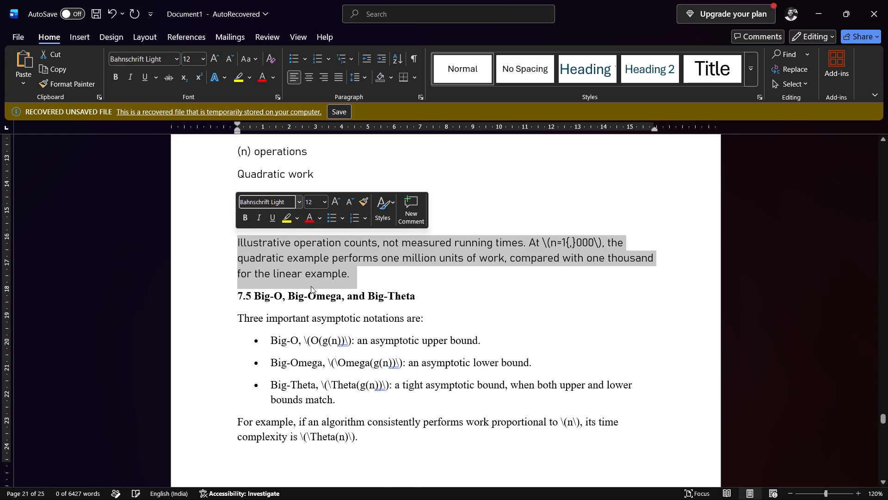
left_click(347, 355)
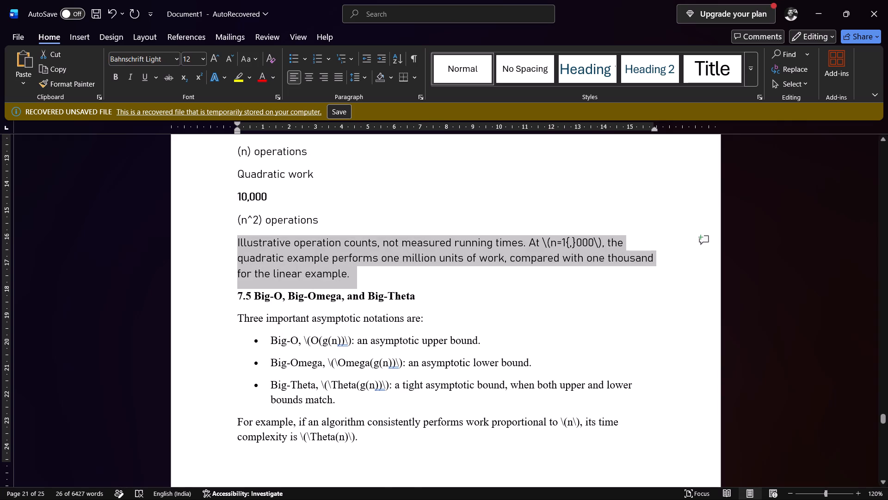
Change the "7.5 Big-O, Big-Omega, and Big-Theta" heading to Bahnschrift SemiLight Condensed.
left_click_drag(420, 292, 374, 292)
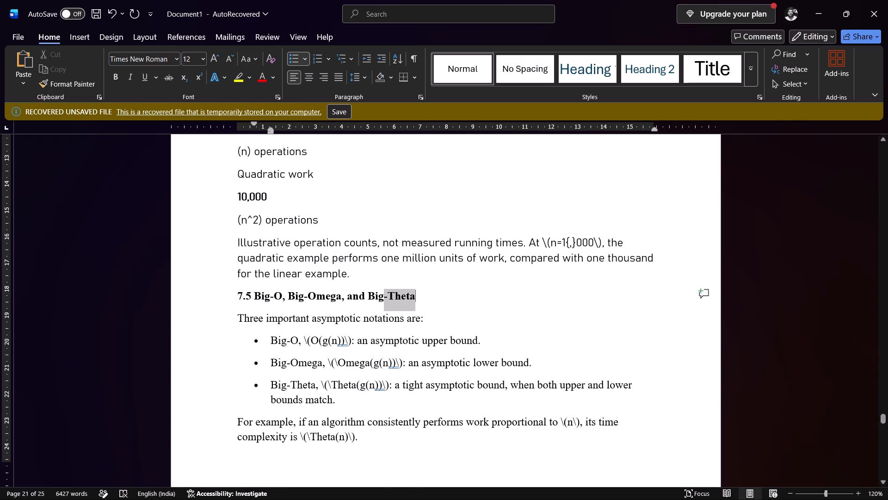
left_click_drag(374, 292, 234, 294)
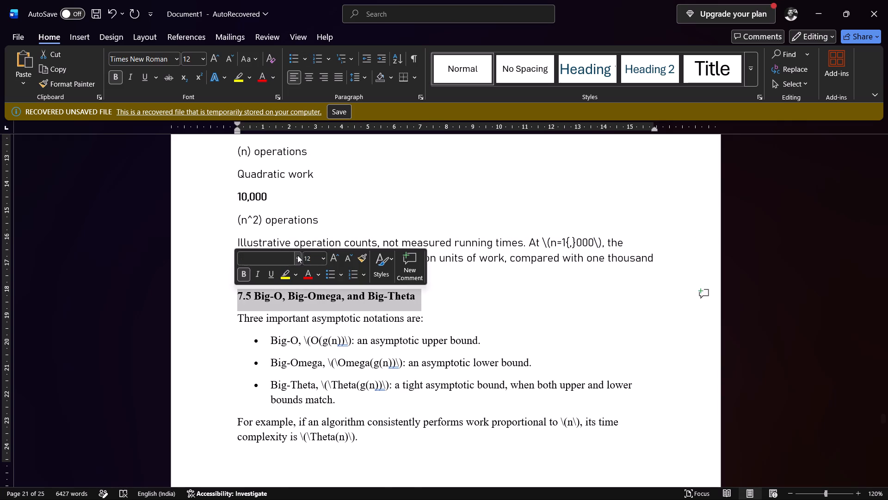
left_click(297, 255)
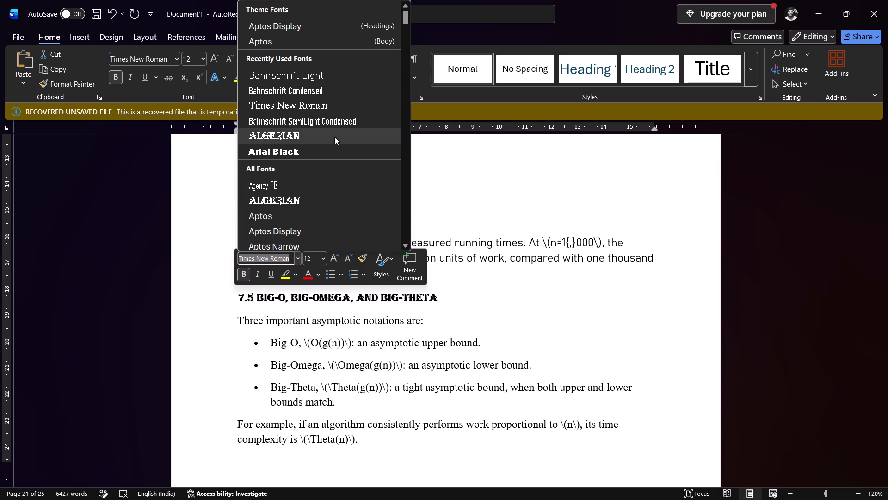
double_click(346, 125)
double_click(346, 125)
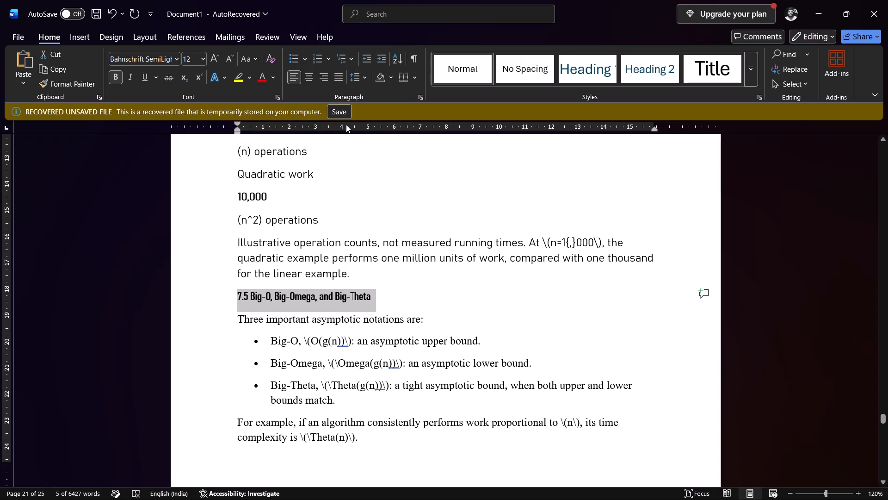
left_click(376, 237)
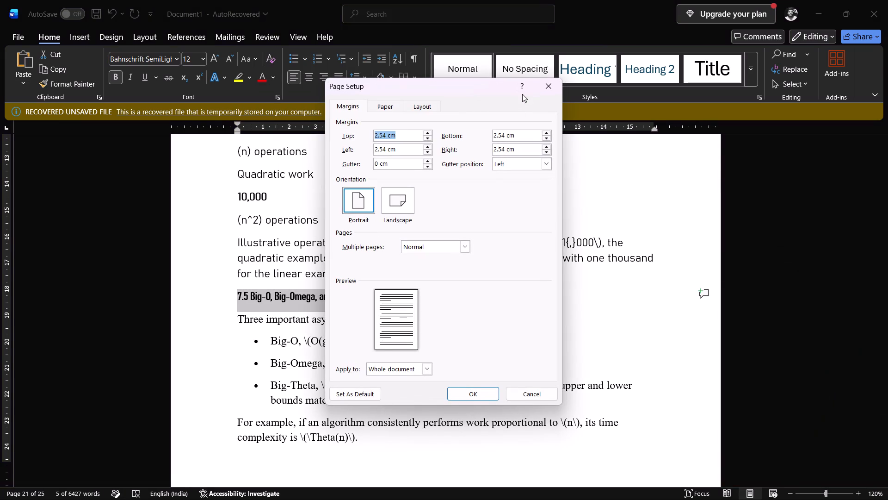
left_click(549, 90)
left_click(374, 252)
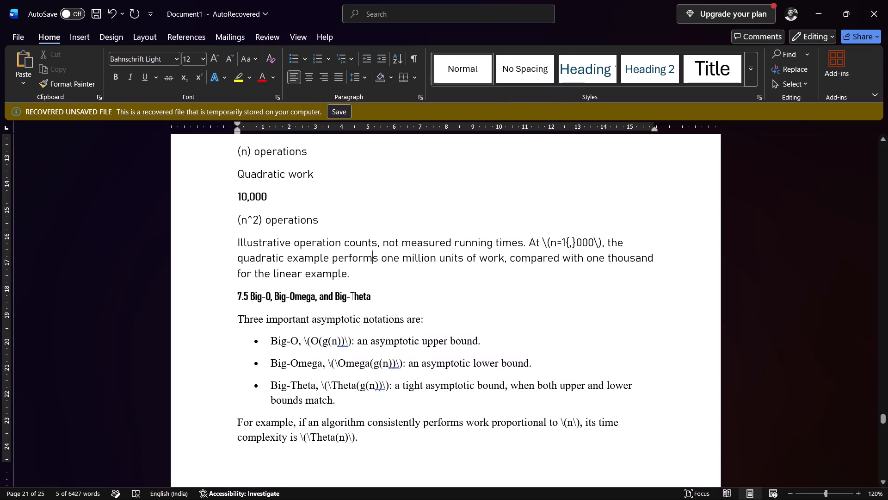
Delete both backslashes from the Big-O bullet's expression so it reads "(O(g(n)))".
left_click(304, 337)
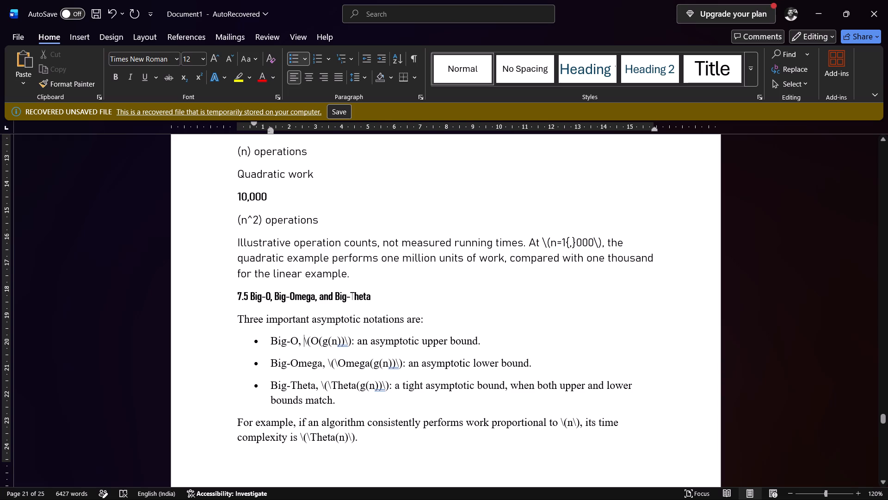
key("Right")
key("BackSpace")
key("Right")
key("Right")
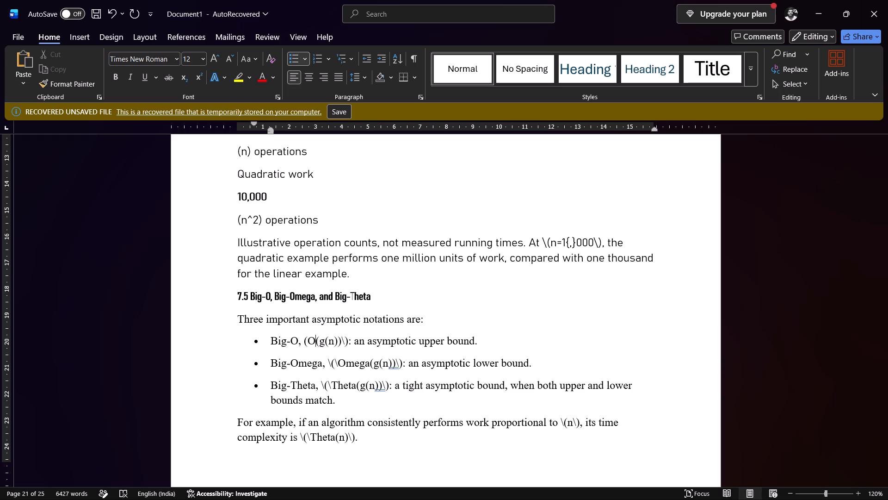
key("Right")
key("Right")
key("Right")
key("Right")
key("Right")
key("Right")
key("Right")
key("BackSpace")
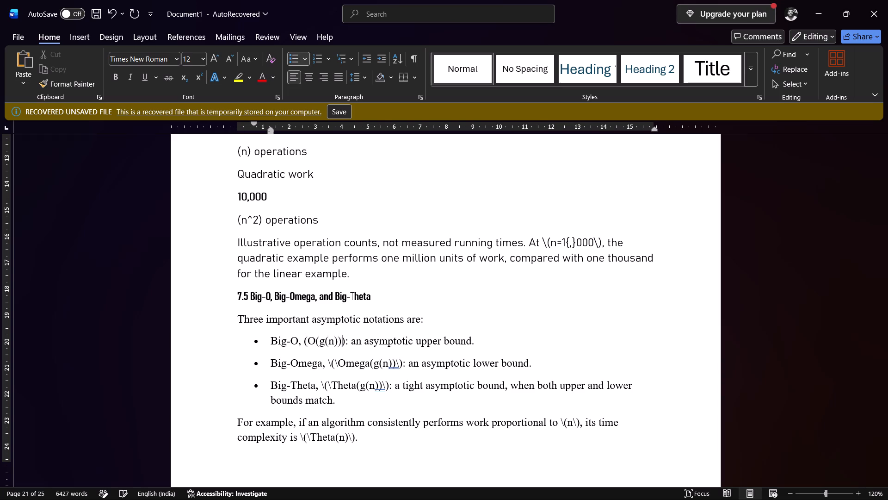
Delete the three backslashes from the Big-Omega bullet's expression so it reads "(Omega(g(n)))".
key("Down")
key("BackSpace")
key("Left")
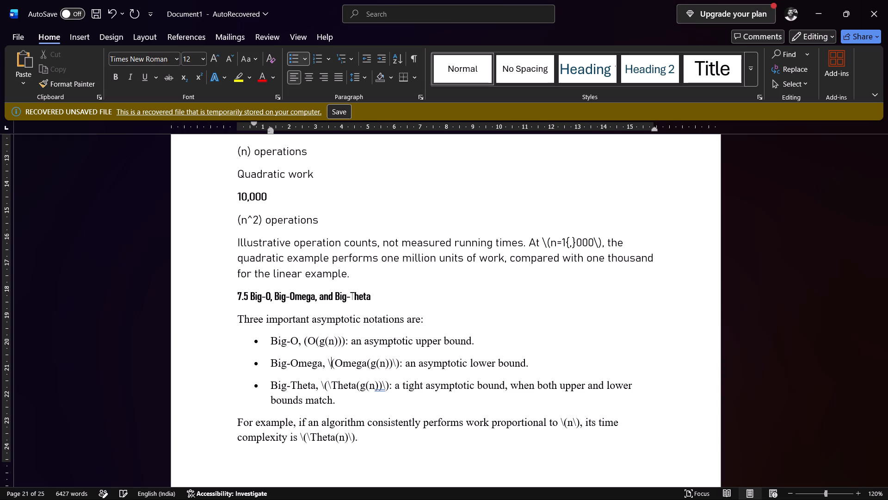
key("BackSpace")
key("Right")
key("Right")
key("Right")
key("Right")
key("Right")
key("Right")
key("Right")
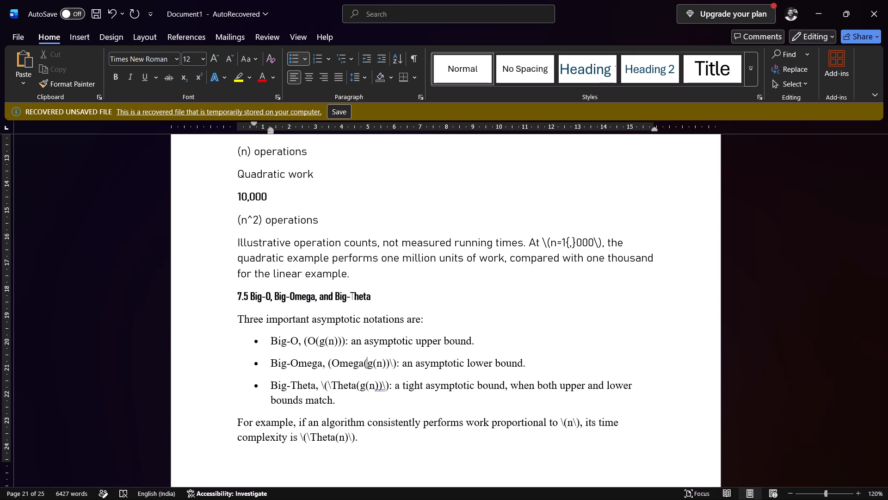
key("Right")
key("Right")
key("Right")
key("Right")
key("Right")
key("Right")
key("BackSpace")
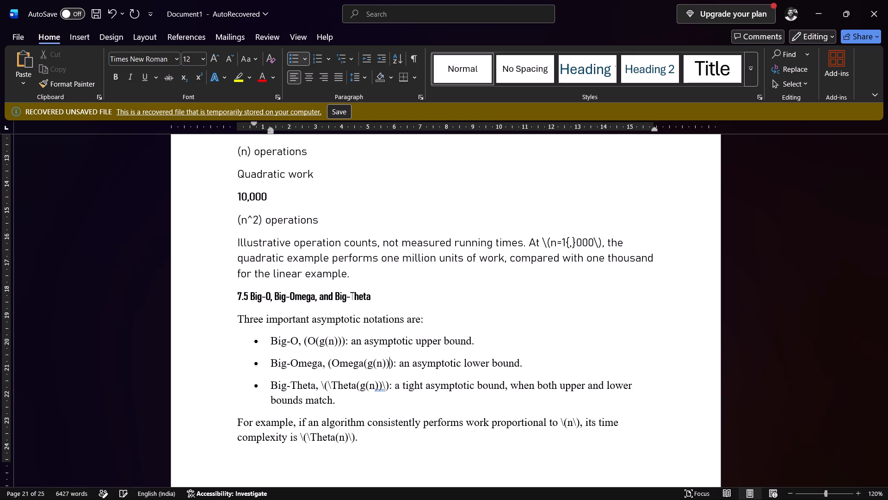
Delete the three backslashes from the Big-Theta bullet's expression so it reads "(Theta(g(n)))".
key("Down")
key("Left")
key("BackSpace")
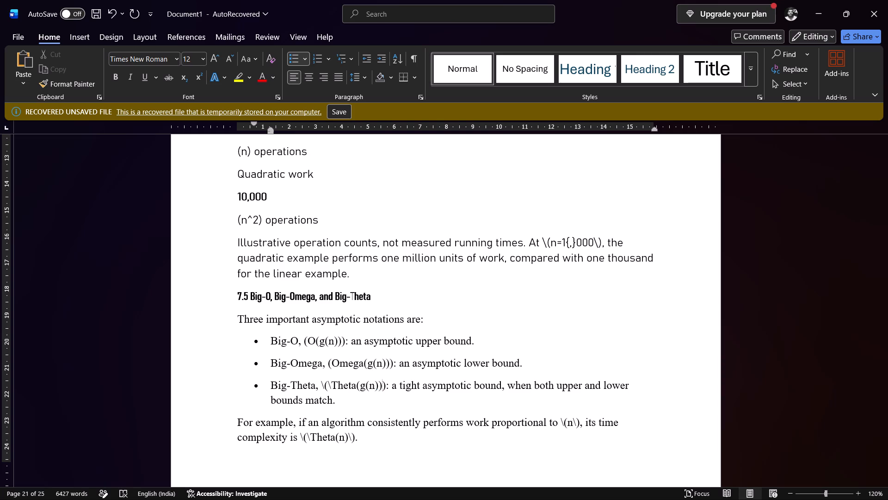
key("Left")
key("Left")
key("Left")
key("Left")
key("Left")
key("Left")
key("Left")
key("Left")
key("Left")
key("Left")
key("Left")
key("BackSpace")
key("Left")
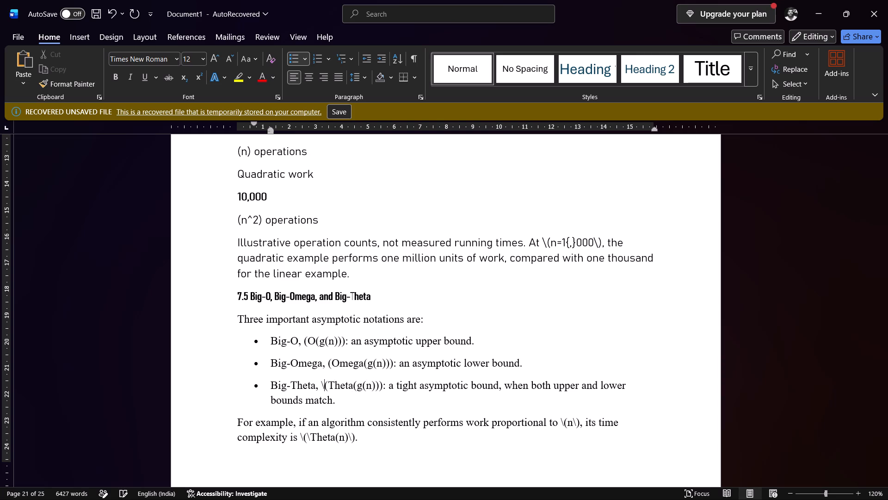
key("Left")
key("Right")
key("BackSpace")
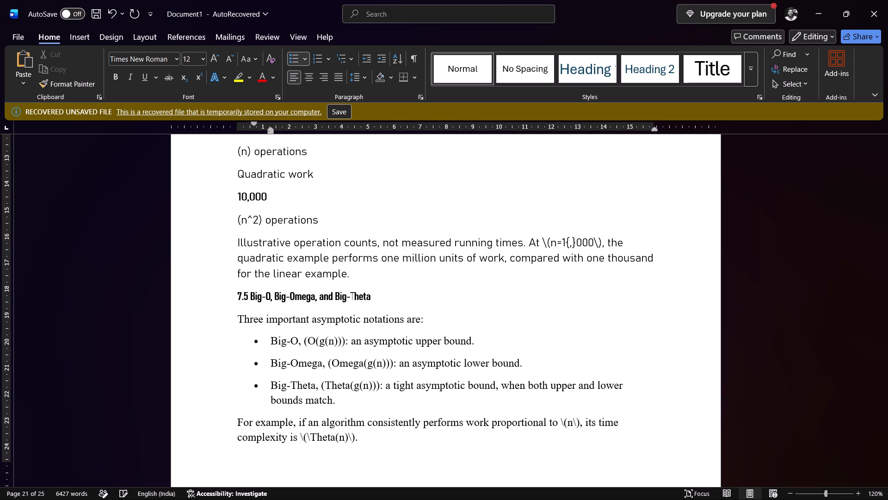
Change the "Three important asymptotic notations are:" line and its three bullets to Bahnschrift Light.
scroll(341, 378, "down", 1)
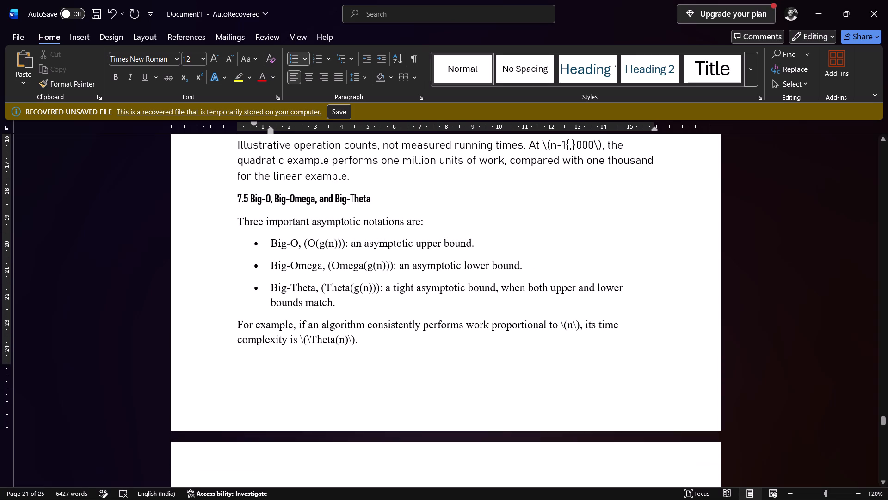
left_click_drag(343, 308, 213, 234)
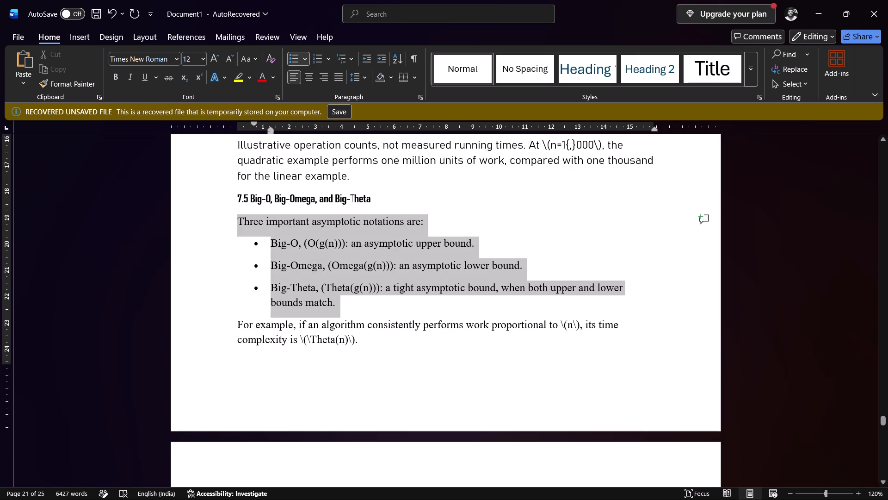
left_click_drag(213, 234, 219, 222)
left_click(283, 183)
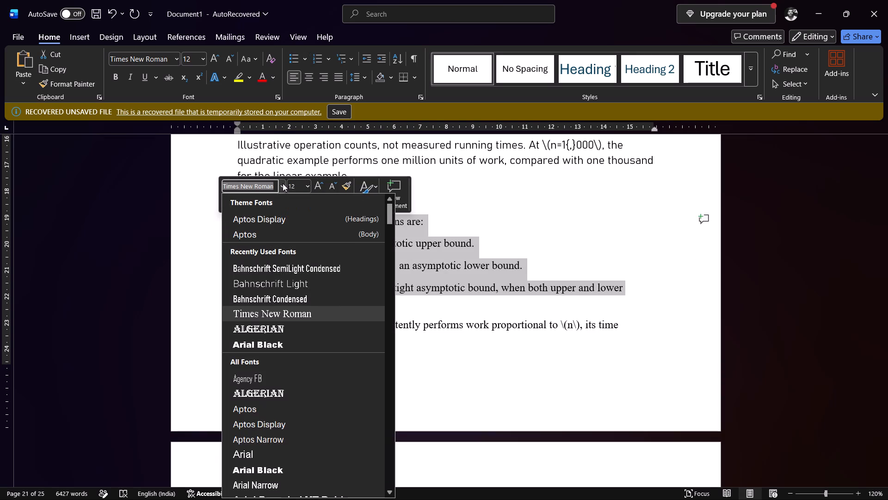
left_click(284, 290)
left_click(334, 287)
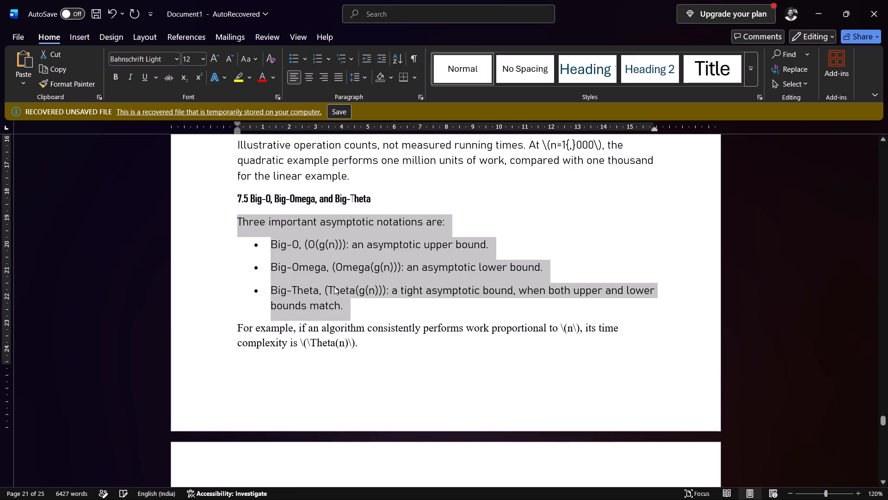
Delete the three backslashes from the time complexity expression in the "For example" paragraph so it reads "(Theta(n))".
scroll(354, 287, "down", 1)
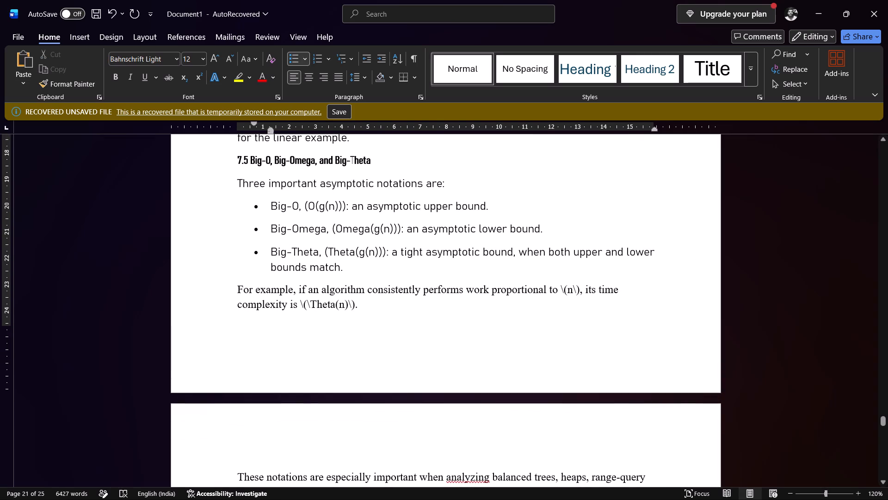
left_click(357, 305)
key("Left")
key("Left")
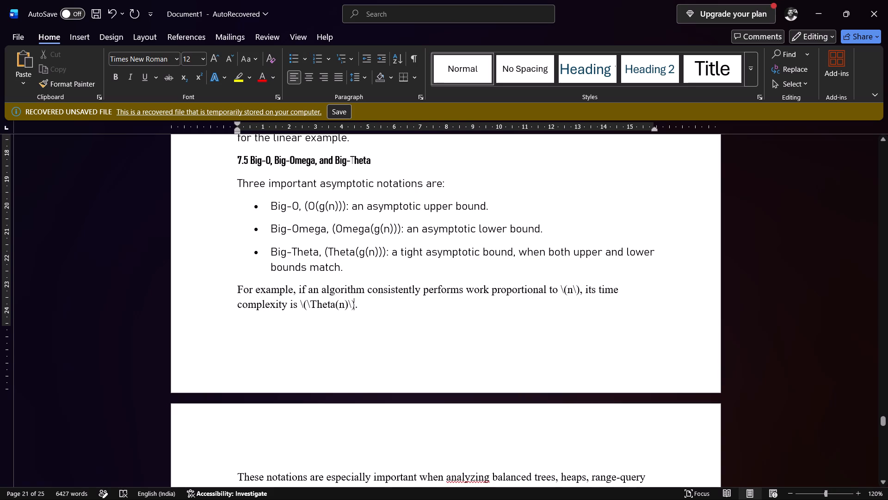
key("BackSpace")
key("Left")
key("Left")
key("Left")
key("Left")
key("Left")
key("Left")
key("Left")
key("Left")
key("Left")
key("Right")
key("BackSpace")
key("Left")
key("Left")
key("Right")
key("BackSpace")
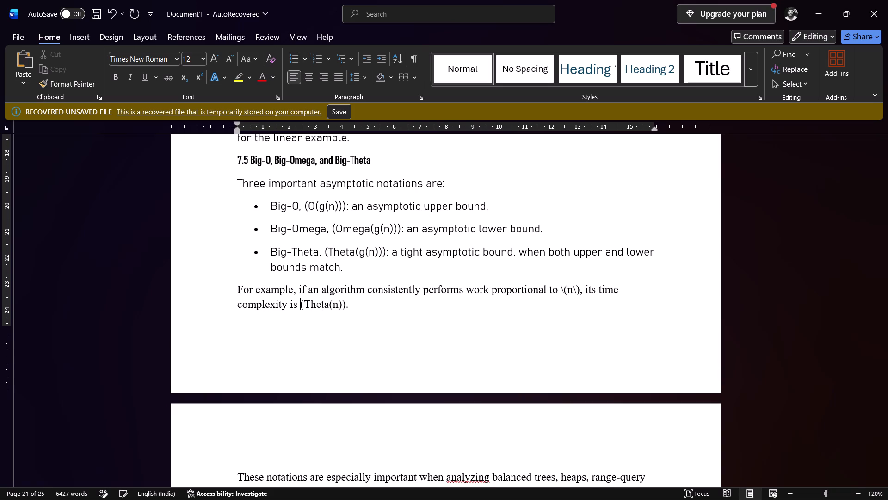
Change the "For example, if an algorithm consistently performs work" paragraph to Bahnschrift Light.
left_click_drag(364, 306, 236, 289)
left_click(298, 254)
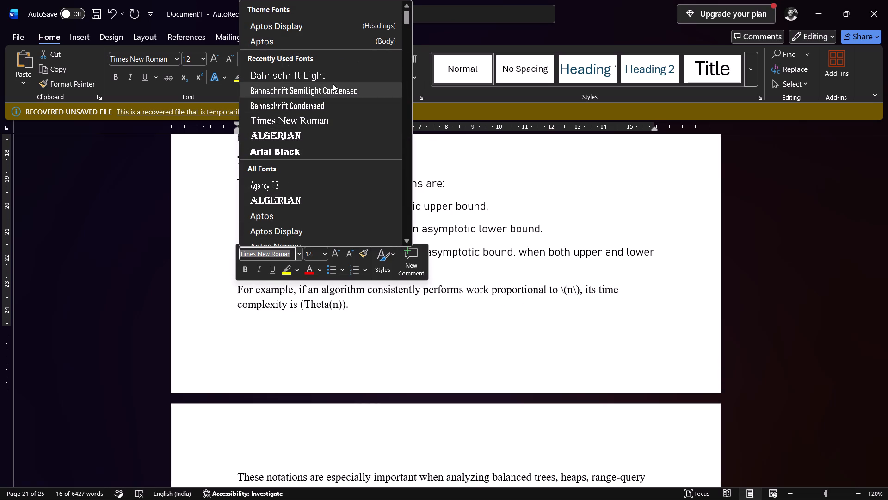
left_click(343, 76)
left_click(351, 251)
Change the "These notations are especially important" paragraph above section 8 to Bahnschrift Light.
scroll(351, 251, "down", 1)
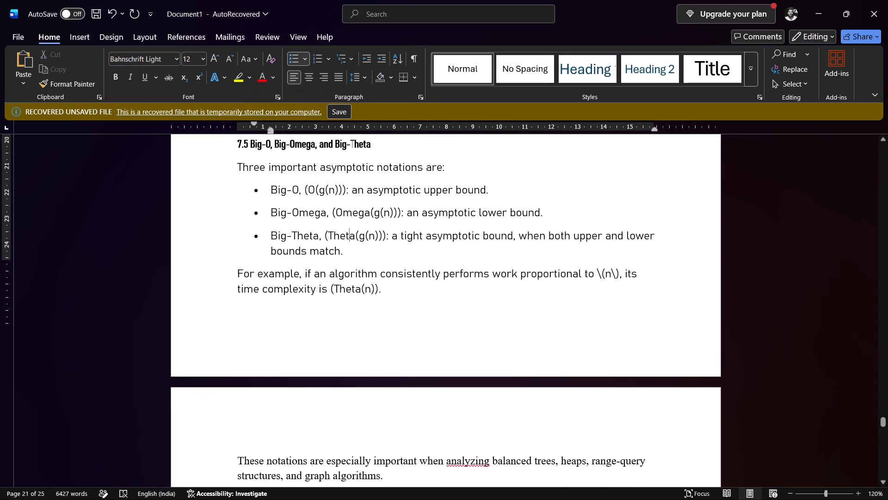
scroll(351, 251, "down", 3)
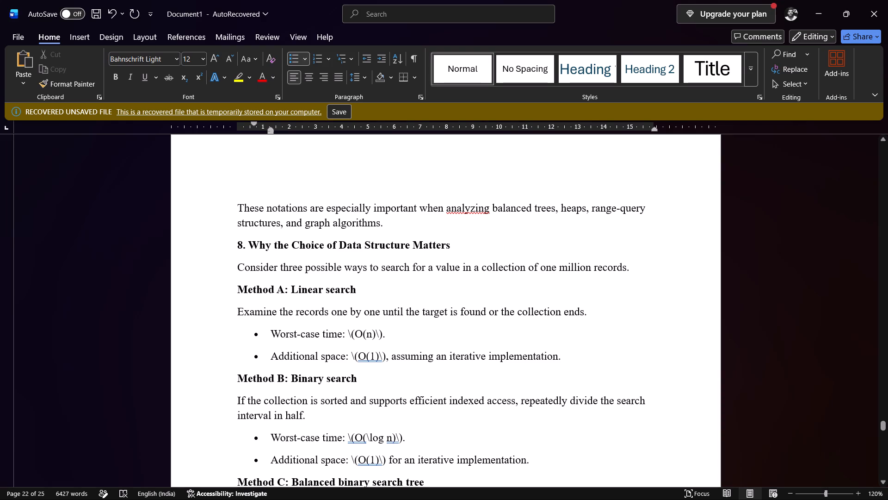
left_click_drag(387, 223, 244, 204)
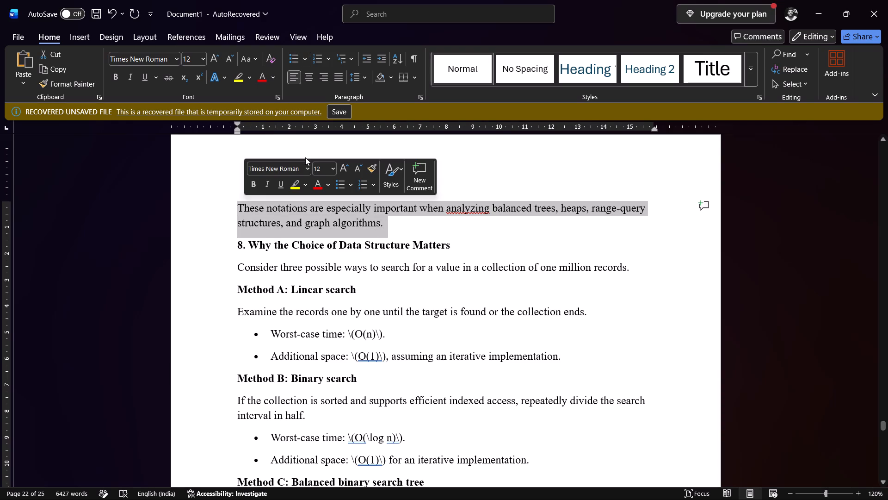
left_click(305, 167)
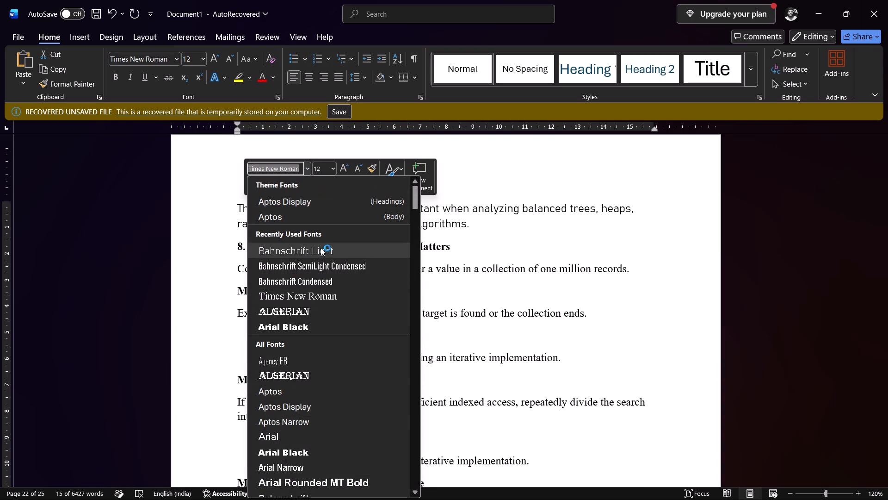
left_click(321, 248)
left_click(380, 250)
Change the heading "8. Why the Choice of Data Structure Matters" to Bahnschrift SemiLight Condensed.
left_click_drag(457, 245, 235, 254)
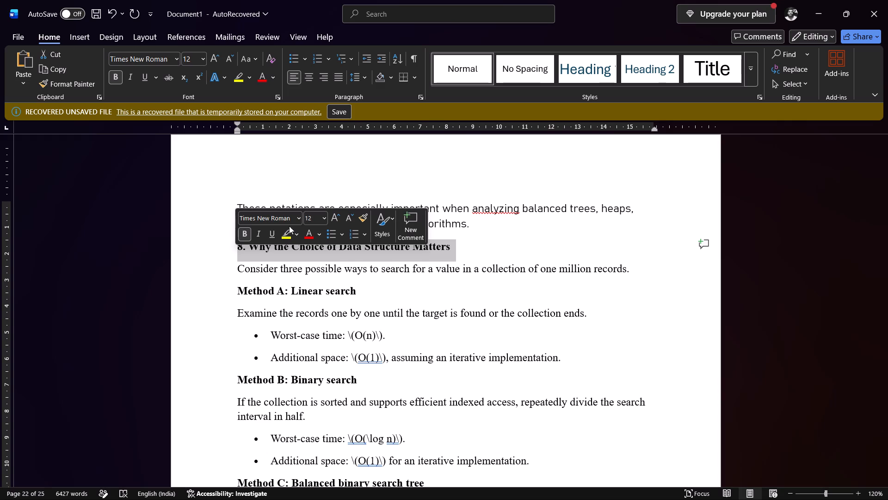
left_click(296, 222)
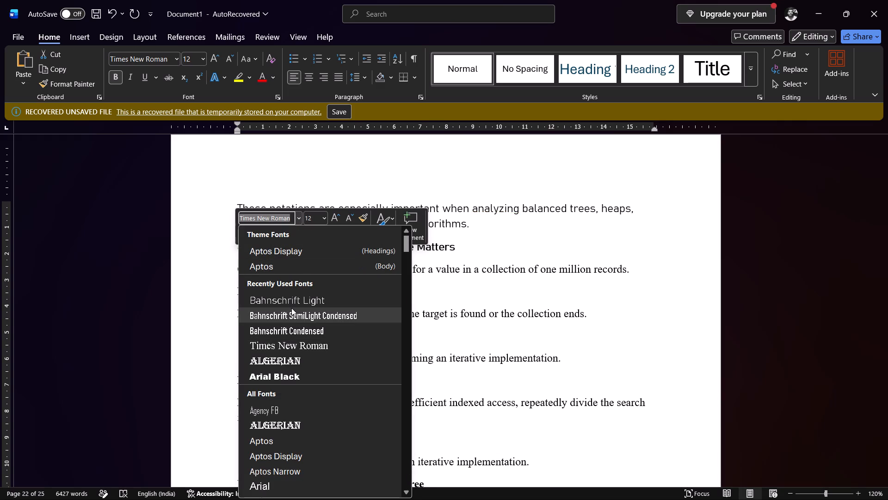
left_click(291, 308)
left_click(346, 309)
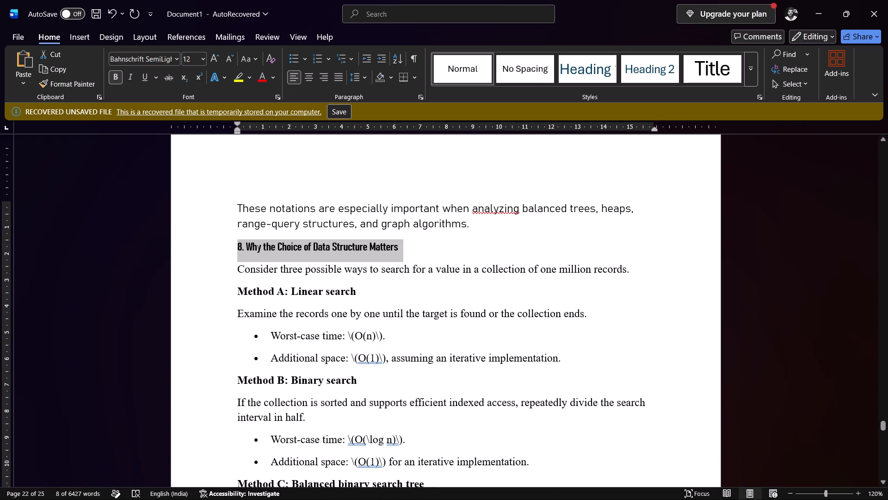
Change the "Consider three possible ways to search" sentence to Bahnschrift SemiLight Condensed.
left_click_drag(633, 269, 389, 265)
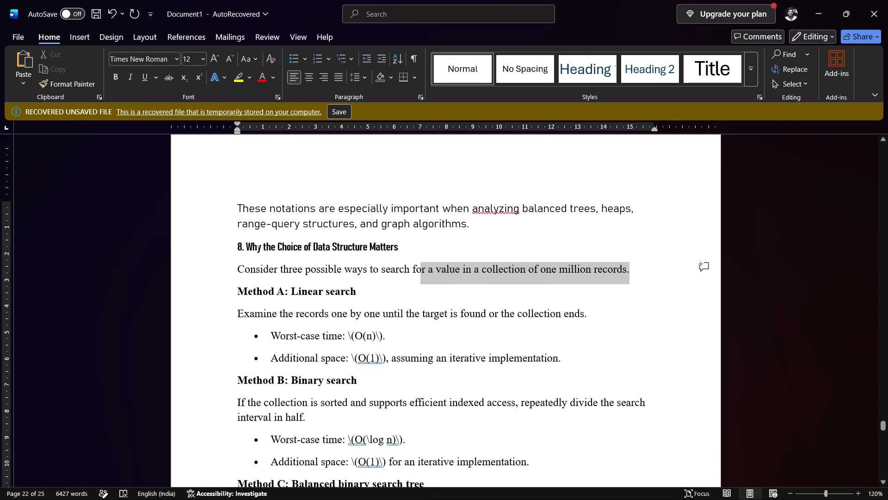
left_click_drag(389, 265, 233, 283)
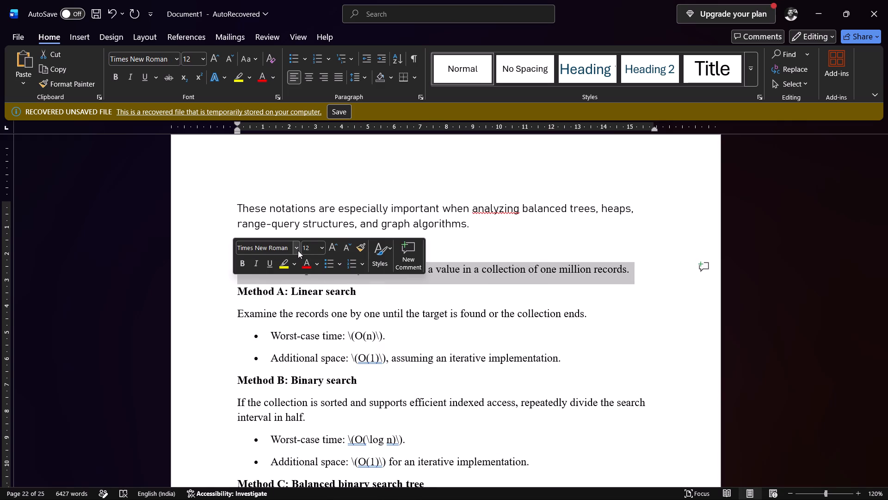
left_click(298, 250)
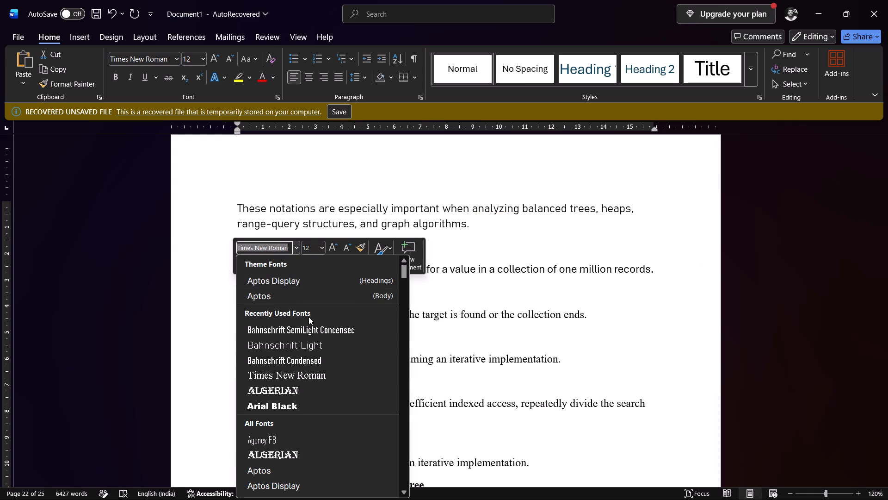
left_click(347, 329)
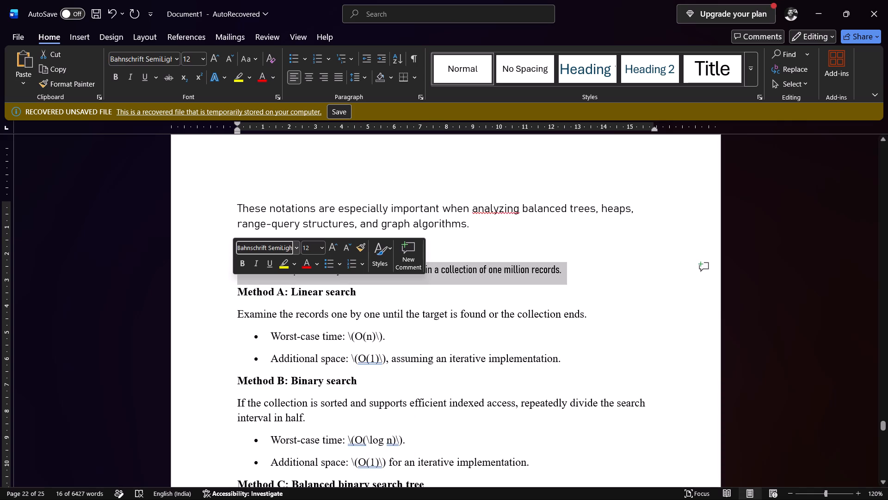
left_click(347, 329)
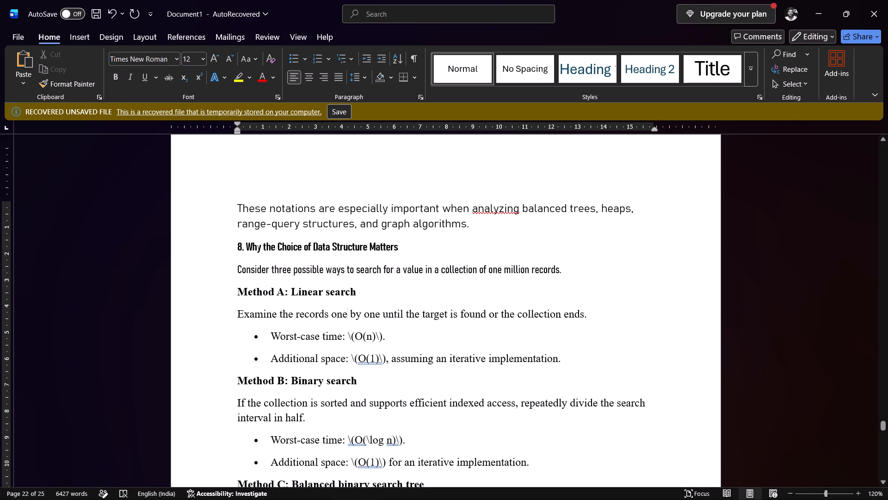
Change the "Consider three possible ways to search" sentence under the section 8 heading to Bahnschrift Light.
left_click_drag(563, 272, 286, 271)
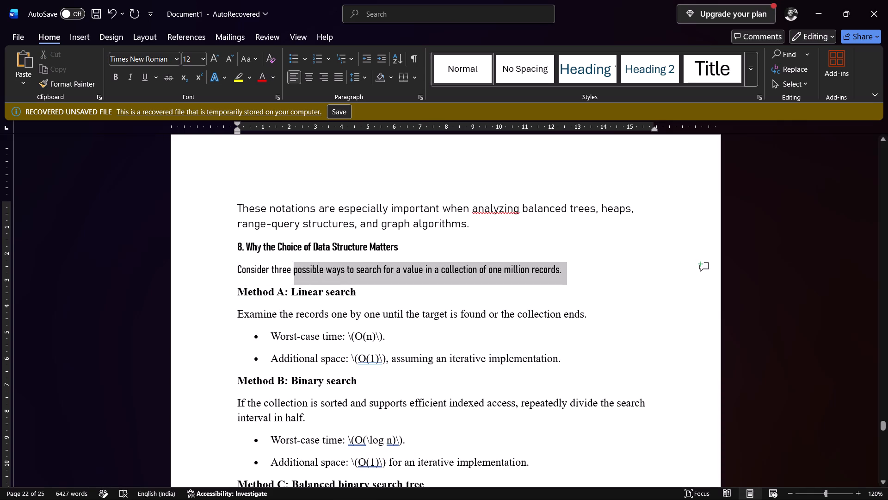
left_click_drag(286, 271, 247, 271)
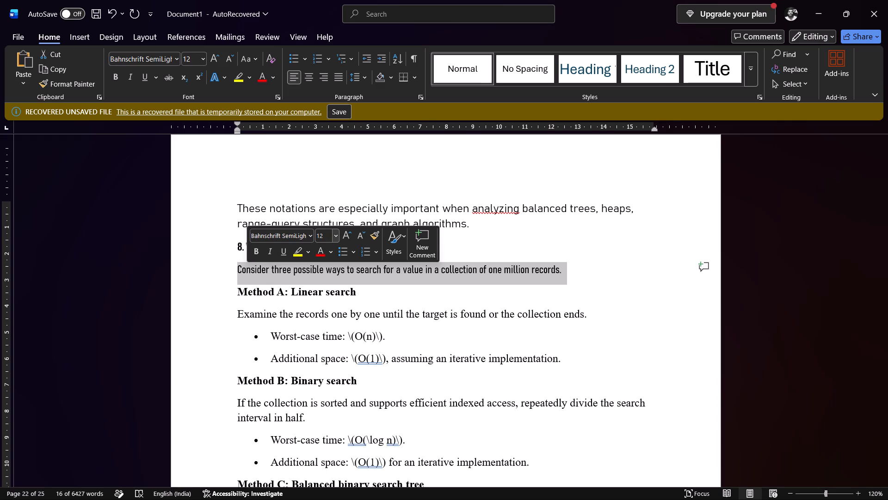
left_click(308, 236)
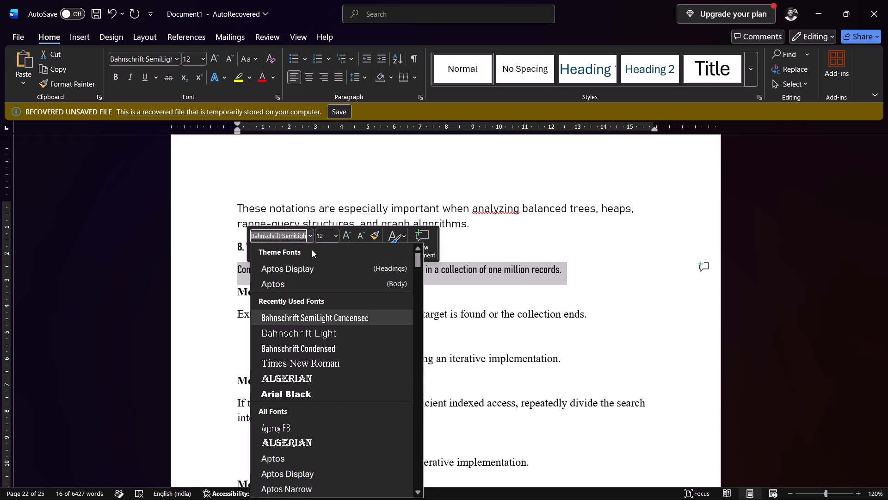
left_click(333, 329)
left_click(333, 329)
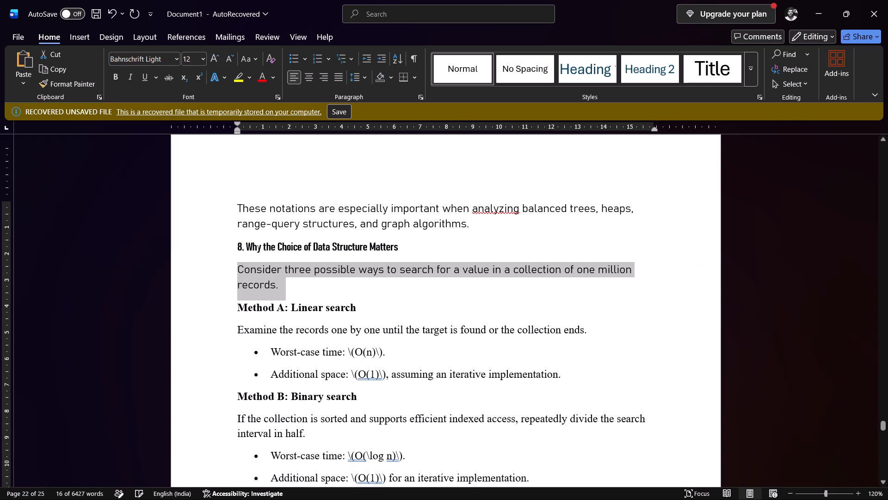
Change the "Method A: Linear search" subheading to Bahnschrift Light.
left_click_drag(361, 311, 276, 302)
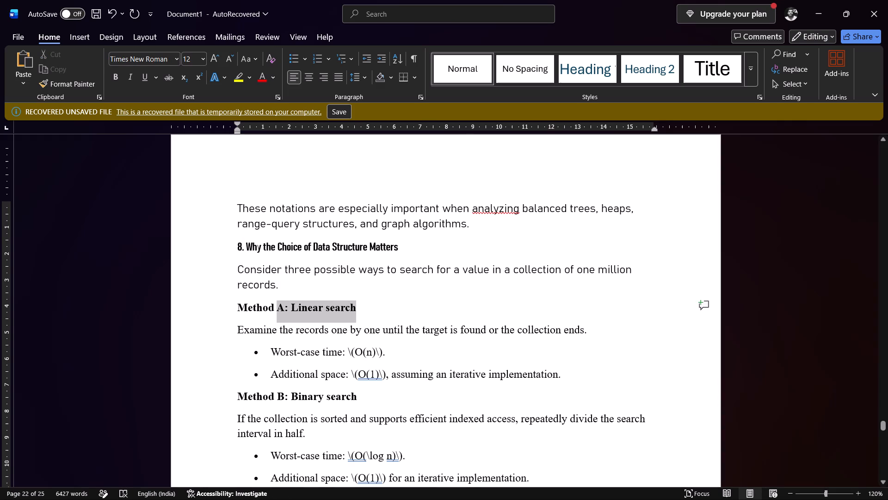
left_click_drag(276, 302, 248, 302)
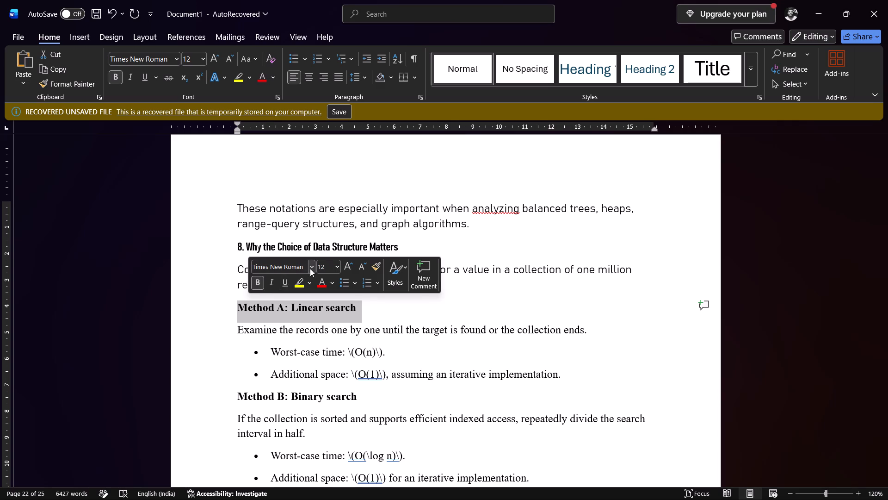
left_click(310, 269)
left_click(328, 77)
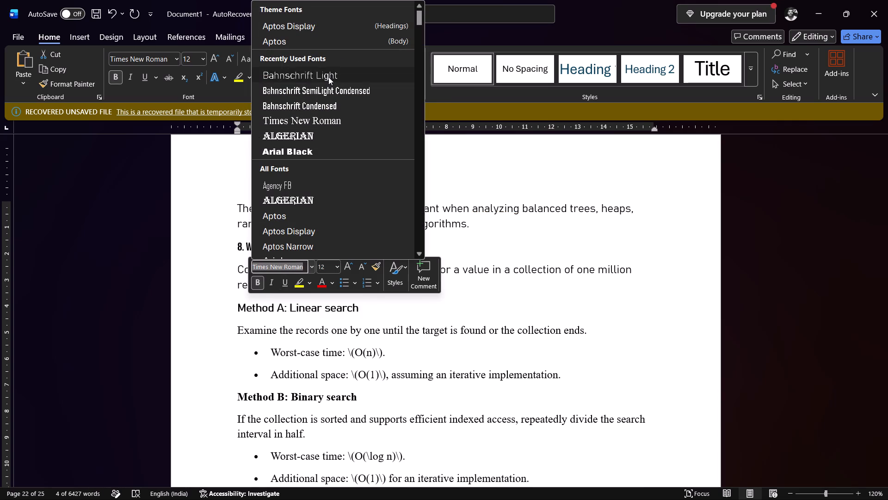
left_click(371, 278)
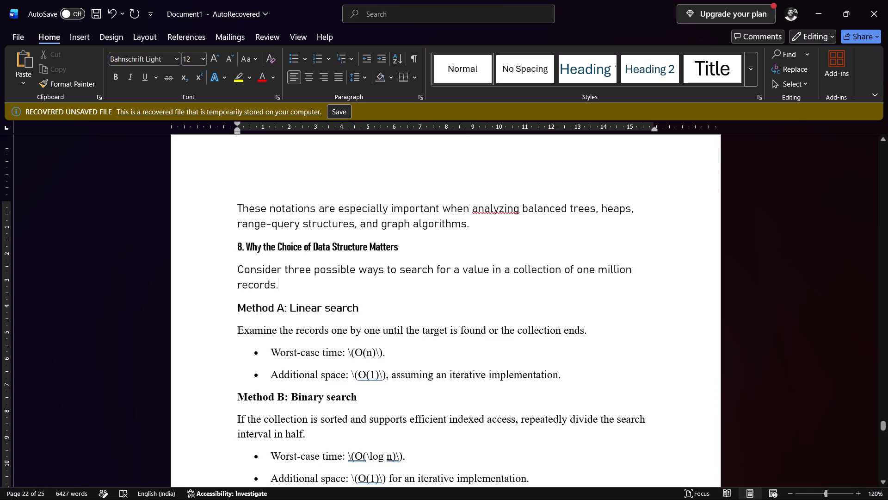
Change the "Examine the records one by one" sentence and its two bullets under Method A to Bahnschrift Light.
left_click_drag(570, 377, 421, 343)
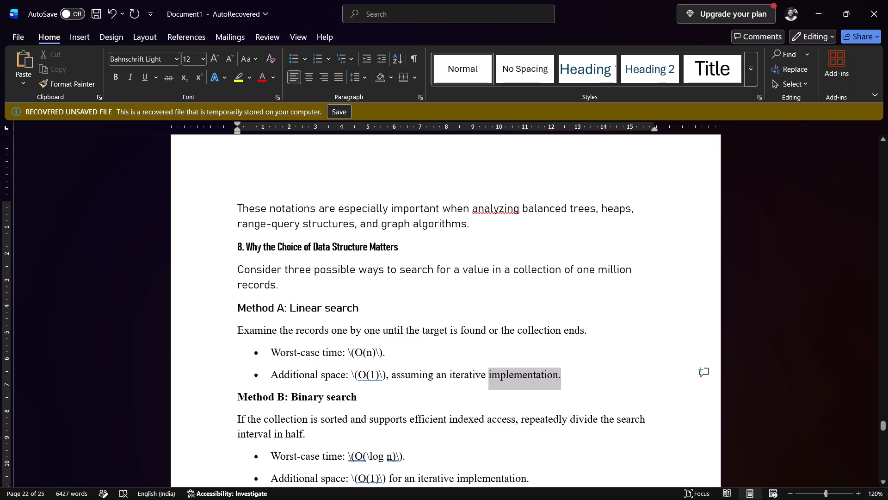
left_click_drag(421, 343, 248, 344)
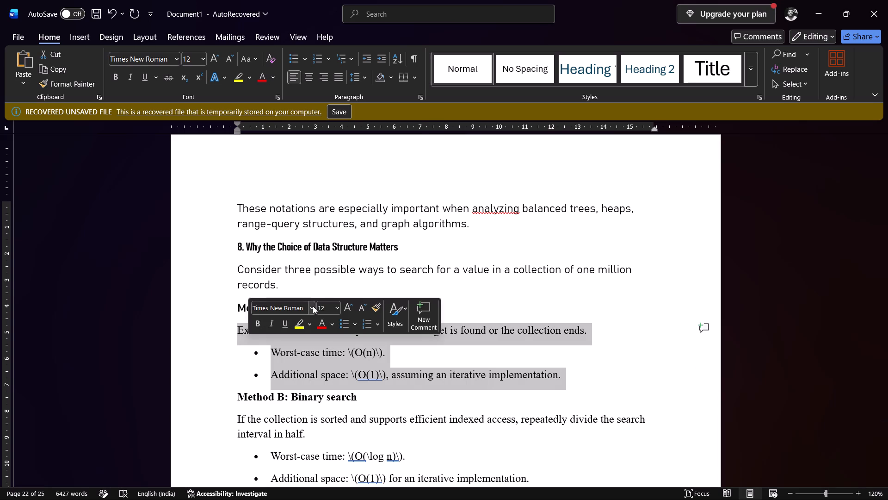
left_click(313, 306)
left_click(321, 71)
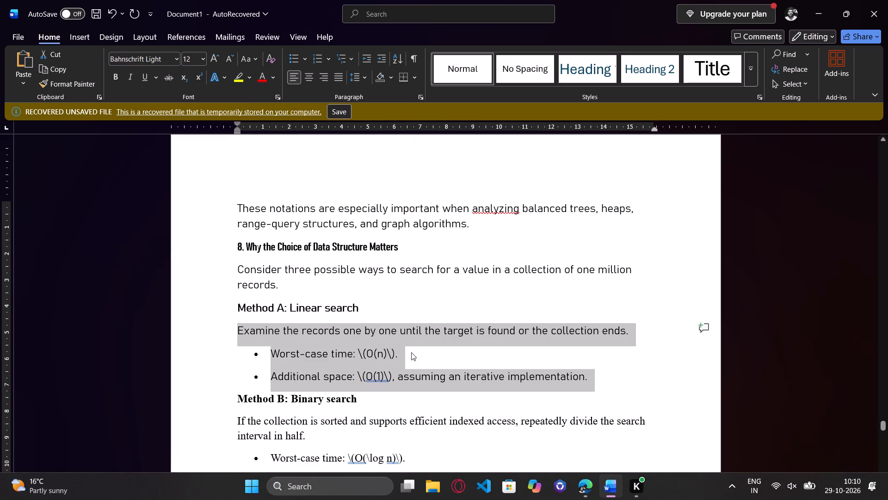
Delete both backslashes from Method A's worst-case time expression so it reads "(O(n))".
left_click(365, 345)
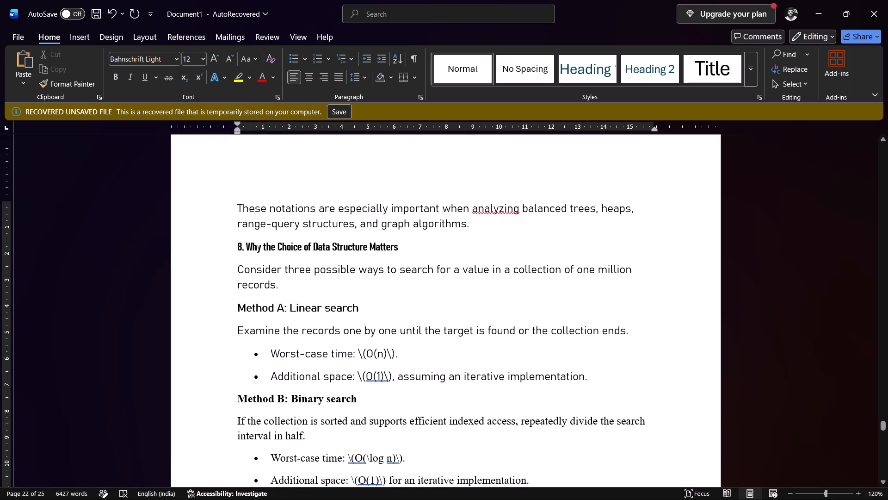
key("Down")
key("Left")
key("BackSpace")
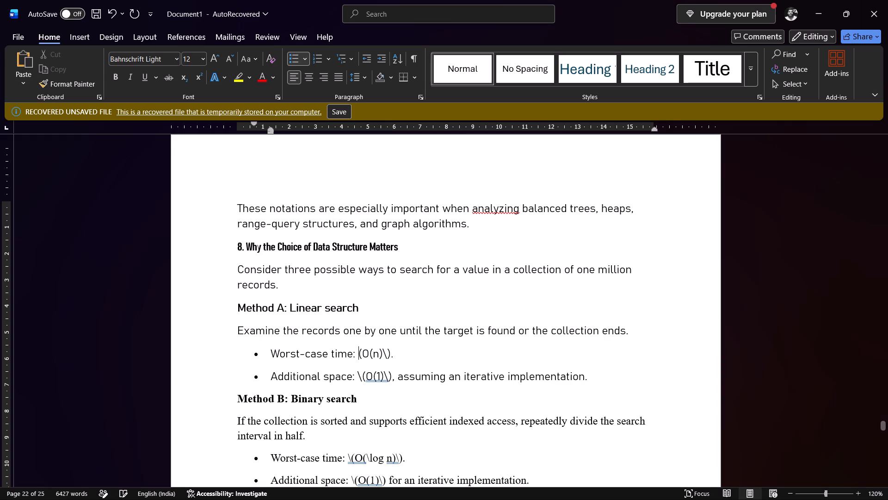
key("Right")
key("Right")
key("Right")
key("Right")
key("Right")
key("Right")
key("BackSpace")
Delete both backslashes from Method A's additional space expression so it reads "(O(1))".
key("Down")
key("Right")
key("BackSpace")
key("Left")
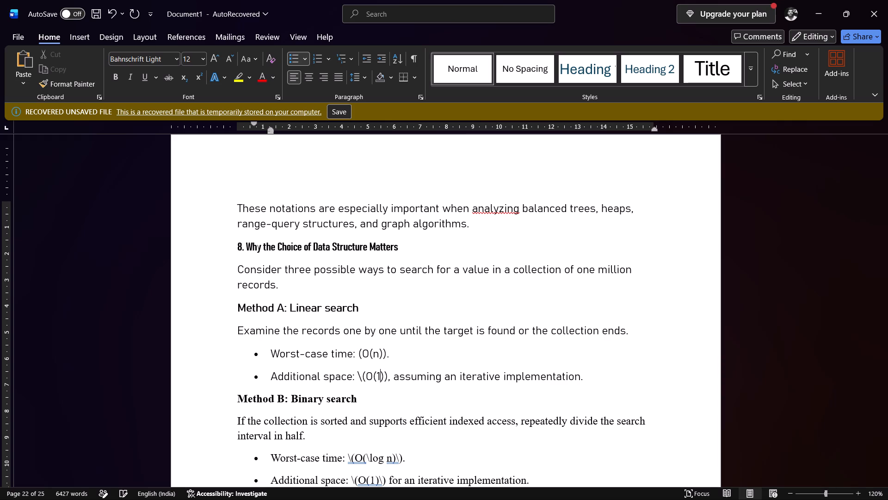
key("Left")
key("Left")
key("Left")
key("Left")
key("BackSpace")
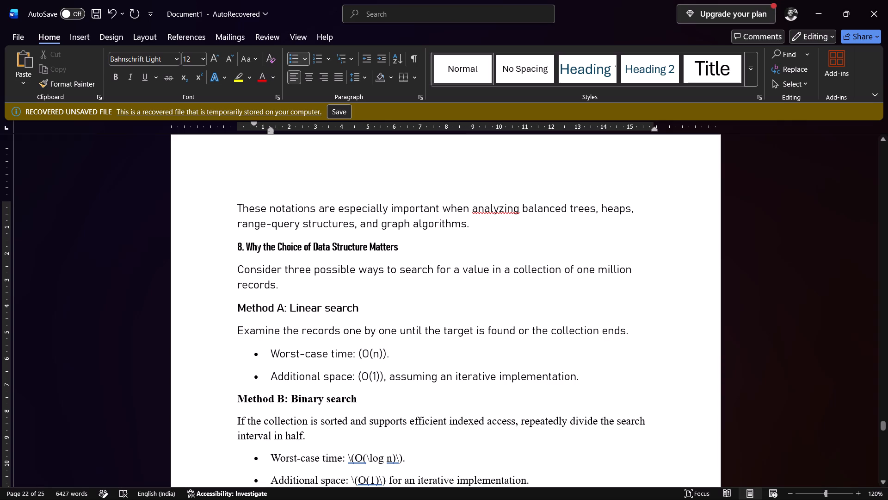
scroll(397, 370, "down", 1)
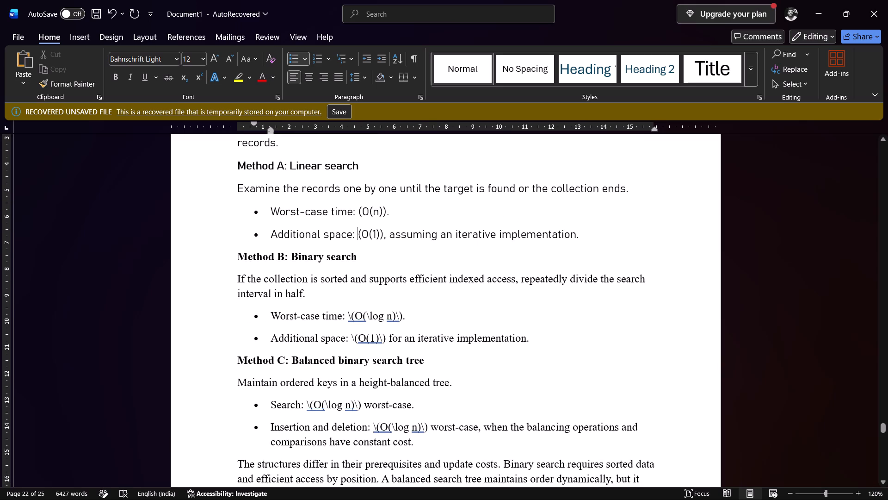
Change the "Method A: Linear search" subheading to Bahnschrift SemiLight Condensed.
left_click_drag(362, 166, 246, 166)
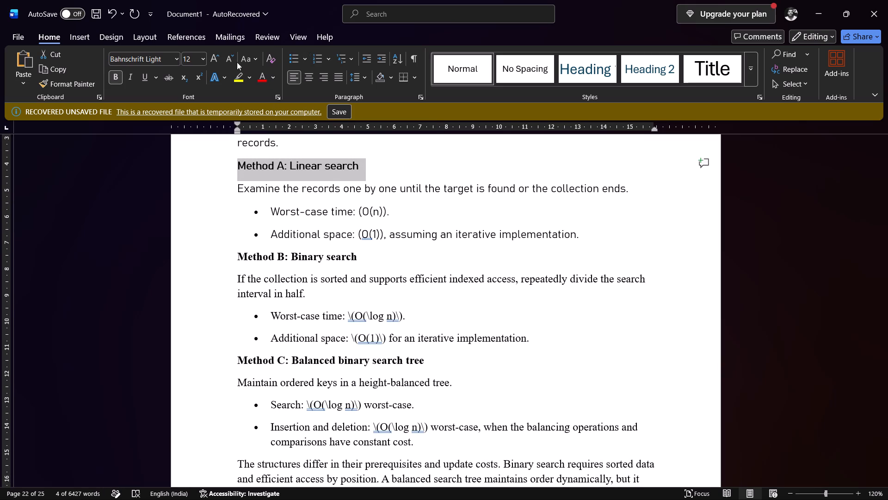
left_click(176, 59)
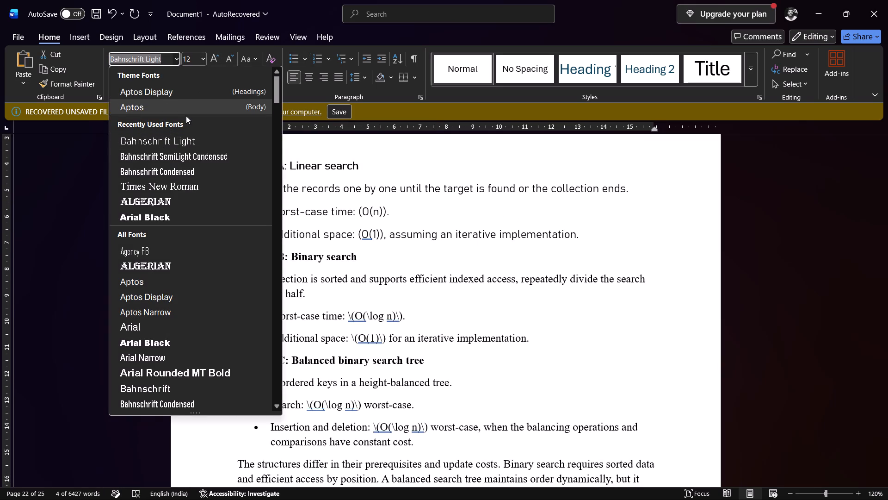
left_click(222, 158)
left_click(316, 214)
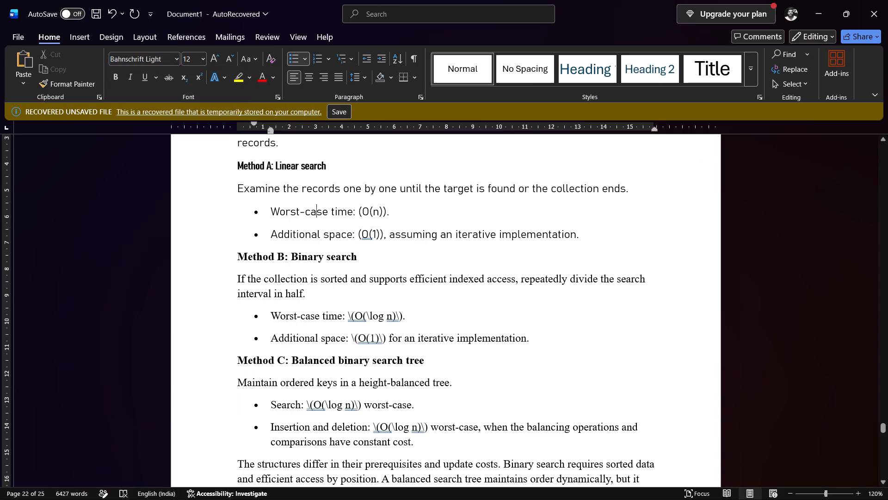
Change the "Method B: Binary search" subheading to Bahnschrift Condensed.
scroll(505, 244, "down", 1)
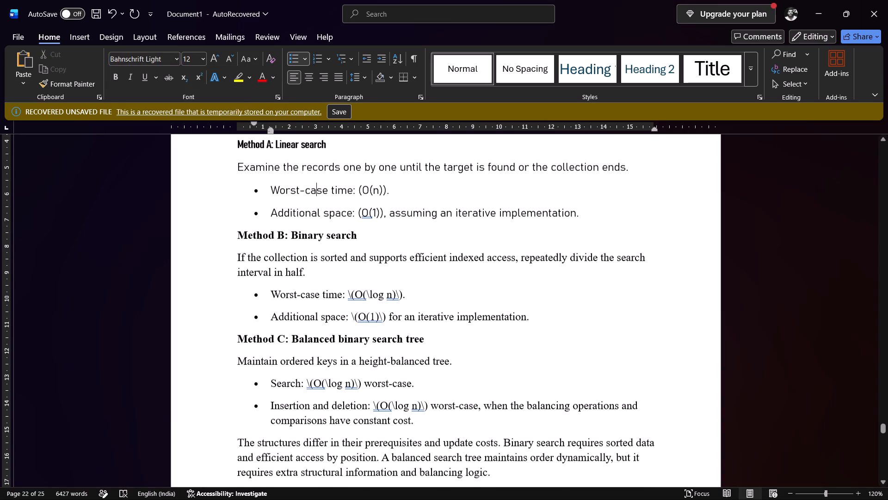
left_click_drag(368, 234, 242, 233)
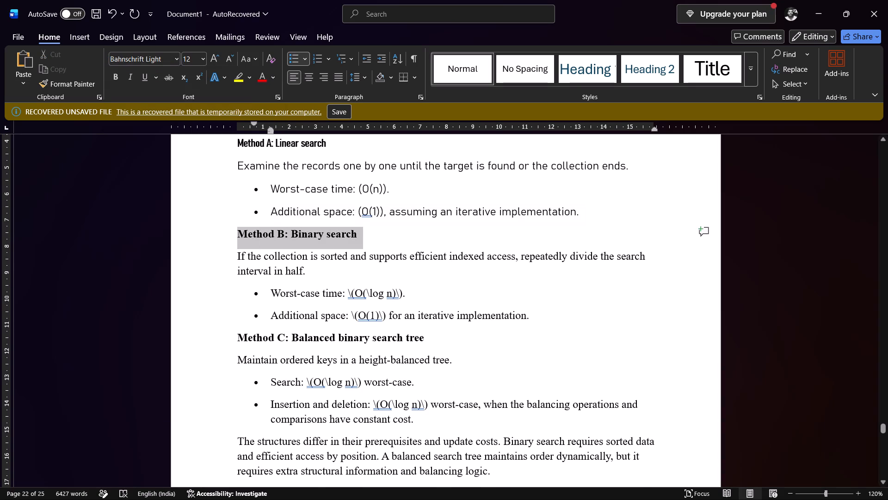
left_click_drag(242, 233, 240, 235)
left_click(302, 199)
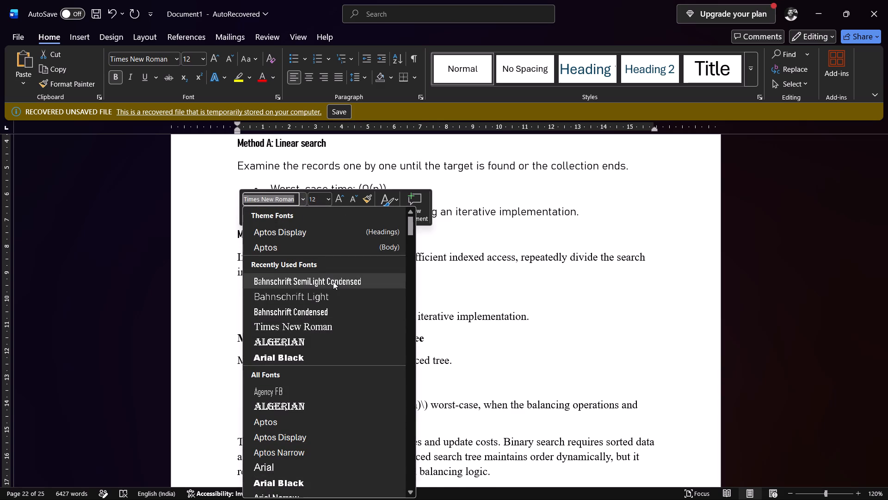
left_click(342, 315)
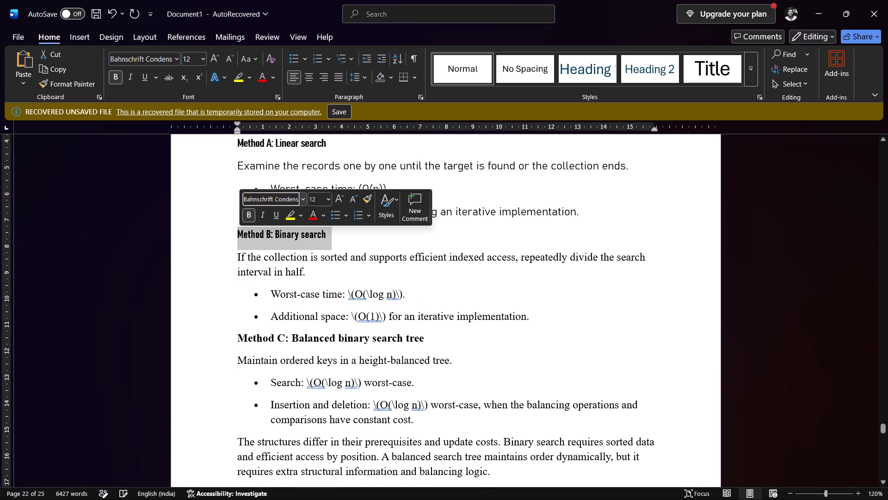
left_click(342, 315)
left_click_drag(314, 273, 316, 274)
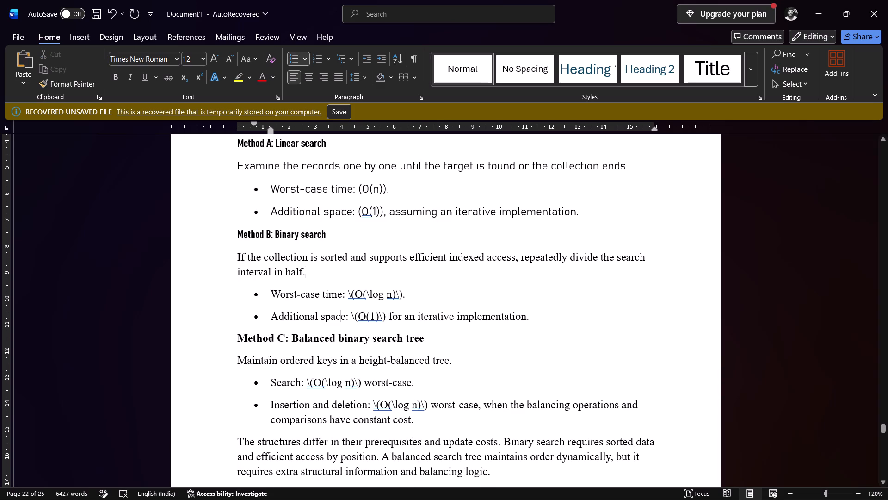
Change the introductory paragraph under "Method B: Binary search" to Bahnschrift Light.
left_click_drag(316, 274, 240, 259)
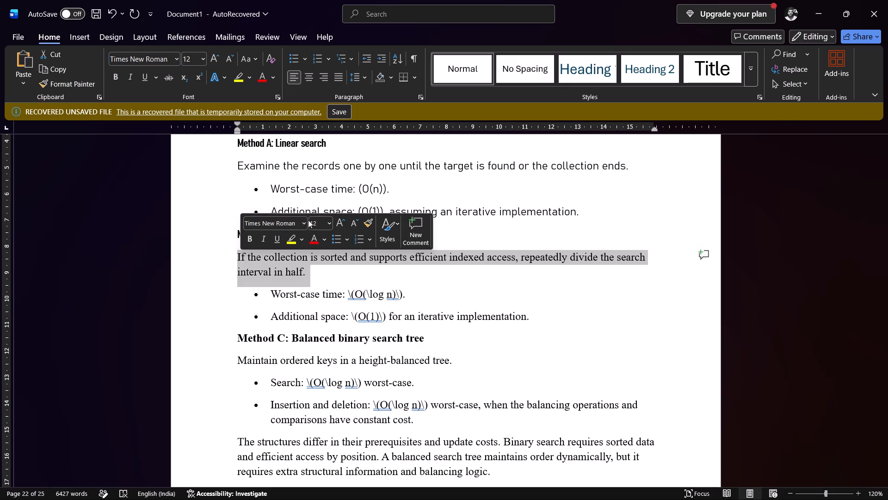
left_click(304, 225)
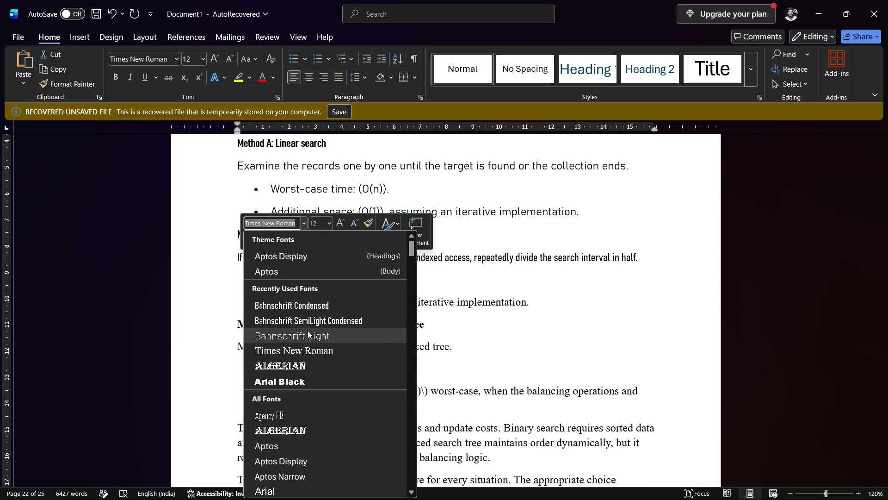
left_click(308, 335)
left_click(370, 316)
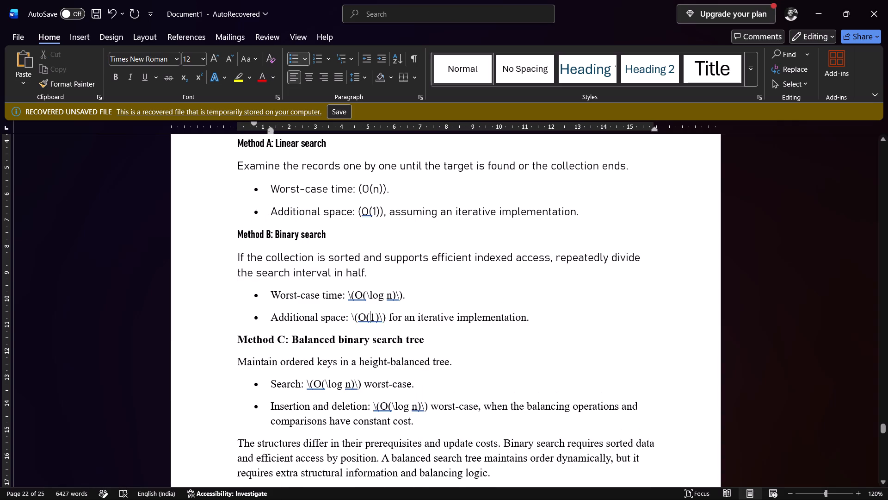
Delete all three backslashes from Method B's worst-case time expression so it reads "(O(log n))".
left_click(400, 300)
key("BackSpace")
key("Left")
key("Left")
key("Left")
key("Left")
key("Left")
key("Left")
key("BackSpace")
key("Left")
key("Left")
key("Left")
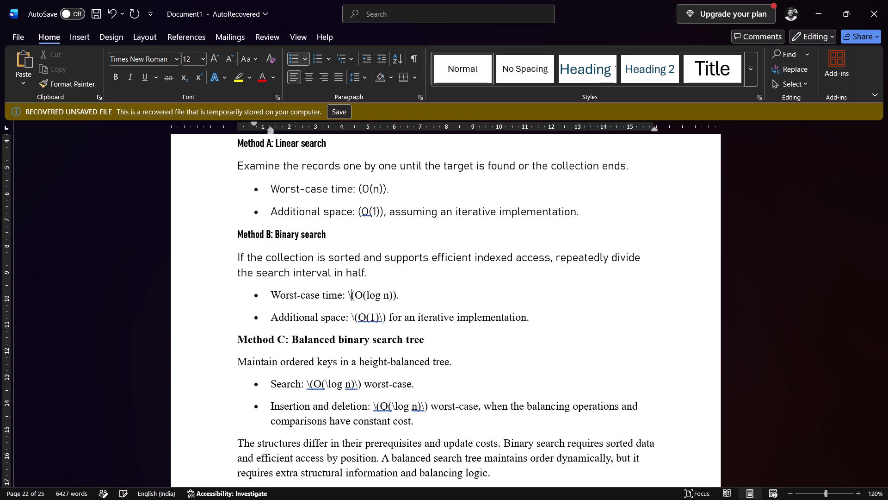
key("BackSpace")
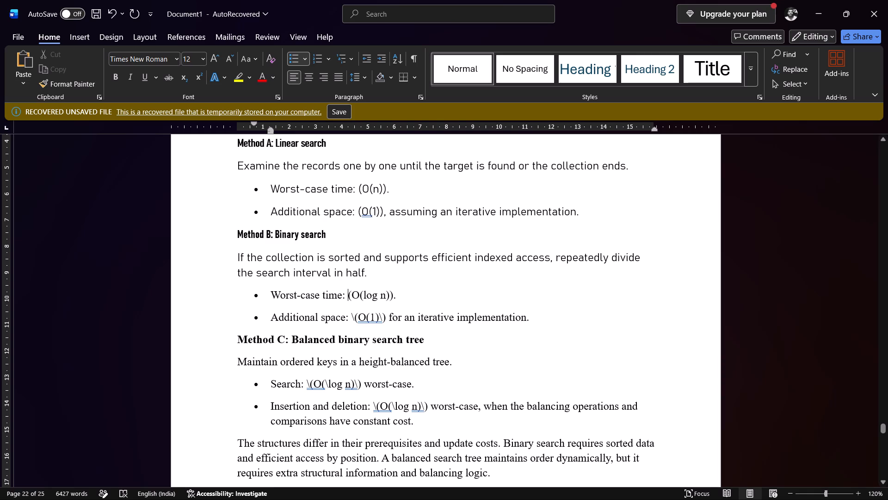
Delete both backslashes from Method B's additional space expression so it reads "(O(1))".
left_click(382, 320)
key("BackSpace")
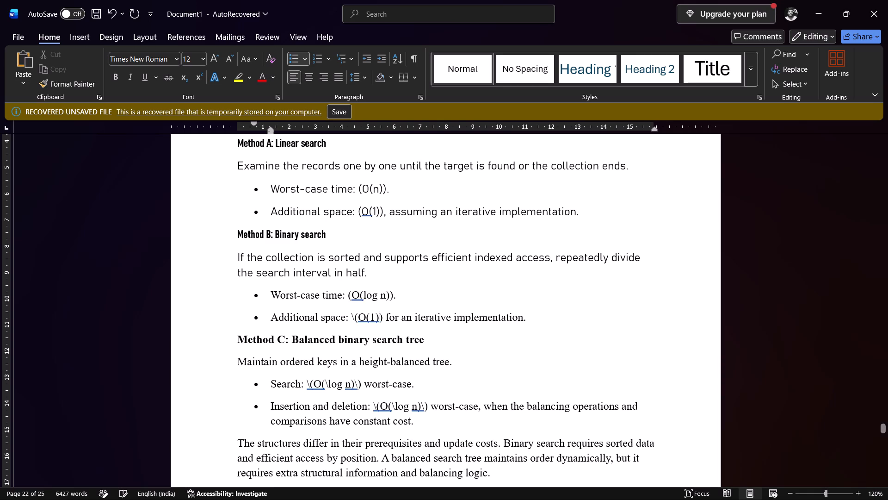
key("Left")
key("Left")
key("Left")
key("Left")
key("Left")
key("BackSpace")
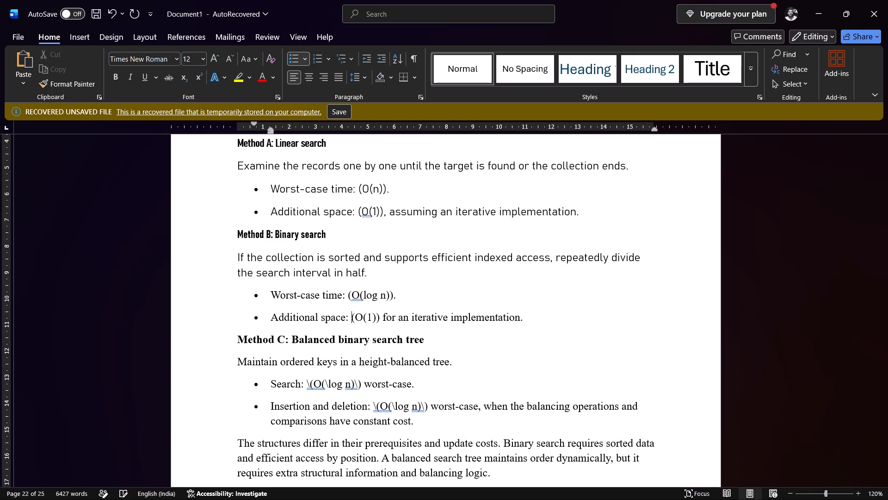
Change Method B's worst-case time and additional space bullets to Bahnschrift Light.
left_click_drag(536, 319, 405, 328)
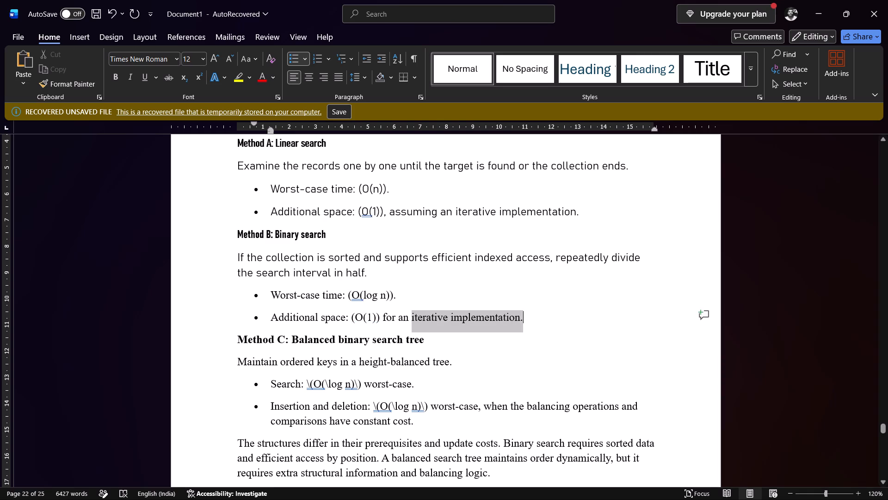
left_click_drag(405, 328, 247, 296)
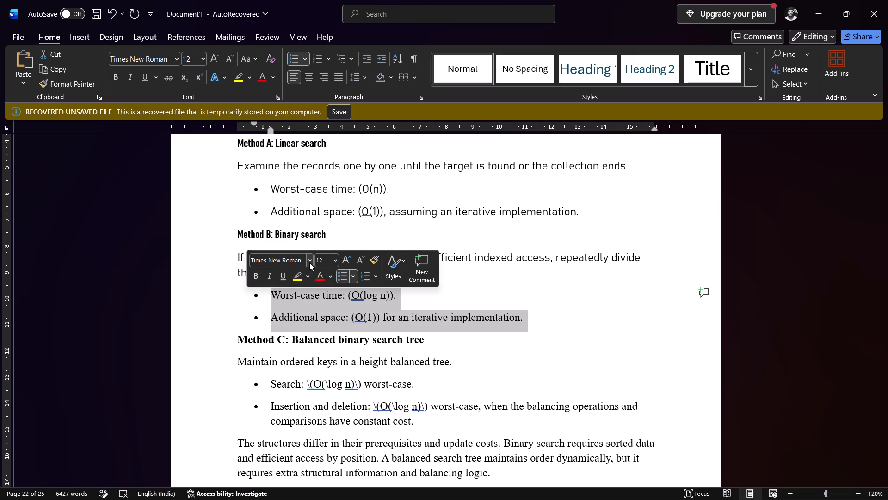
left_click(309, 262)
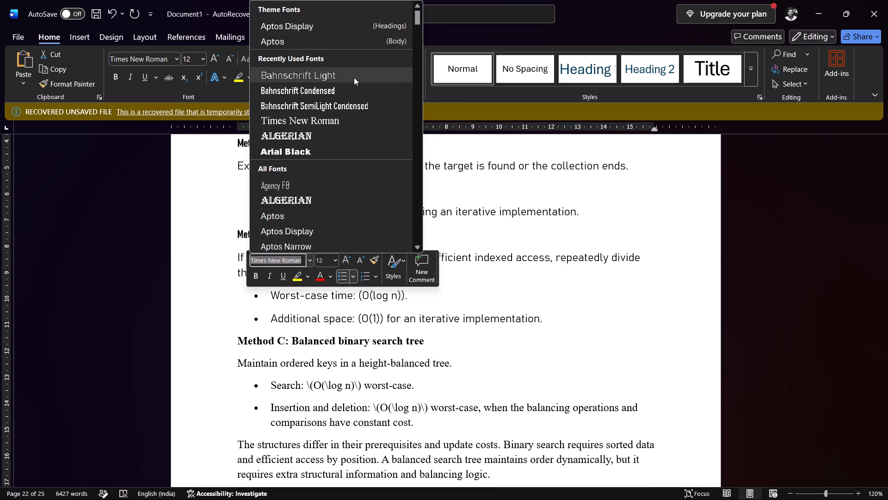
left_click(356, 76)
left_click(342, 260)
Change the "Method C: Balanced binary search tree" subheading to Bahnschrift Condensed.
scroll(342, 260, "down", 1)
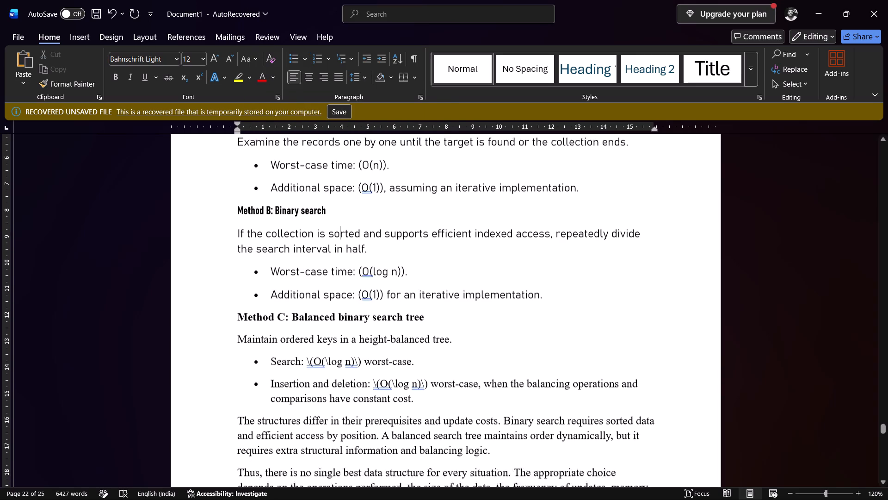
scroll(342, 260, "down", 1)
left_click_drag(428, 261, 245, 249)
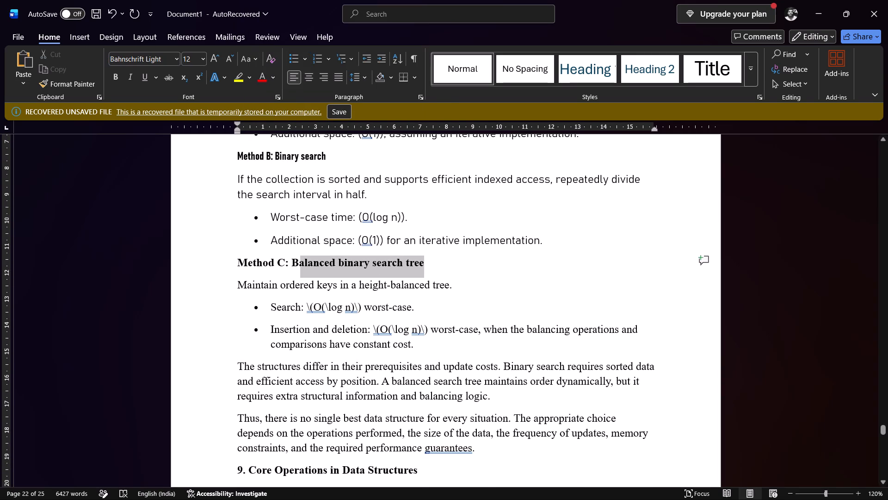
left_click_drag(245, 249, 239, 269)
left_click(301, 235)
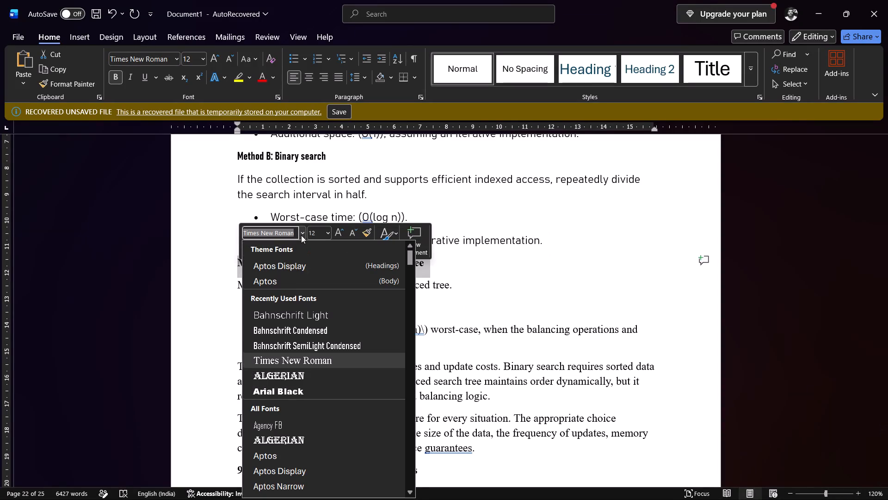
left_click(324, 313)
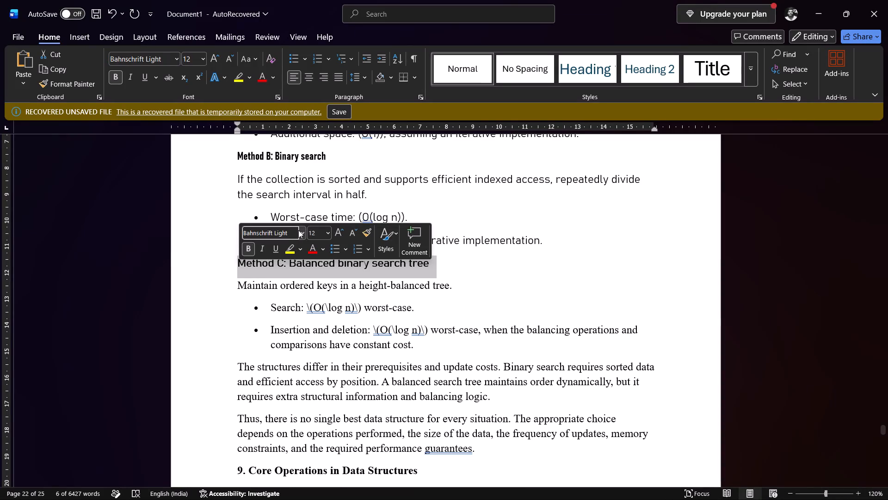
left_click(299, 236)
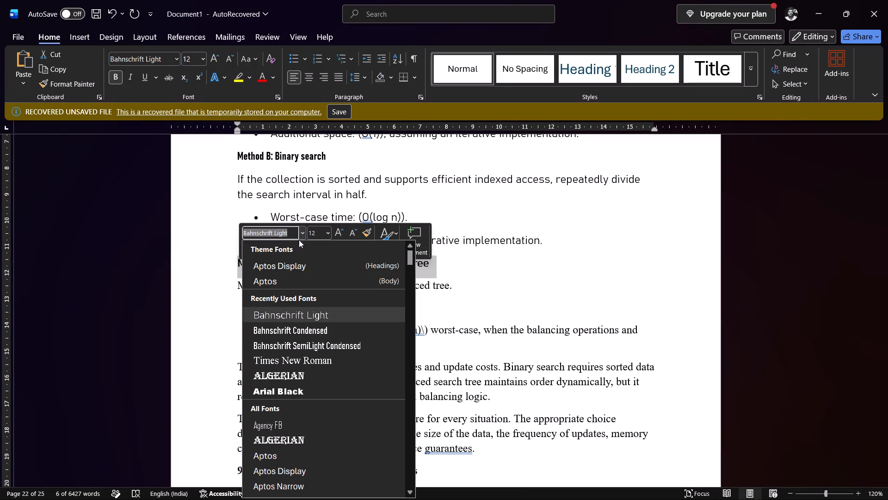
left_click(311, 329)
left_click(311, 329)
Delete all three backslashes from Method C's search expression so it reads "(O(log n))".
scroll(311, 329, "down", 1)
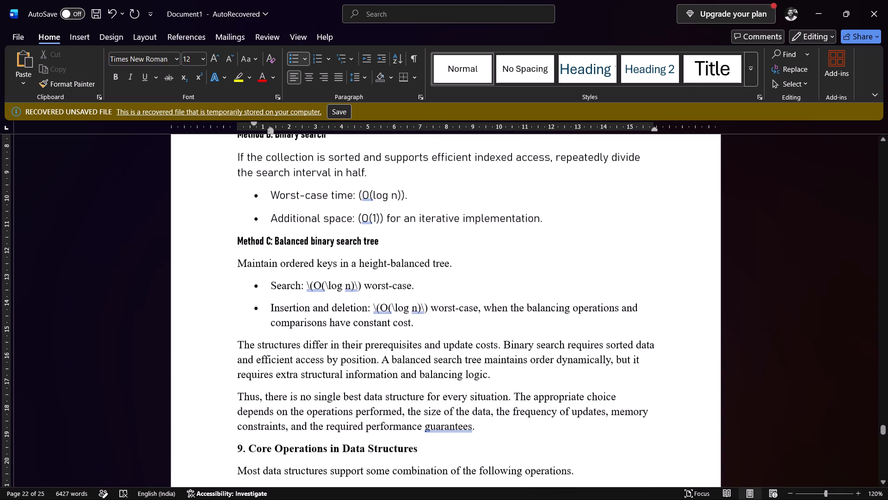
left_click(351, 280)
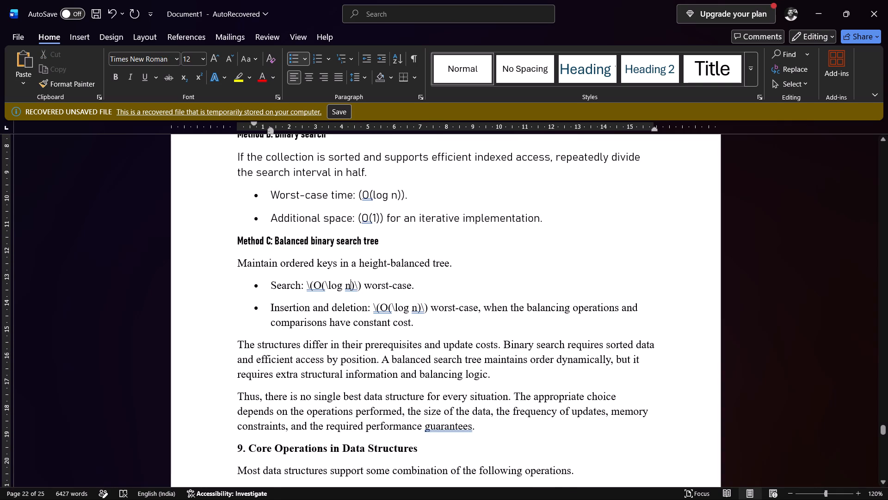
key("Right")
key("BackSpace")
key("shift+parenright")
key("Right")
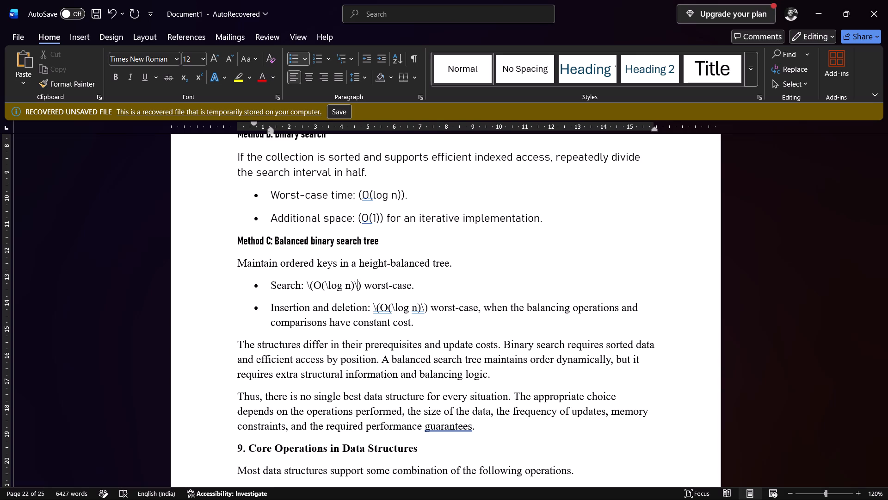
key("Delete")
key("shift+parenright")
key("Left")
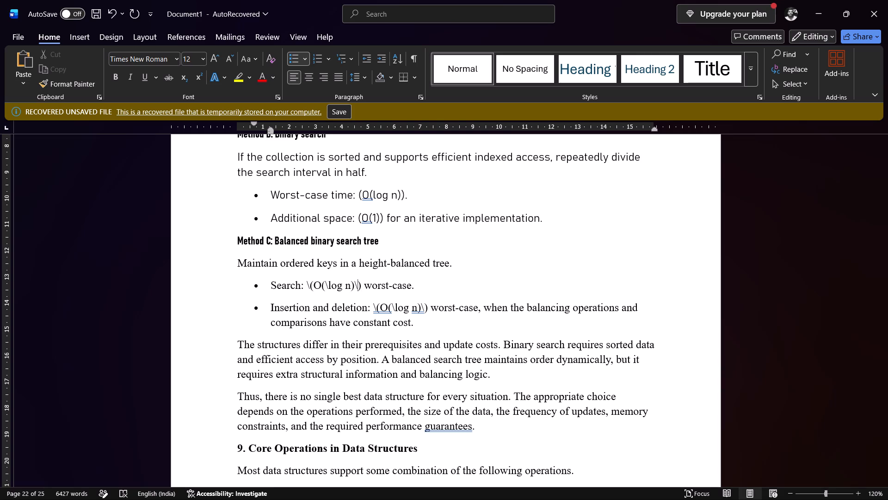
key("BackSpace")
key("Left")
key("Left")
key("Left")
key("Left")
key("Left")
key("BackSpace")
key("l")
key("Left")
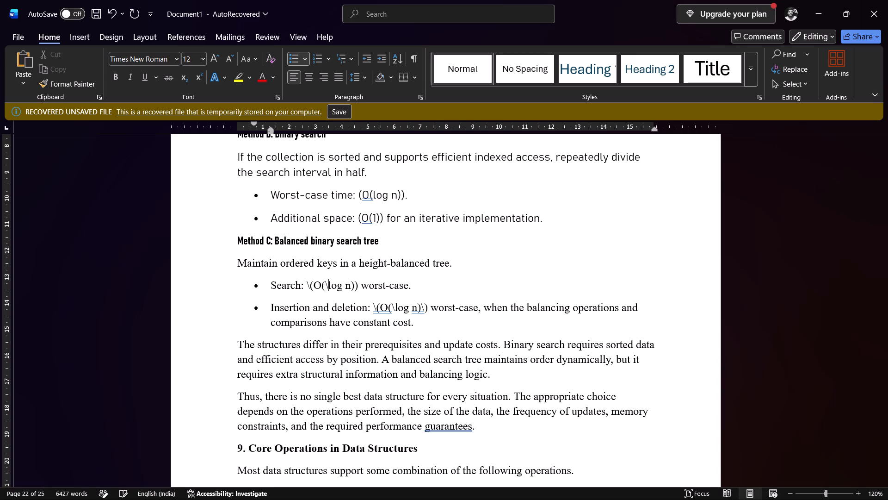
key("BackSpace")
key("Left")
key("Left")
key("Left")
key("BackSpace")
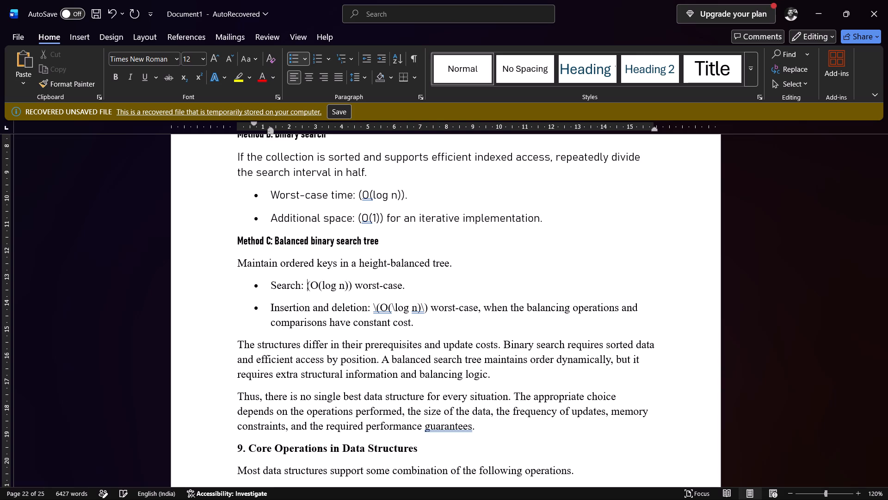
Delete all three backslashes from Method C's insertion and deletion expression so it reads "(O(log n))".
key("Down")
key("Right")
key("Right")
key("Right")
key("Right")
key("Right")
key("Right")
key("Right")
key("Right")
key("Right")
key("Right")
key("Right")
key("Right")
key("Right")
key("Right")
key("Right")
key("Right")
key("Right")
key("Right")
key("Right")
key("Right")
key("Left")
key("Left")
key("Left")
key("Left")
key("BackSpace")
key("Left")
key("Left")
key("Left")
key("Left")
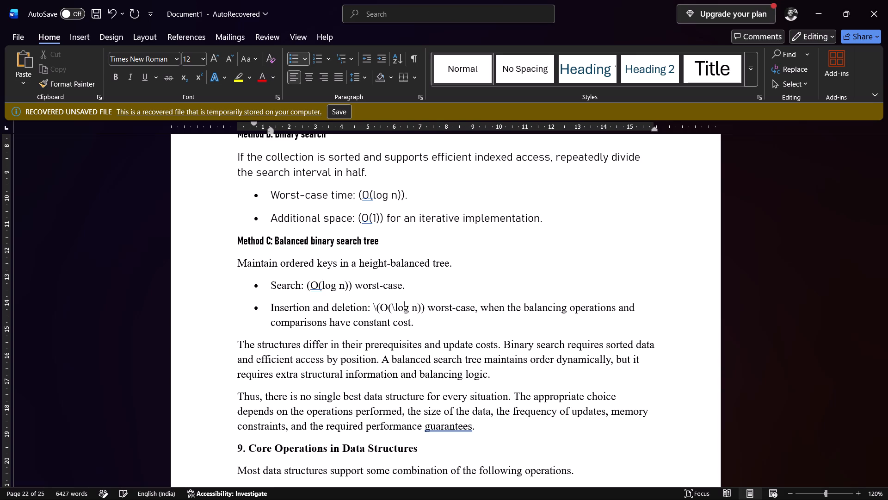
key("Left")
key("Left")
key("Left")
key("Right")
key("BackSpace")
key("Left")
key("Left")
key("Left")
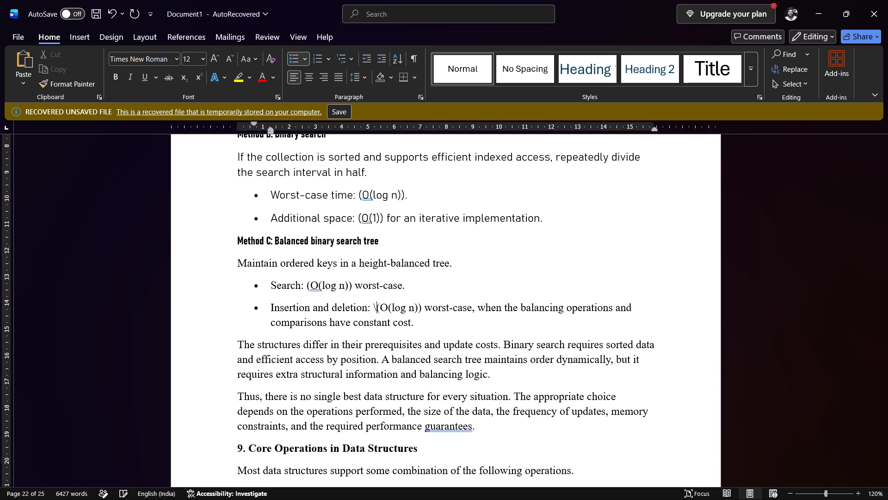
key("BackSpace")
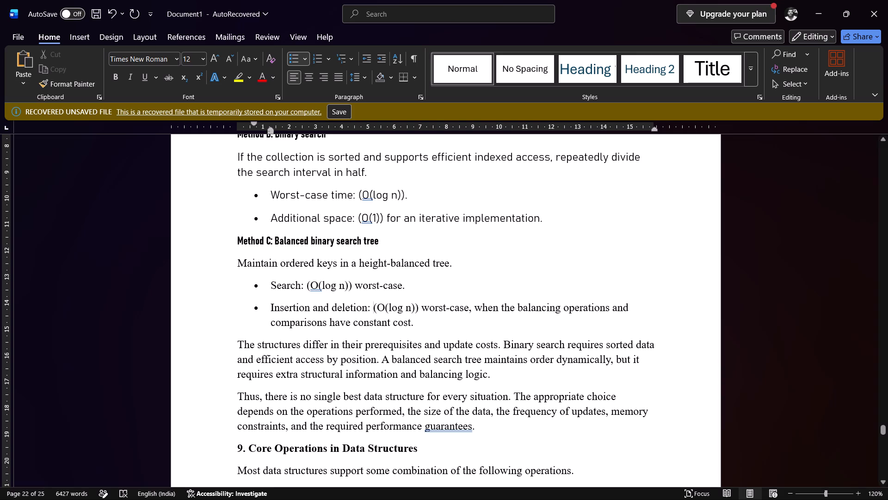
Change Method C's introductory sentence and its two bullets to Bahnschrift Light.
left_click_drag(420, 326, 233, 279)
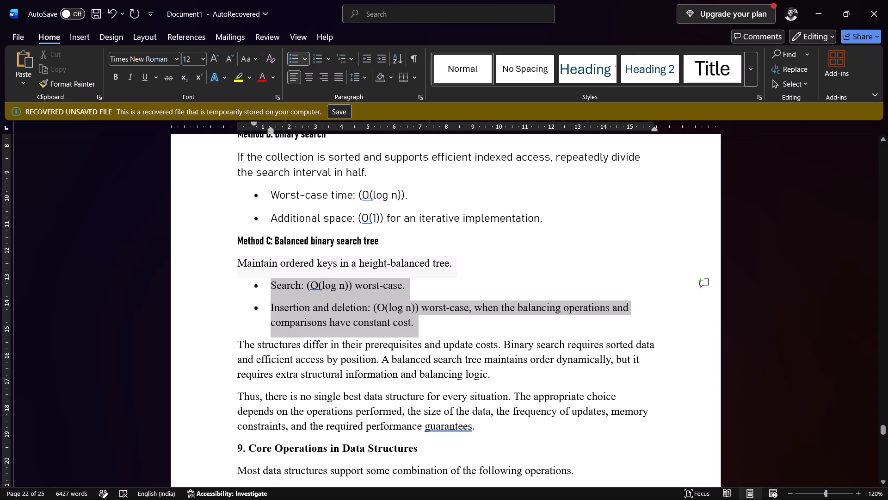
left_click_drag(233, 279, 229, 277)
left_click(290, 241)
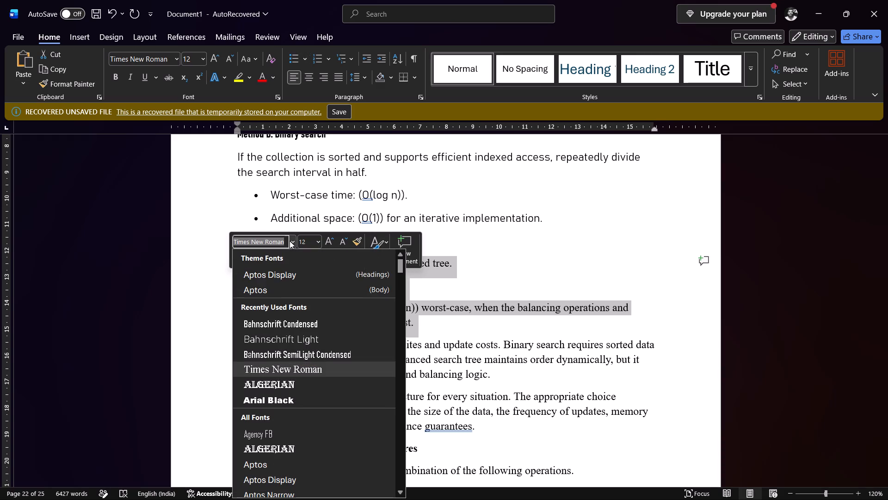
left_click(292, 338)
left_click(375, 350)
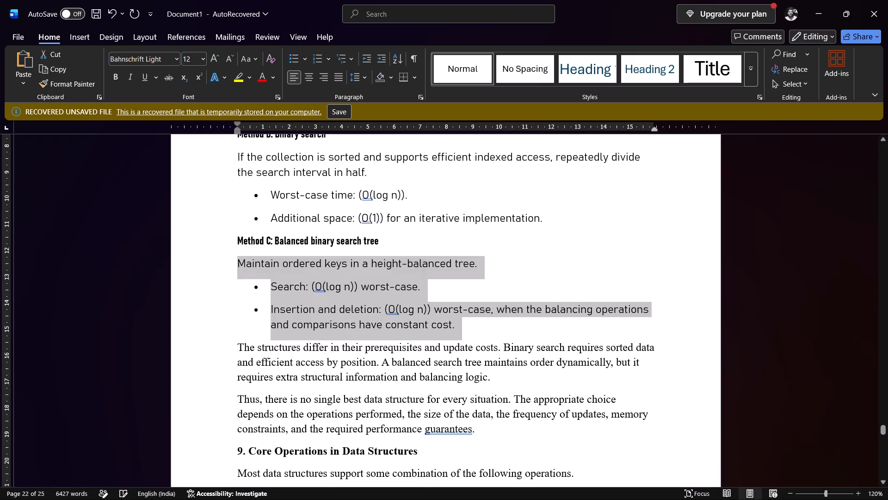
scroll(375, 350, "down", 1)
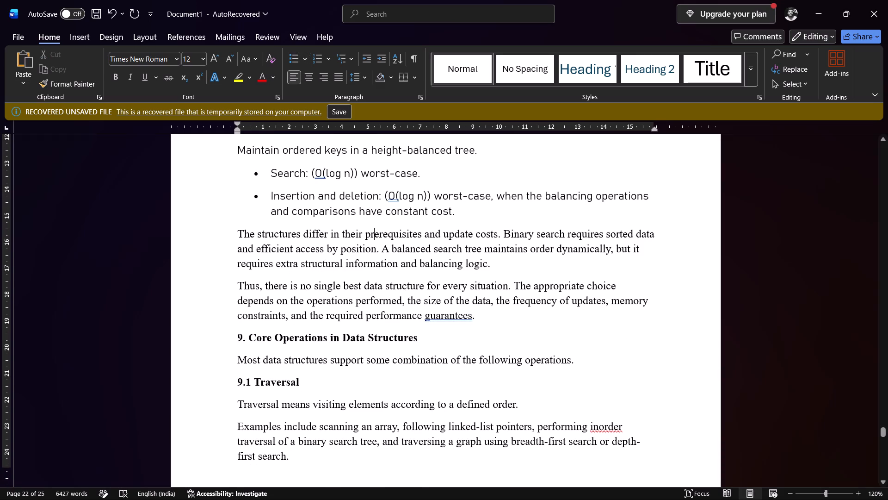
Change the two paragraphs from "The structures differ in their prerequisites" through "required performance guarantees" to Bahnschrift Light.
left_click_drag(482, 319, 240, 247)
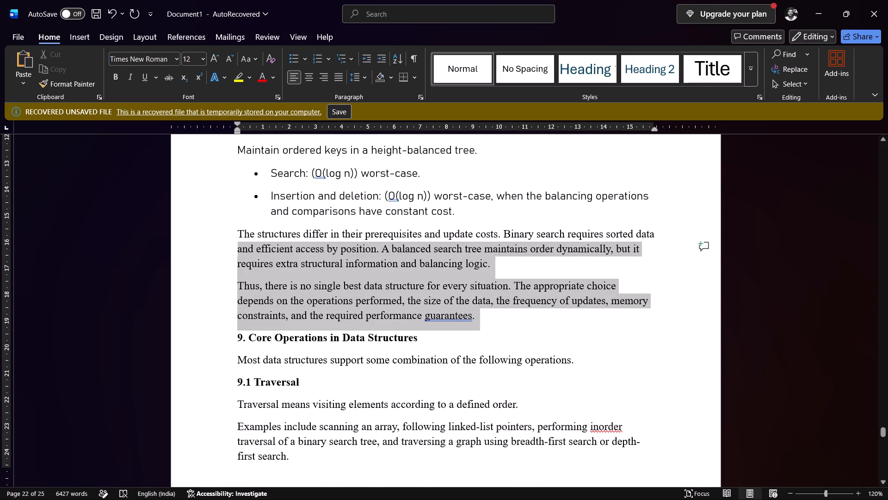
left_click_drag(240, 247, 239, 235)
left_click(305, 200)
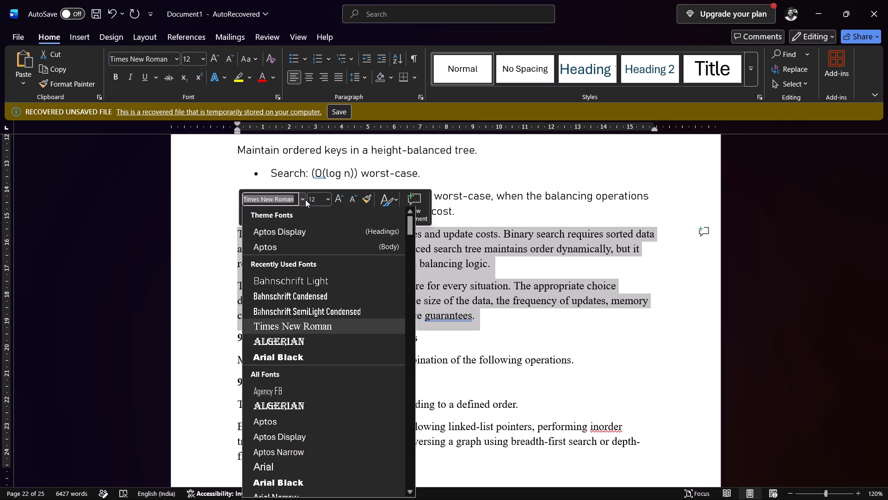
left_click(330, 283)
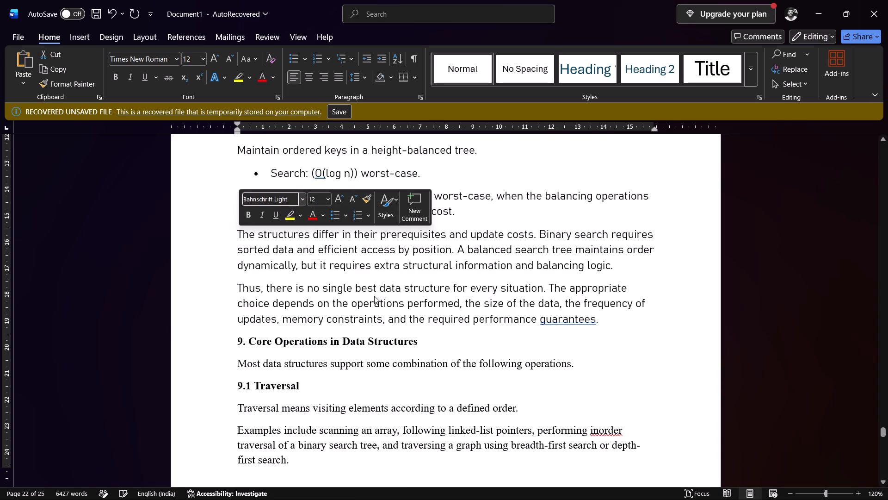
left_click(374, 296)
Change the "9. Core Operations in Data Structures" heading to Bahnschrift Condensed.
scroll(374, 296, "down", 2)
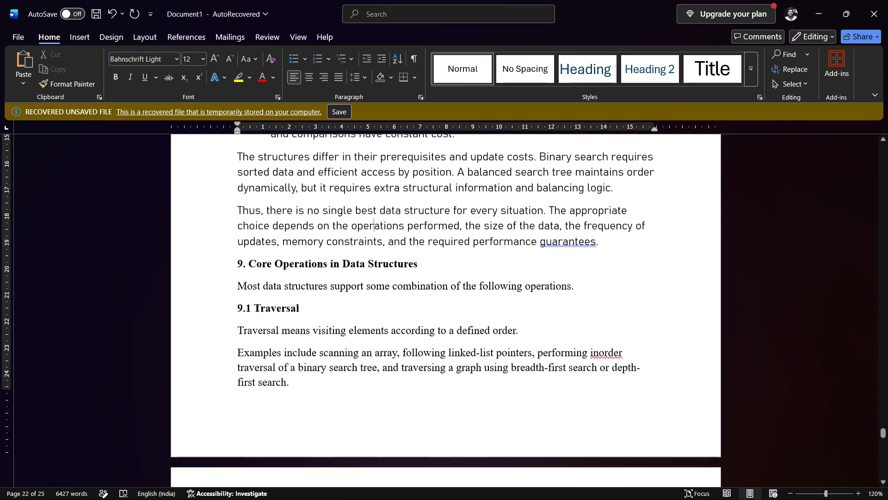
left_click_drag(422, 263, 379, 268)
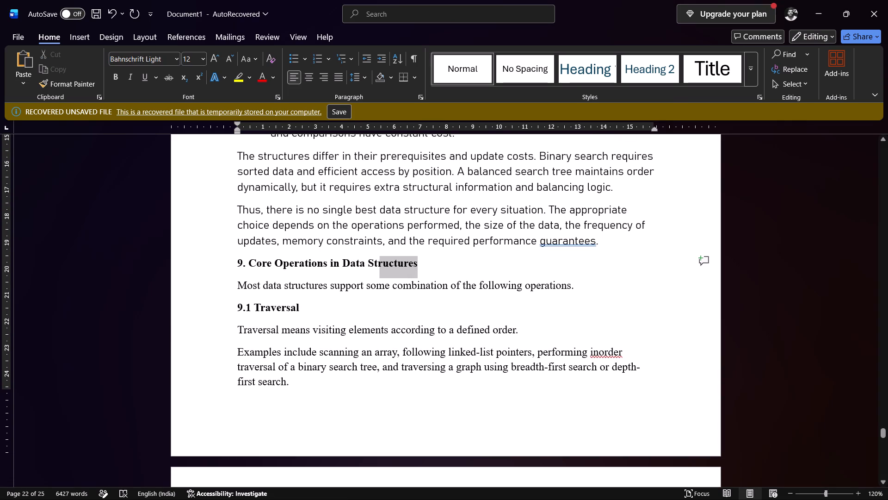
left_click_drag(379, 268, 352, 268)
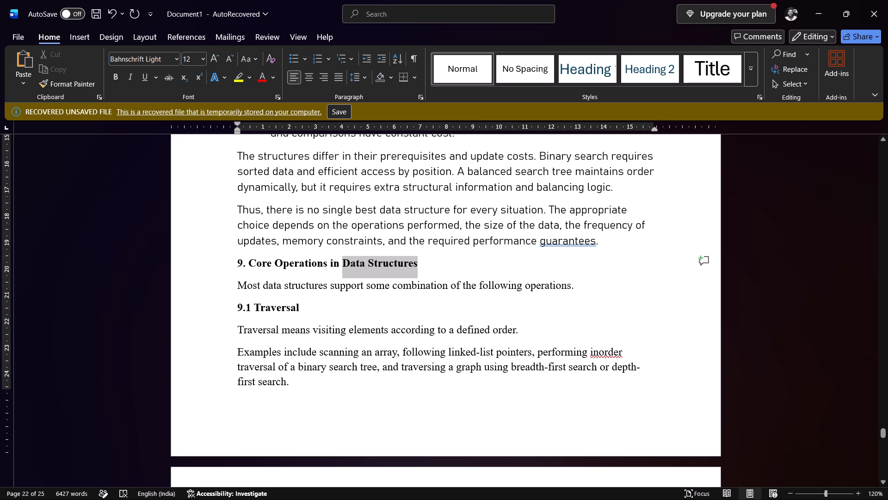
left_click_drag(352, 268, 234, 258)
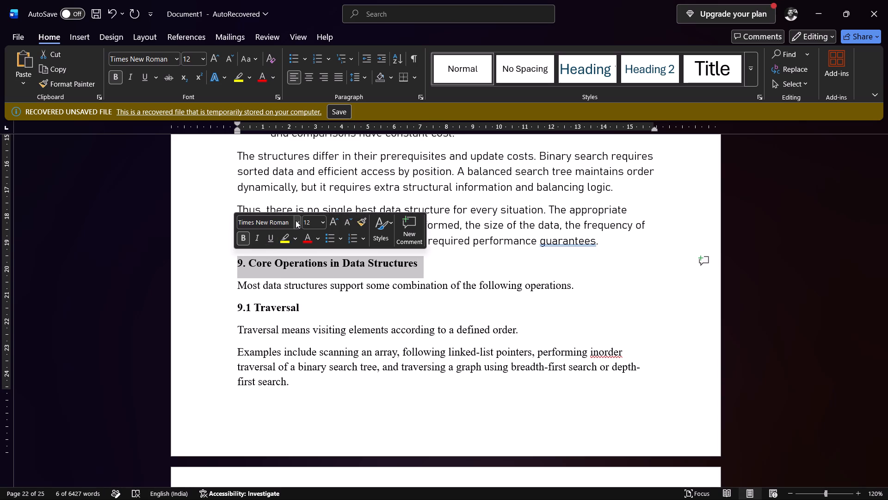
left_click(296, 220)
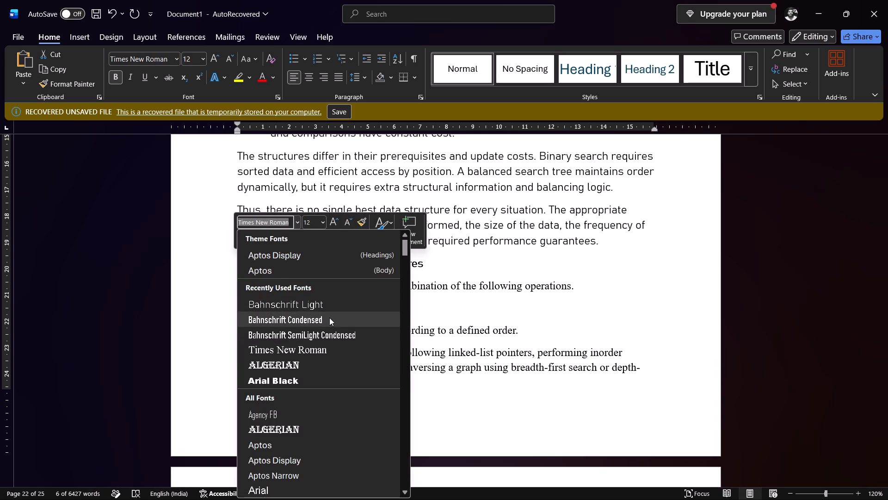
left_click(329, 318)
left_click(329, 318)
Change section 9's introductory sentence, "Most data structures support some combination of the following operations", to Bahnschrift Light.
scroll(329, 318, "down", 1)
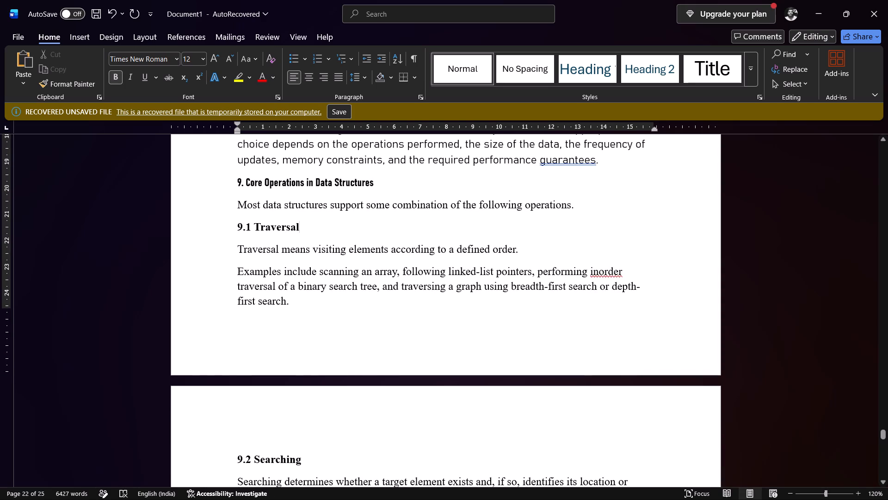
left_click_drag(583, 201, 305, 218)
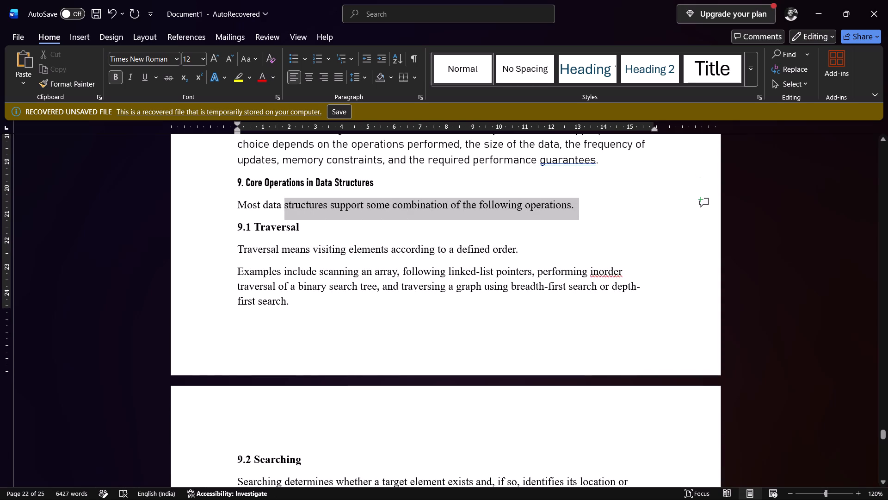
left_click_drag(305, 218, 248, 218)
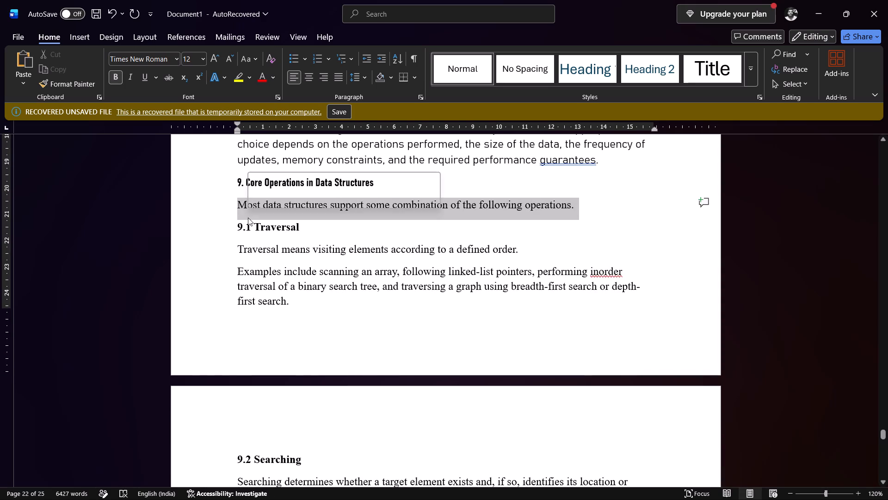
left_click(312, 181)
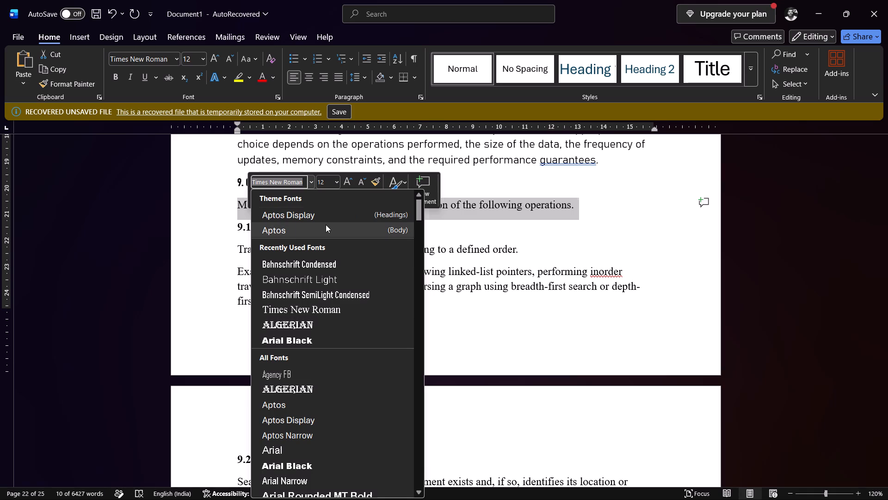
left_click(330, 278)
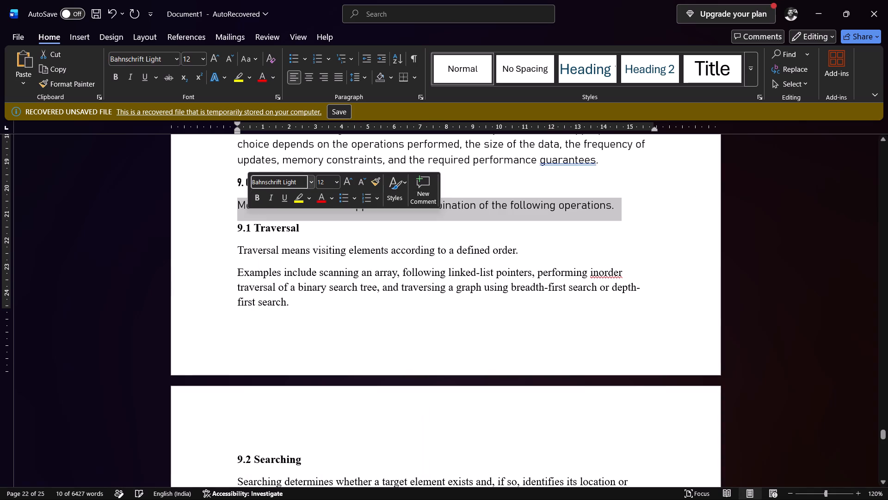
left_click(379, 294)
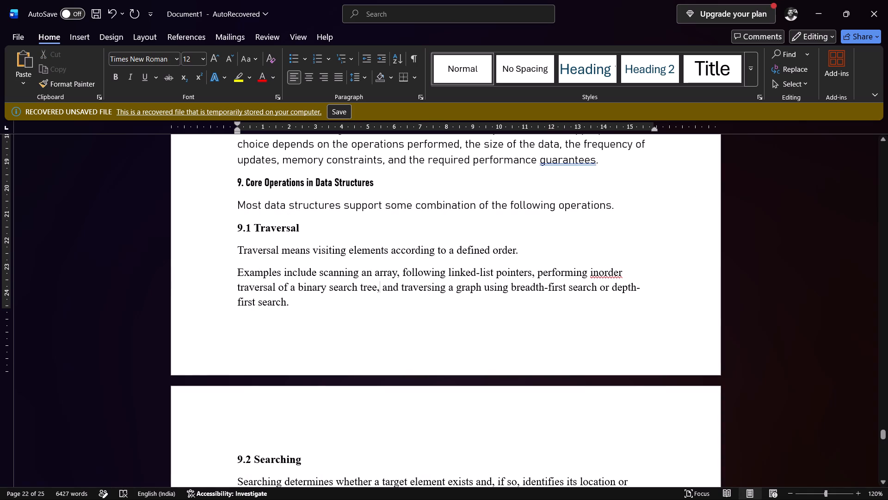
Change the two body paragraphs under "9.1 Traversal" to Bahnschrift Light.
left_click_drag(289, 305, 224, 255)
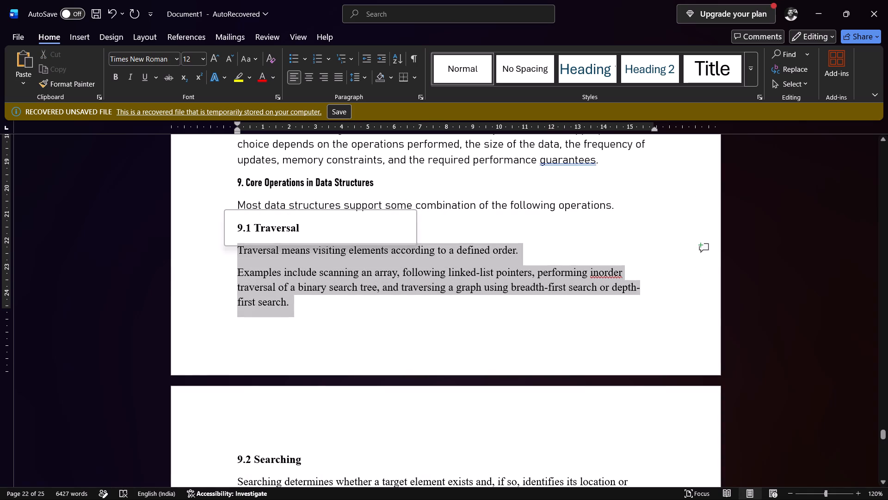
left_click(287, 220)
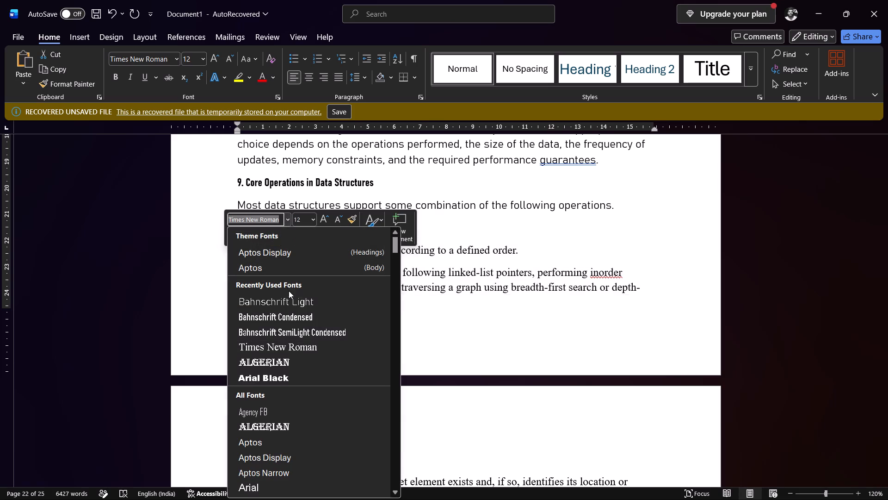
left_click(289, 295)
left_click(298, 294)
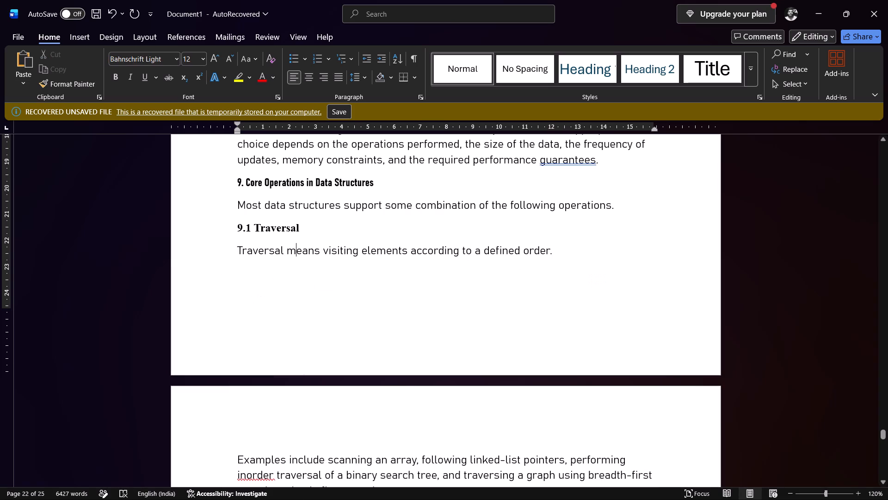
Insert six empty paragraphs before the "9. Core Operations in Data Structures" heading to push it onto the next page.
left_click(233, 185)
key("Return")
key("Return")
key("Return")
key("Return")
key("Return")
key("Return")
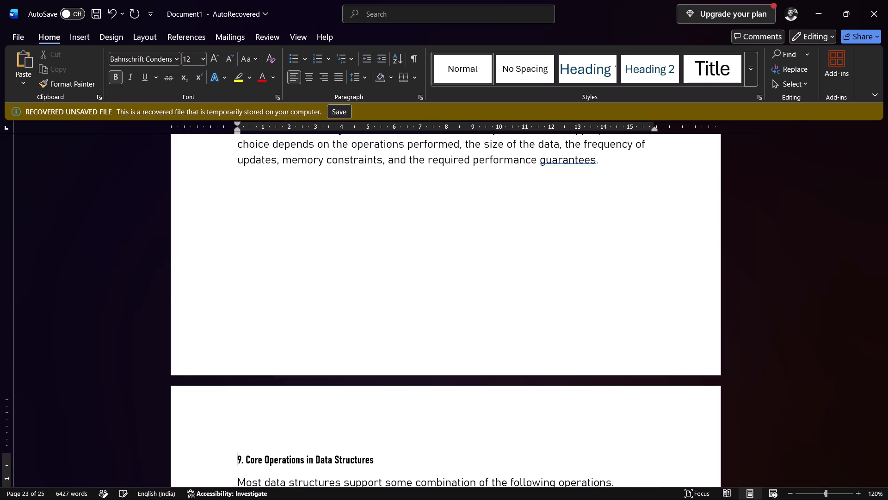
Change the "9.1 Traversal" subheading to Bahnschrift Condensed.
scroll(290, 237, "down", 3)
scroll(333, 216, "up", 1)
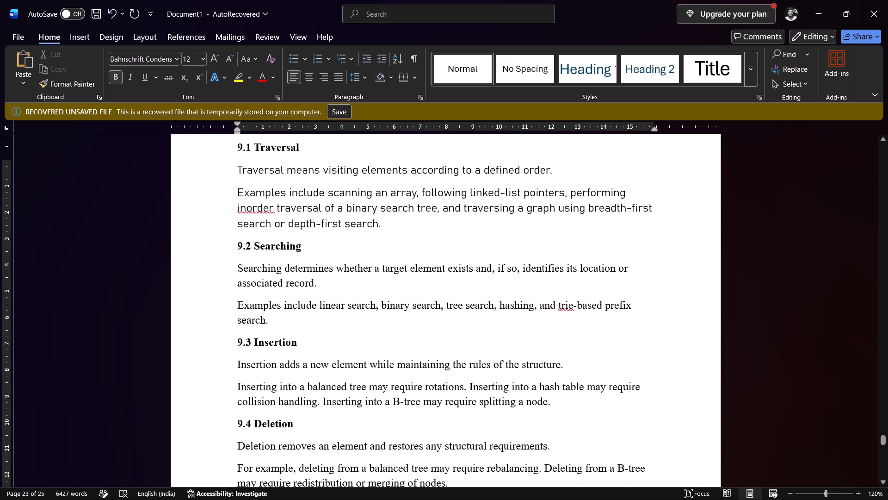
scroll(333, 216, "up", 1)
left_click_drag(324, 254, 209, 246)
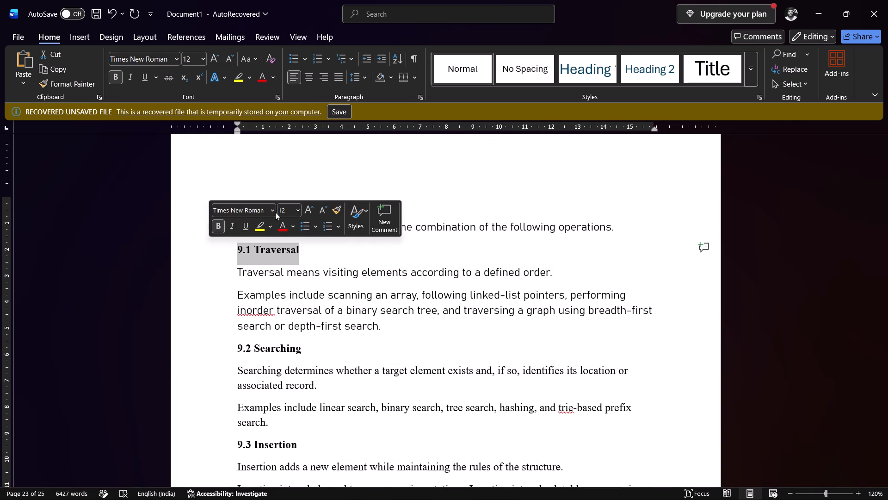
left_click(271, 211)
double_click(277, 305)
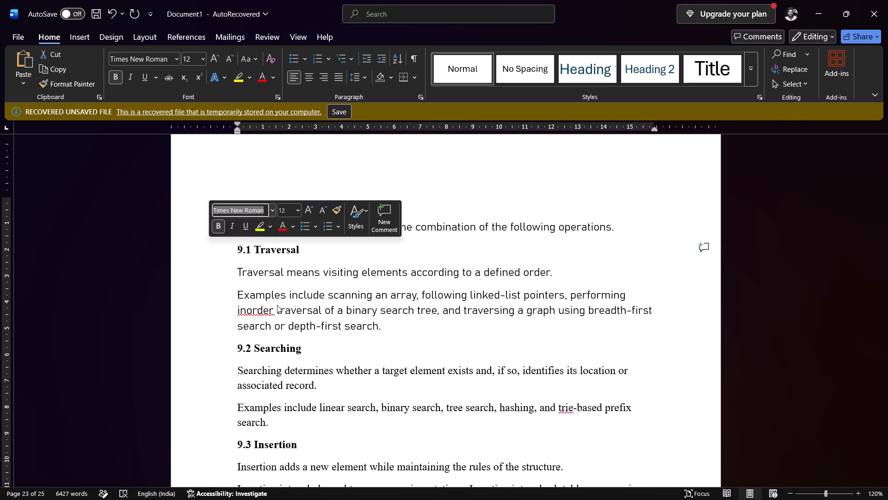
left_click(306, 328)
Change the "9.2 Searching" subheading to Bahnschrift Condensed.
scroll(306, 328, "down", 1)
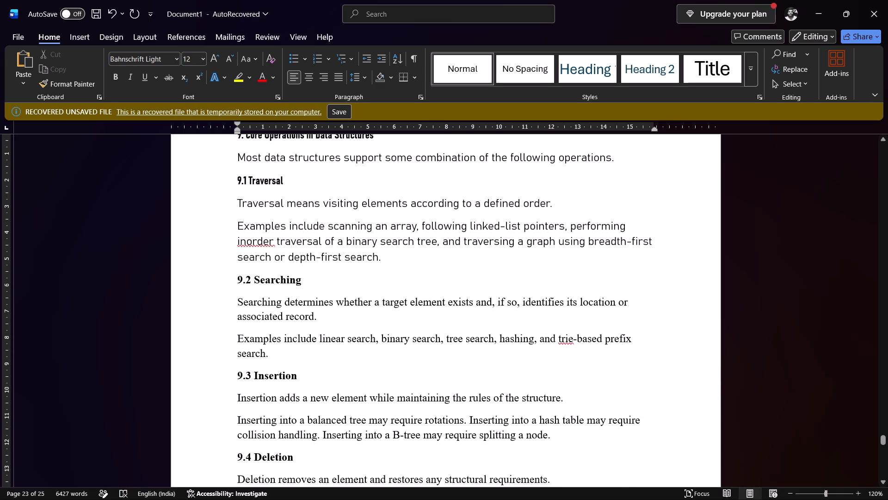
left_click_drag(308, 283, 233, 283)
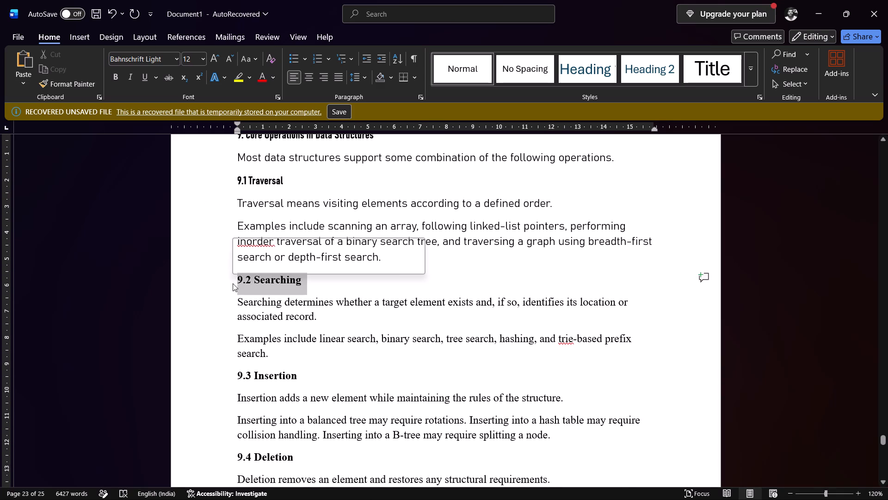
left_click(294, 251)
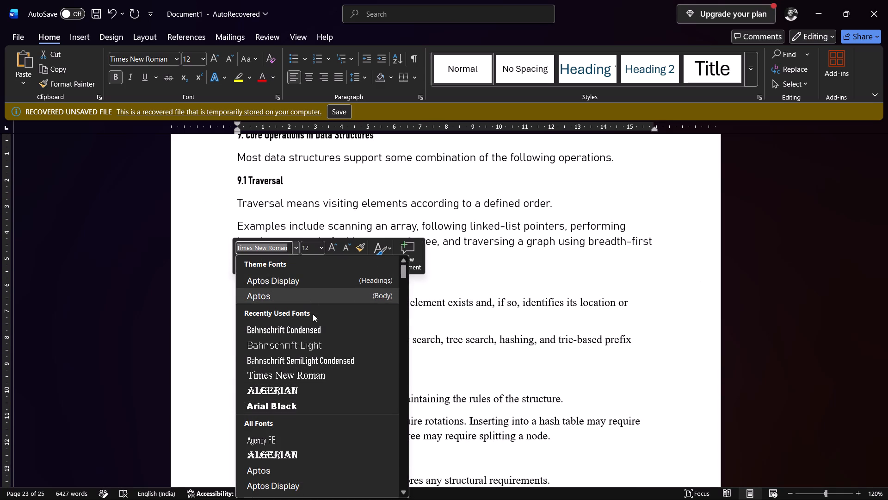
left_click(316, 325)
left_click(316, 325)
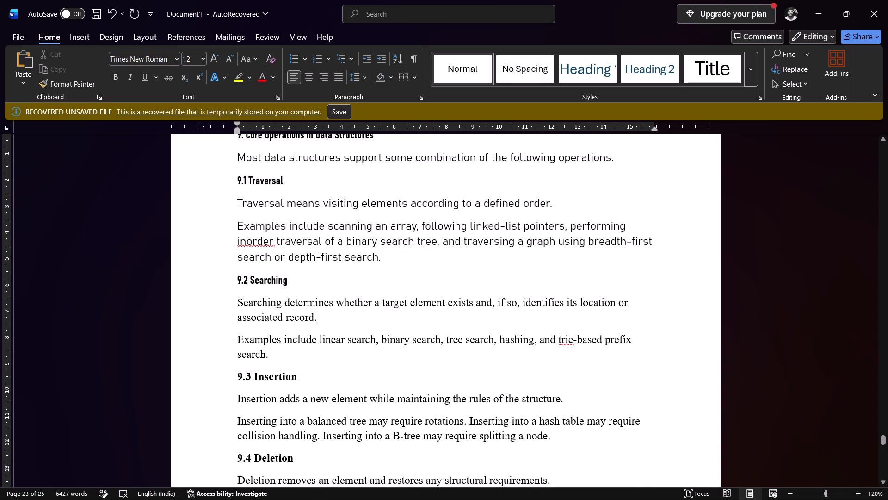
Change the two body paragraphs under "9.2 Searching" to Bahnschrift Light.
scroll(316, 325, "down", 1)
left_click_drag(281, 325, 226, 274)
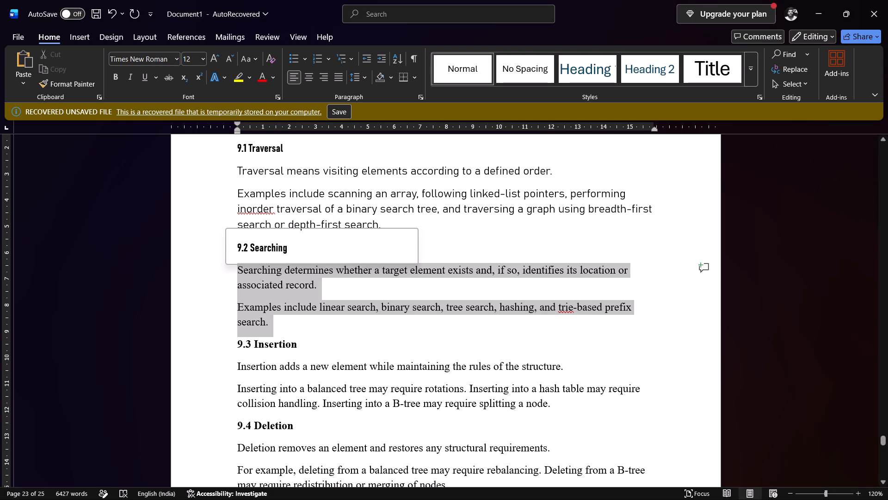
left_click(289, 240)
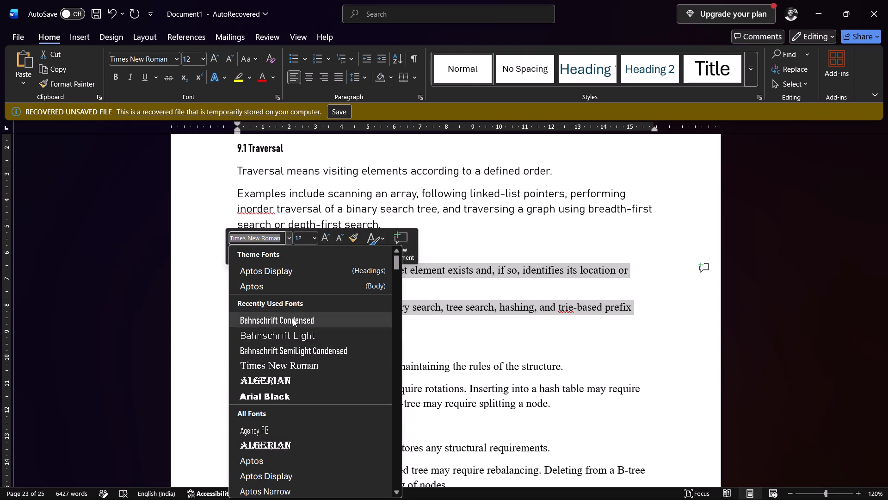
left_click(295, 333)
left_click(295, 333)
Change the "9.3 Insertion" subheading to Bahnschrift Condensed.
scroll(295, 333, "down", 1)
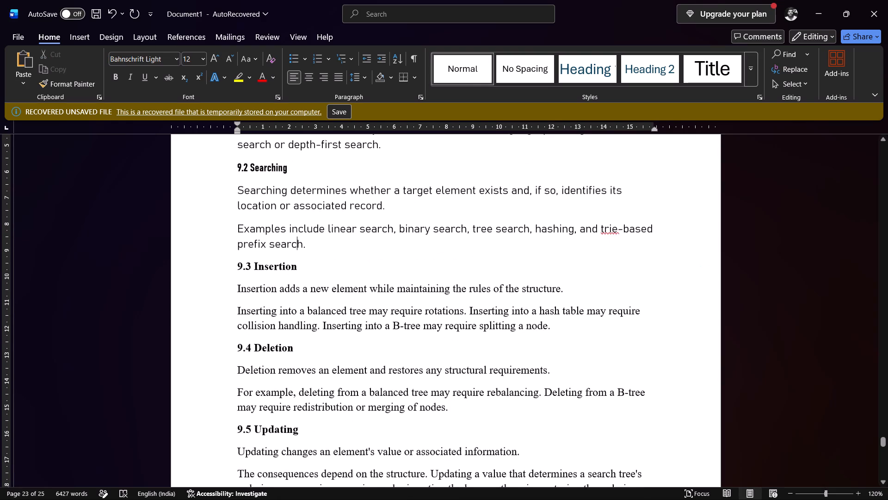
left_click_drag(304, 272, 234, 267)
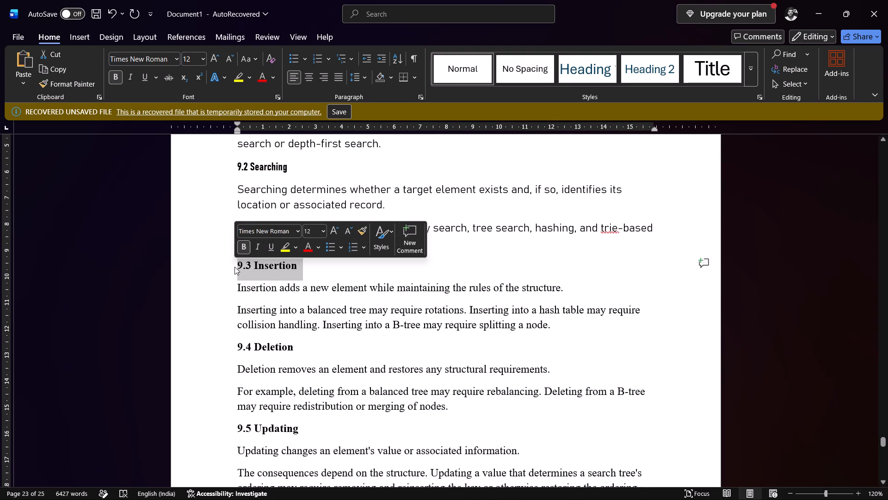
left_click(295, 229)
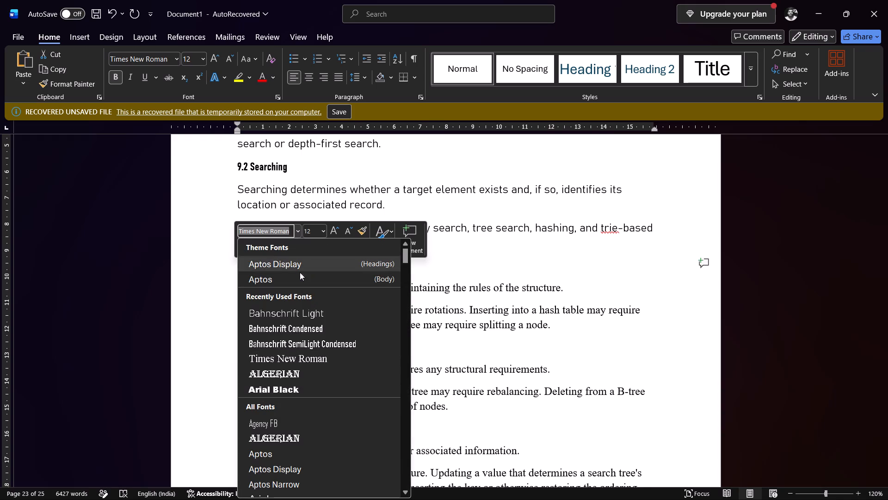
left_click(310, 323)
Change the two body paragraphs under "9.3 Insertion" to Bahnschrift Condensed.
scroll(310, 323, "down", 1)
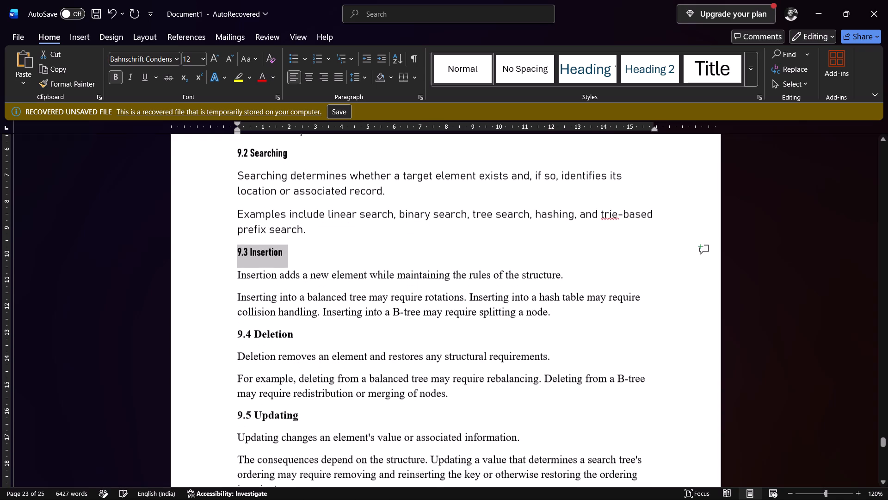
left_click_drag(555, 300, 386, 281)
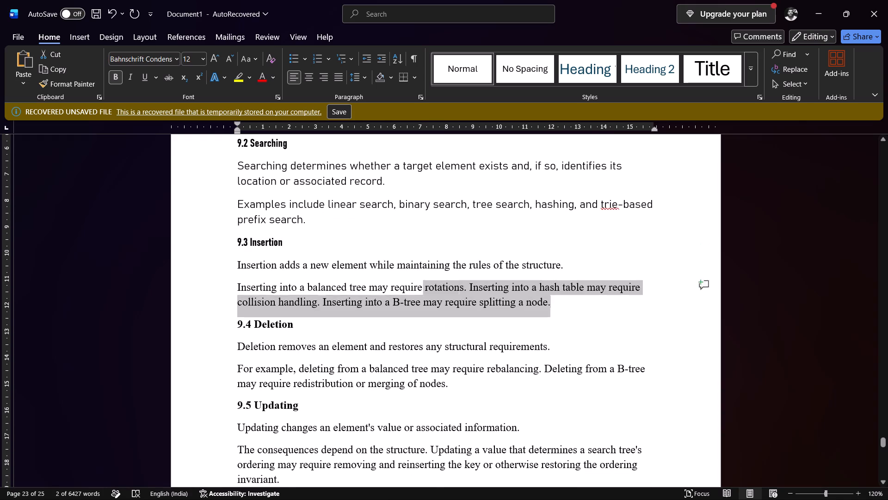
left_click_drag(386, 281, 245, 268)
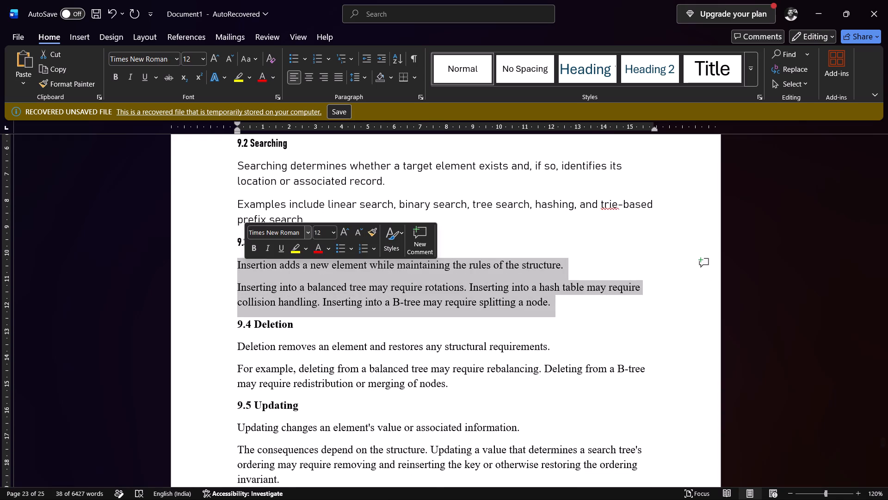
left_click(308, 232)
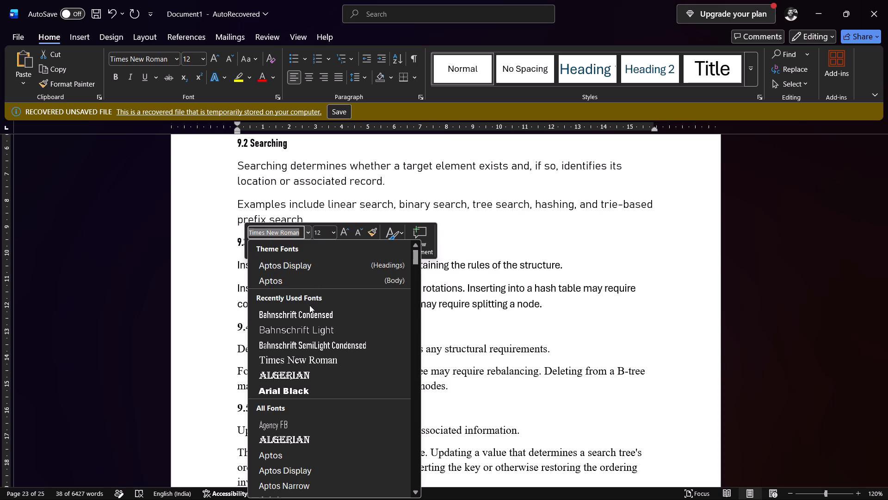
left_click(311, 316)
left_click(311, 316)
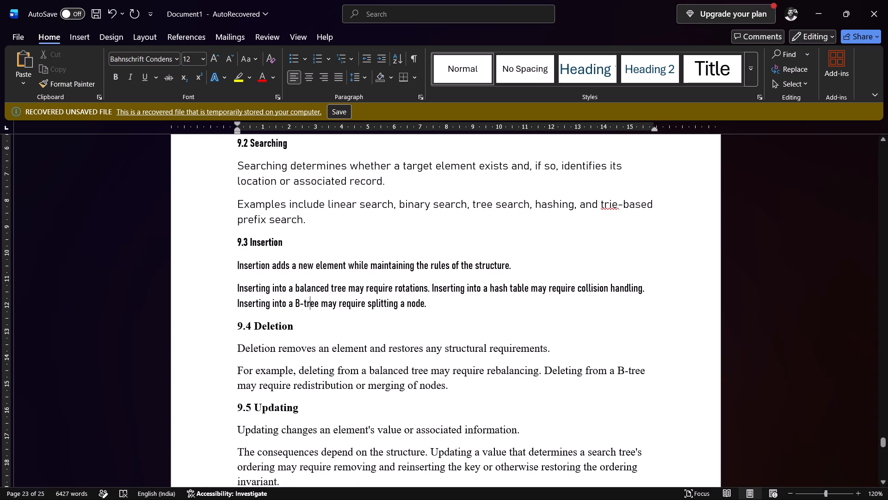
Change the two body paragraphs under "9.3 Insertion" to Bahnschrift Light.
left_click_drag(432, 301, 253, 269)
left_click(319, 233)
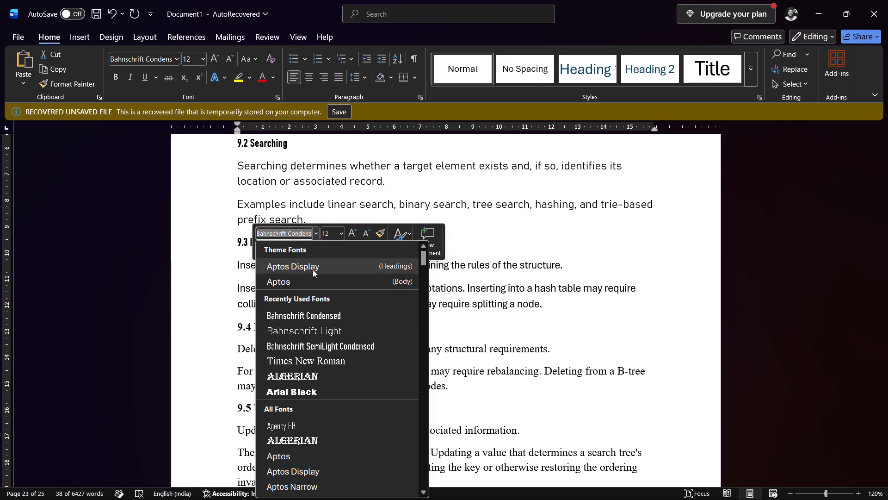
left_click(339, 327)
left_click(339, 327)
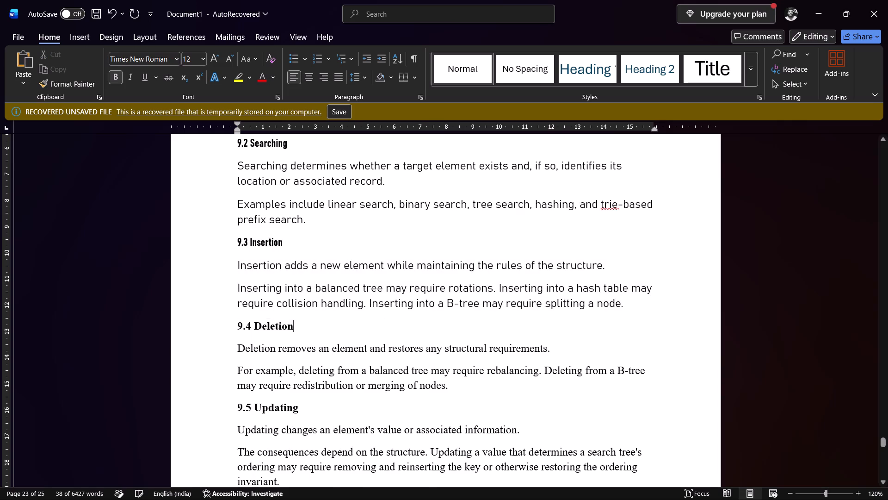
Change the "9.4 Deletion" subheading to Bahnschrift Condensed.
scroll(339, 327, "down", 1)
left_click_drag(301, 273, 230, 265)
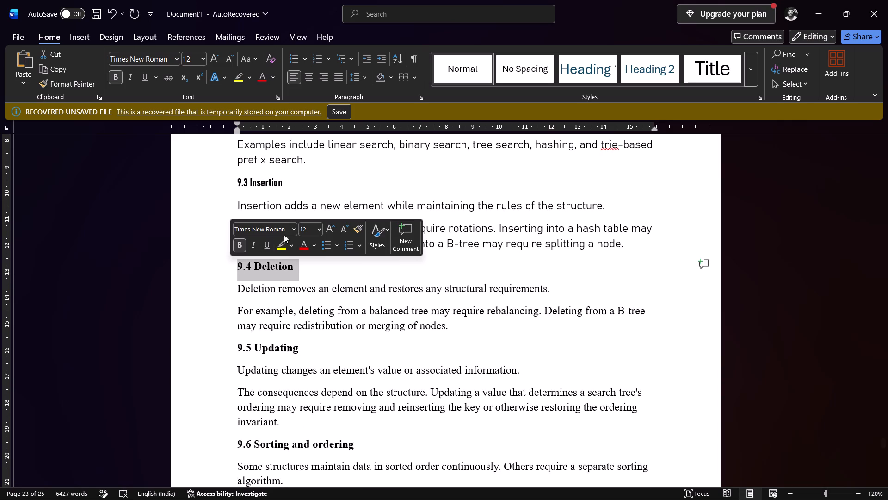
left_click(295, 228)
left_click(312, 321)
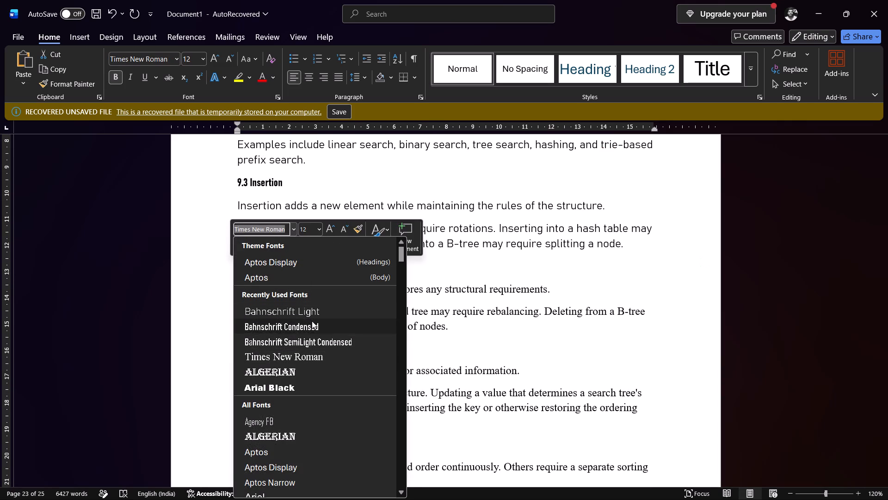
left_click(312, 321)
Change the two body paragraphs under "9.4 Deletion" to Bahnschrift Light.
scroll(312, 321, "down", 1)
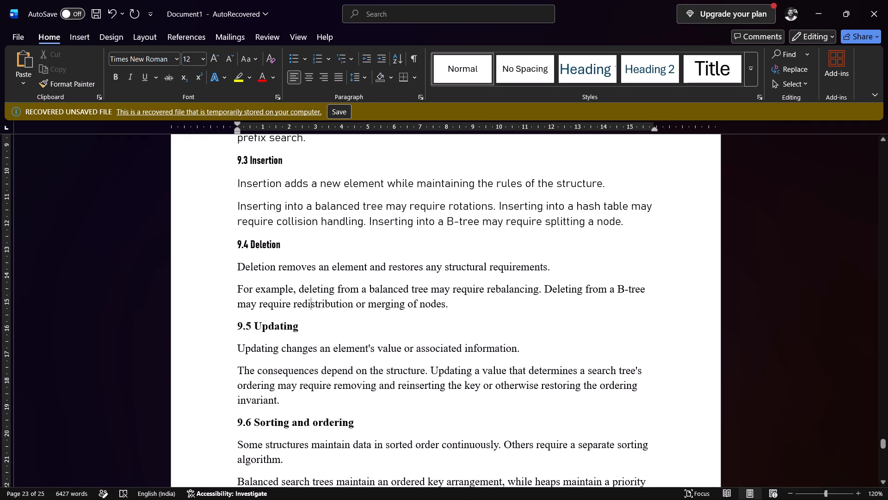
left_click_drag(456, 310, 236, 269)
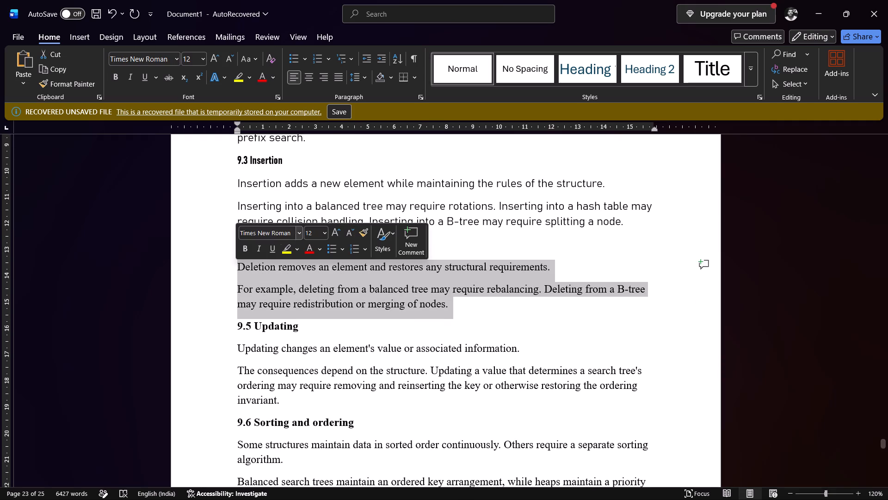
left_click(302, 233)
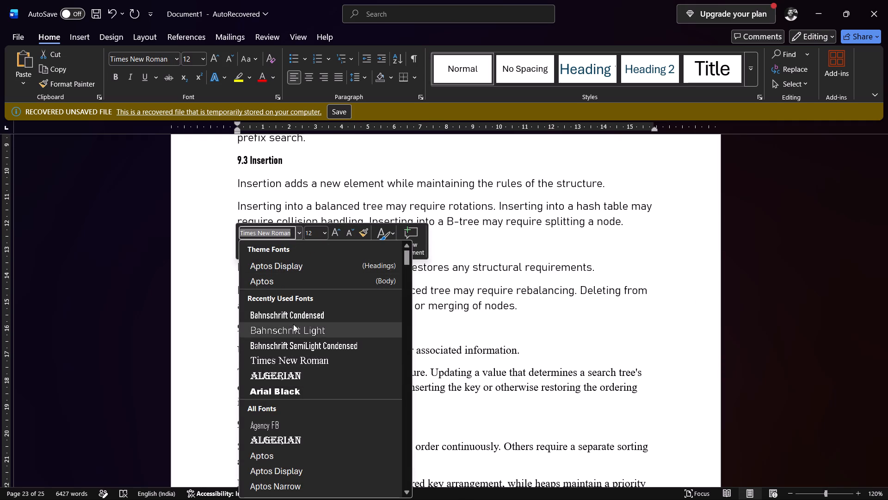
left_click(293, 324)
left_click(293, 324)
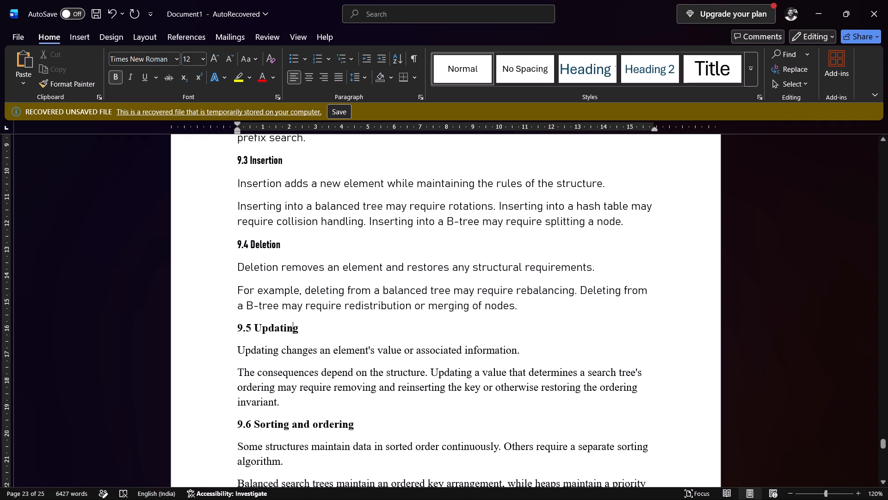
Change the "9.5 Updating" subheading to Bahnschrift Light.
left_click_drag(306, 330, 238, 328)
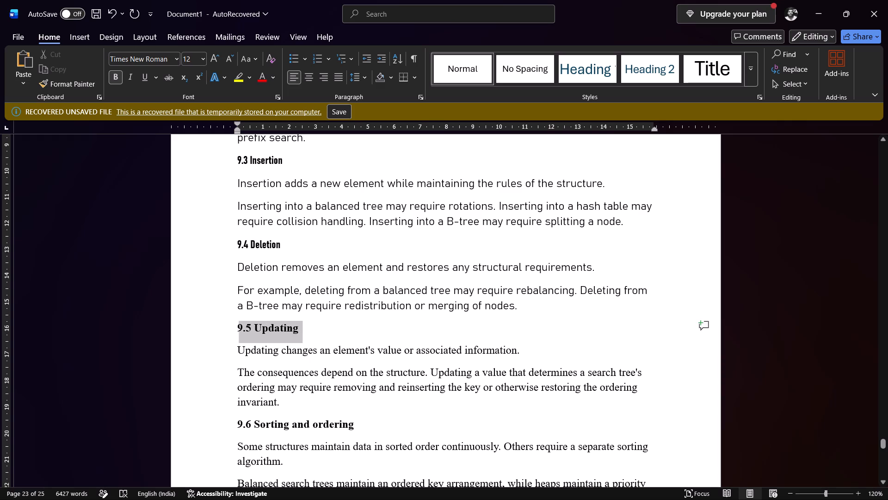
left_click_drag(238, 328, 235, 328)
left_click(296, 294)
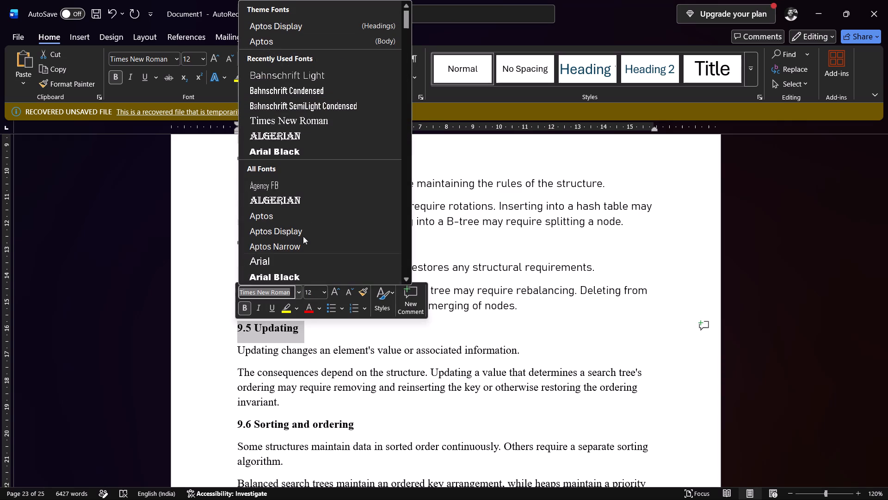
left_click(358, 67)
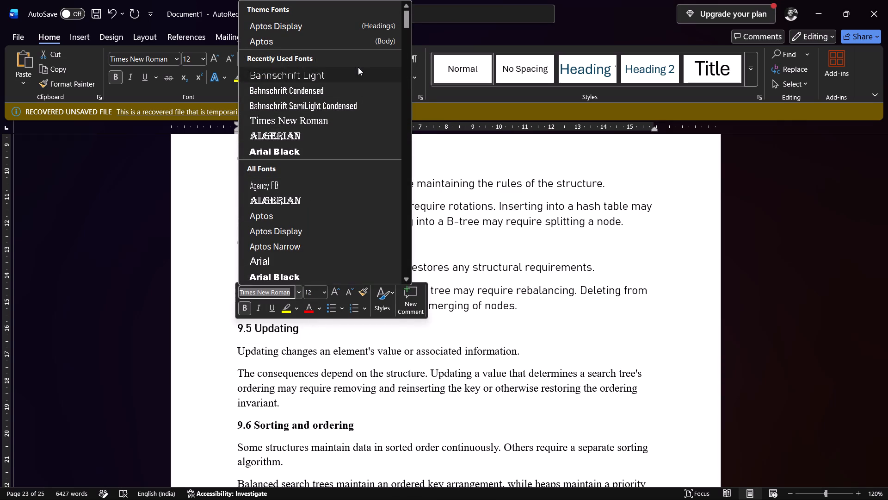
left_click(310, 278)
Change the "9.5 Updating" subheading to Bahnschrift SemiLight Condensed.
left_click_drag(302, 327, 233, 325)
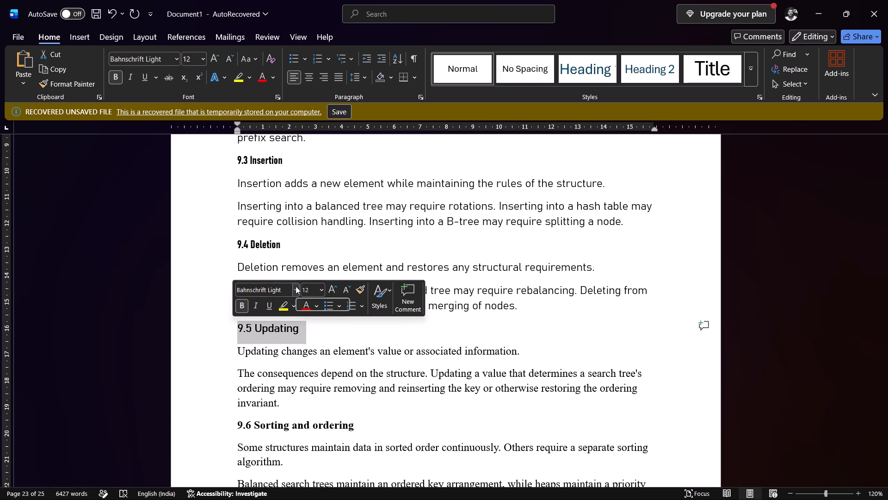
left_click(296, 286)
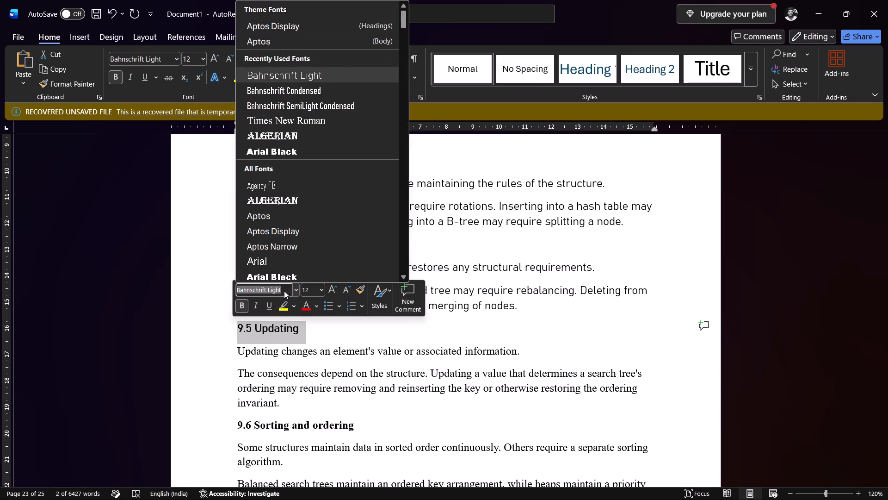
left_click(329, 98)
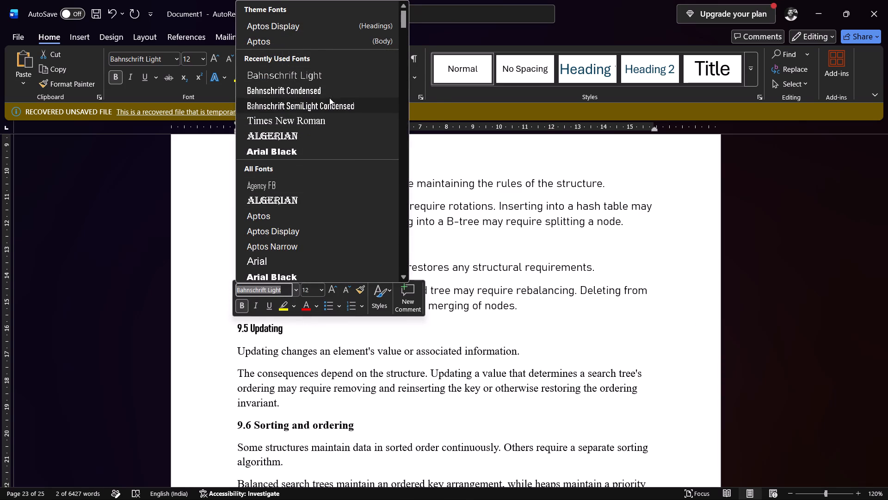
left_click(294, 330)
Change the "9.5 Updating" subheading to Bahnschrift Condensed.
left_click_drag(294, 330, 239, 328)
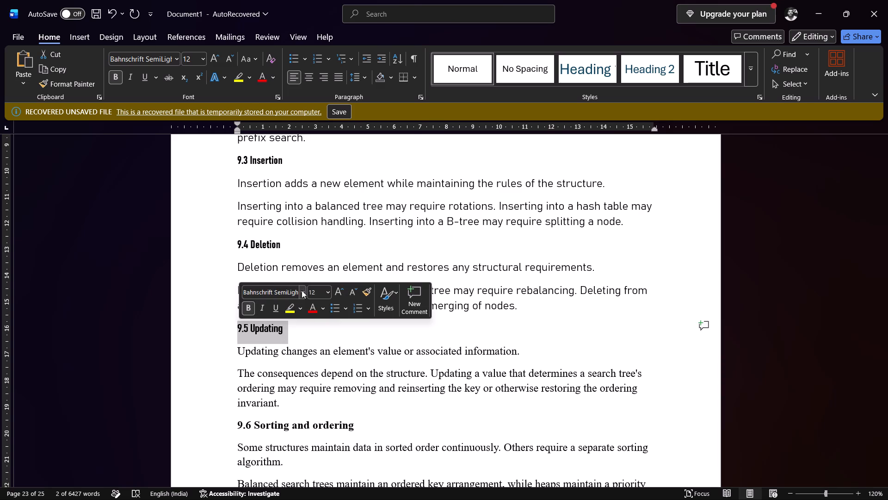
left_click(302, 290)
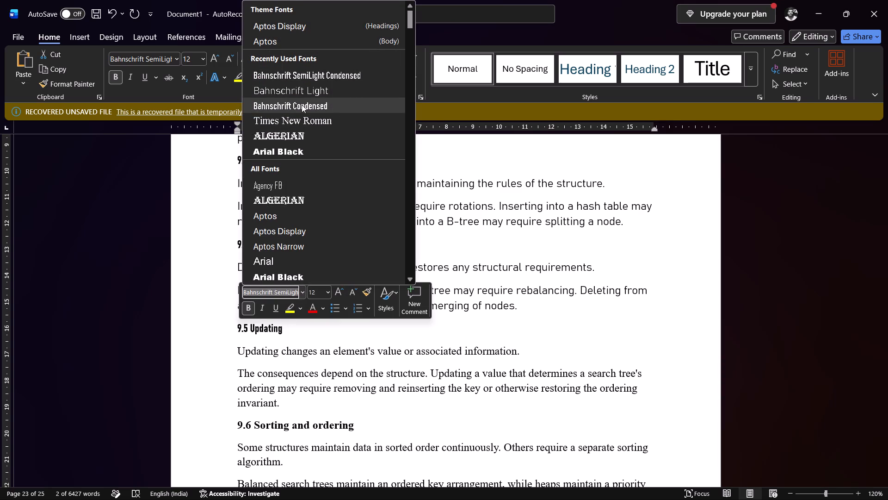
left_click(302, 105)
left_click(301, 276)
Change the two body paragraphs under "9.5 Updating" to Bahnschrift Light.
scroll(301, 276, "down", 1)
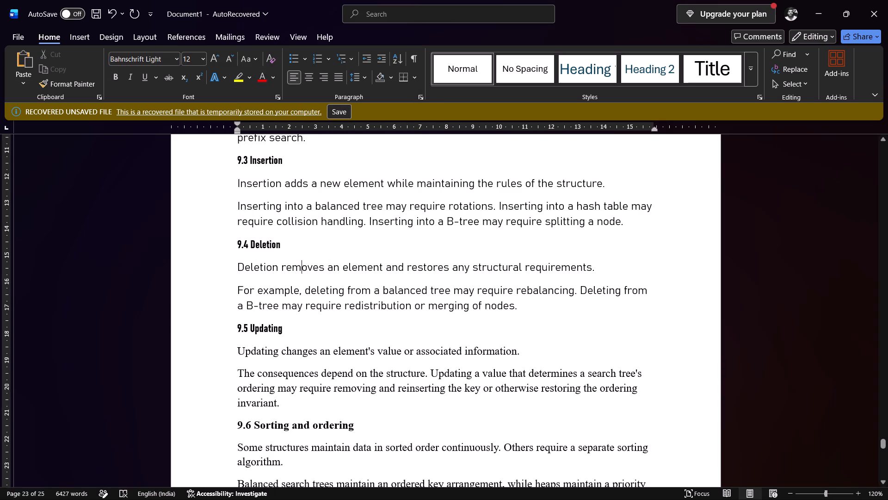
scroll(301, 276, "down", 1)
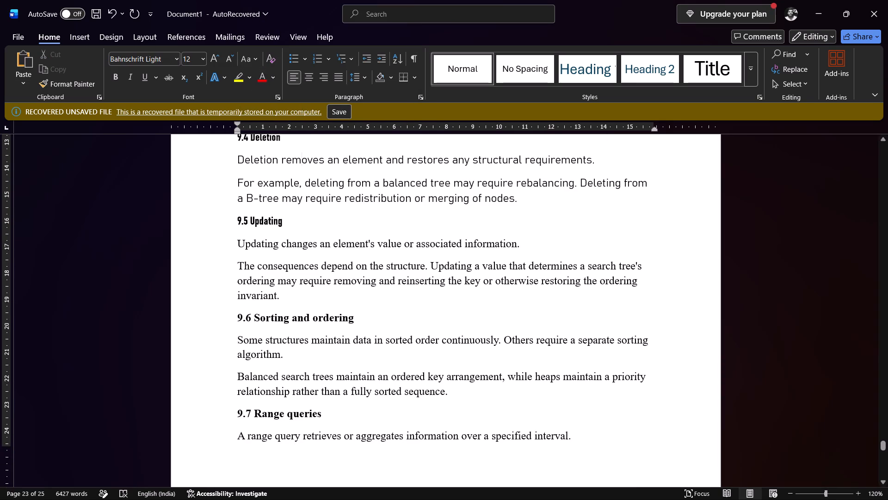
left_click_drag(283, 297, 234, 244)
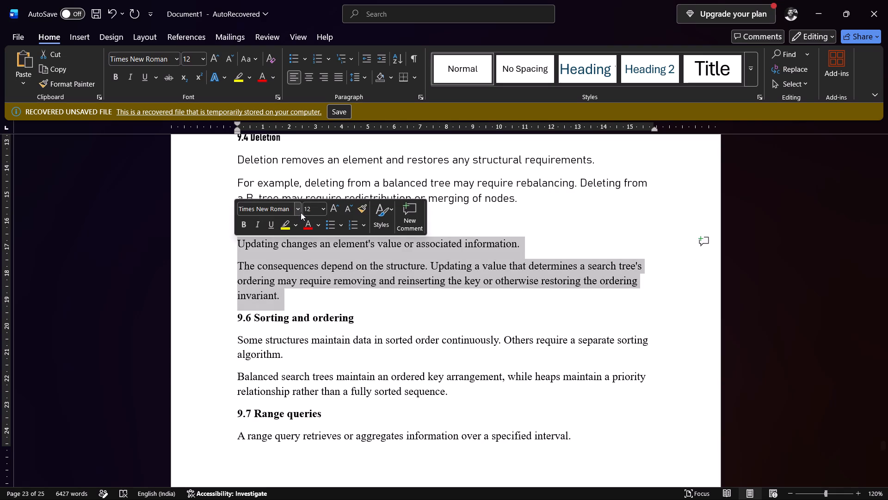
left_click(301, 212)
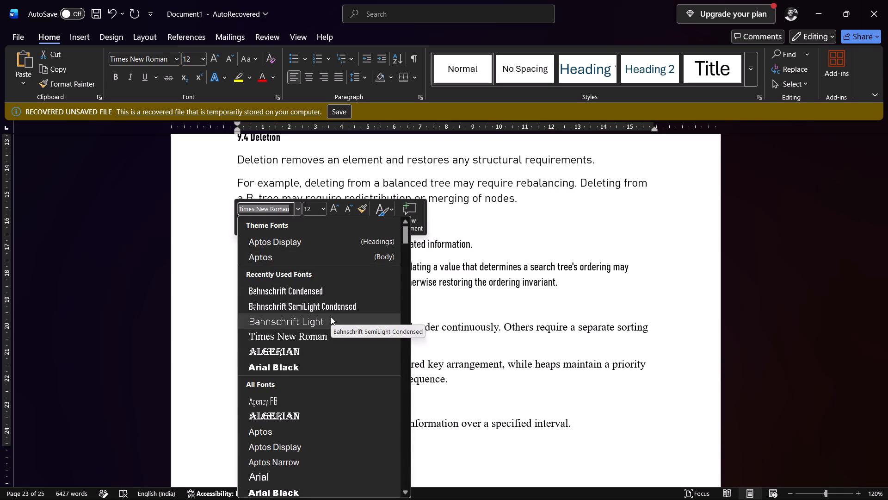
left_click(331, 322)
left_click(331, 322)
Change the "9.6 Sorting and ordering" subheading to Bahnschrift Condensed.
scroll(331, 322, "down", 1)
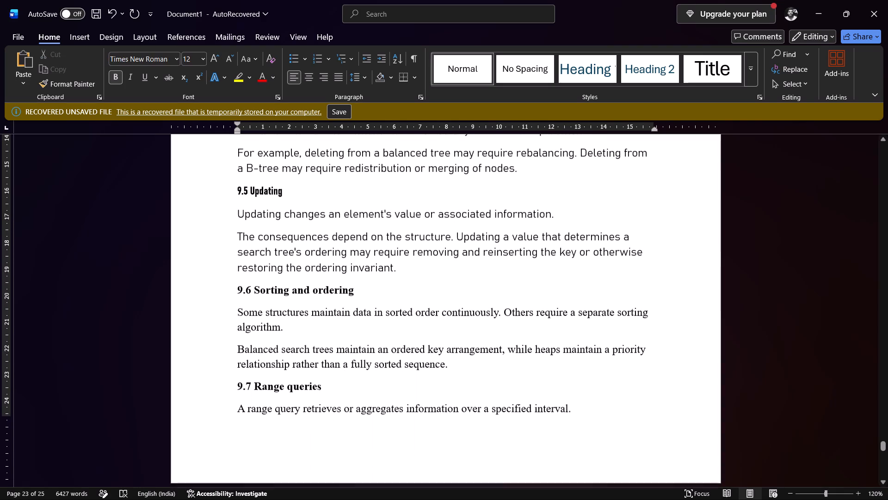
left_click_drag(359, 294, 231, 289)
left_click(293, 251)
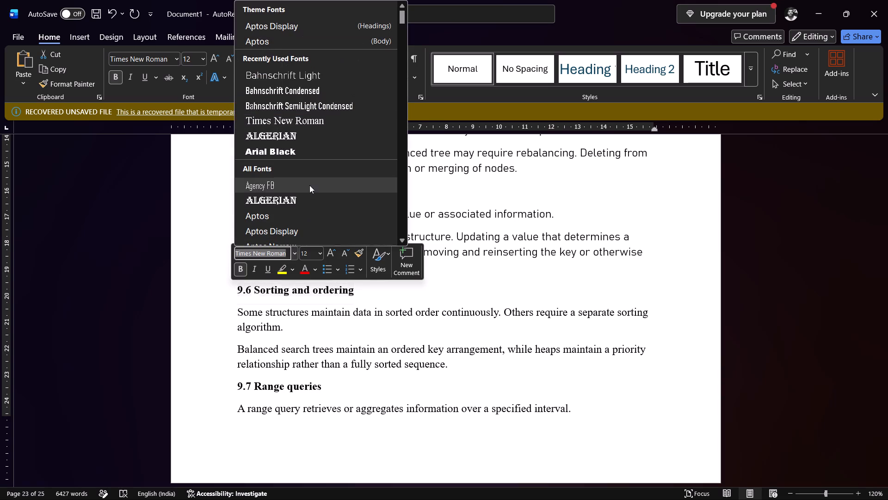
left_click(317, 94)
left_click(327, 276)
Change the two body paragraphs under "9.6 Sorting and ordering" to Bahnschrift Light.
scroll(327, 276, "down", 1)
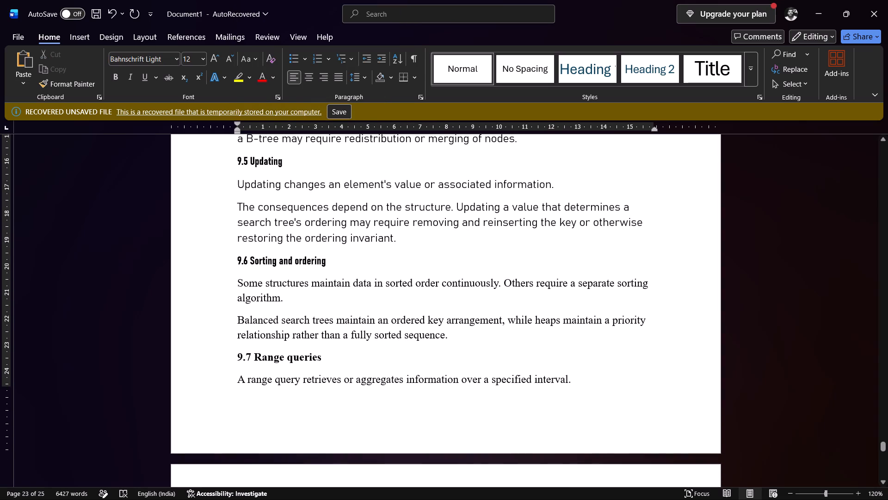
left_click_drag(454, 335, 227, 269)
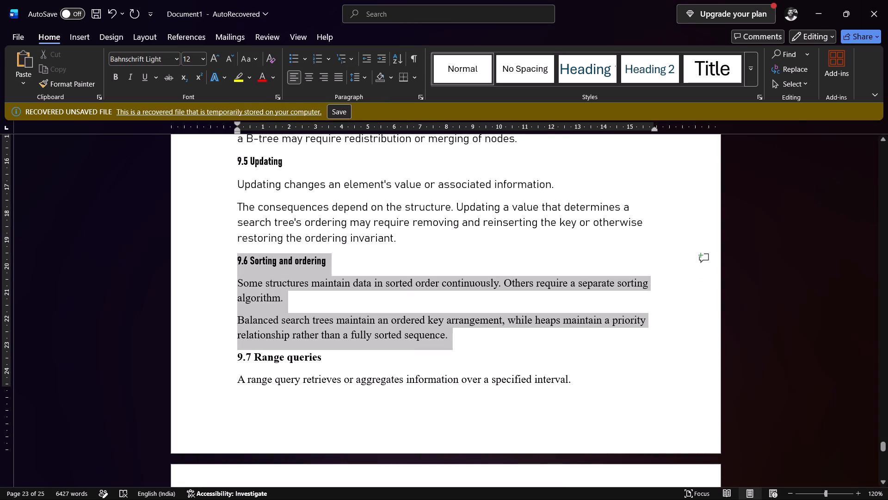
left_click_drag(227, 269, 235, 280)
left_click(296, 244)
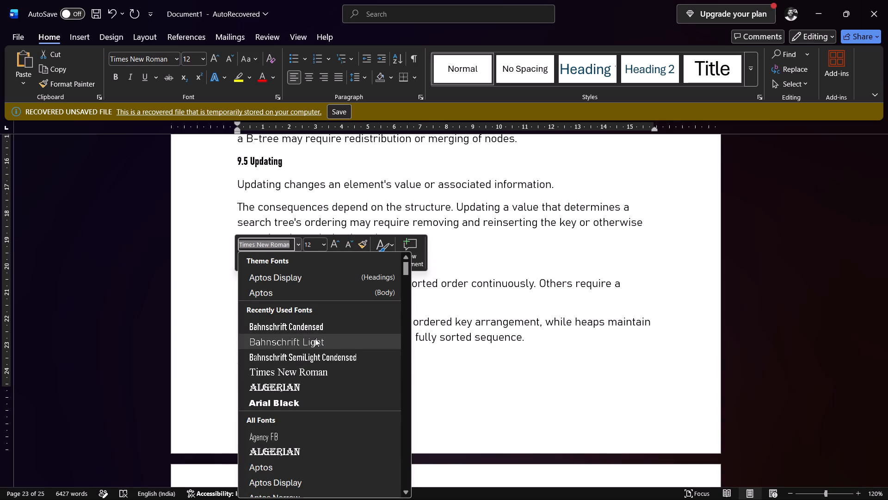
left_click(315, 338)
left_click(315, 338)
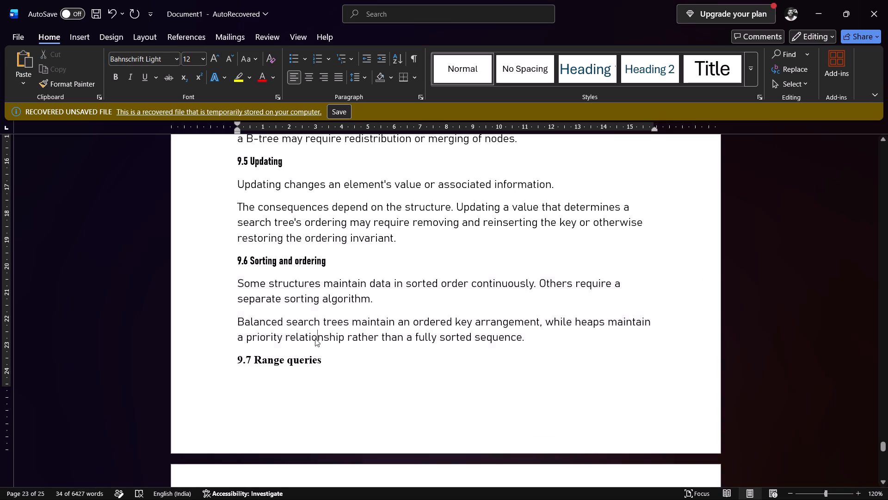
Insert an empty line before the "9.7 Range queries" subheading to push it onto the next page.
left_click(277, 354)
key("Left")
key("Left")
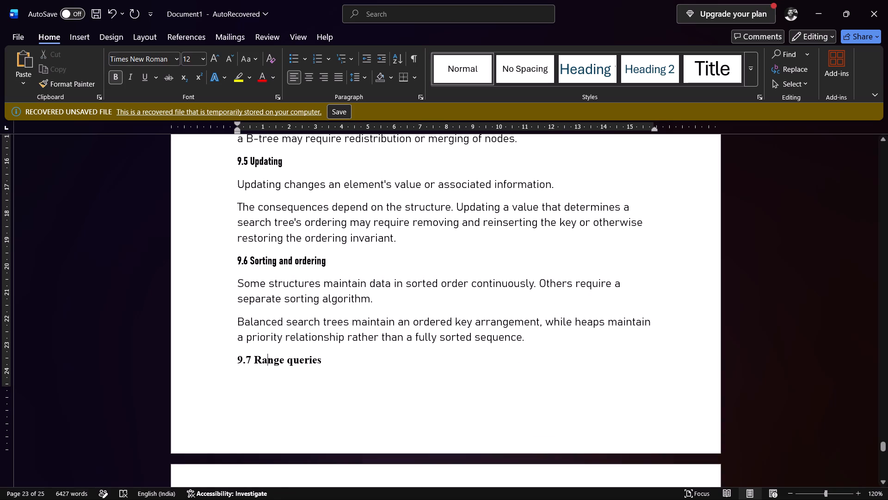
key("Left")
key("Left")
key("Left")
key("Left")
key("Left")
key("Left")
key("Return")
Change the "9.7 Range queries" subheading to Bahnschrift Condensed.
scroll(333, 375, "down", 2)
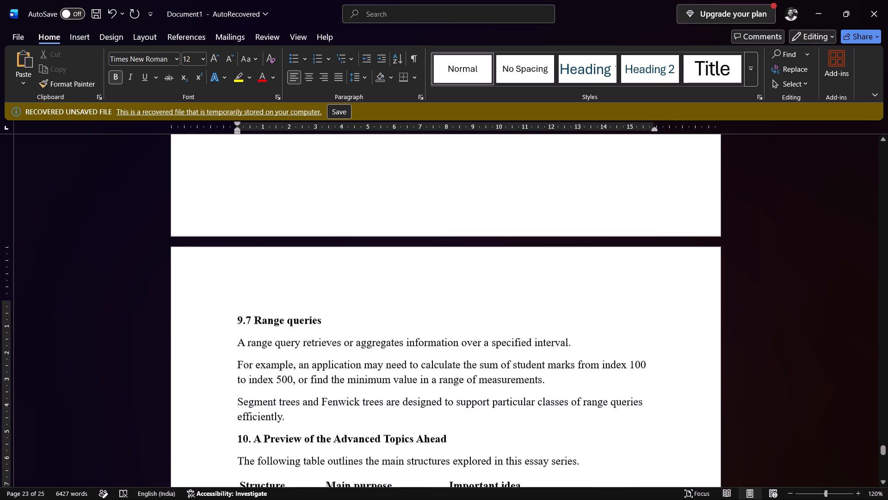
scroll(333, 375, "down", 1)
left_click_drag(326, 283, 216, 275)
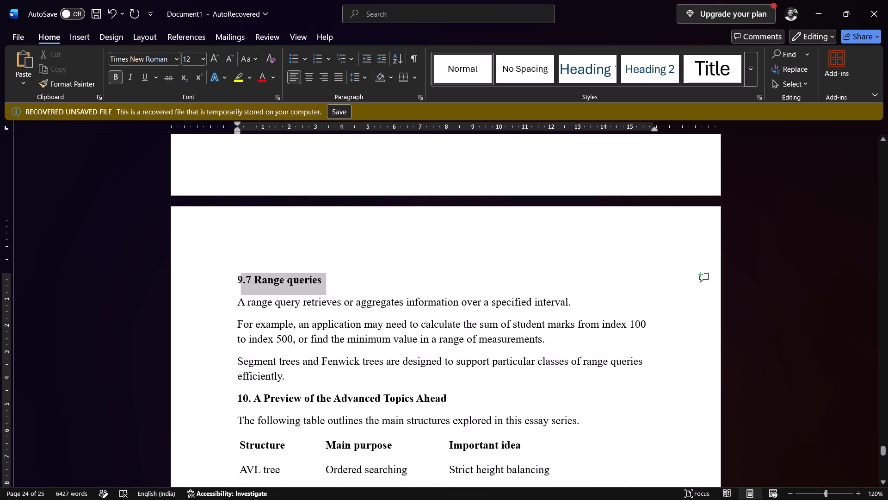
left_click_drag(216, 275, 201, 273)
left_click(266, 234)
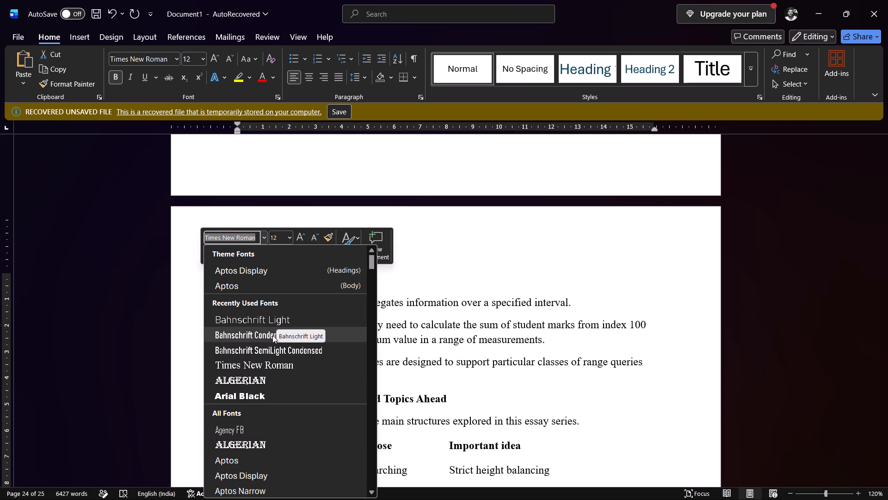
left_click(290, 337)
left_click(370, 350)
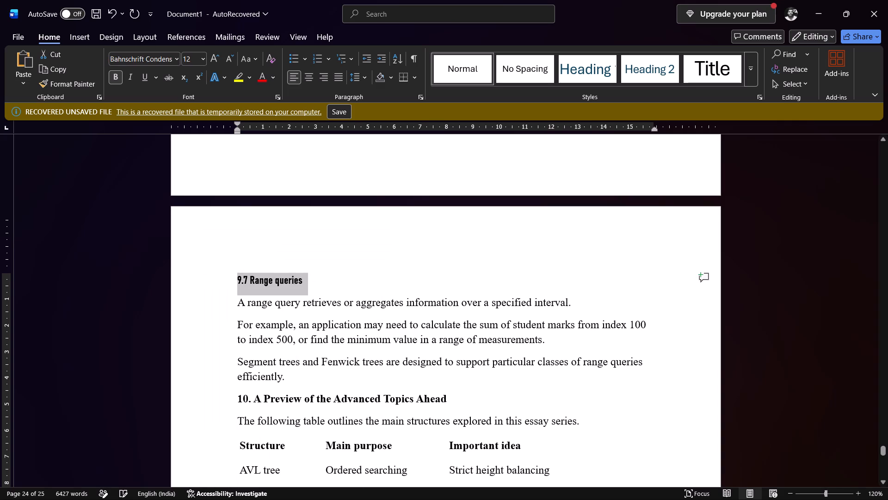
Change the three body paragraphs under "9.7 Range queries" to Bahnschrift Light.
scroll(370, 350, "down", 1)
left_click_drag(295, 331, 233, 293)
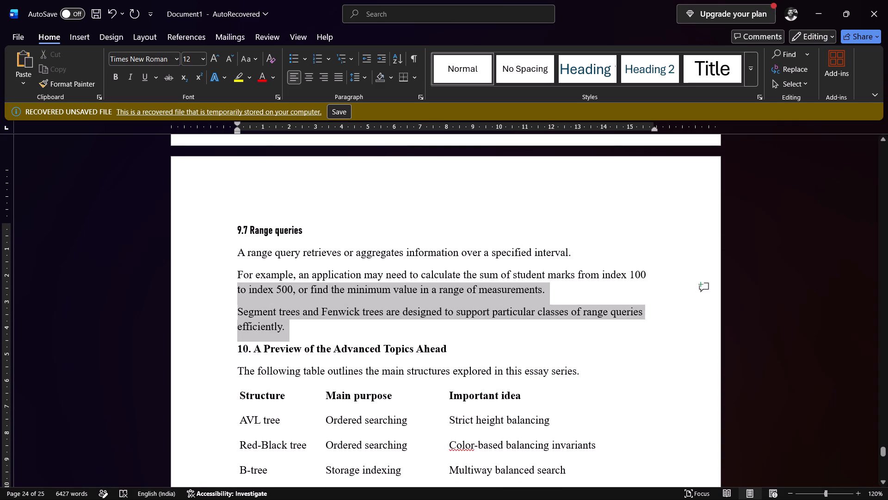
left_click_drag(233, 293, 224, 255)
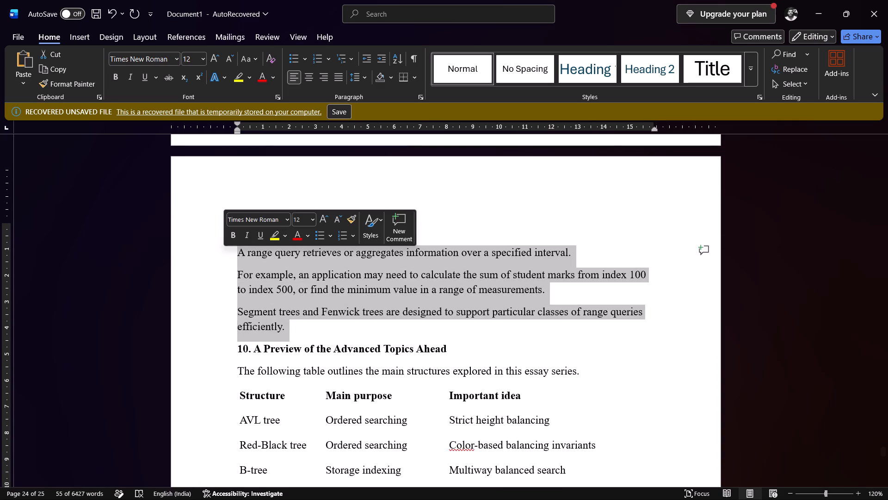
left_click(289, 220)
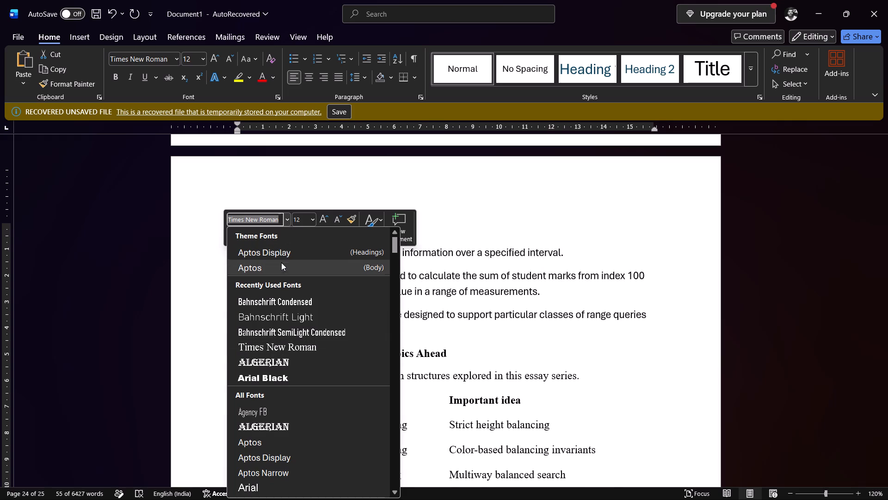
left_click(283, 310)
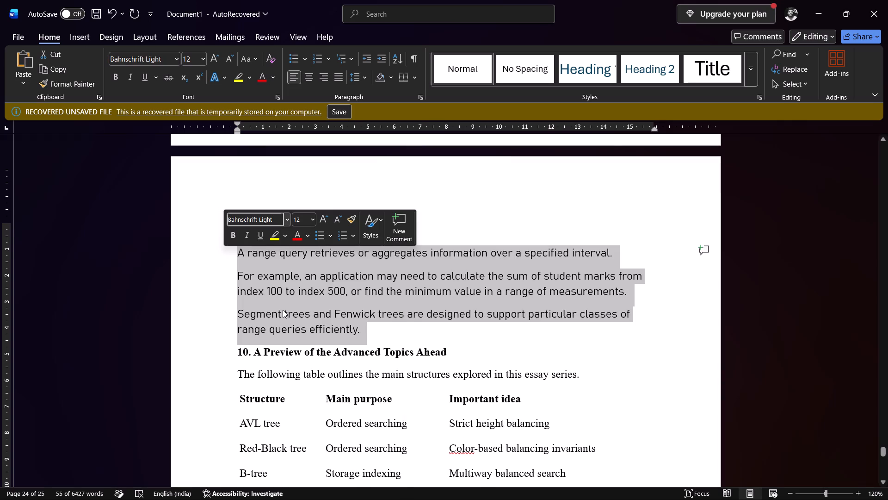
Change the "10. A Preview of the Advanced Topics Ahead" heading to Bahnschrift Condensed.
scroll(300, 346, "down", 2)
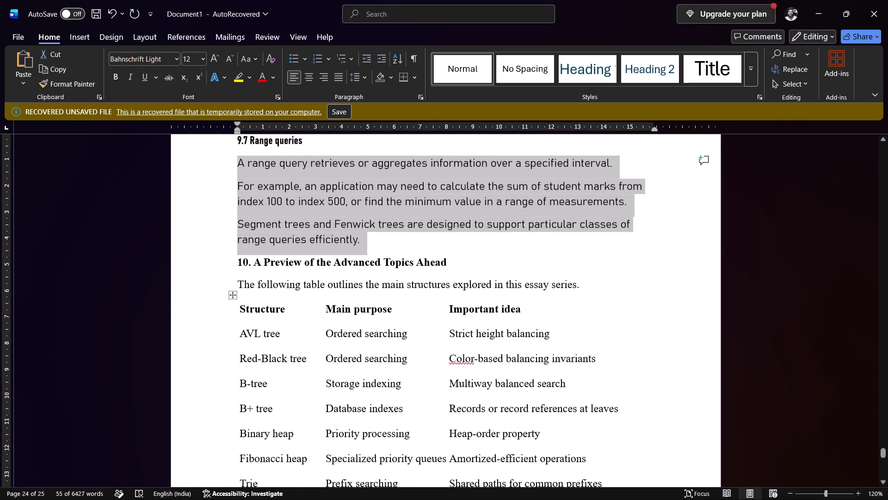
left_click(335, 364)
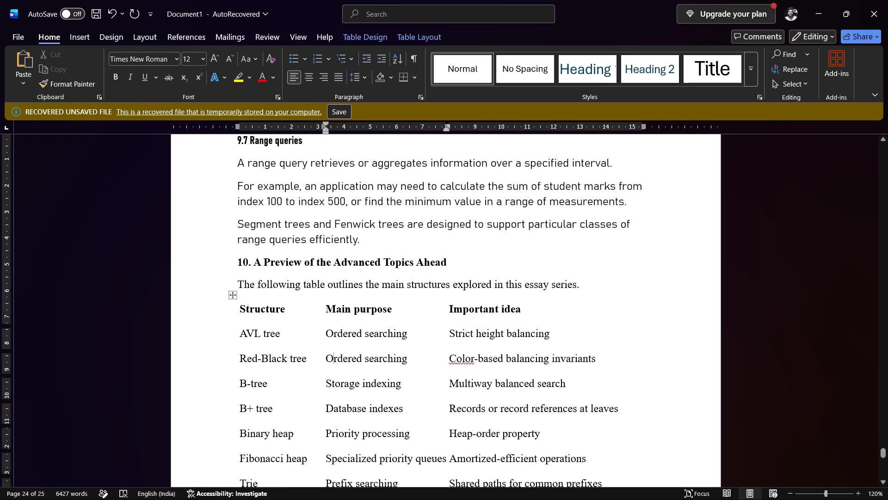
left_click_drag(448, 262, 225, 265)
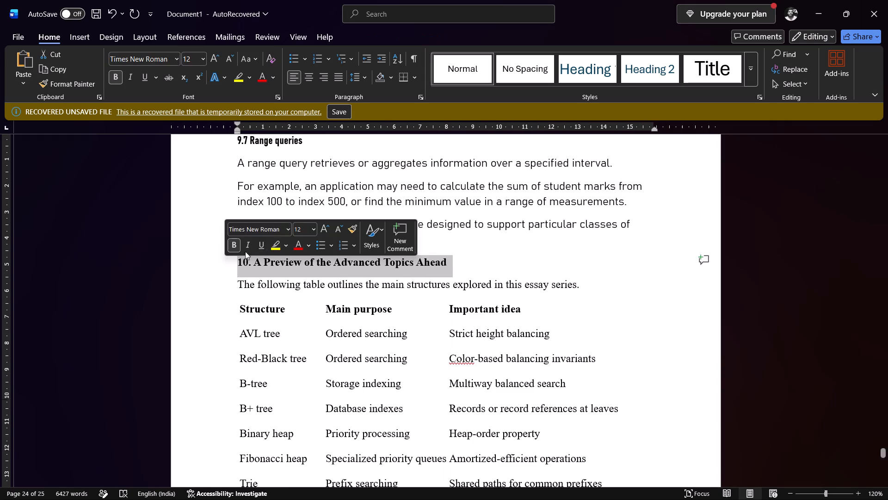
left_click(288, 227)
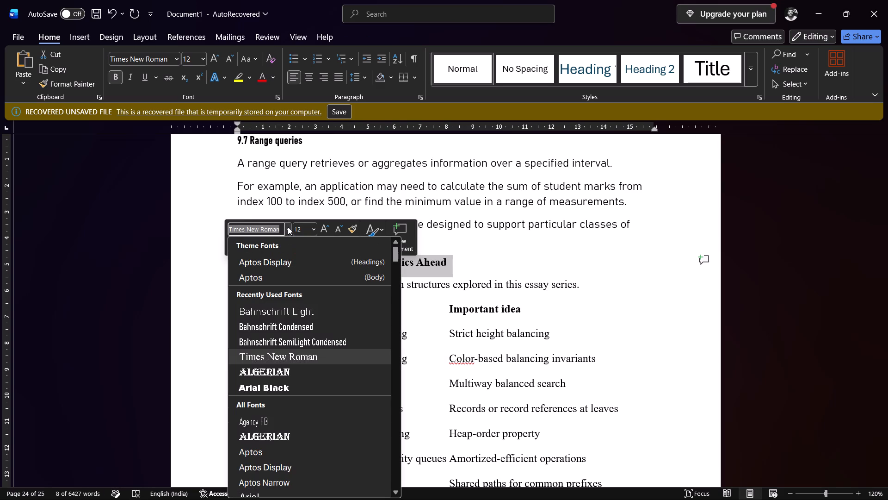
left_click(279, 323)
left_click(333, 319)
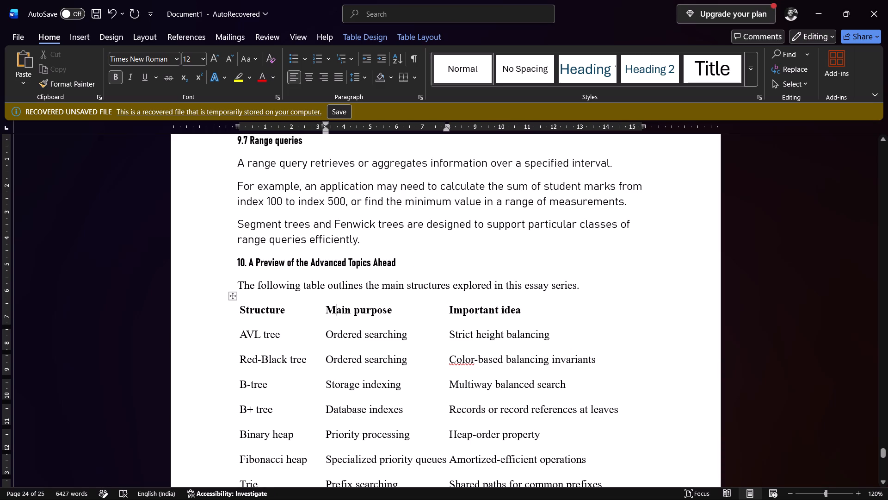
Change the sentence introducing the table under heading 10 to Bahnschrift Light.
scroll(391, 315, "down", 1)
left_click_drag(584, 233, 226, 237)
left_click(289, 203)
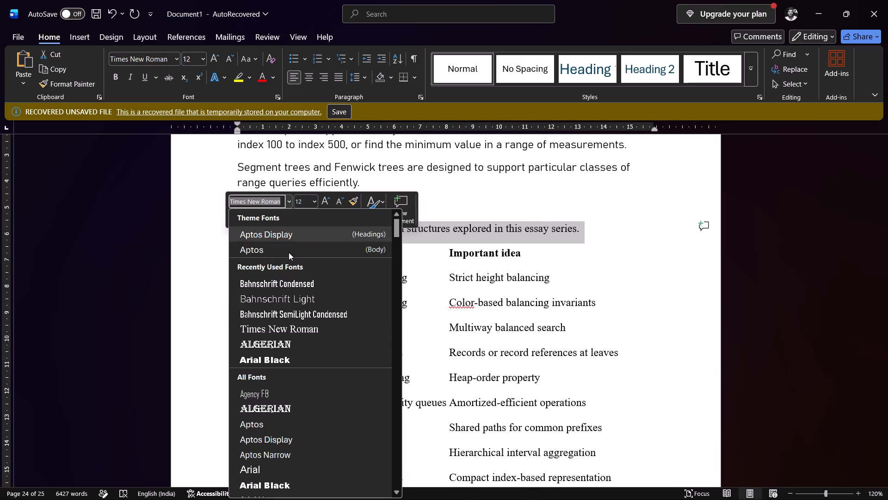
left_click(309, 304)
left_click(419, 301)
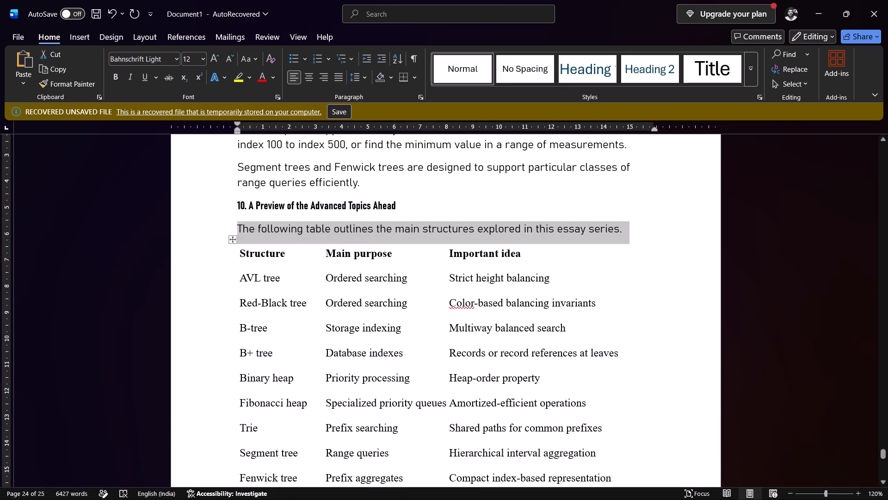
Change the table's header row (Structure, Main purpose, Important idea) to Bahnschrift Condensed.
left_click_drag(524, 252, 282, 244)
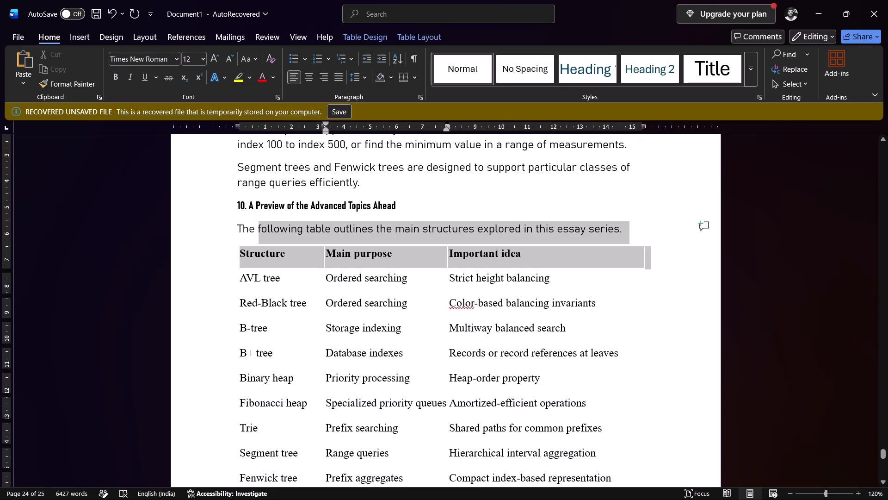
left_click_drag(282, 244, 233, 257)
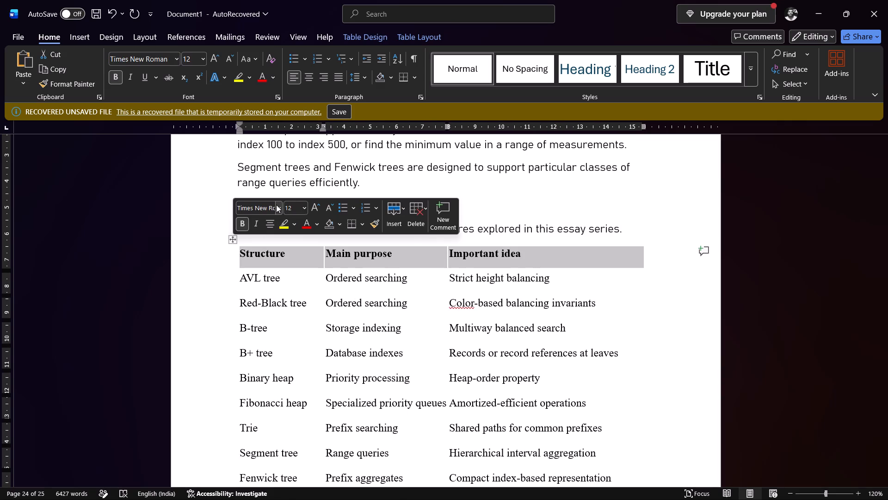
left_click(276, 205)
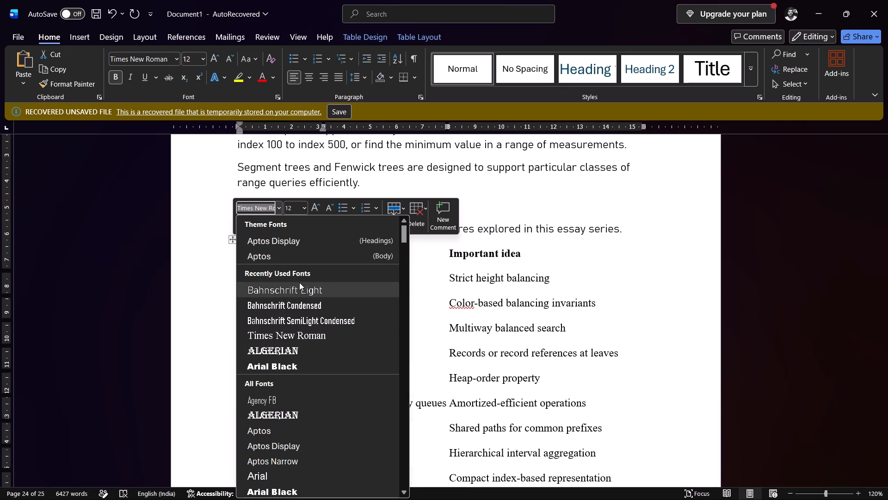
left_click(330, 304)
left_click(330, 304)
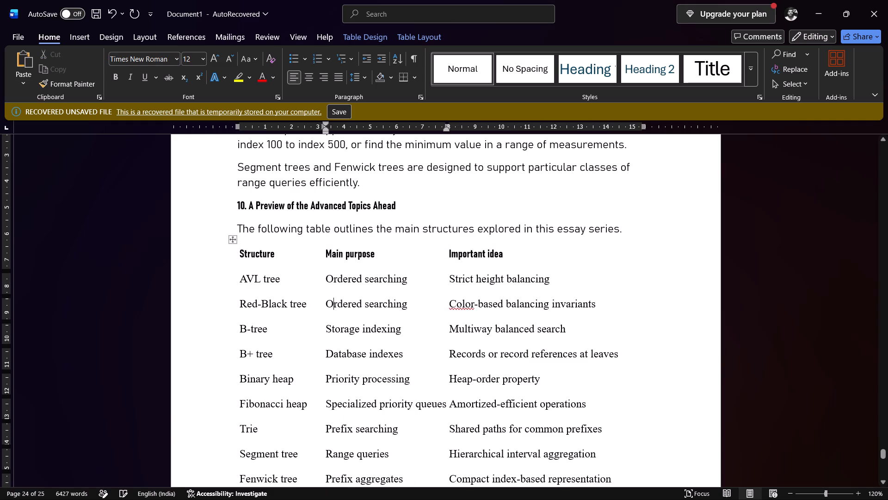
left_click(393, 340)
Change all table rows below the header, from AVL tree to Graph structures, to Bahnschrift Light.
scroll(393, 340, "down", 2)
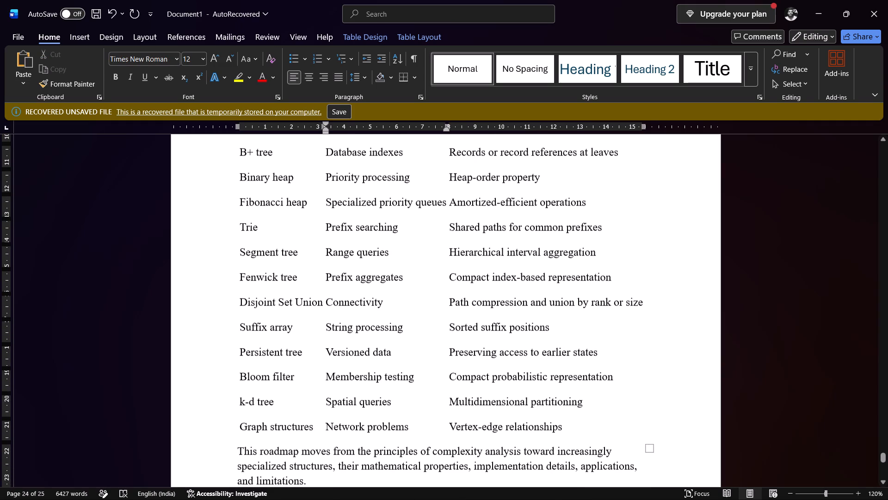
scroll(393, 340, "down", 3, "ctrl")
scroll(393, 340, "up", 2)
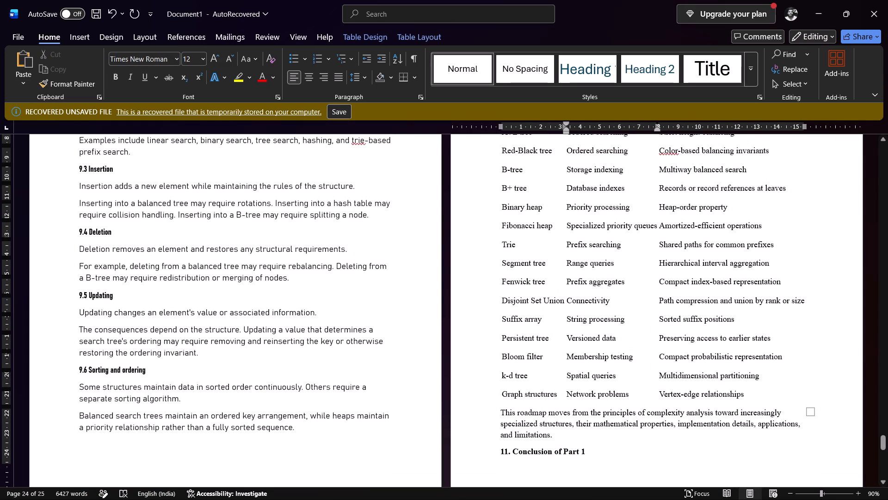
scroll(393, 340, "up", 1)
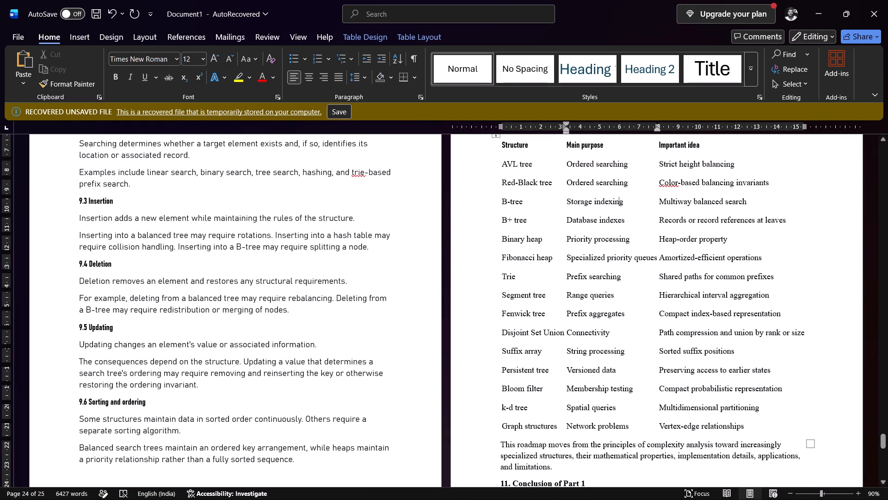
left_click_drag(500, 163, 565, 198)
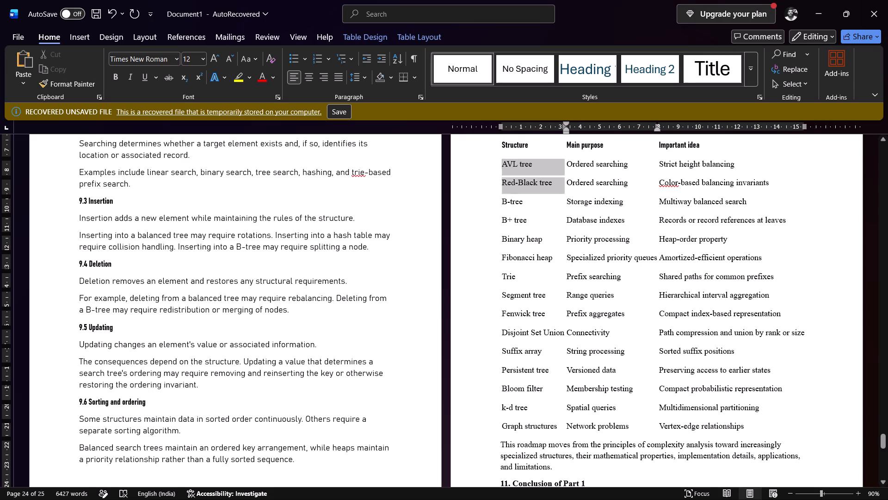
left_click_drag(565, 198, 758, 431)
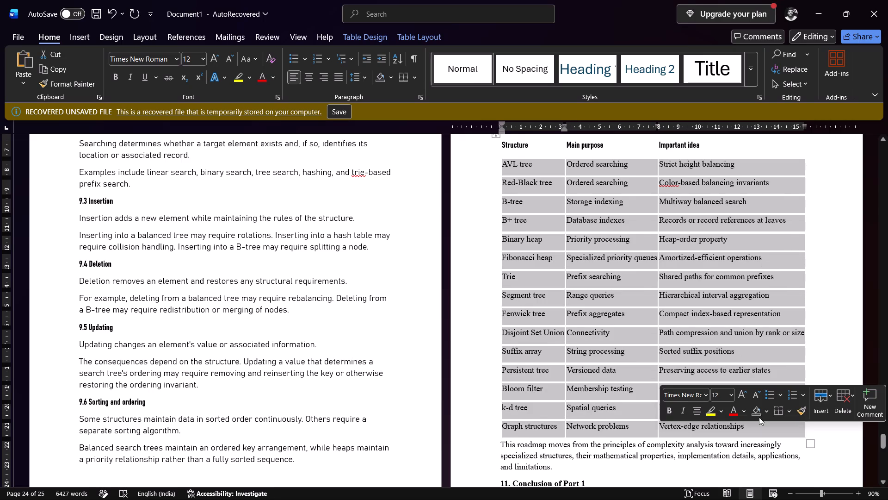
left_click(703, 395)
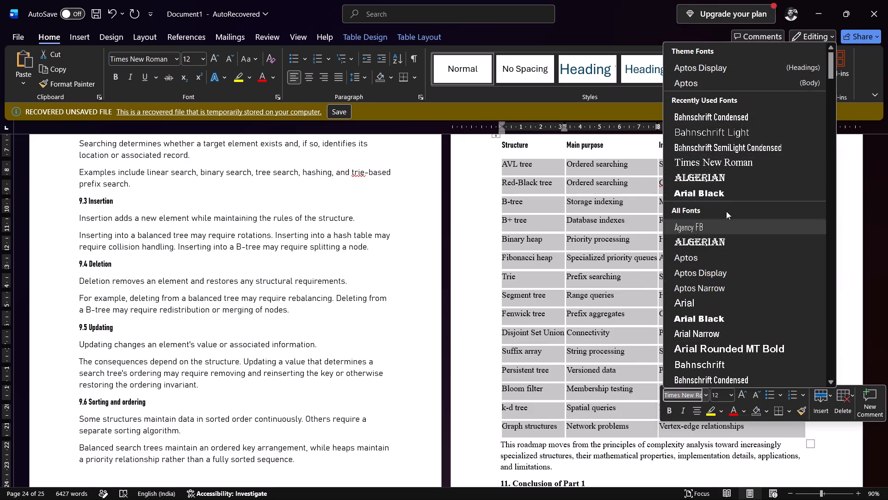
left_click(711, 136)
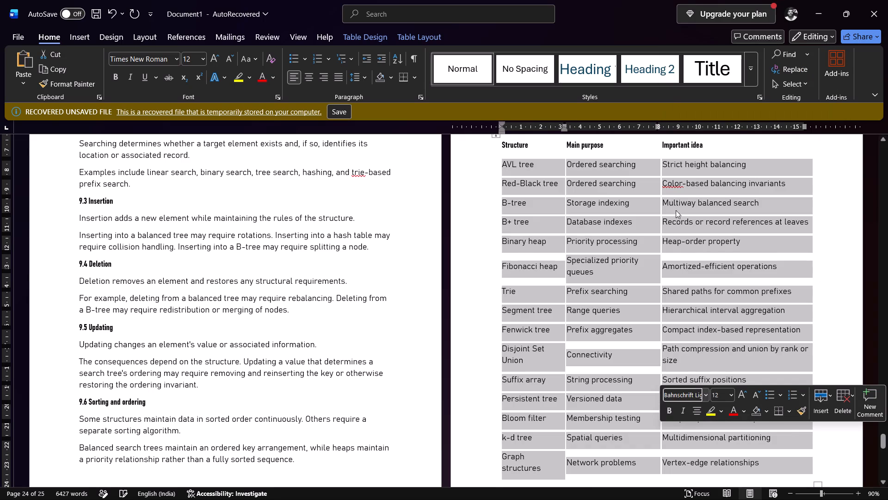
left_click(656, 258)
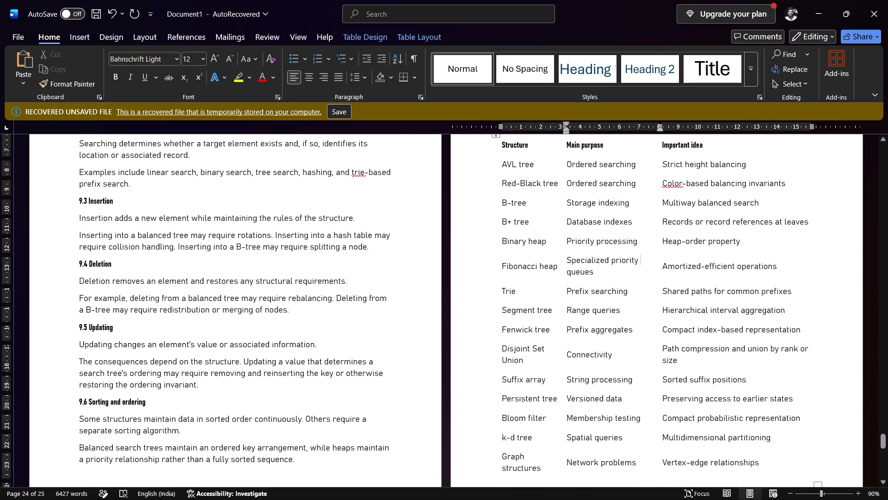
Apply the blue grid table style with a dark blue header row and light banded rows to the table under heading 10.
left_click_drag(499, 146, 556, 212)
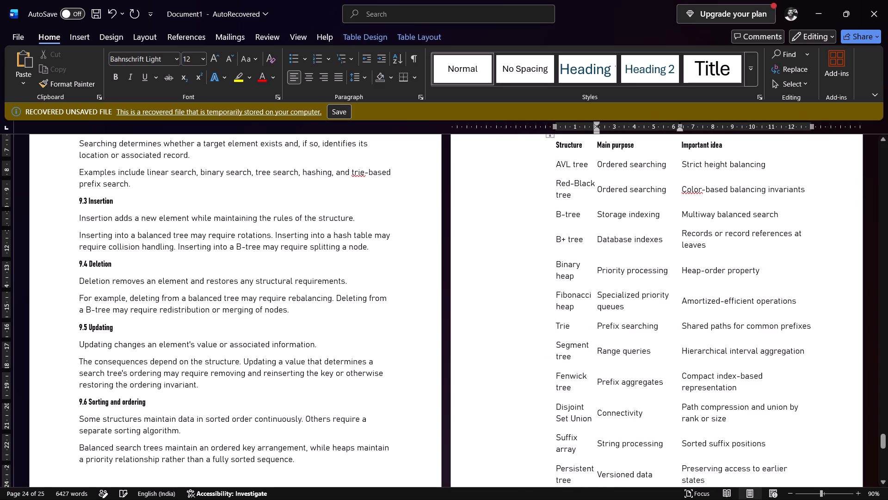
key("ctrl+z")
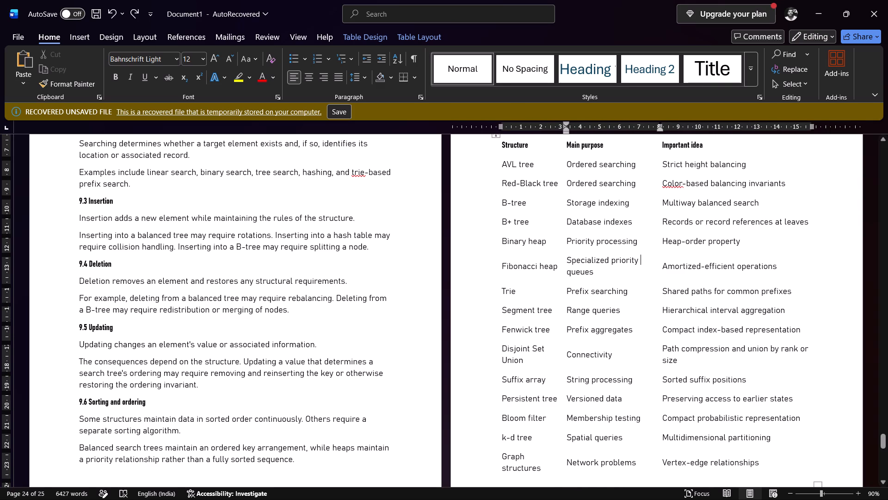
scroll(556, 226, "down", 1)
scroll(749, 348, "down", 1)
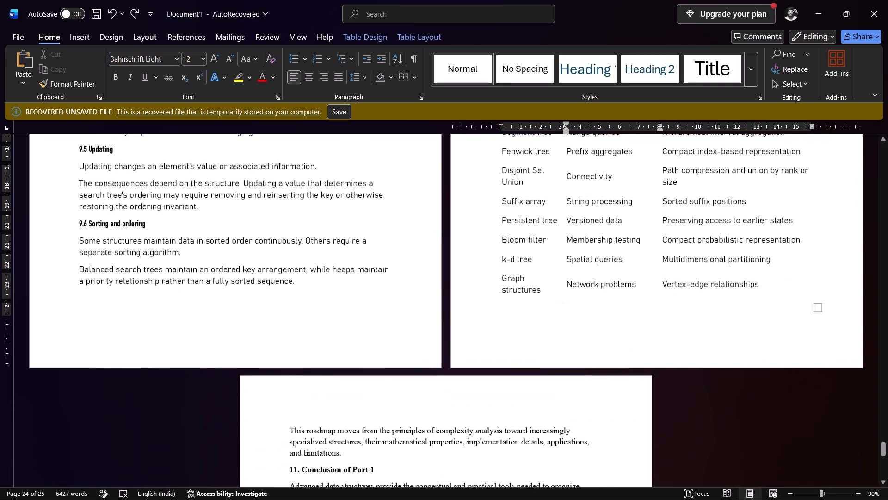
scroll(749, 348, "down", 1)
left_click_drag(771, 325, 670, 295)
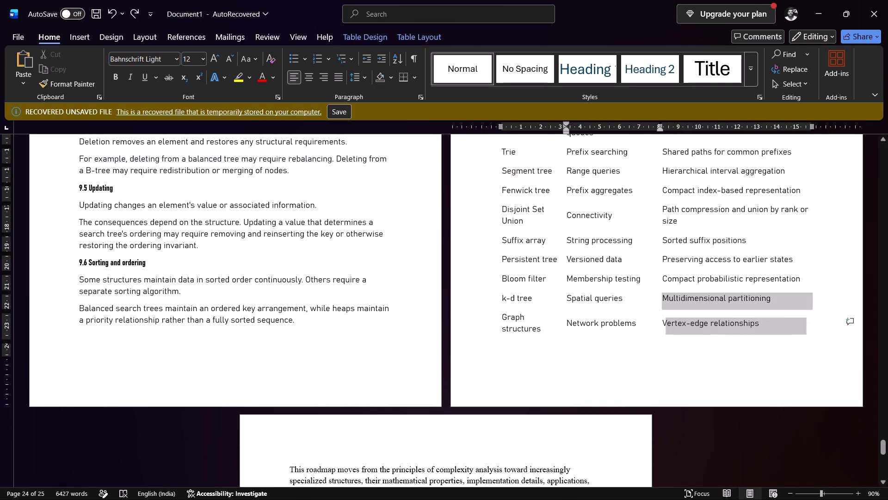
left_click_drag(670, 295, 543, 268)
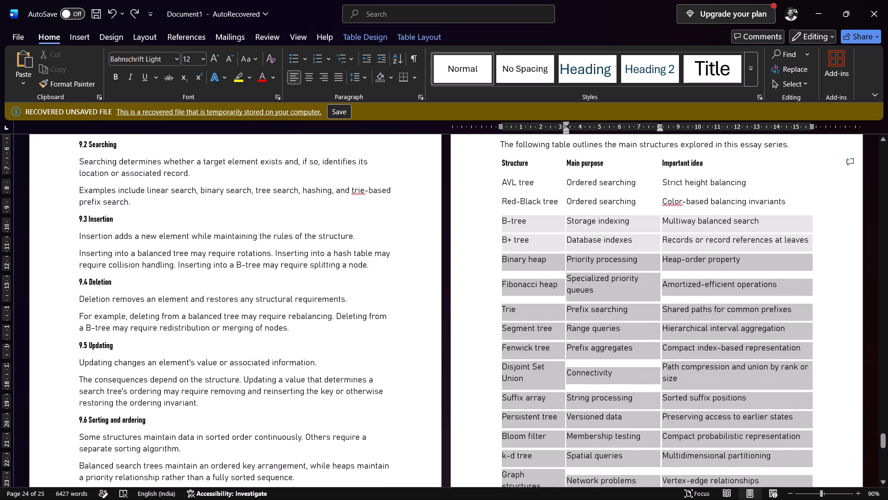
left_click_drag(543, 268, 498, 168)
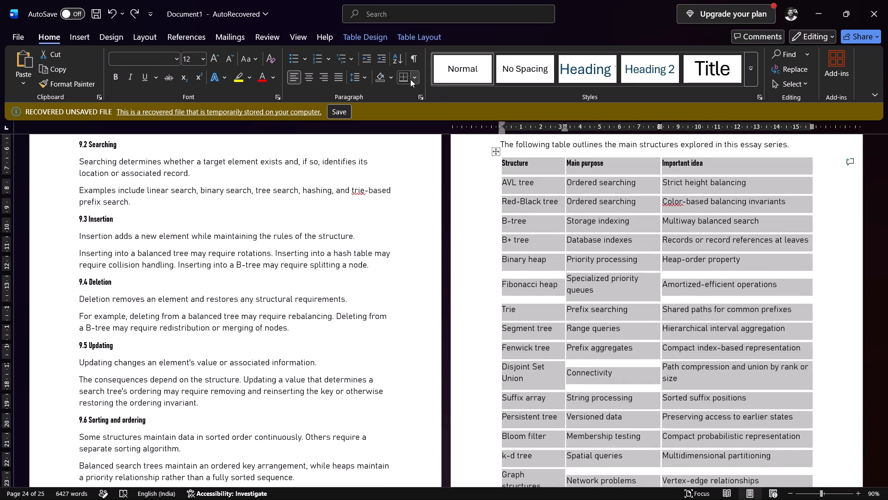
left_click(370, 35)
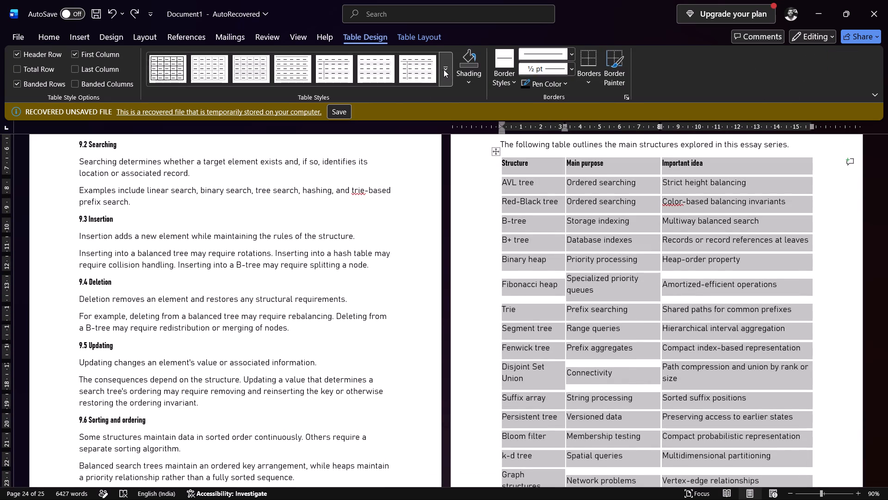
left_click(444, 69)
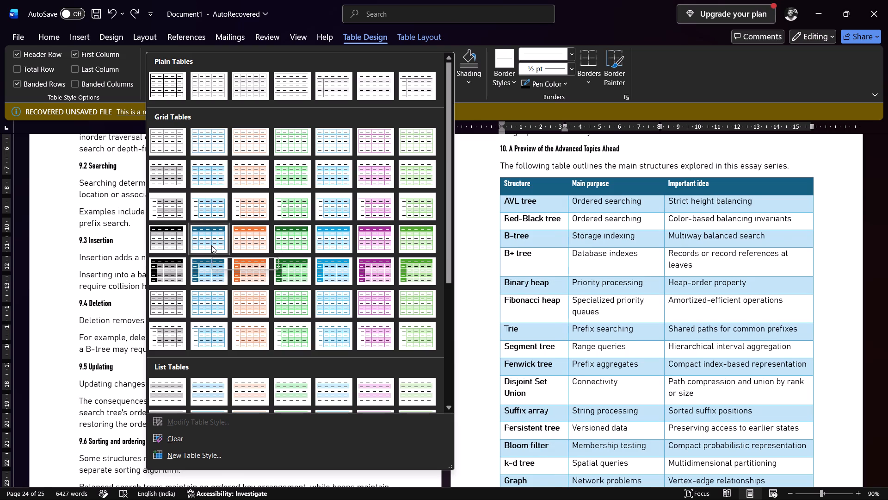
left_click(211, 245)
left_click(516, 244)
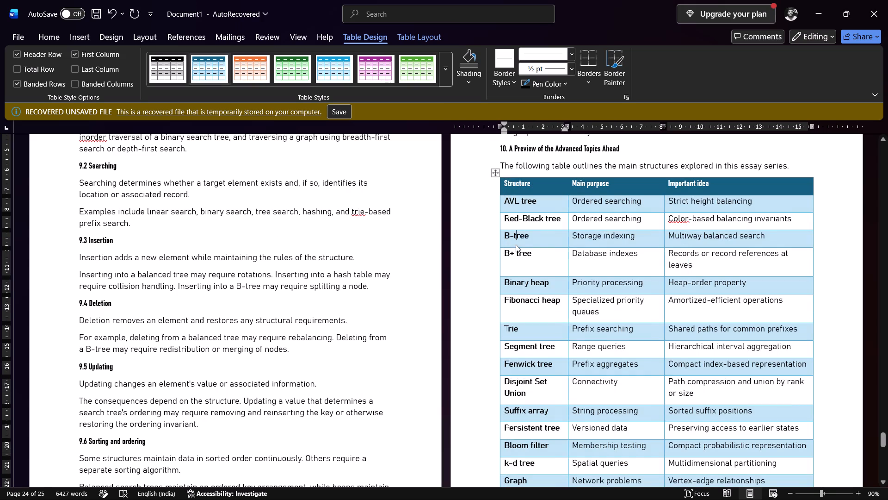
Change the "This roadmap moves from the principles of complexity analysis" paragraph after the table to Bahnschrift Light.
scroll(588, 268, "down", 3)
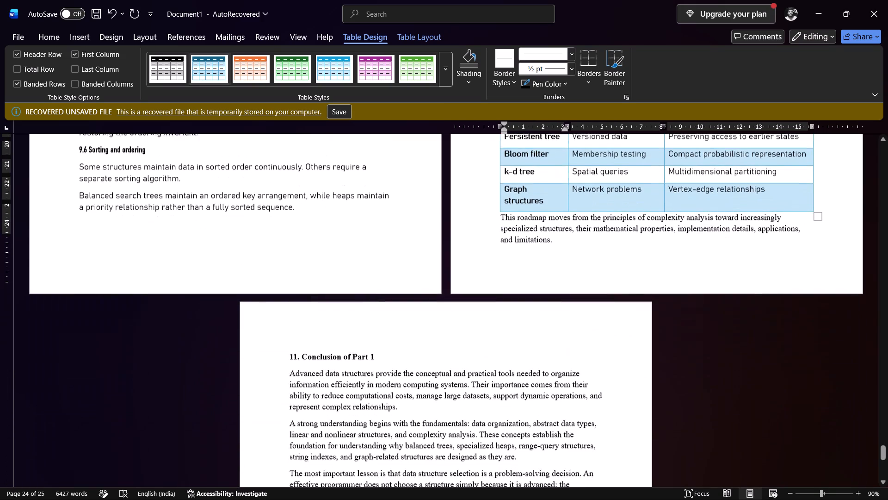
scroll(588, 268, "up", 1)
left_click_drag(554, 312, 538, 313)
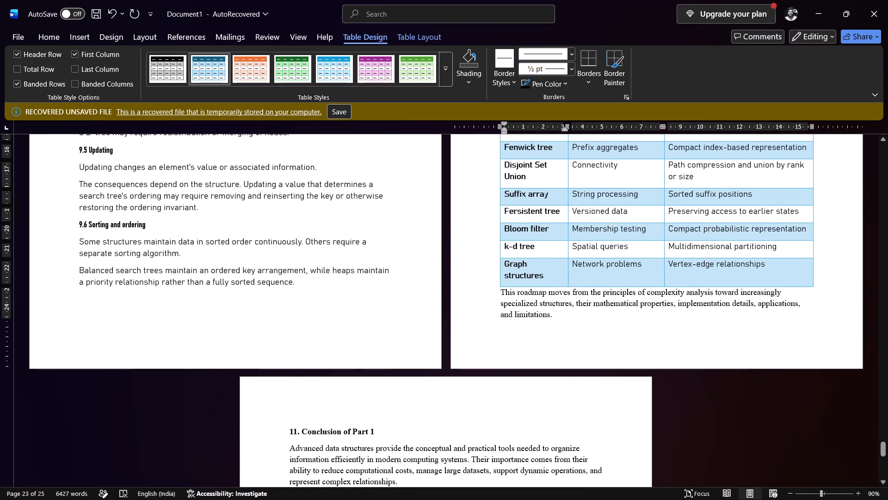
left_click_drag(538, 313, 499, 294)
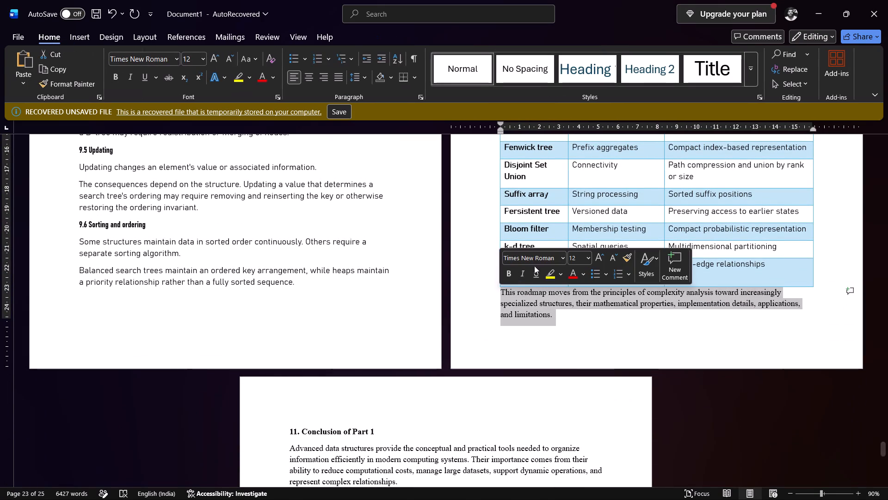
left_click(563, 256)
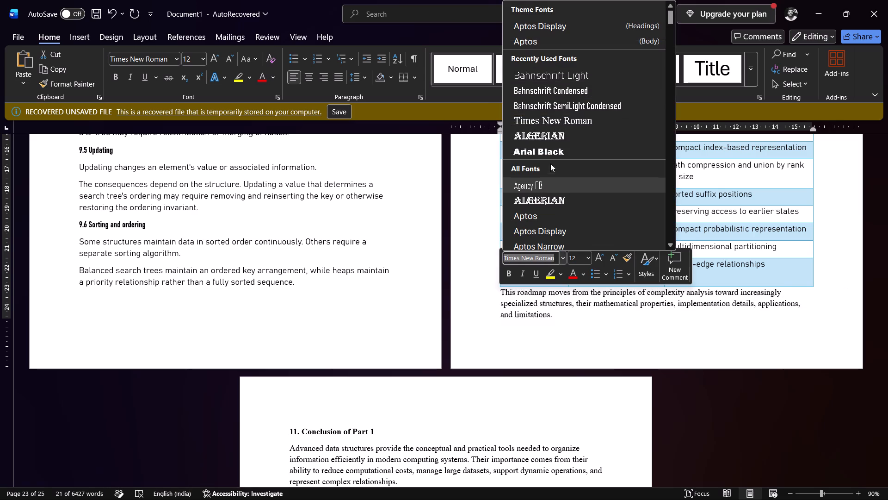
left_click(561, 77)
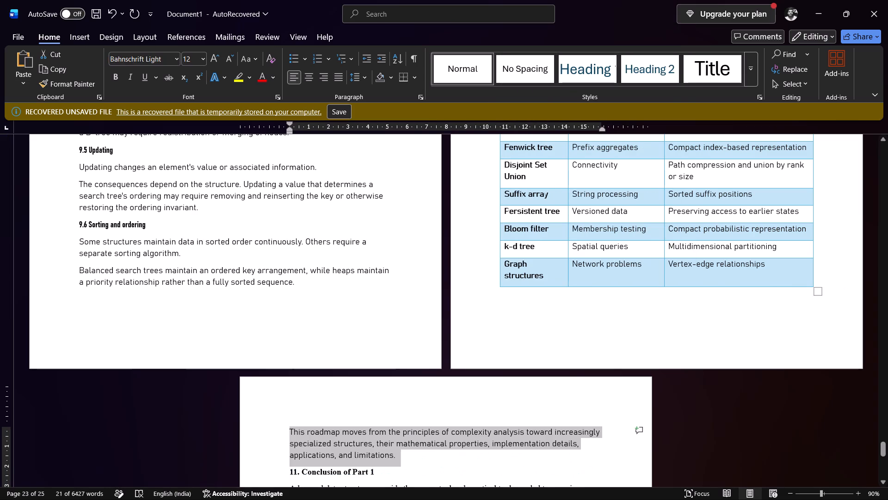
Apply the blue grid table style with dark blue header row and first column and blue-shaded bands to the table under heading 10.
left_click(536, 267)
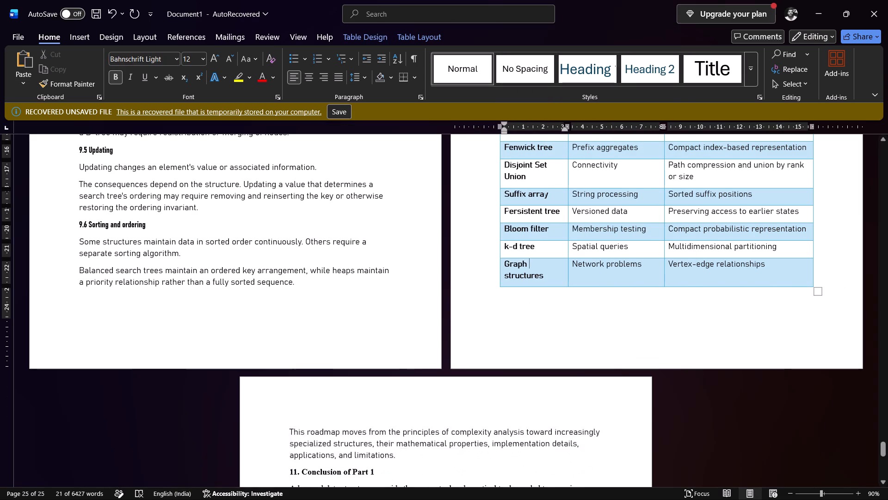
scroll(536, 267, "up", 2)
left_click_drag(496, 238, 707, 387)
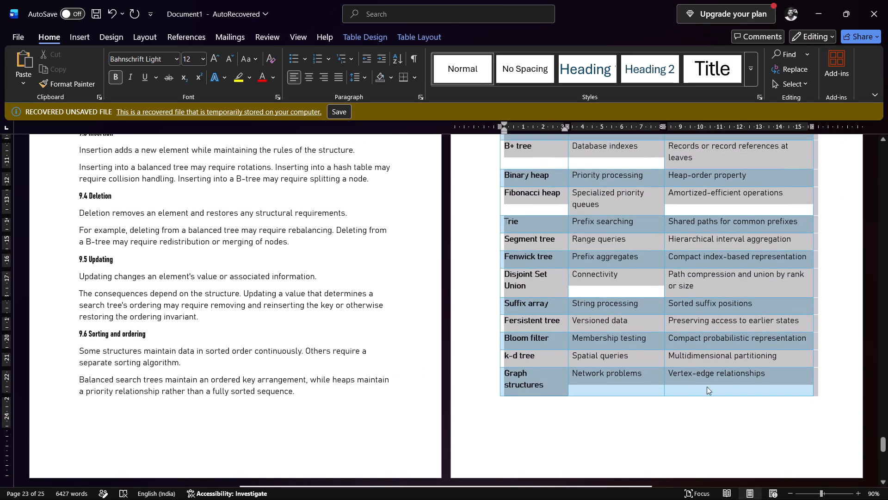
left_click_drag(707, 387, 744, 381)
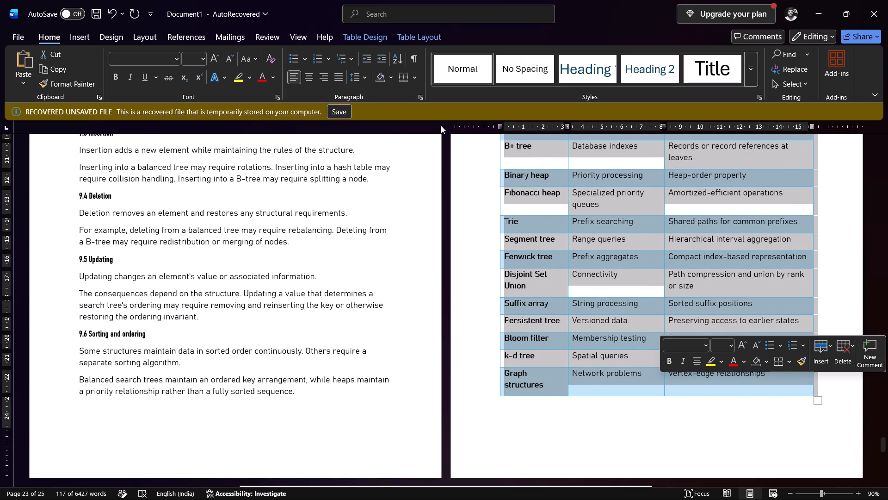
left_click(364, 44)
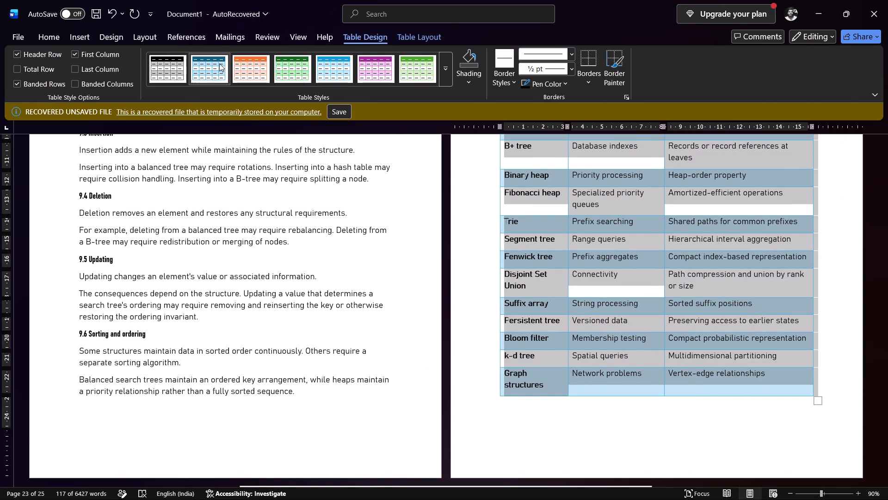
left_click(442, 74)
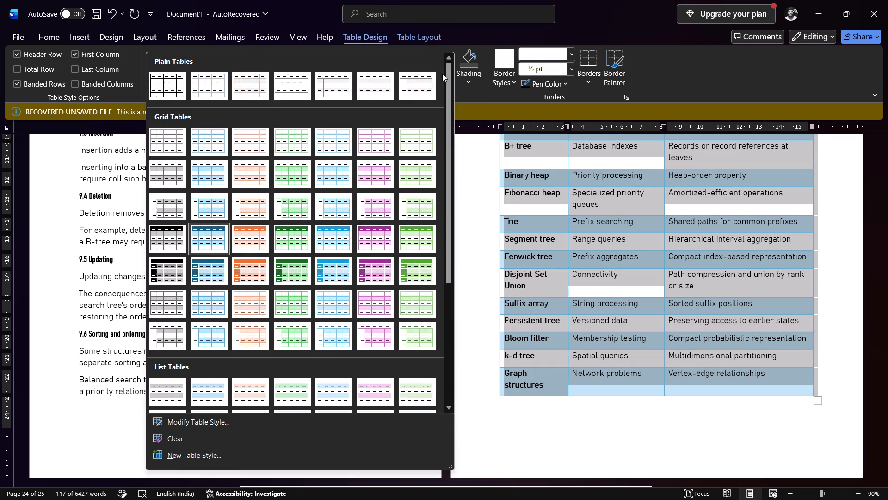
left_click(212, 266)
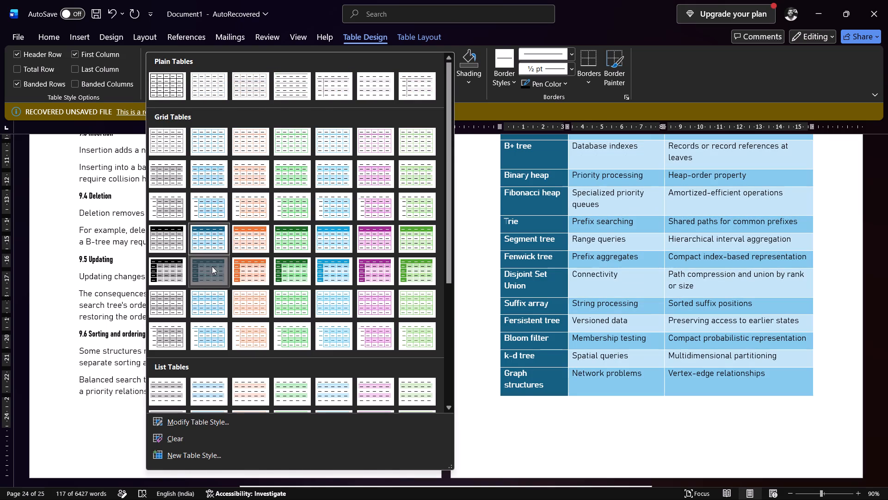
left_click(468, 336)
Change the "11. Conclusion of Part 1" heading to Bahnschrift Condensed.
scroll(468, 336, "down", 1)
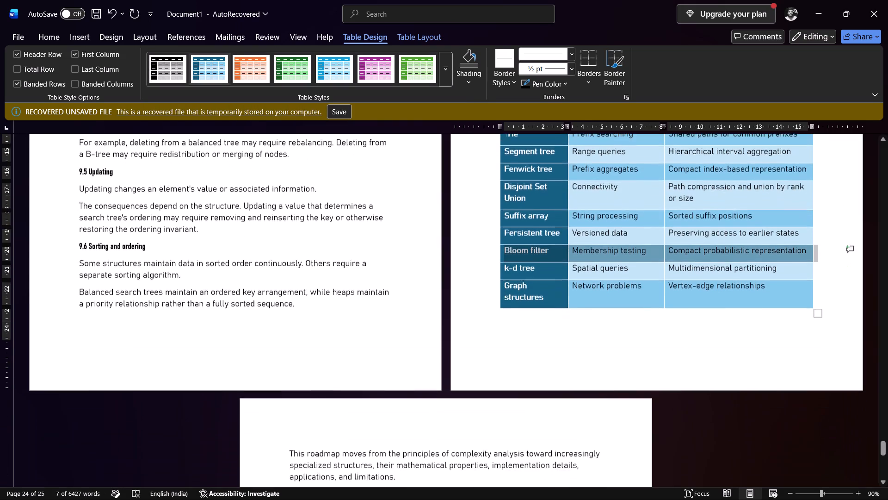
scroll(468, 336, "down", 1)
left_click(468, 336)
scroll(468, 336, "down", 1)
scroll(441, 313, "up", 5, "ctrl")
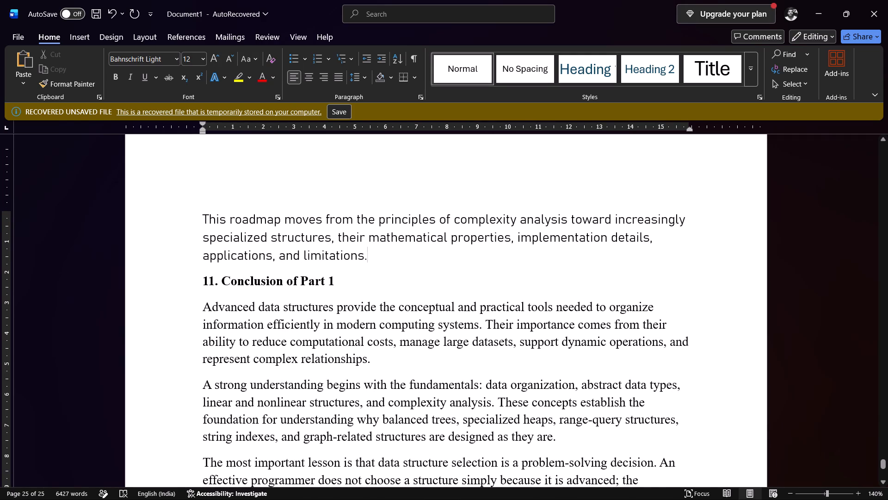
scroll(391, 305, "up", 1)
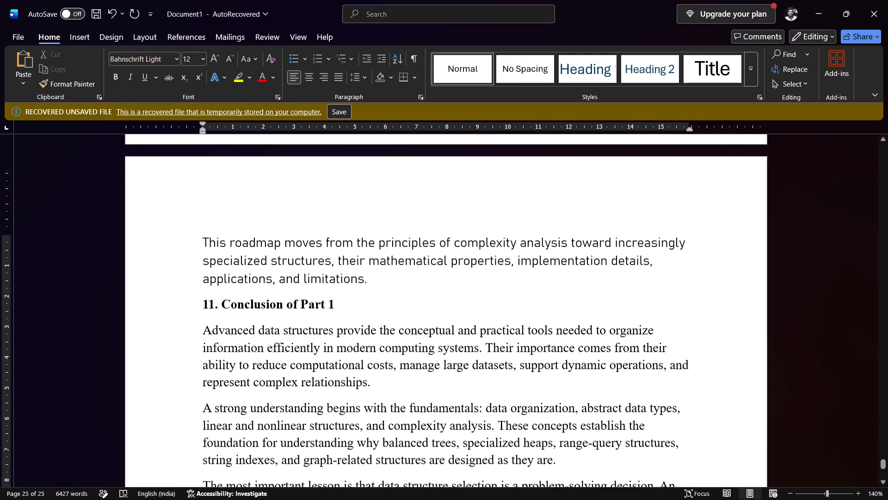
left_click_drag(346, 300, 296, 302)
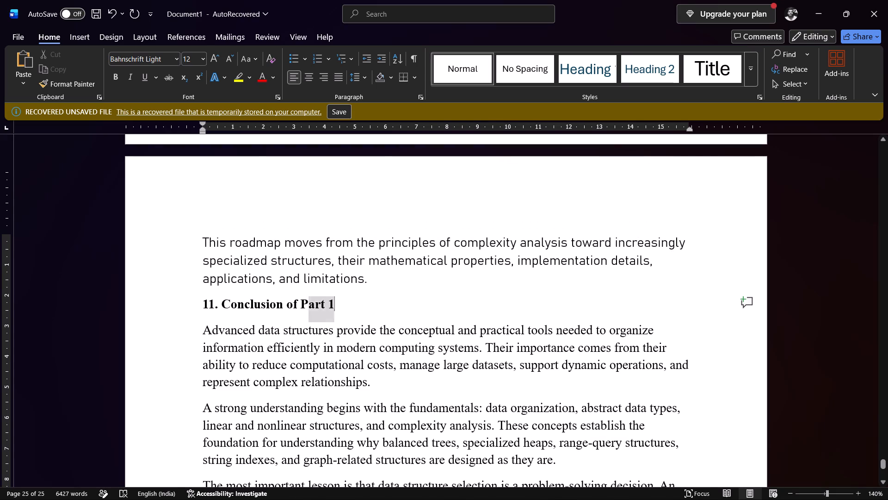
left_click_drag(296, 302, 209, 302)
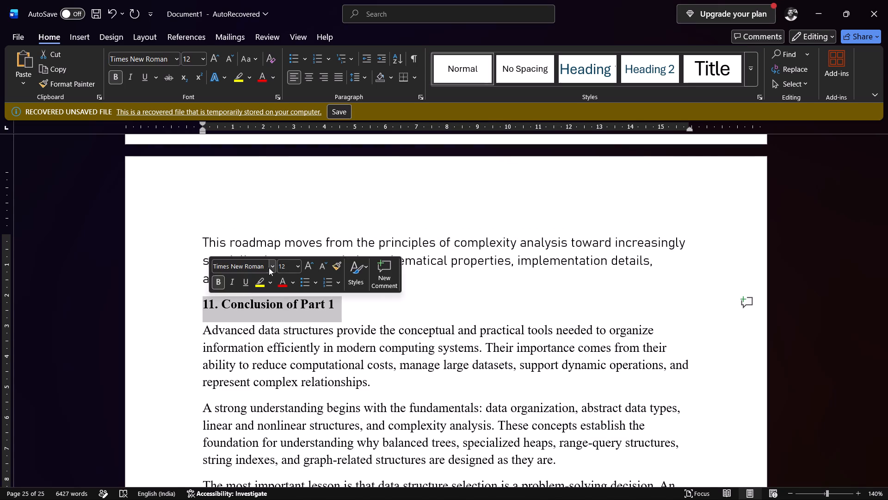
left_click(275, 268)
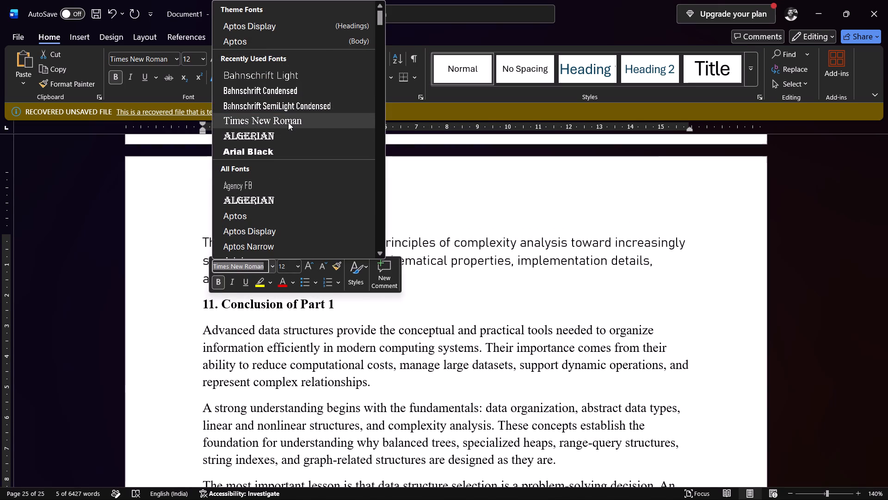
left_click(278, 93)
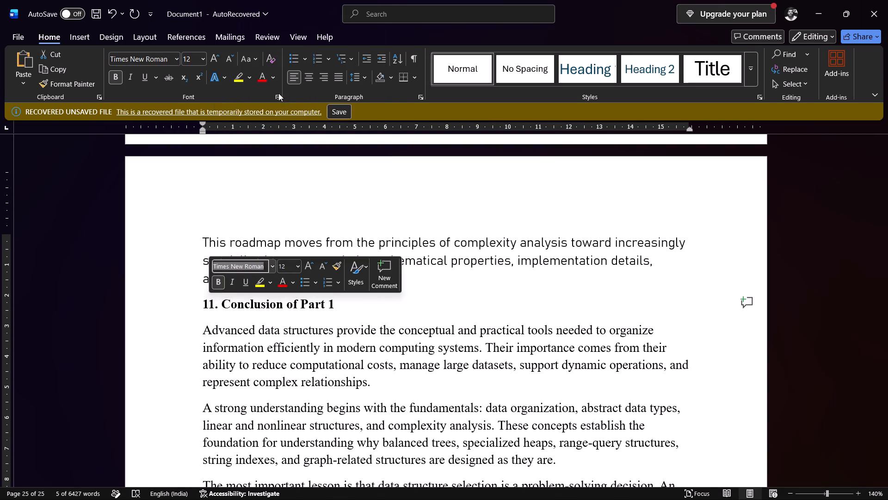
left_click(316, 300)
Change the first paragraph under heading 11, beginning "Advanced data structures provide", to Bahnschrift Light.
scroll(316, 300, "down", 1)
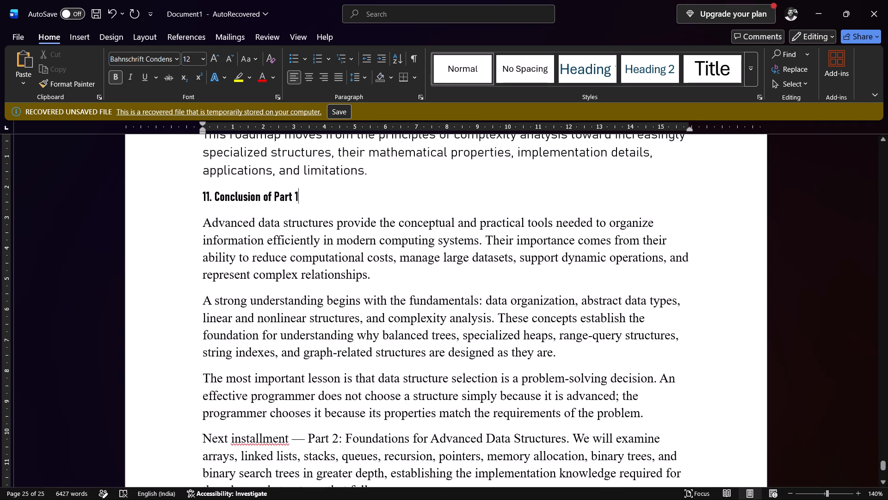
left_click_drag(379, 274, 187, 224)
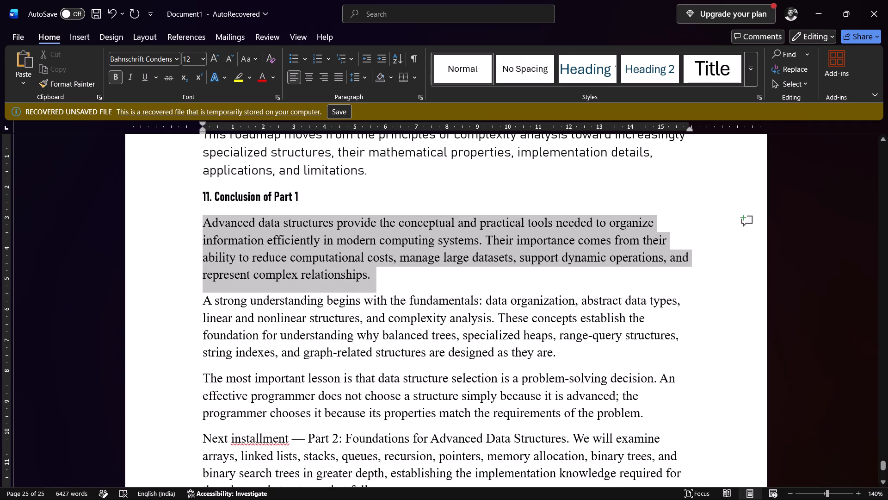
left_click_drag(187, 224, 185, 219)
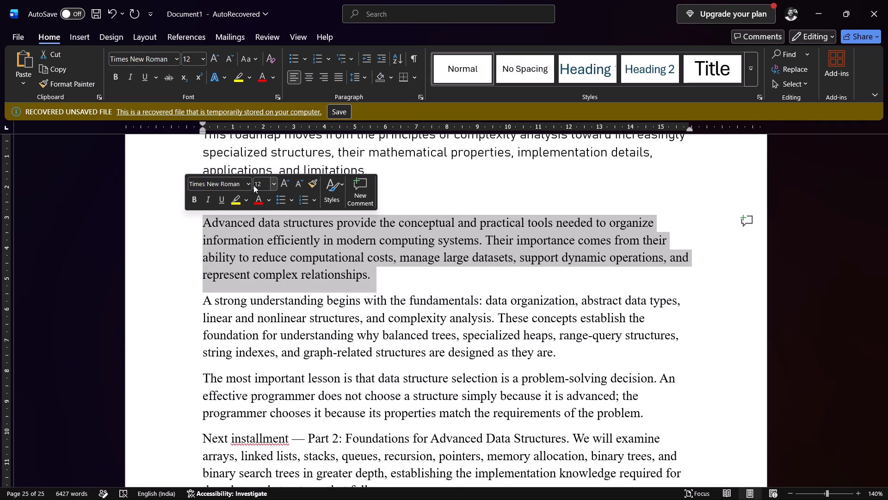
left_click(253, 185)
left_click(244, 185)
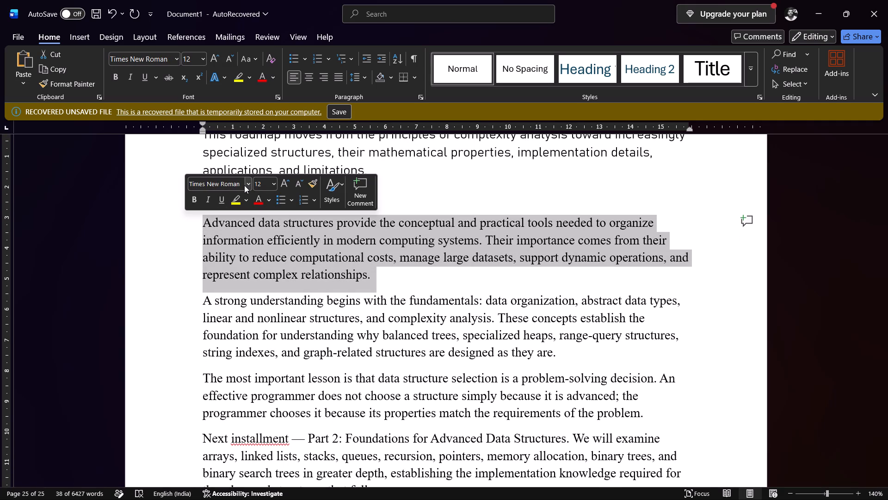
left_click(245, 187)
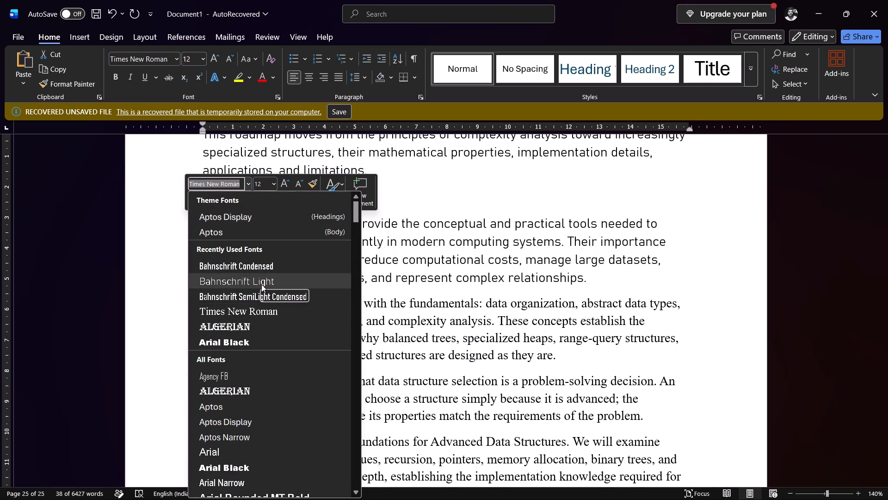
left_click(261, 286)
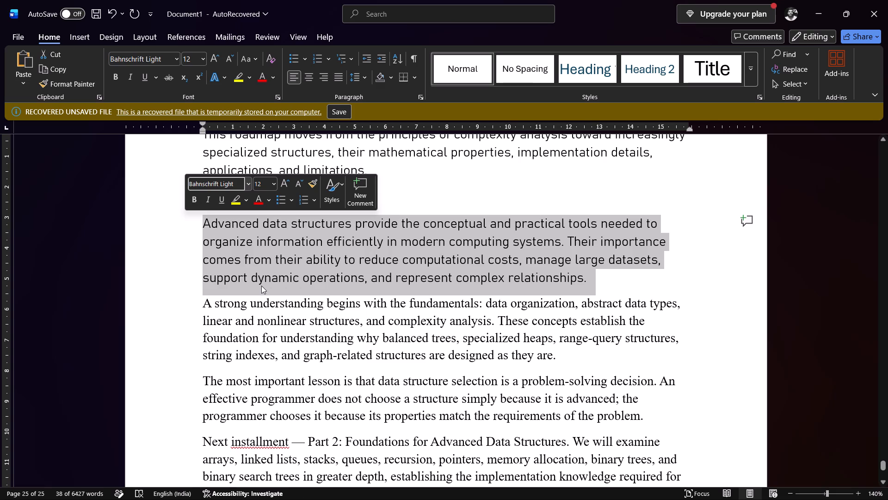
left_click(295, 288)
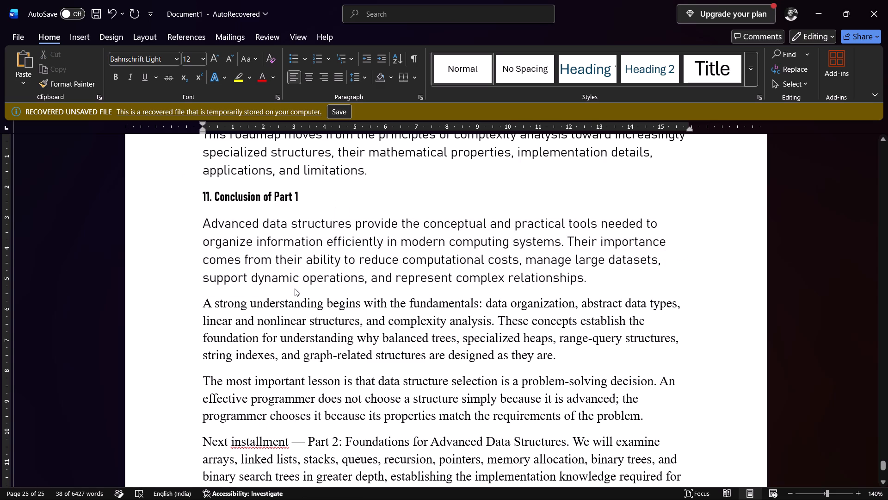
scroll(295, 288, "down", 1)
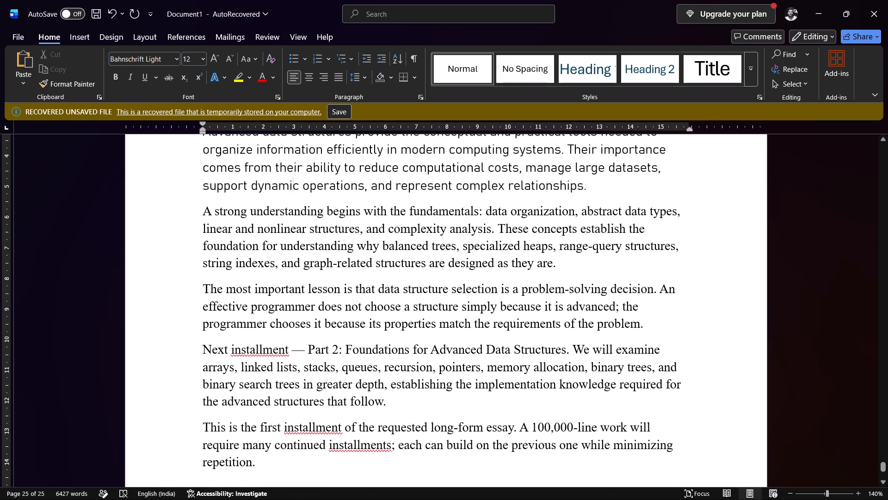
Change the paragraph beginning "The most important lesson" under heading 11 to Bahnschrift Light.
left_click_drag(201, 290, 652, 320)
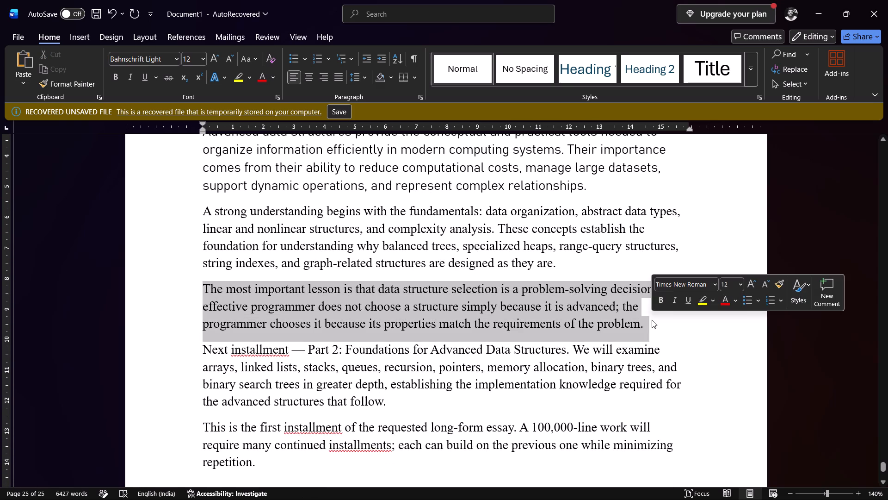
left_click(712, 286)
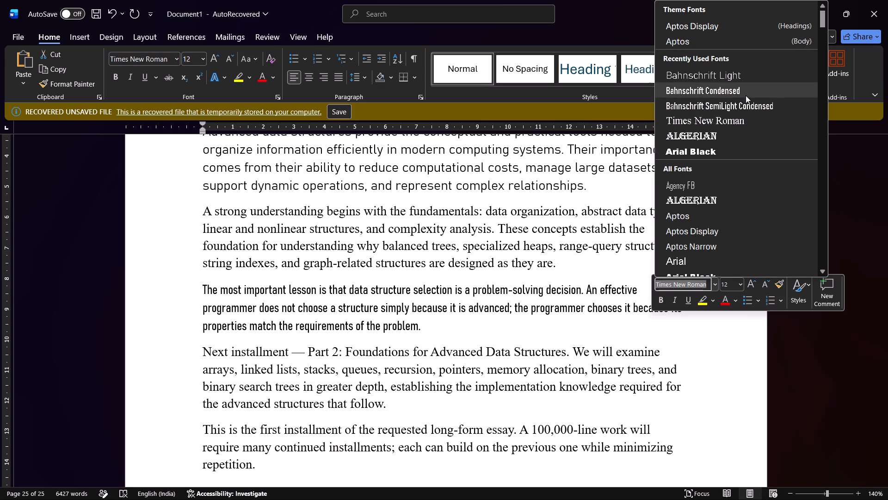
left_click(719, 78)
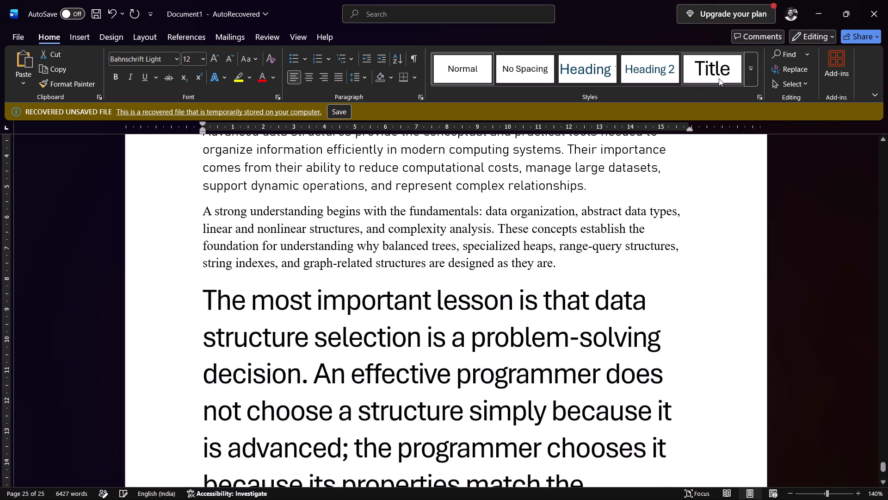
left_click(534, 286)
scroll(534, 286, "down", 1)
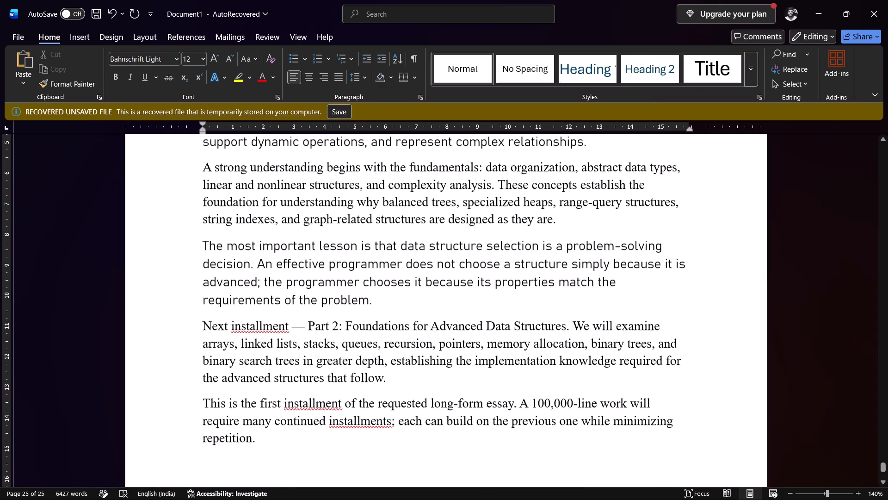
Change the paragraph beginning "A strong understanding begins with the fundamentals" under heading 11 to Bahnschrift Light.
scroll(534, 286, "up", 1)
left_click_drag(562, 289, 350, 250)
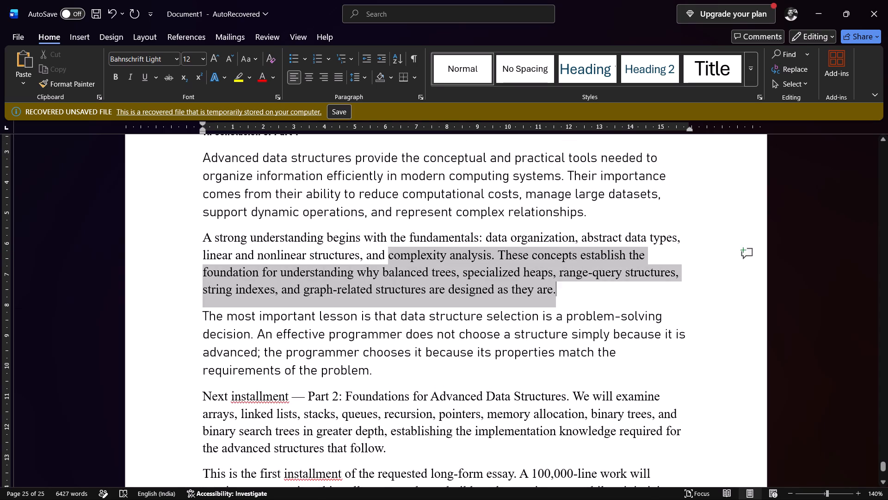
left_click_drag(350, 250, 160, 234)
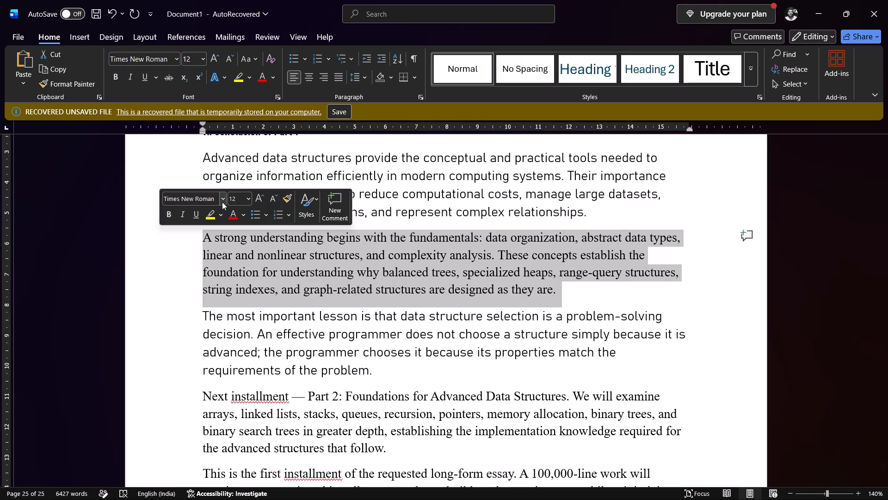
left_click(222, 202)
left_click(245, 281)
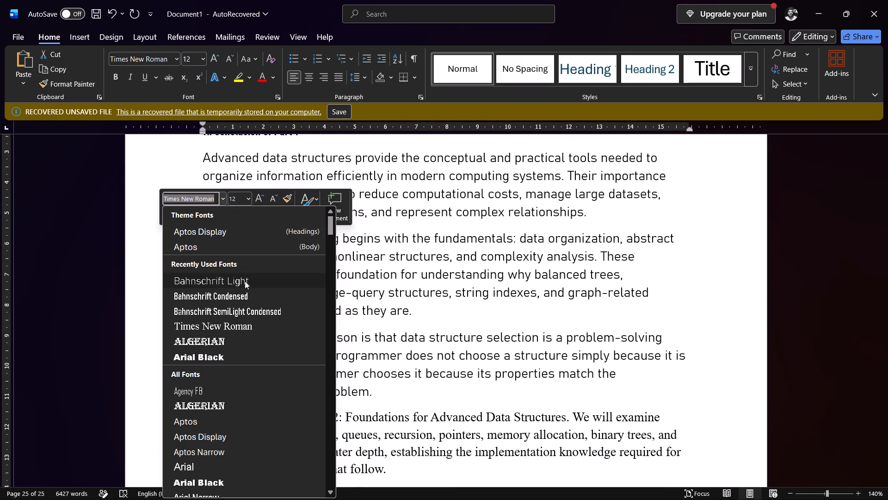
left_click(292, 297)
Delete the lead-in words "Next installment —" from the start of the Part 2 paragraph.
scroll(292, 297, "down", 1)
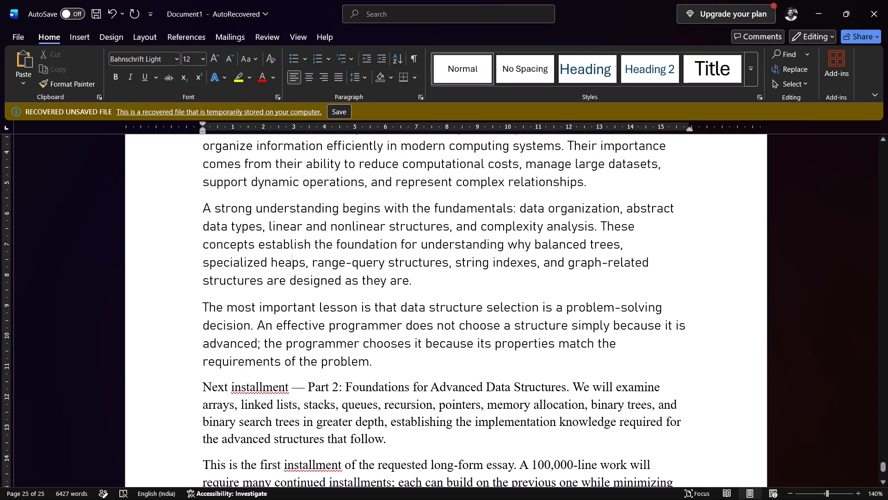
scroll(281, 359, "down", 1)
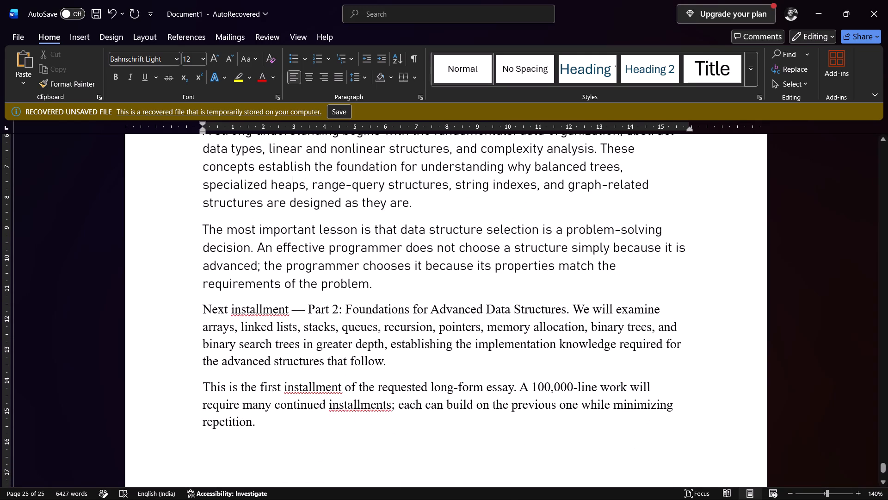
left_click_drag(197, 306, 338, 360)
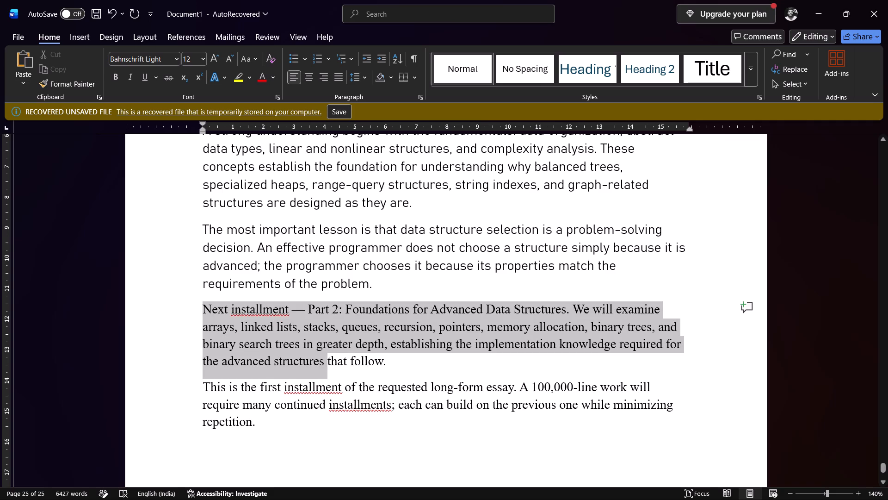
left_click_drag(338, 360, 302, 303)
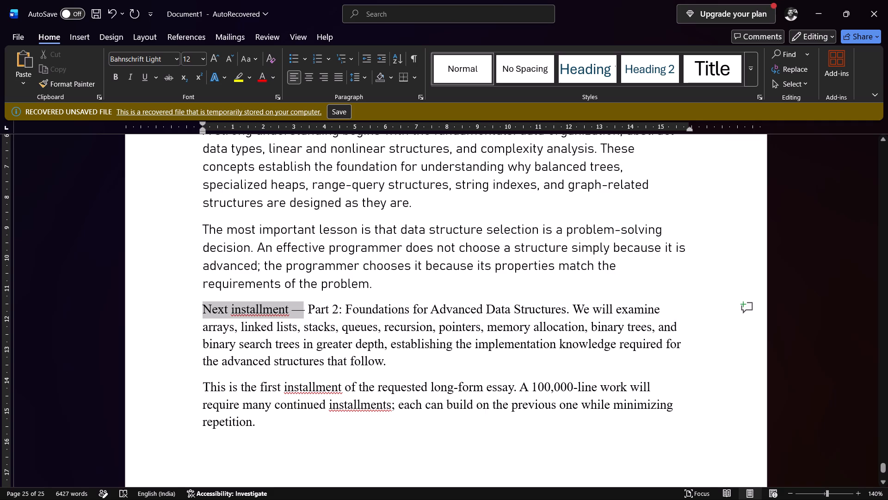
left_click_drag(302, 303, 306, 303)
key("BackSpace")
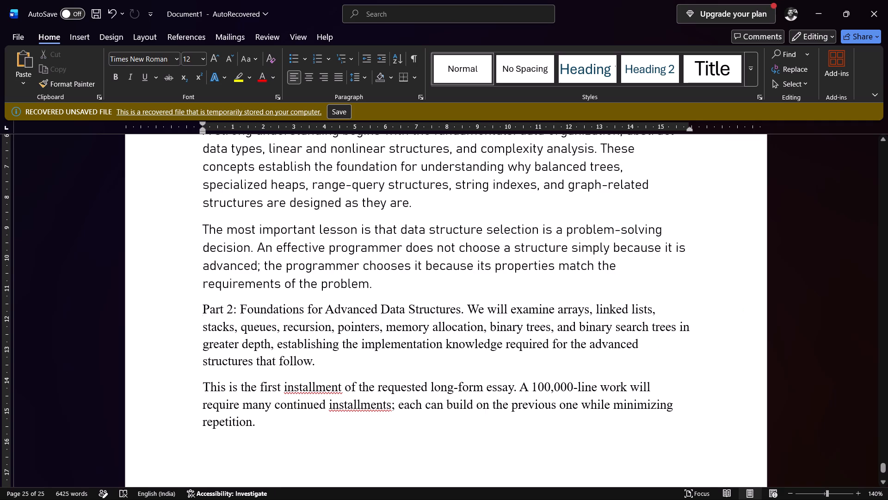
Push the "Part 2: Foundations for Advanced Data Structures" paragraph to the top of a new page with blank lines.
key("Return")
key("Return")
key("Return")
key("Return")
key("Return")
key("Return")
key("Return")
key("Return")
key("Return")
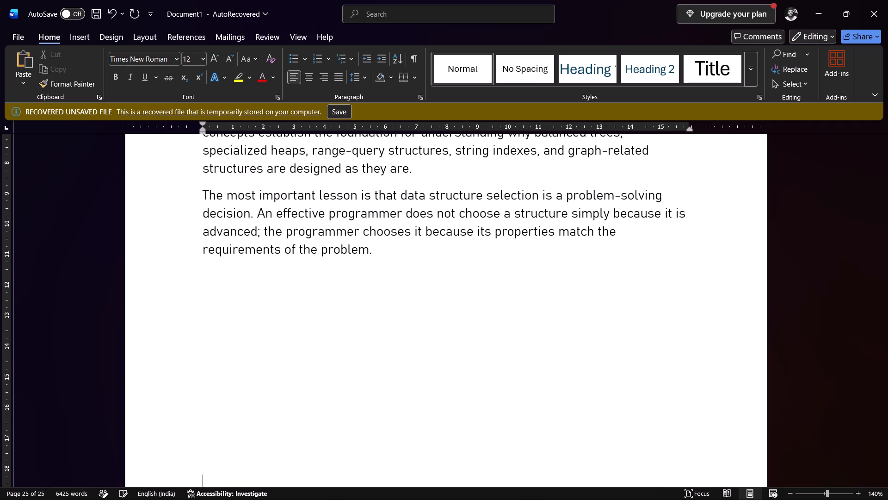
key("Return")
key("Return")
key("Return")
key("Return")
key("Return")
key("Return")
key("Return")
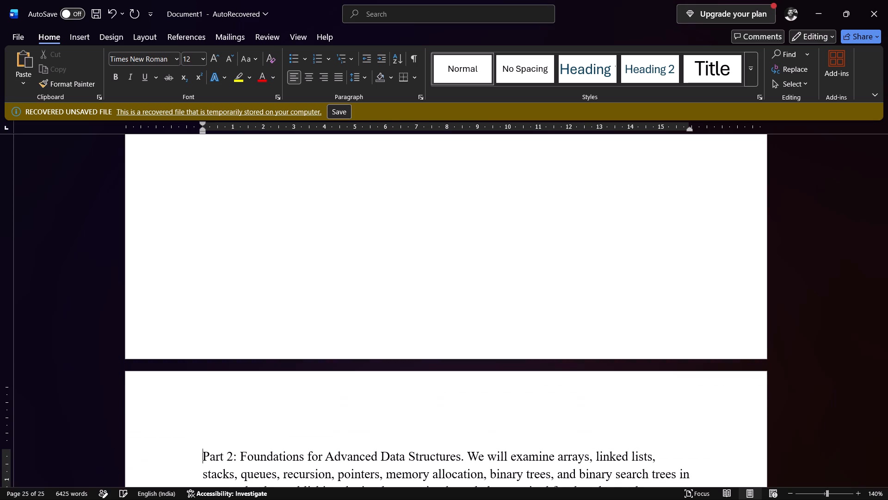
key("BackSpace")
Examine the end of the document around and below the Part 2 paragraph.
scroll(259, 309, "down", 1)
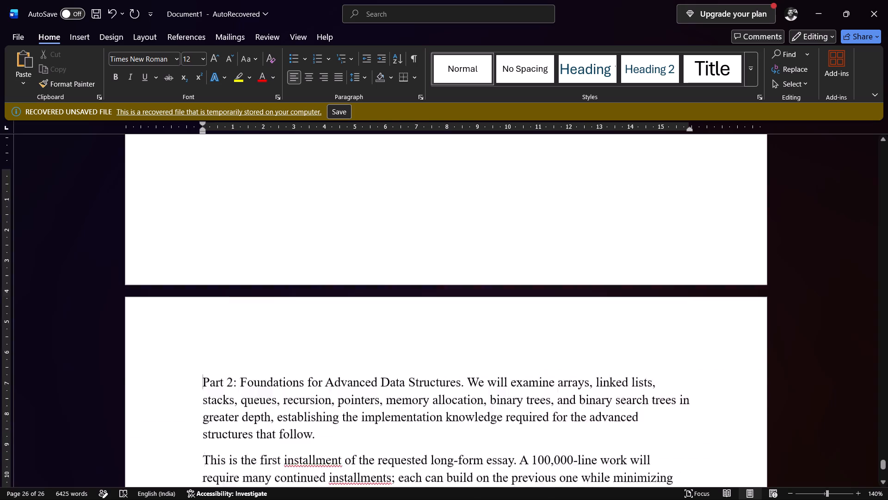
scroll(259, 309, "down", 2)
scroll(259, 309, "up", 2)
scroll(259, 309, "down", 5)
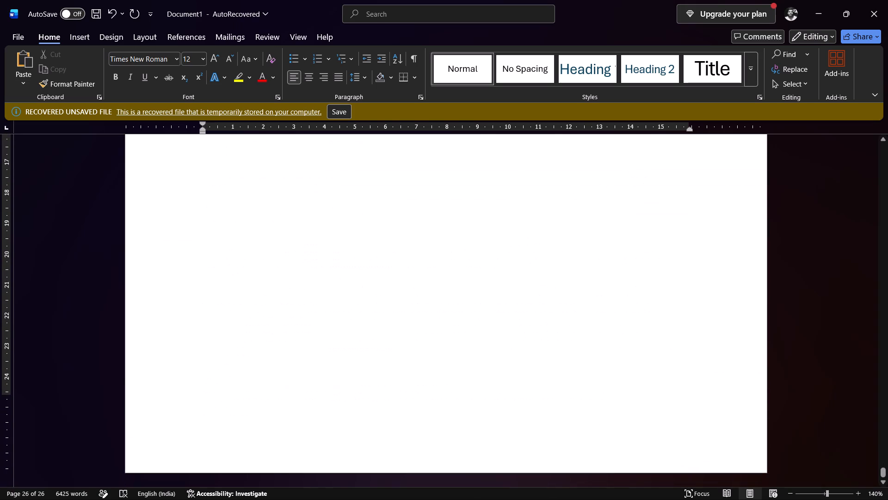
scroll(259, 309, "down", 1)
scroll(259, 309, "up", 5)
scroll(259, 309, "down", 11)
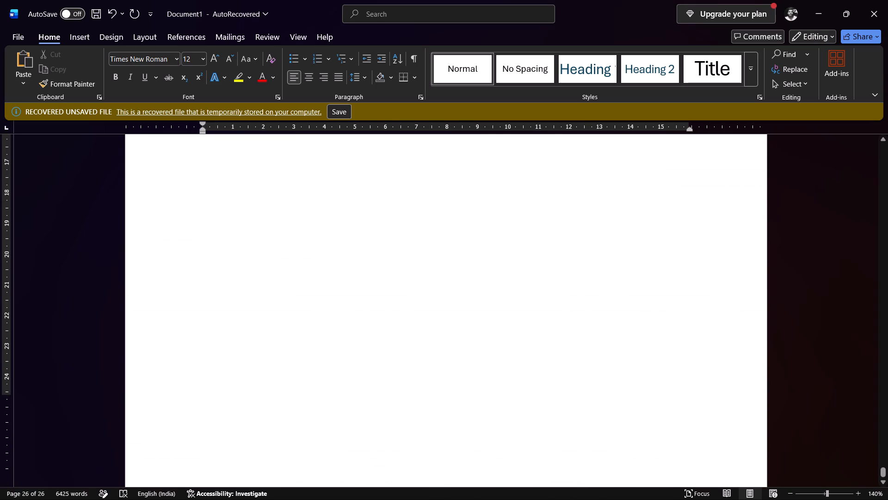
scroll(259, 309, "up", 3)
scroll(259, 309, "down", 2)
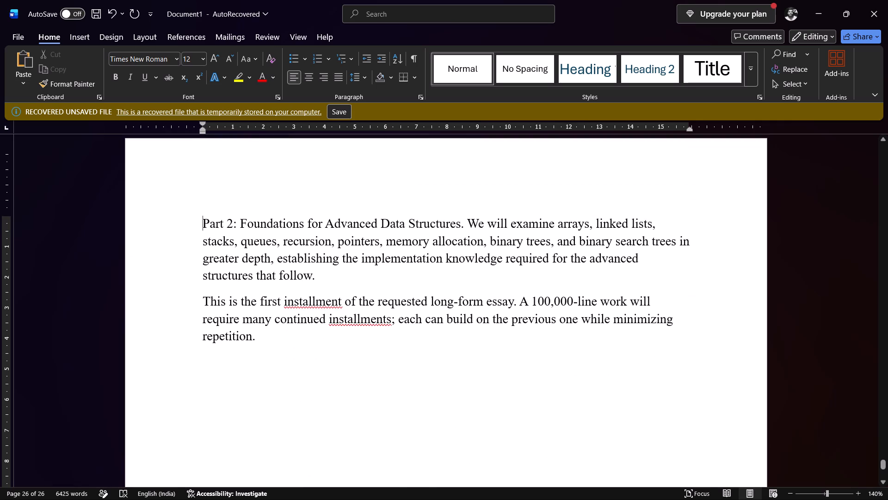
Delete the last two paragraphs and the blank lines before them, ending the document with "requirements of the problem.".
left_click_drag(257, 344, 178, 170)
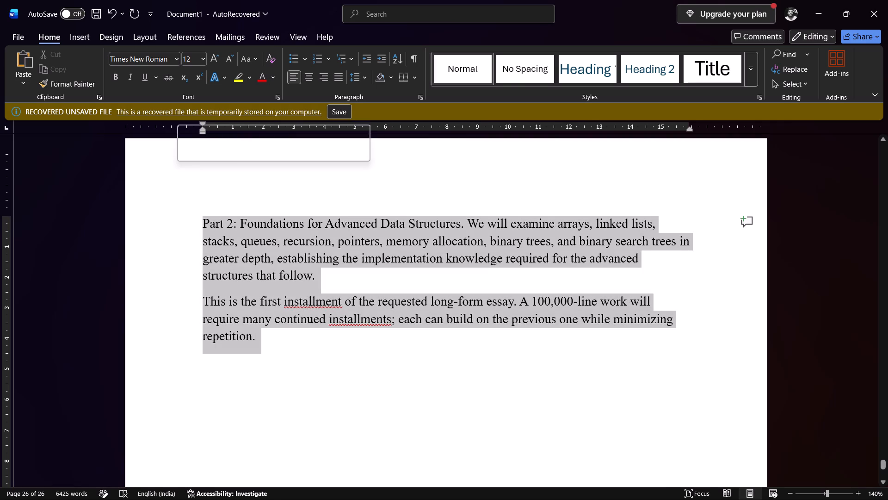
key("BackSpace")
key("BackSpace")
key("BackSpace")
key("BackSpace")
key("BackSpace")
key("BackSpace")
key("BackSpace")
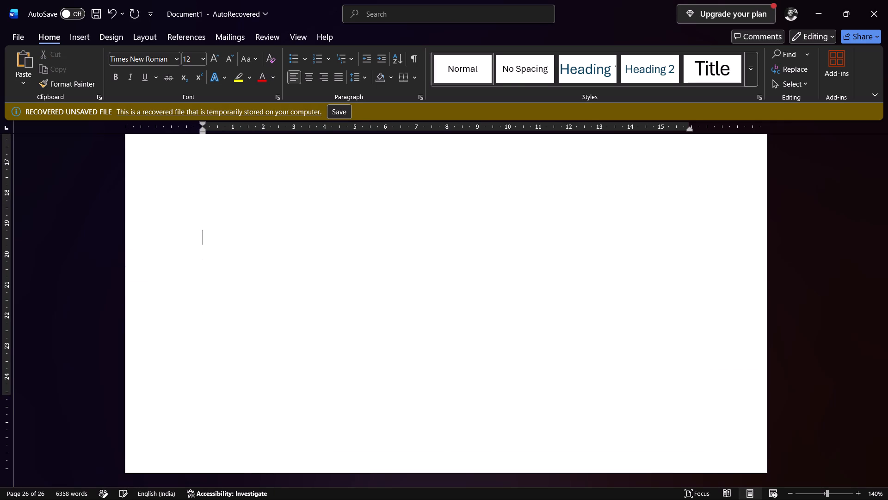
key("BackSpace")
key("BackSpace")
key("BackSpace")
key("BackSpace")
key("BackSpace")
key("BackSpace")
key("BackSpace")
key("BackSpace")
key("BackSpace")
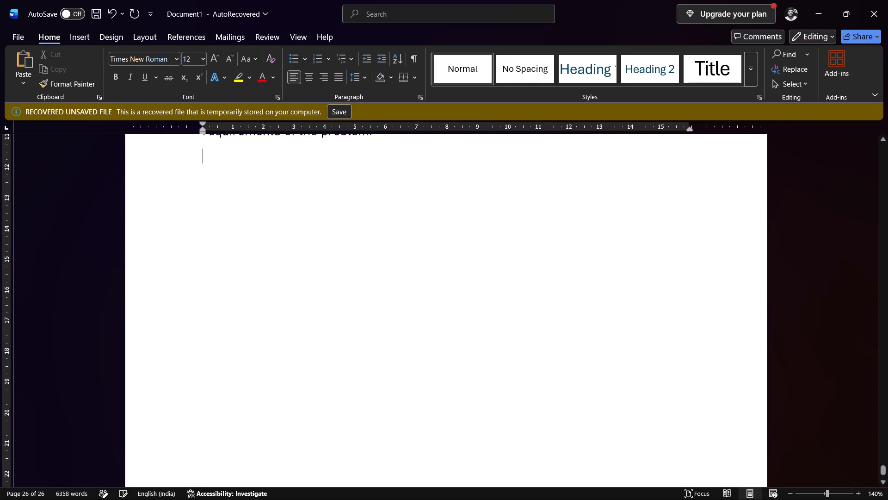
key("BackSpace")
key("BackSpace")
key("period")
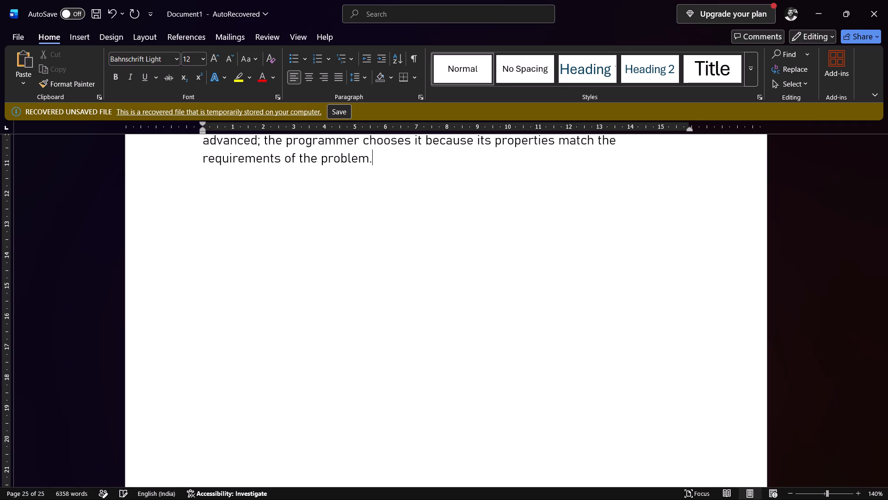
Review the document from the highlighted AI section to the opening pages of Advanced Data Structures.
scroll(247, 190, "up", 20)
scroll(247, 190, "down", 4)
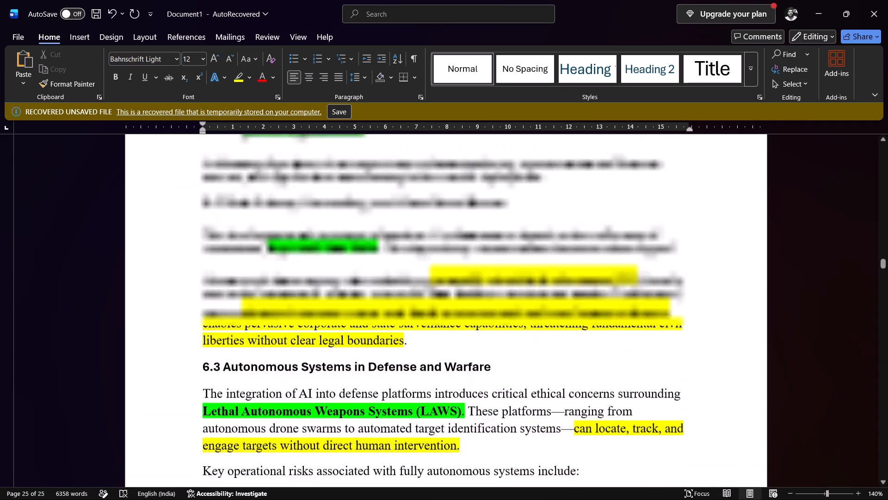
scroll(247, 190, "down", 2)
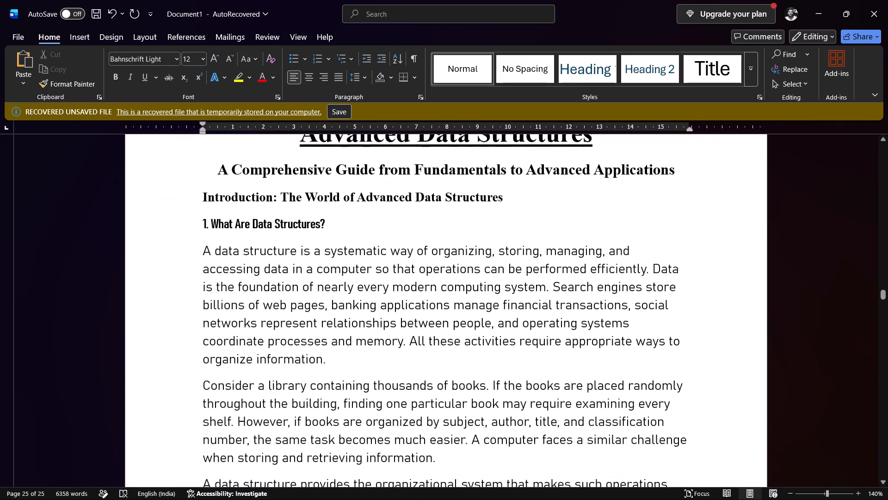
scroll(247, 190, "down", 1)
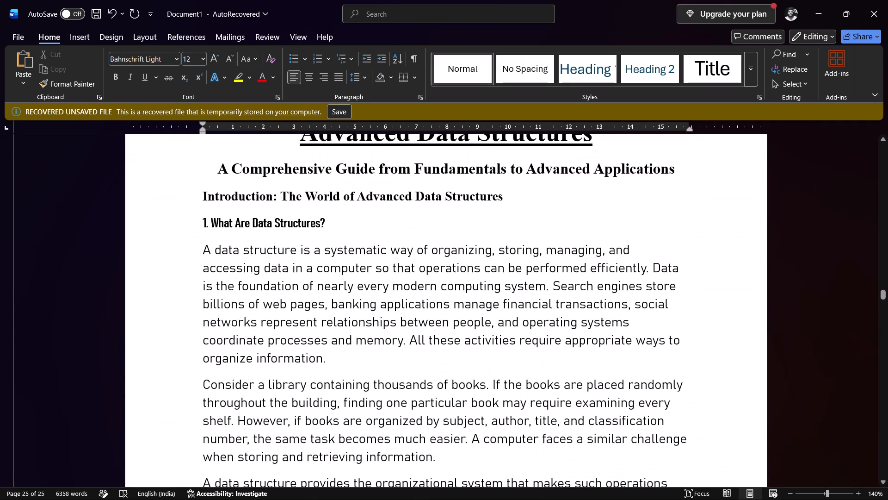
scroll(256, 248, "down", 1)
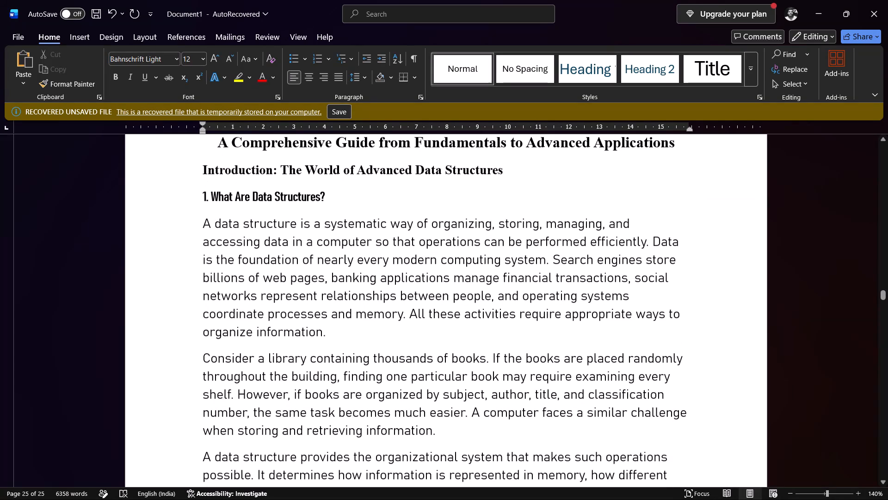
scroll(256, 248, "down", 1)
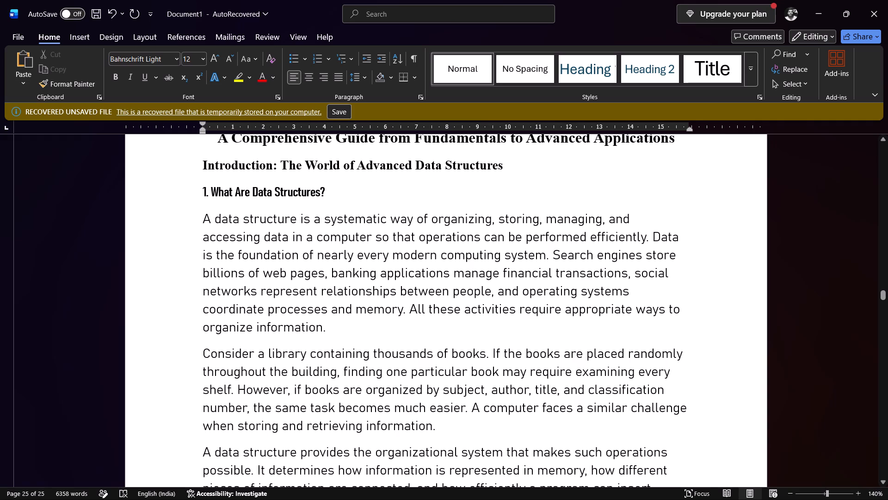
scroll(369, 236, "down", 1)
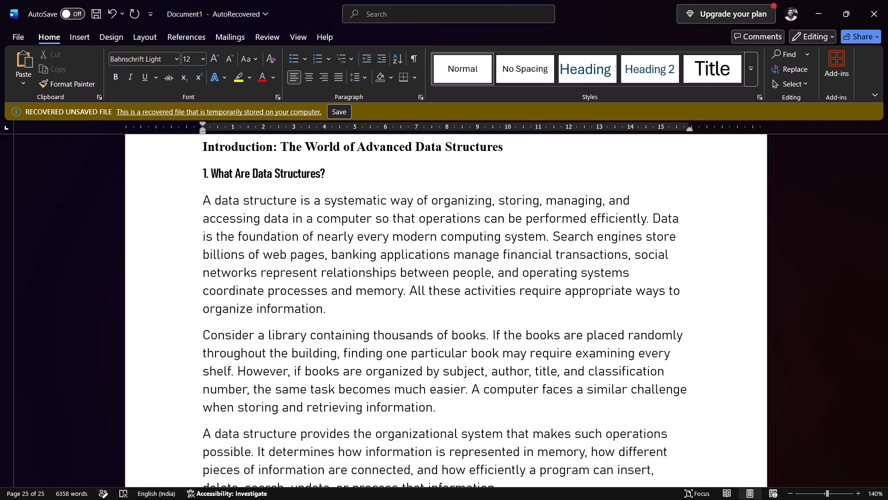
scroll(618, 221, "down", 2)
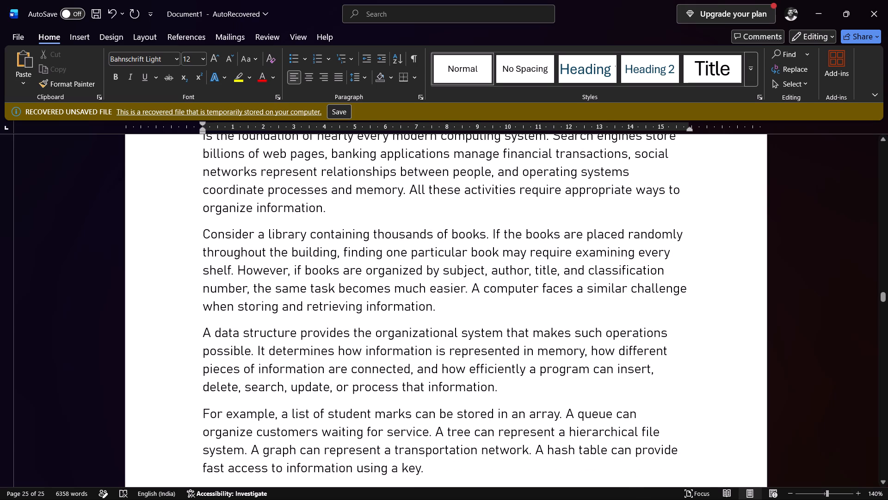
left_click(607, 245)
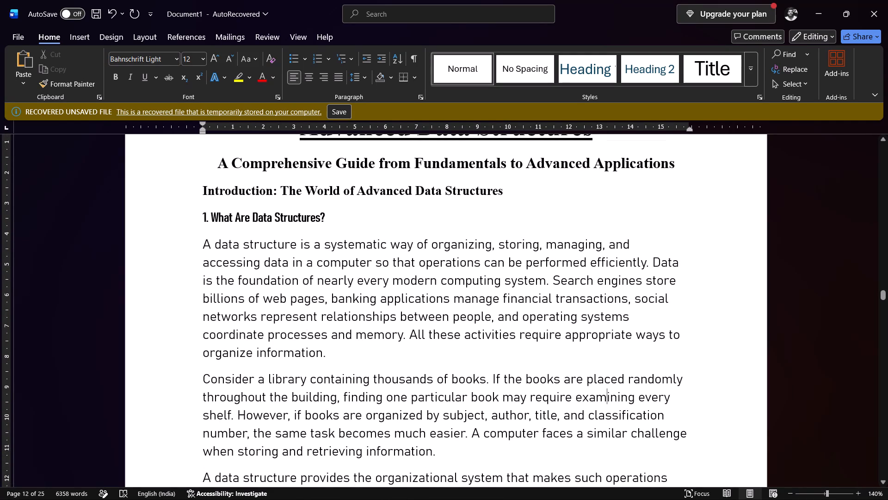
Highlight "organizing, storing, managing, and accessing data" in yellow in the first paragraph under "1. What Are Data Structures?".
left_click_drag(431, 247, 388, 269)
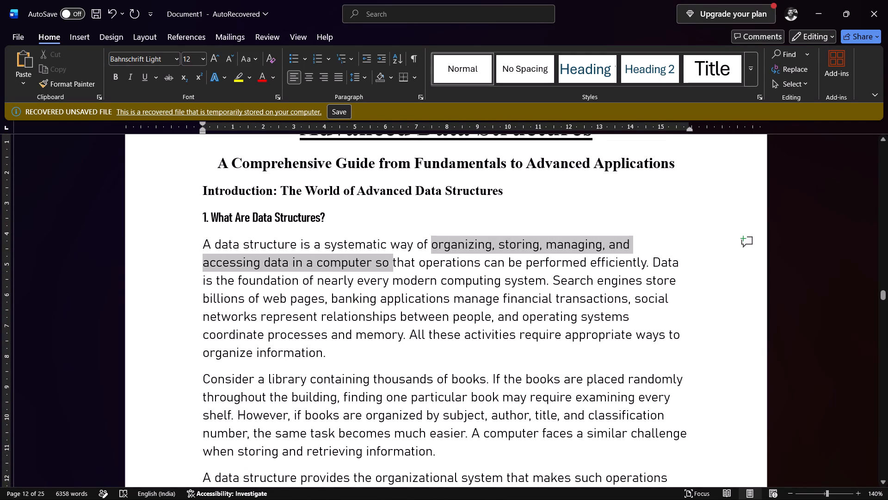
left_click_drag(388, 269, 580, 244)
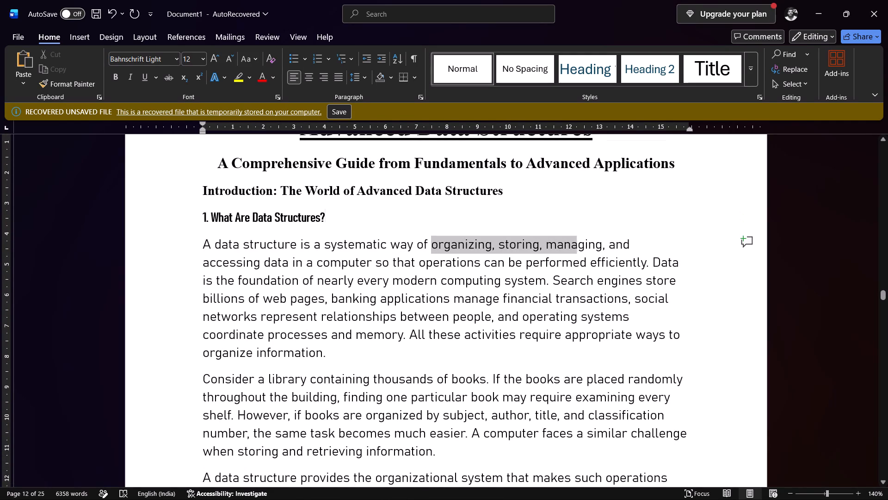
left_click_drag(580, 244, 288, 266)
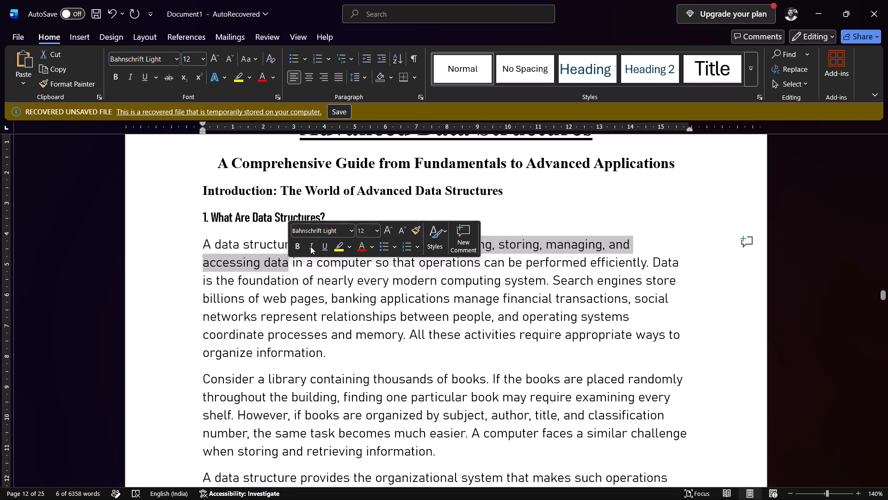
left_click(339, 244)
left_click(316, 298)
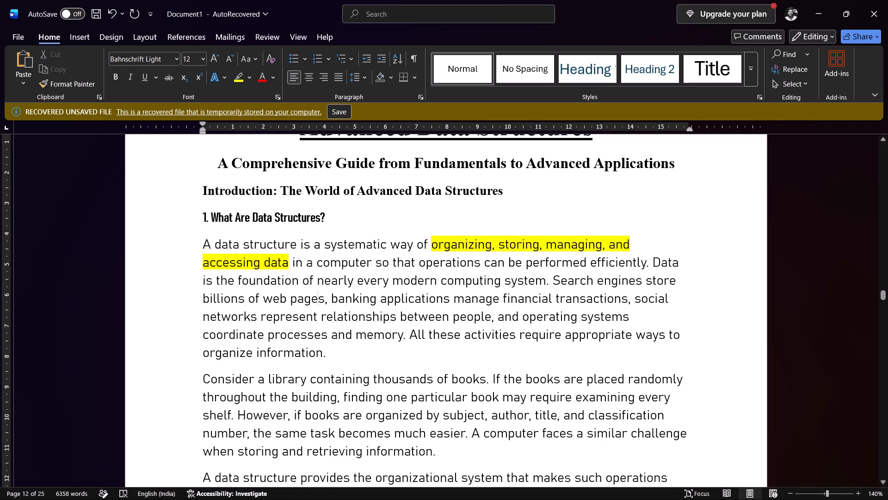
left_click(332, 330)
Read through the paragraphs under "1. What Are Data Structures?" for further key phrases.
scroll(332, 330, "down", 1)
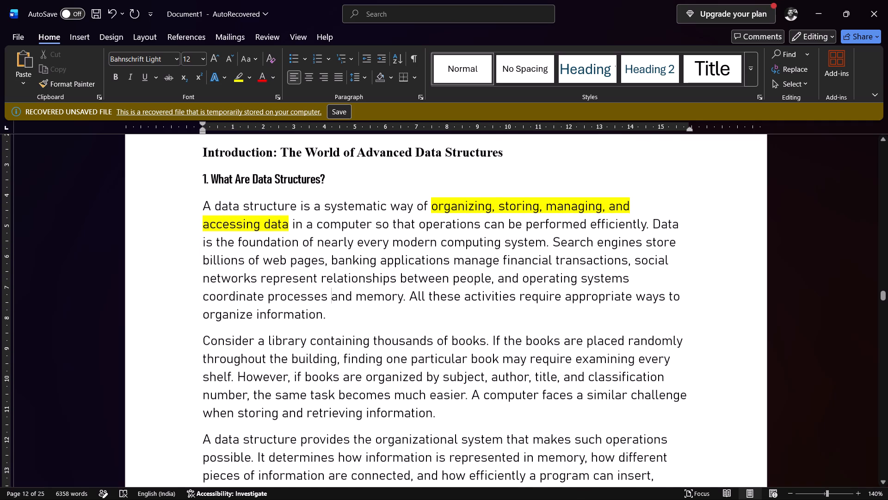
scroll(332, 330, "down", 2)
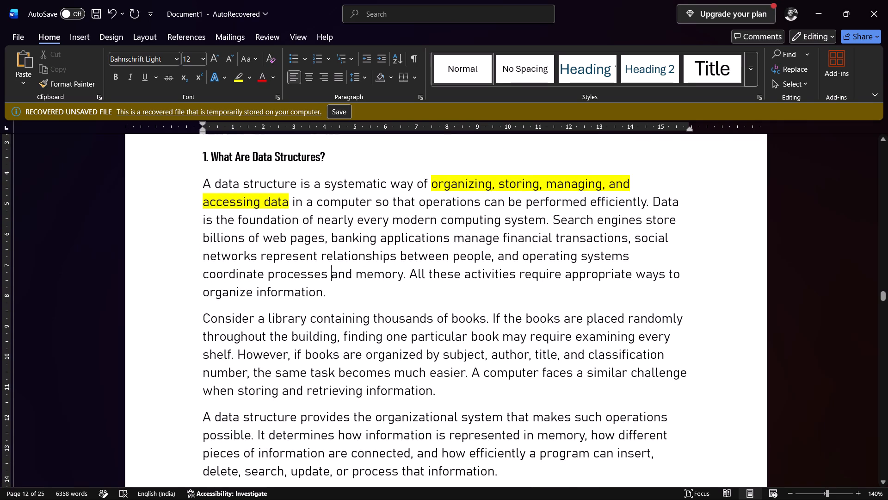
scroll(332, 330, "down", 1)
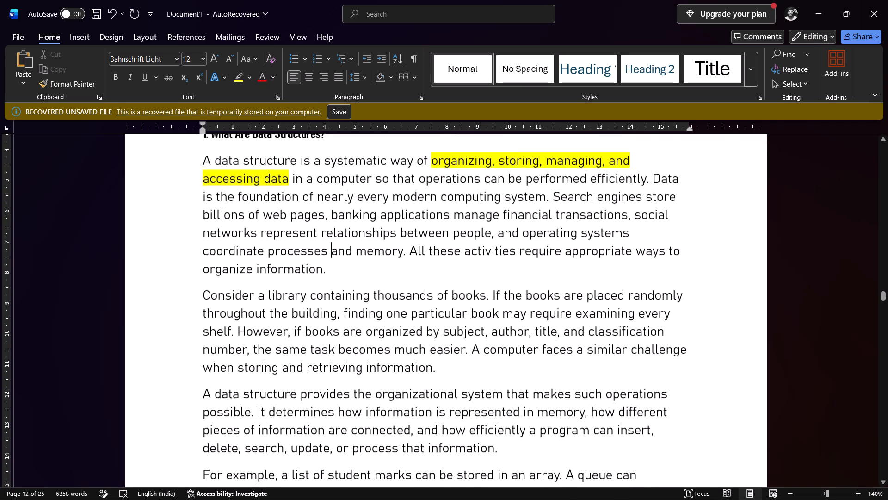
scroll(332, 330, "down", 2)
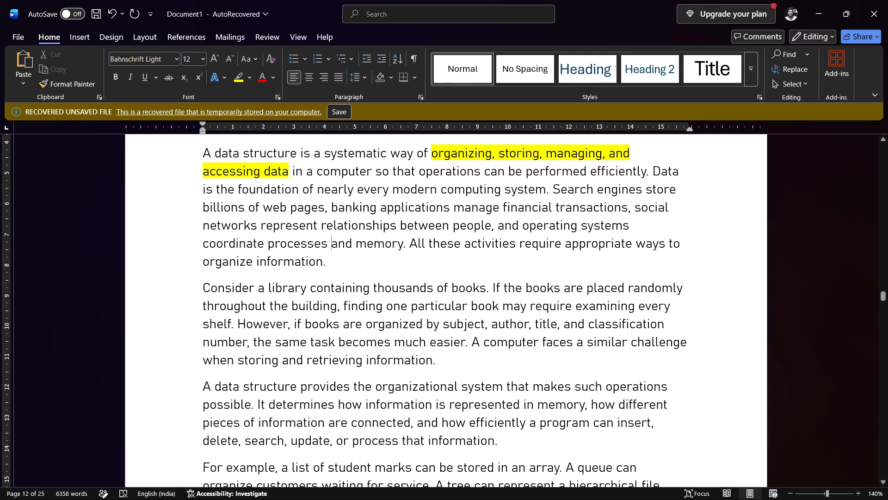
scroll(332, 330, "down", 1)
scroll(444, 379, "down", 2)
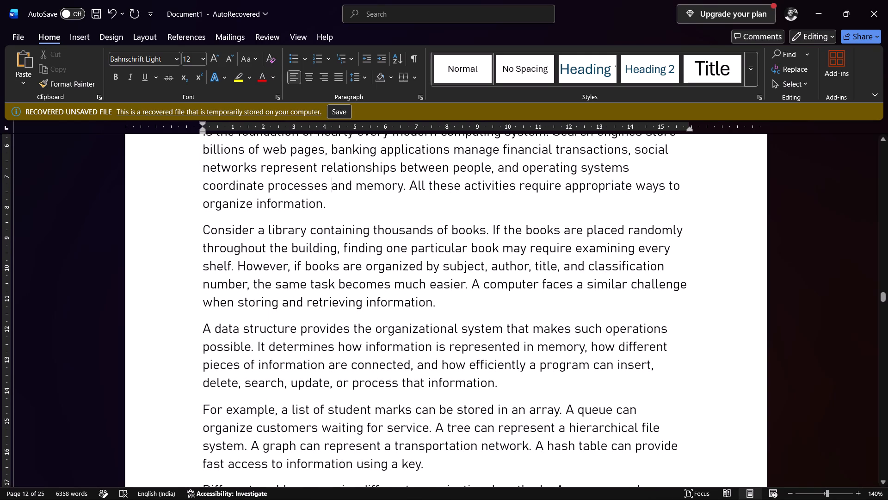
scroll(444, 379, "down", 2)
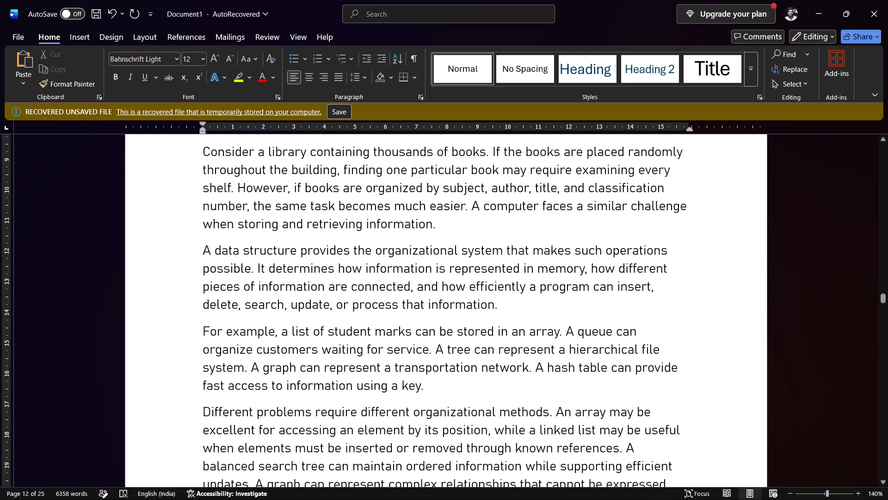
scroll(444, 379, "down", 2)
scroll(444, 379, "up", 1)
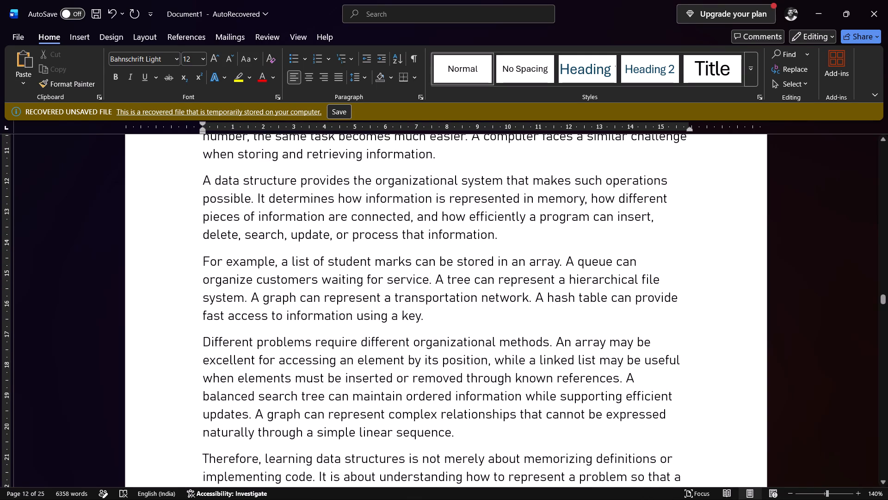
scroll(444, 379, "up", 2)
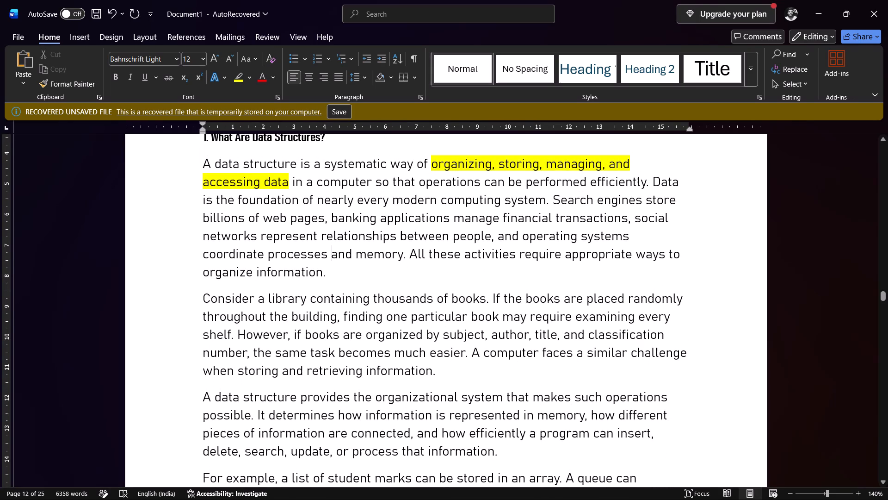
Highlight "books are organized by subject, author, title, and classification number, the same task becomes much easier" in yellow in the library paragraph.
scroll(466, 274, "down", 1)
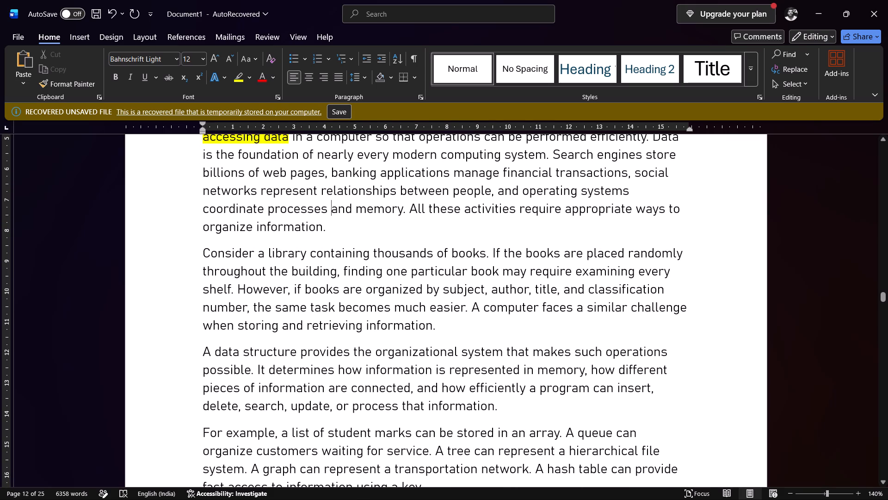
scroll(566, 172, "down", 1)
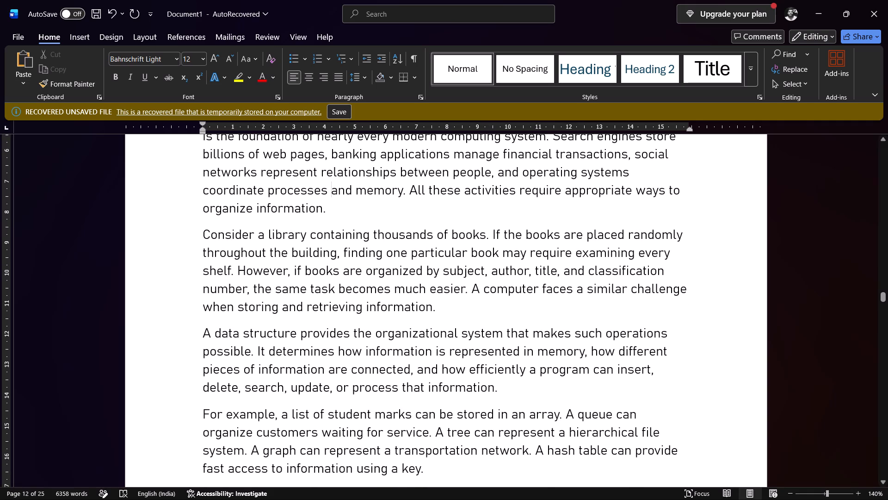
scroll(412, 174, "down", 1)
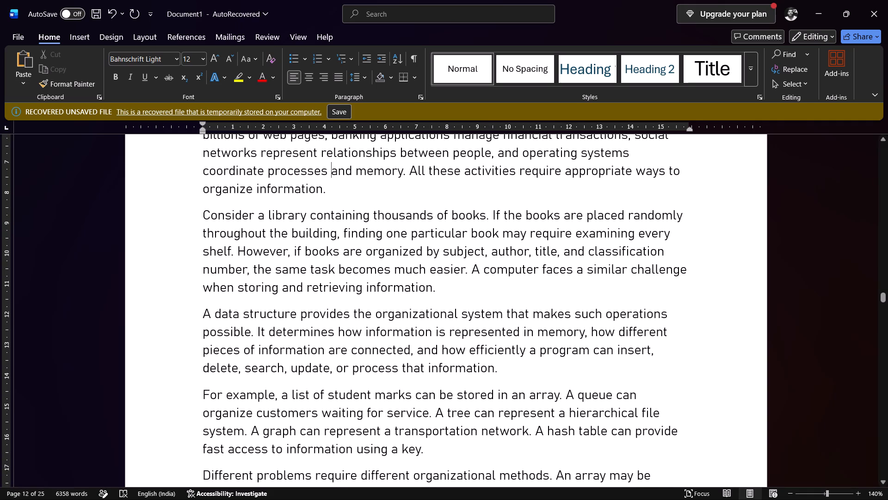
scroll(412, 174, "down", 1)
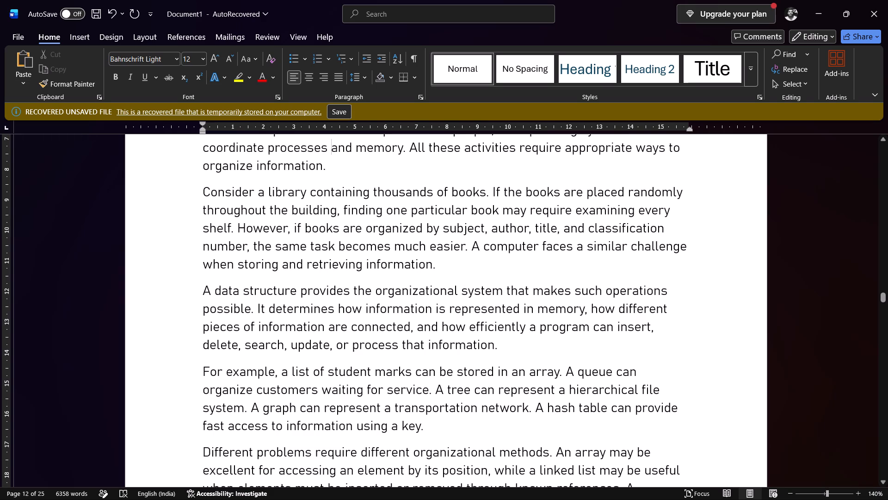
scroll(319, 200, "down", 1)
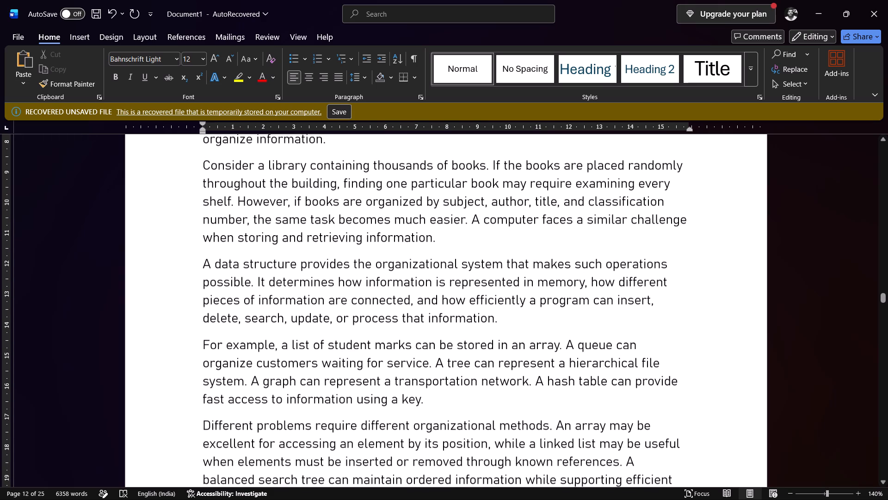
scroll(319, 200, "down", 1)
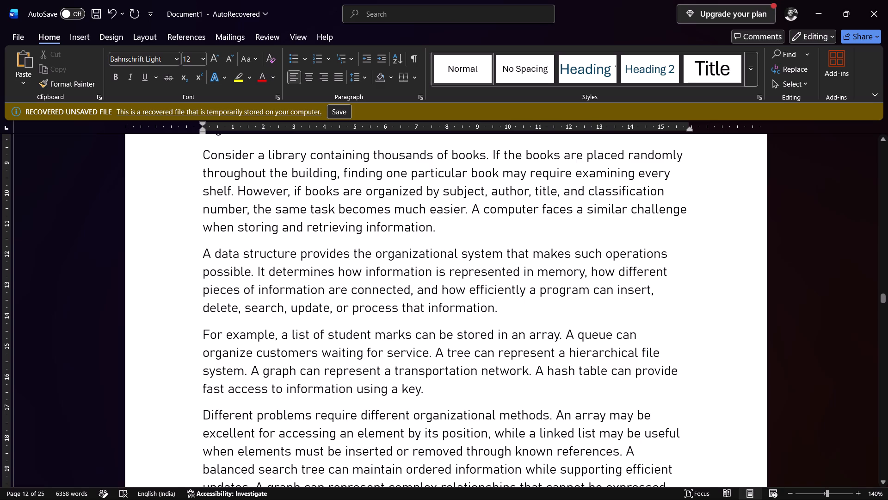
left_click_drag(304, 194, 513, 203)
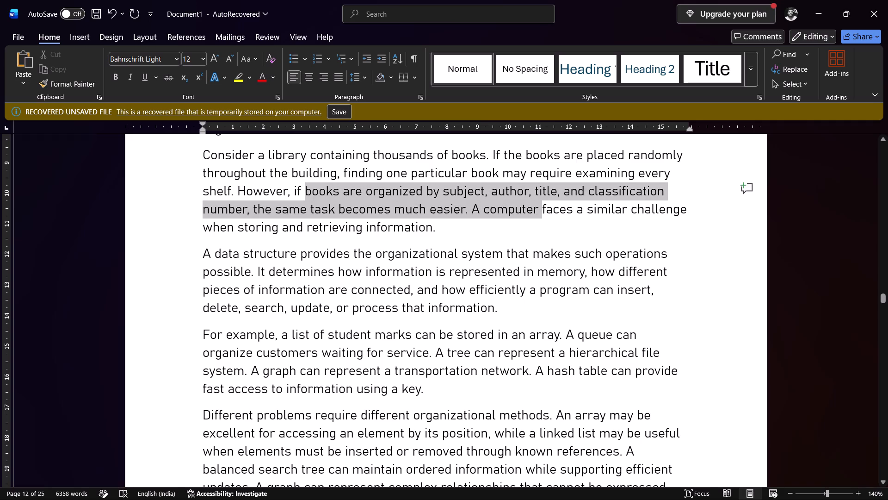
left_click_drag(513, 203, 504, 206)
left_click_drag(504, 206, 422, 213)
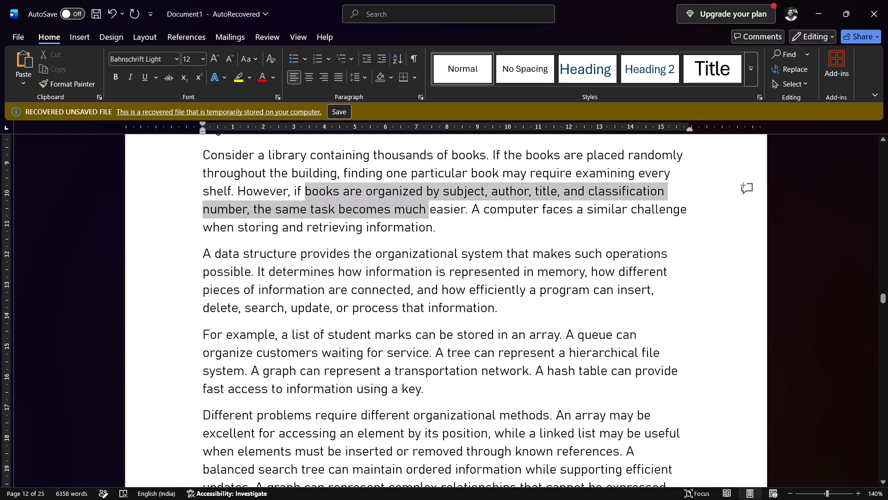
left_click_drag(422, 213, 453, 210)
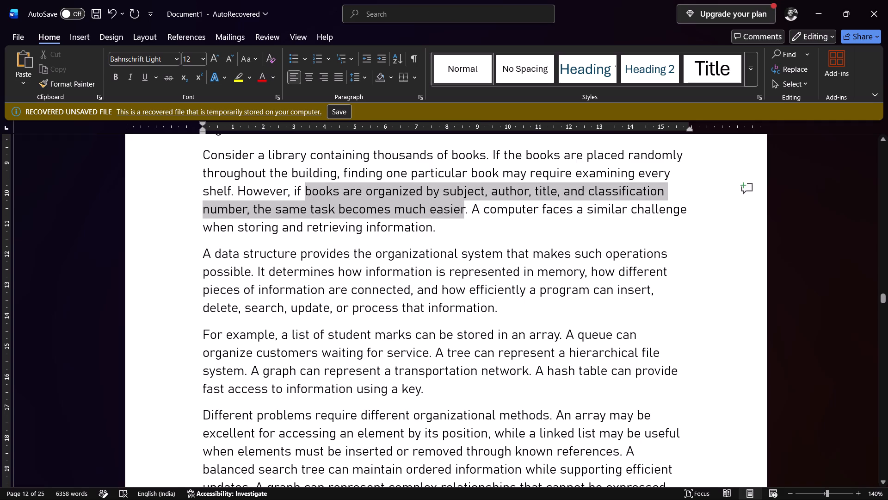
left_click_drag(453, 210, 464, 210)
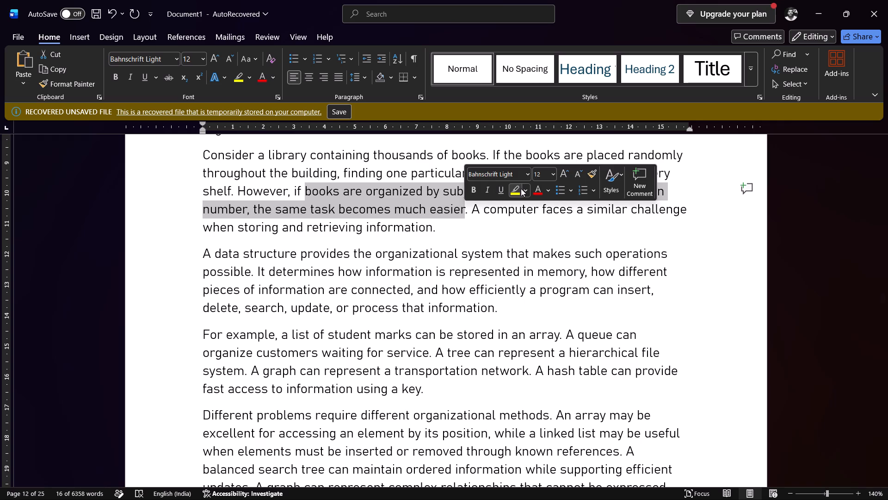
left_click(511, 194)
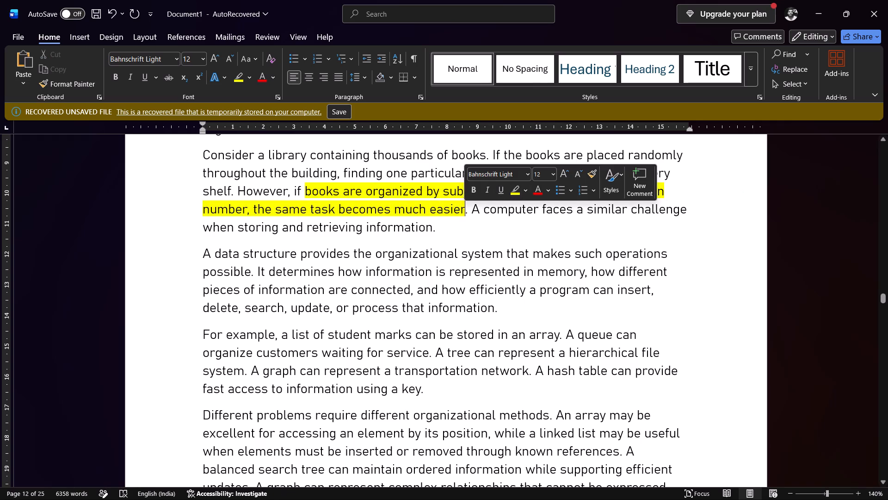
left_click(451, 264)
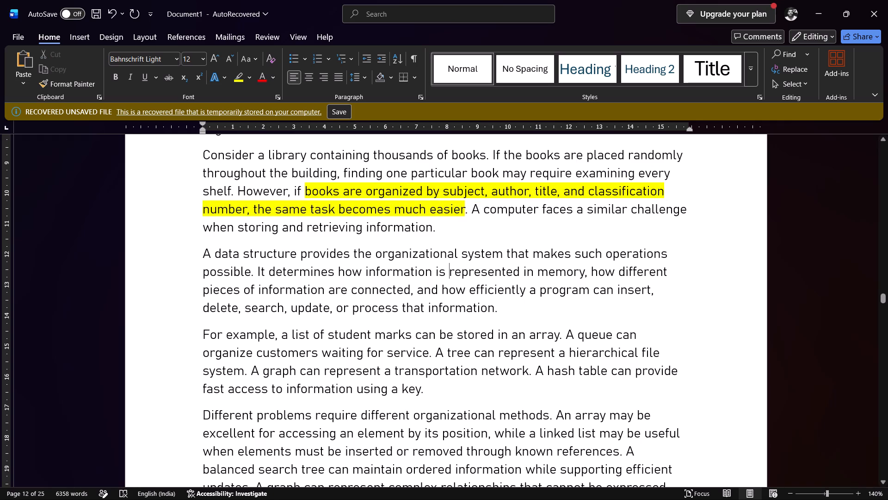
Highlight "how information is represented in memory" in yellow in the paragraph beginning "A data structure provides the organizational system".
scroll(451, 264, "down", 1)
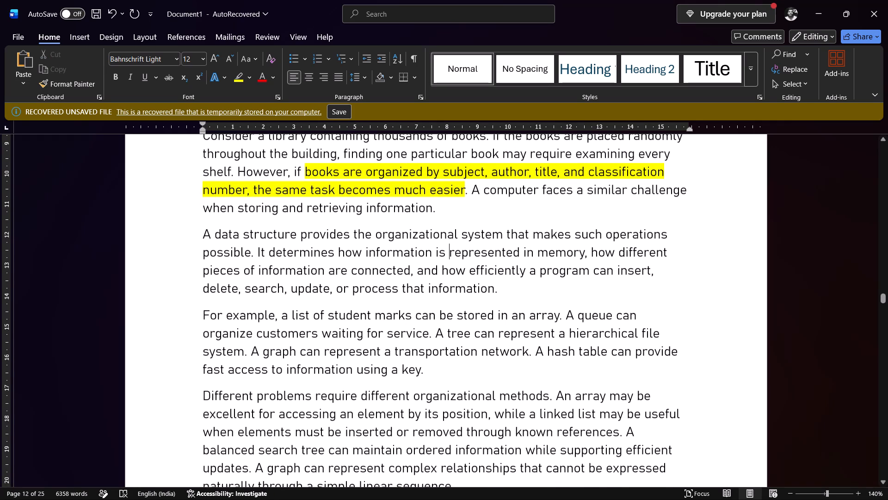
scroll(451, 264, "down", 2)
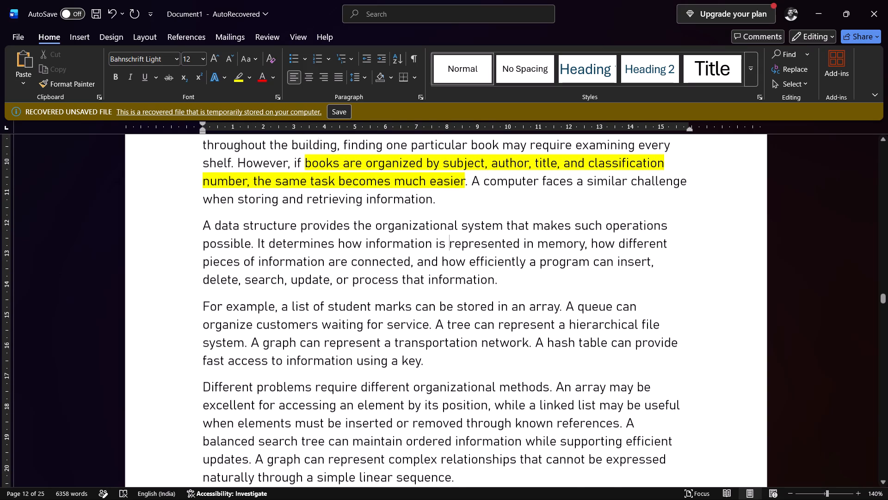
scroll(451, 264, "down", 2)
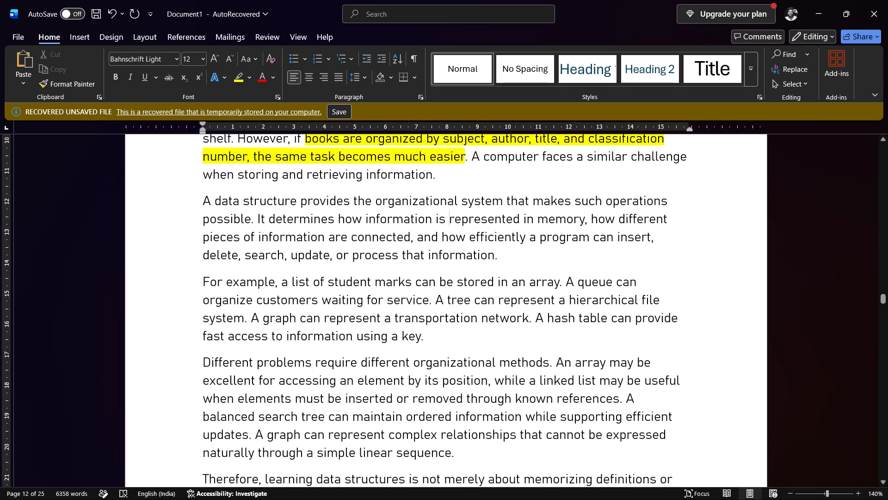
scroll(451, 264, "down", 2)
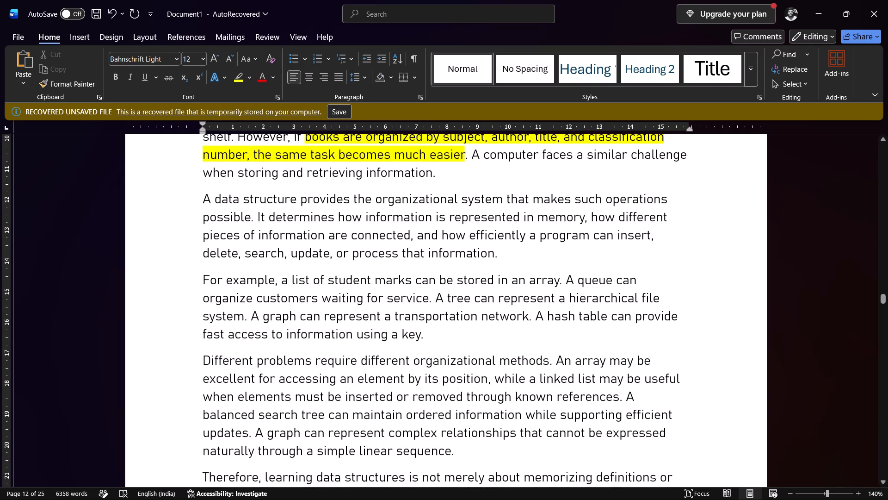
scroll(451, 264, "down", 1)
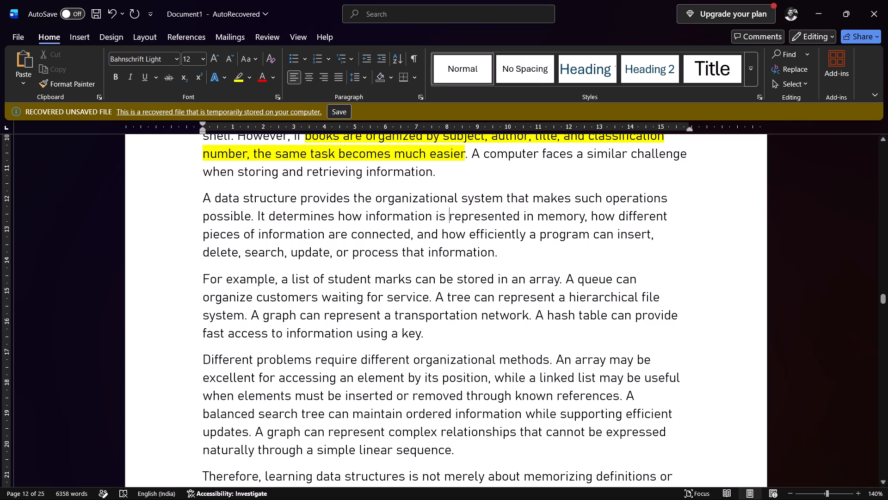
scroll(451, 264, "down", 1)
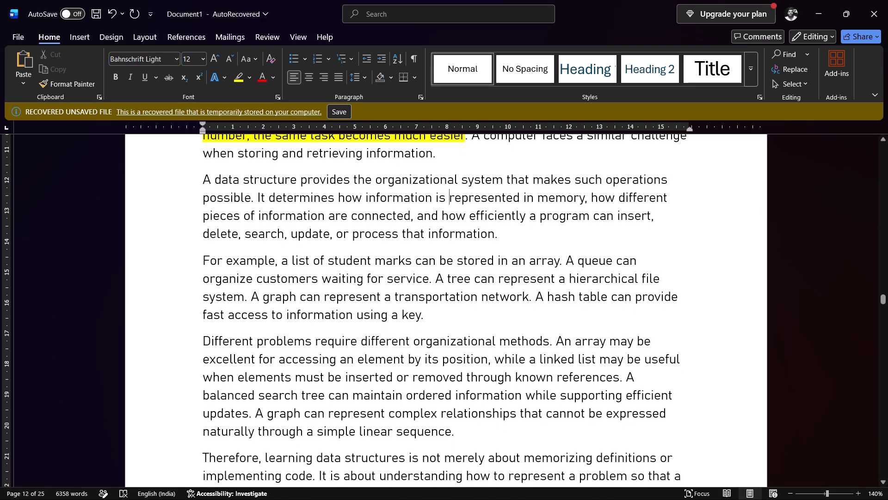
scroll(451, 264, "down", 1)
scroll(451, 264, "up", 1)
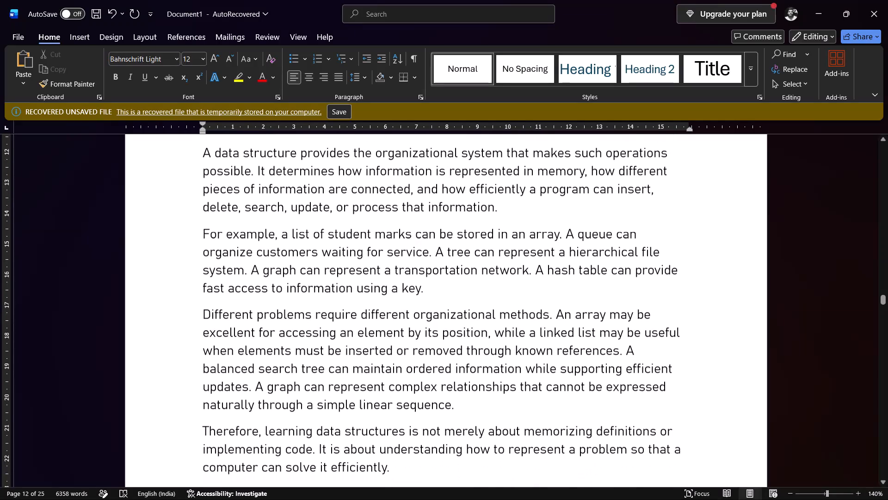
scroll(451, 264, "up", 1)
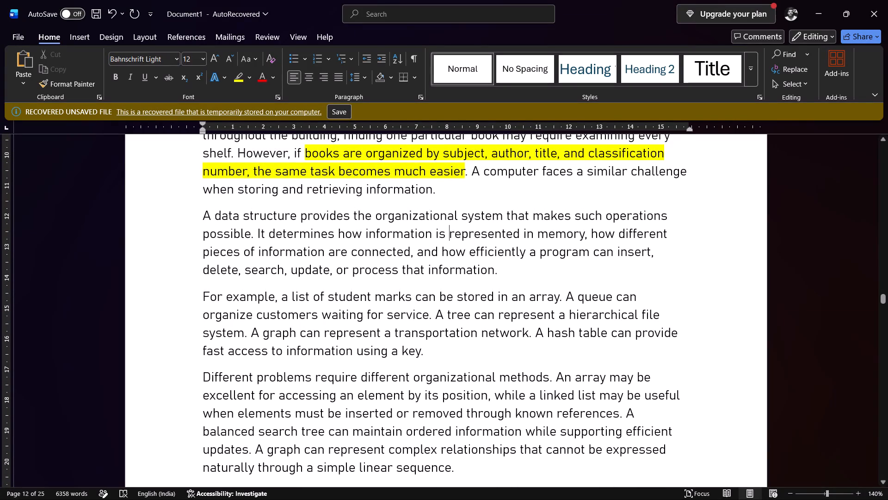
left_click_drag(335, 237, 561, 222)
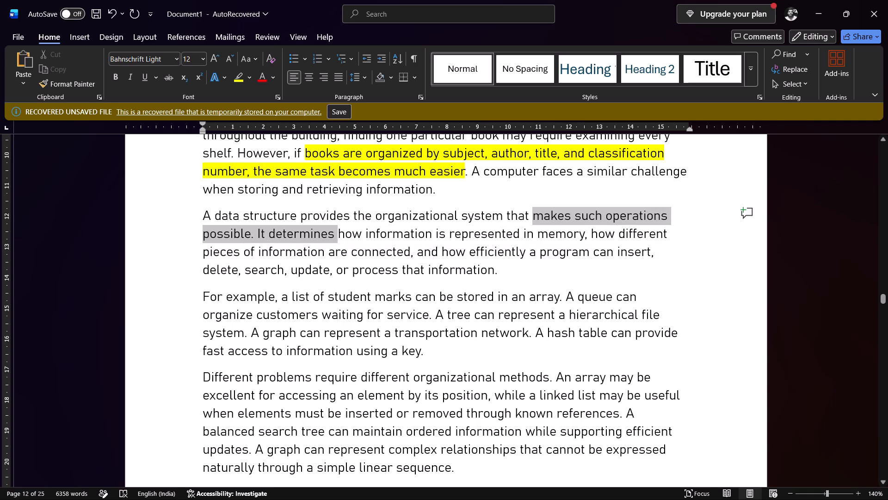
left_click_drag(561, 222, 577, 231)
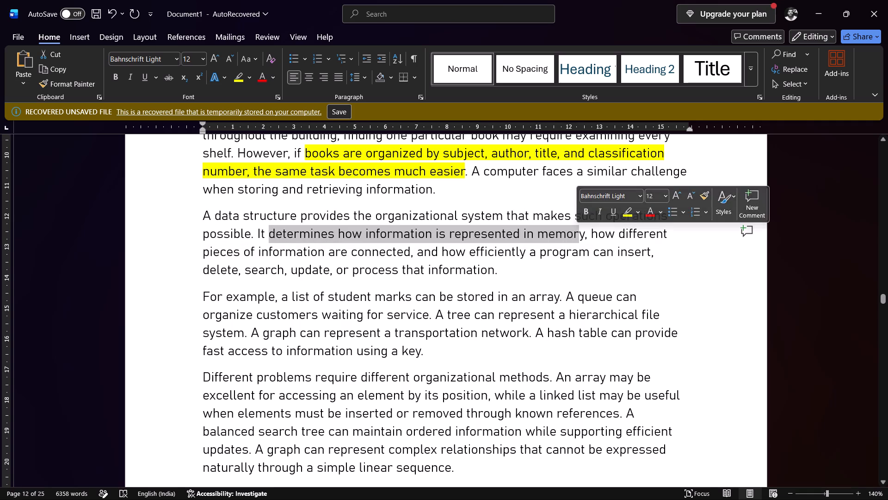
left_click(458, 282)
left_click_drag(352, 235, 471, 237)
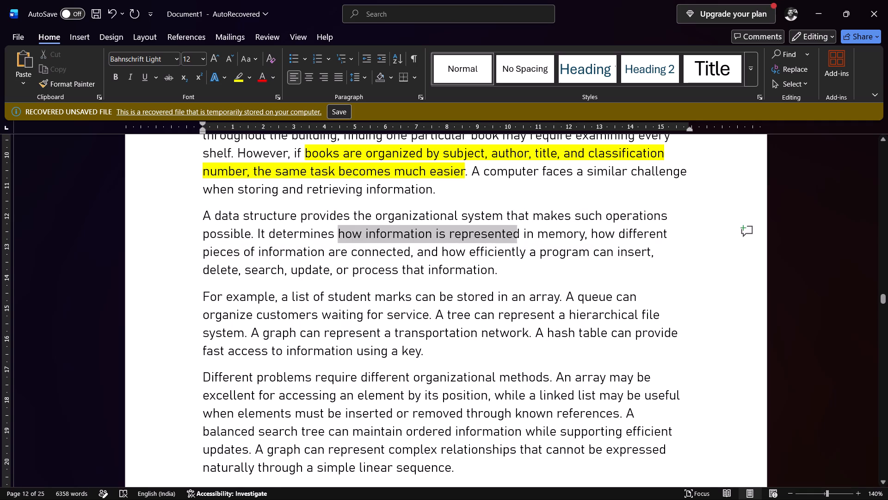
left_click_drag(471, 237, 558, 237)
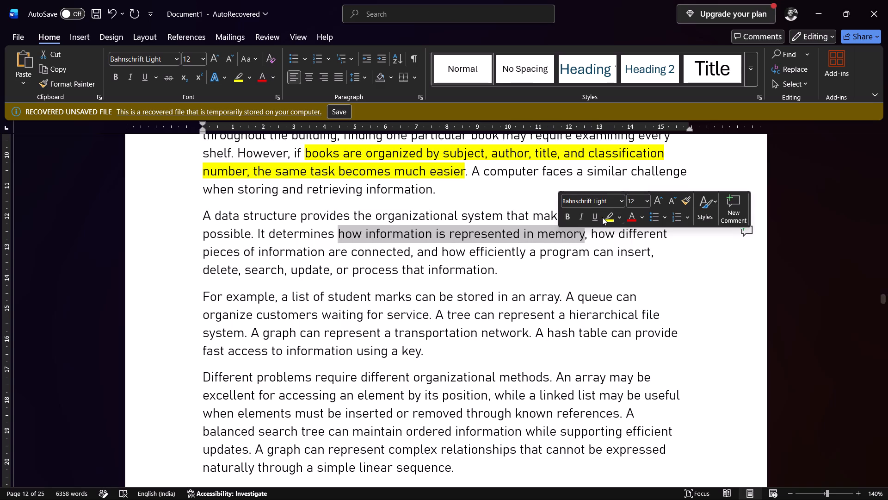
left_click(604, 217)
left_click_drag(593, 238, 596, 238)
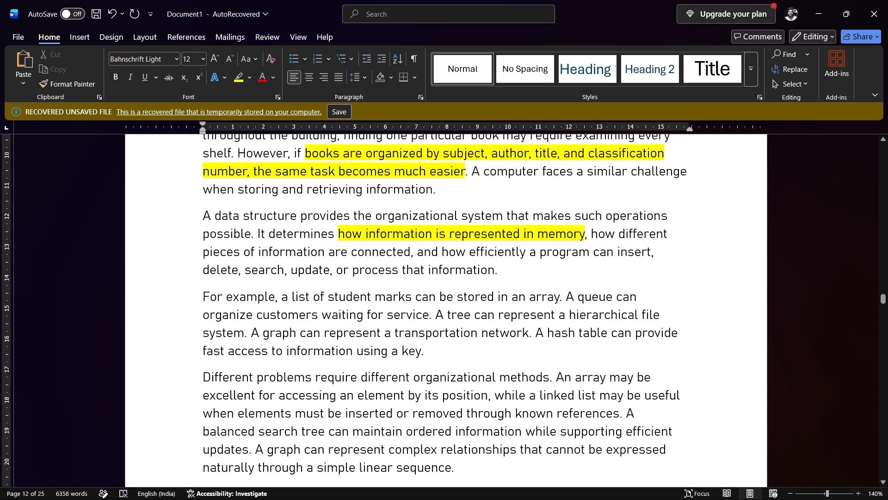
Highlight "how different pieces of information are connected" in yellow in the paragraph beginning "A data structure provides the organizational system".
left_click_drag(596, 238, 312, 252)
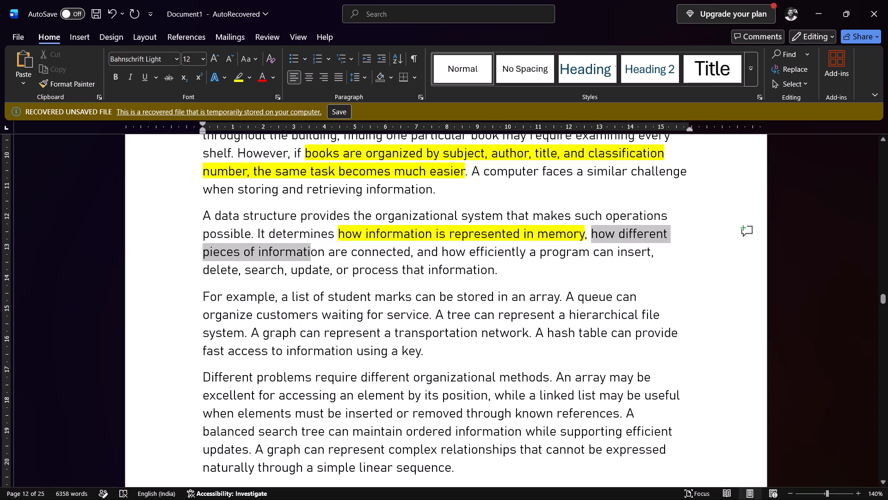
left_click_drag(312, 252, 391, 255)
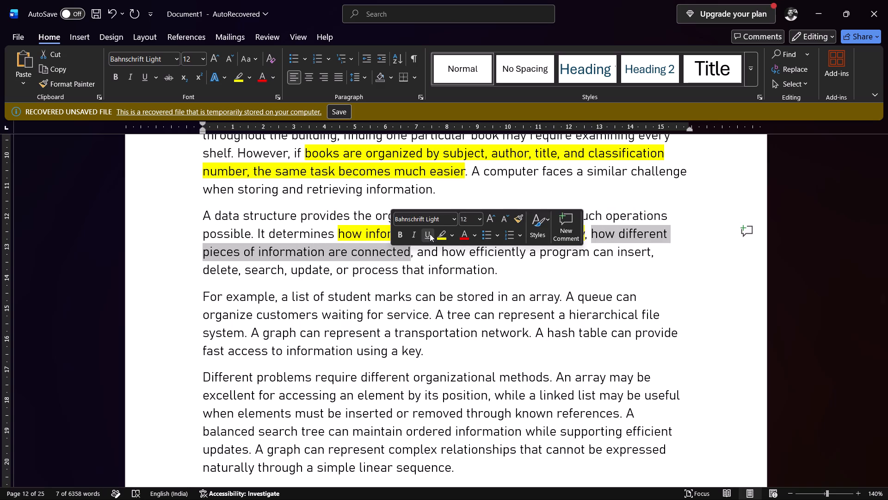
left_click(440, 234)
left_click(446, 280)
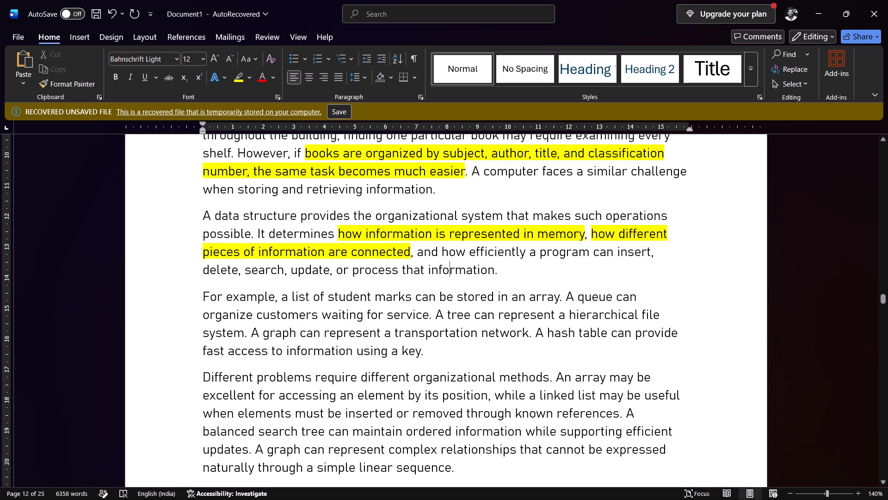
Highlight "how efficiently a program can insert, delete, search, update, or process that information." in yellow in the same paragraph.
left_click_drag(450, 253, 484, 256)
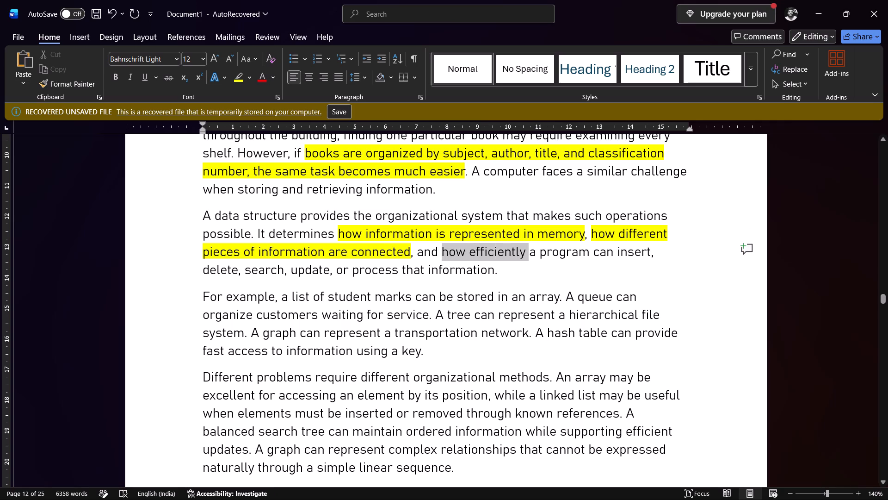
left_click_drag(484, 256, 497, 264)
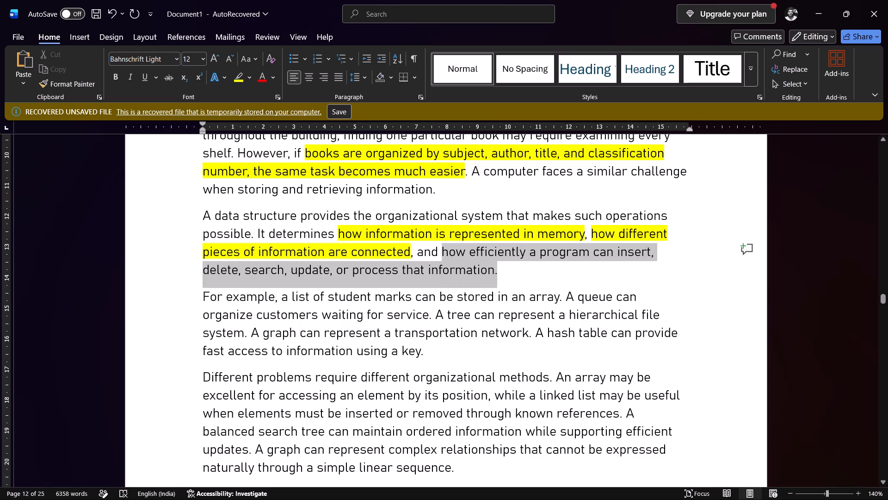
left_click_drag(497, 264, 504, 263)
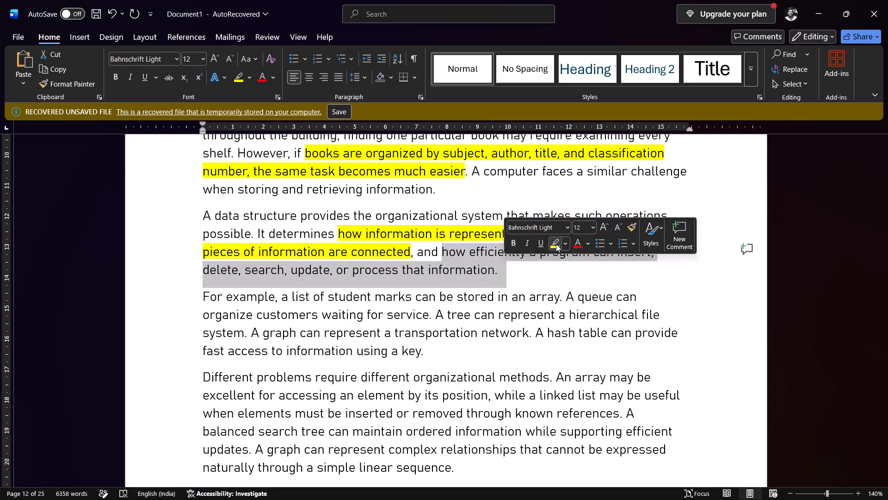
left_click(556, 244)
left_click(527, 286)
Highlight "of student marks can be stored in an array" in yellow in the paragraph beginning "For example".
scroll(527, 286, "down", 1)
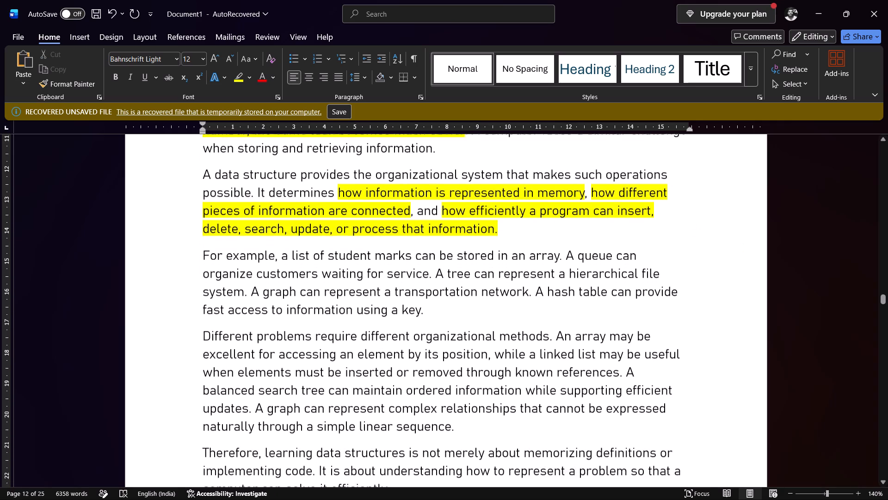
scroll(527, 286, "down", 1)
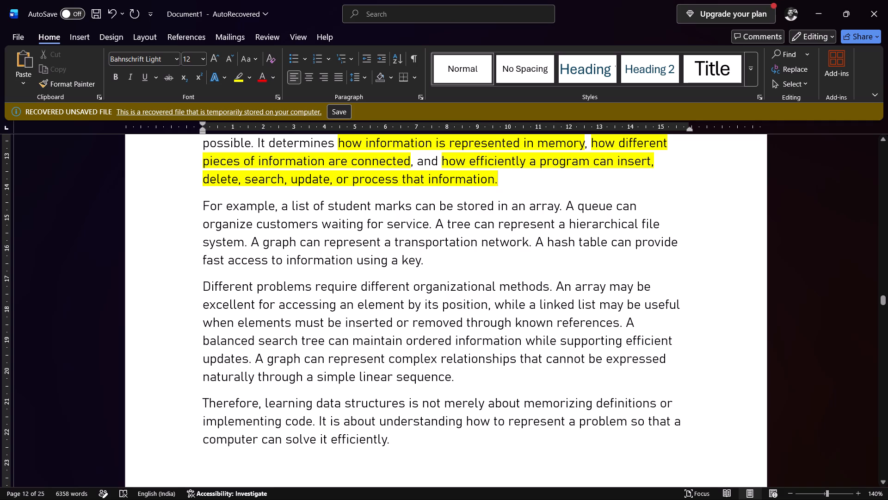
left_click_drag(326, 205, 551, 206)
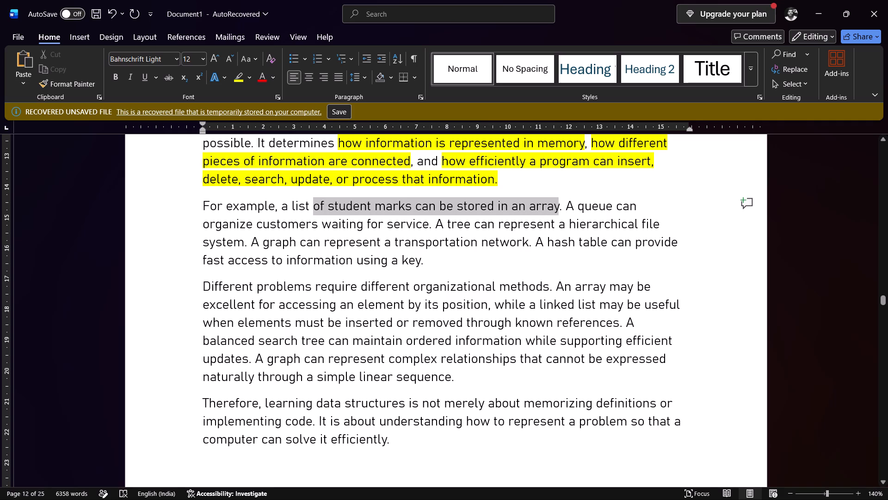
left_click_drag(551, 206, 551, 206)
left_click(601, 190)
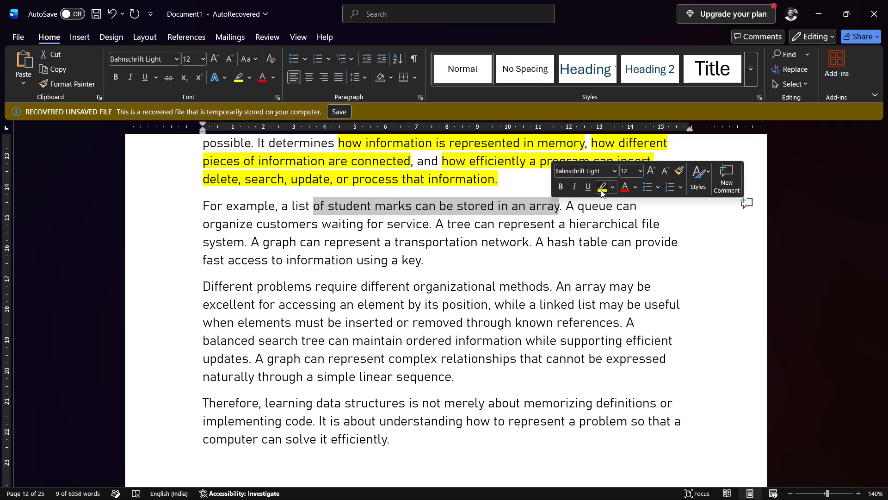
left_click(551, 230)
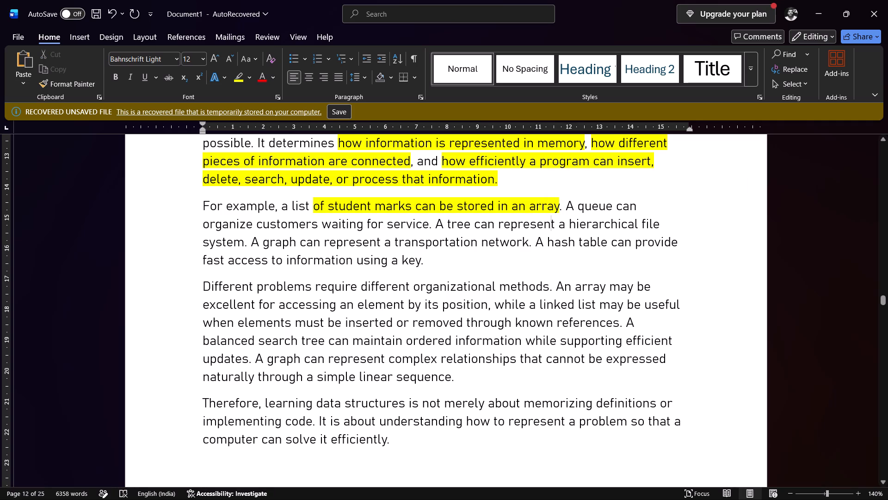
Highlight "queue can organize customers waiting for service" in yellow in the "For example" paragraph.
left_click_drag(577, 207, 345, 236)
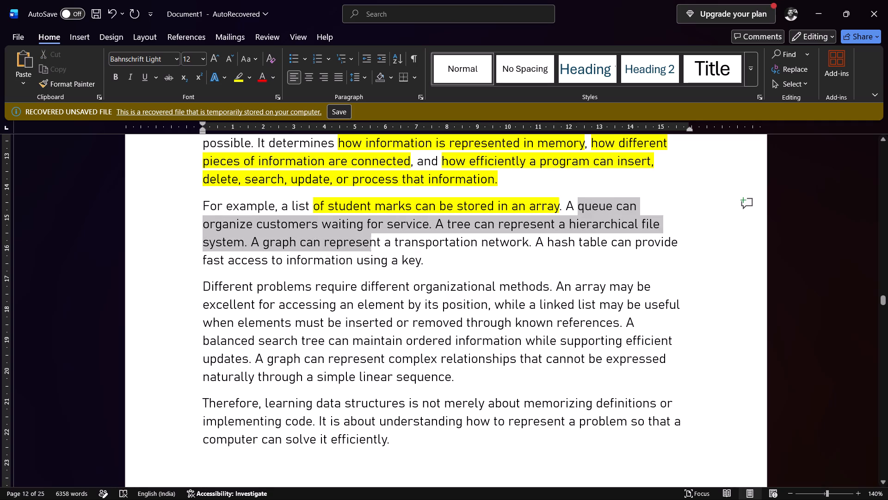
left_click_drag(345, 236, 418, 226)
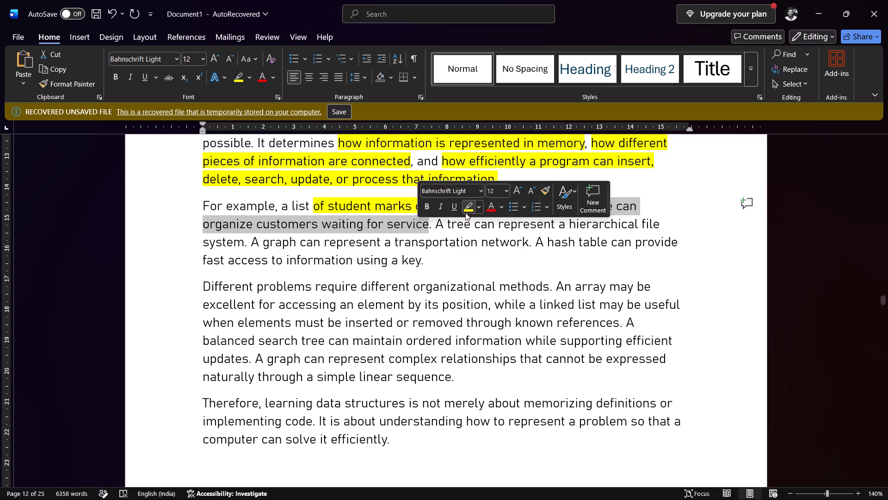
left_click(467, 211)
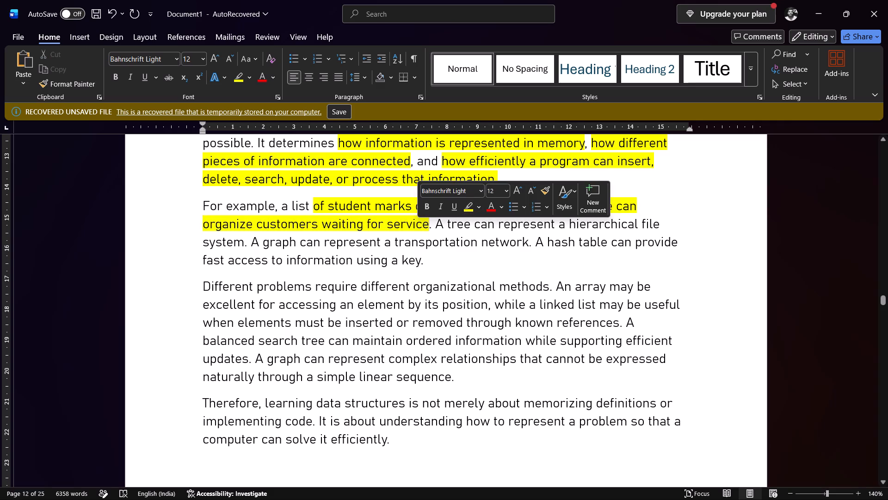
Highlight "tree can represent a hierarchical file system" in yellow in the "For example" paragraph.
left_click_drag(443, 222, 493, 228)
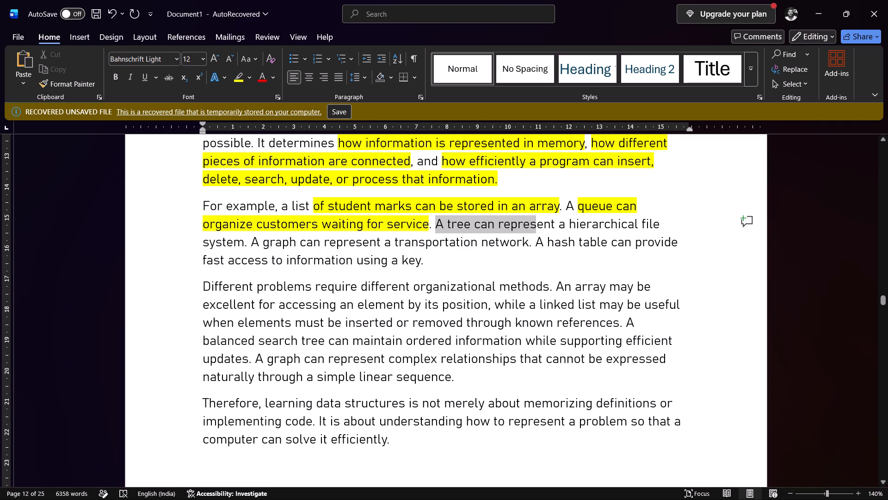
left_click_drag(493, 228, 244, 250)
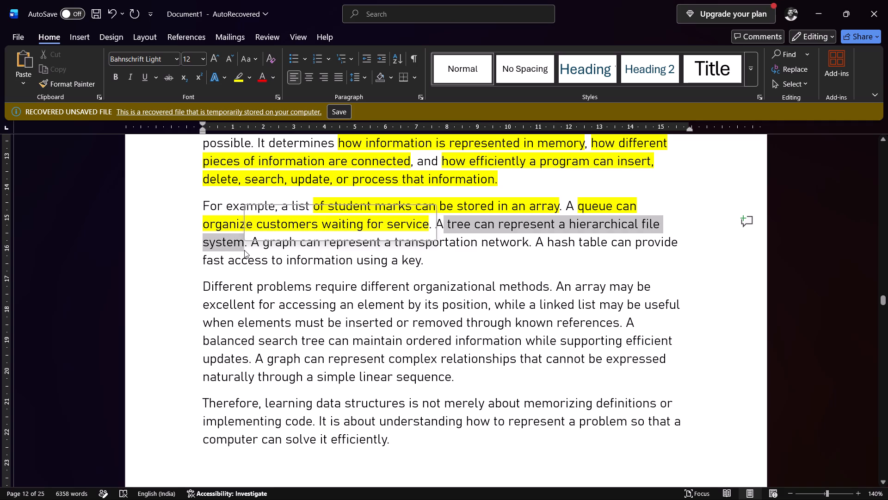
left_click(293, 234)
left_click(284, 254)
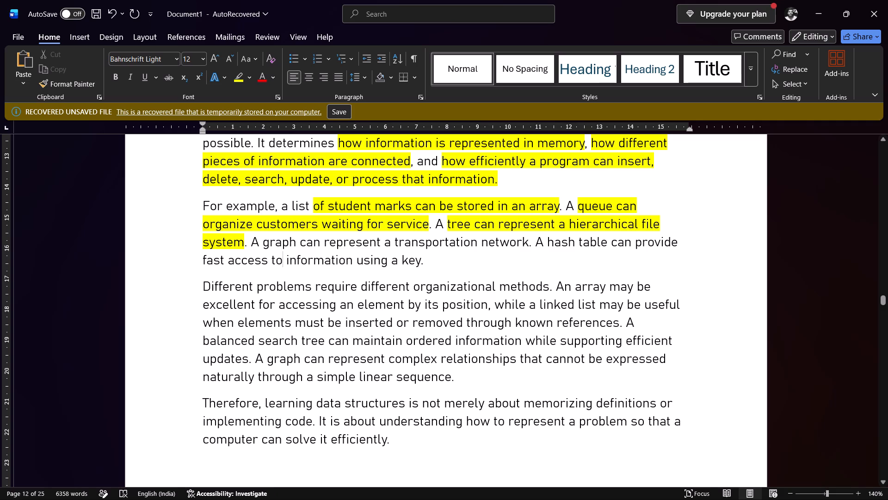
Highlight "graph can represent a transportation network" in yellow in the "For example" paragraph.
left_click_drag(275, 237, 499, 236)
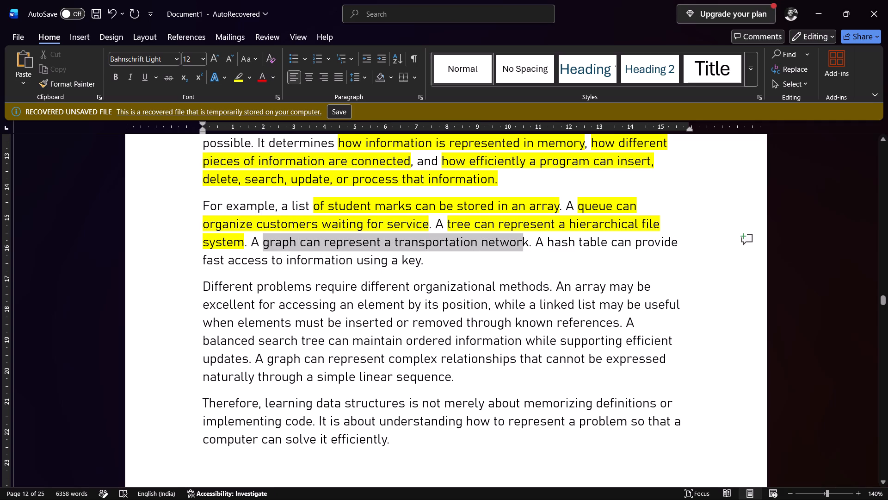
left_click_drag(499, 236, 513, 232)
left_click(503, 262)
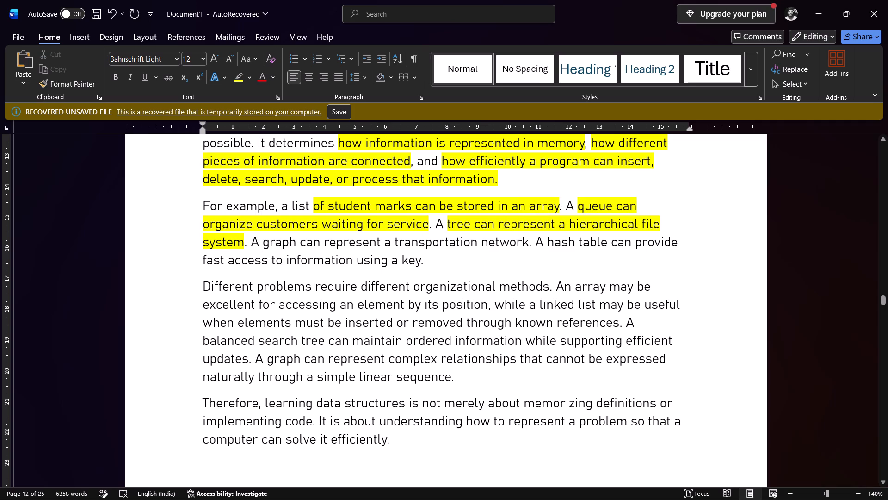
left_click_drag(273, 246, 462, 240)
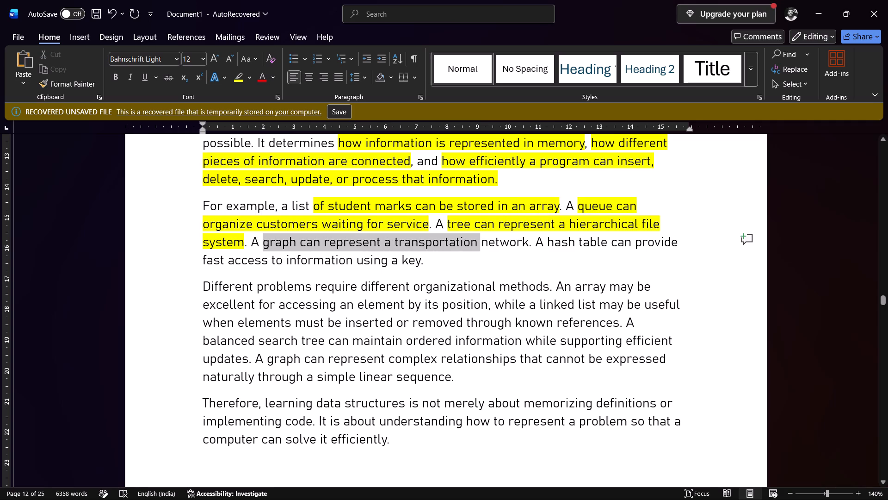
left_click_drag(462, 240, 505, 241)
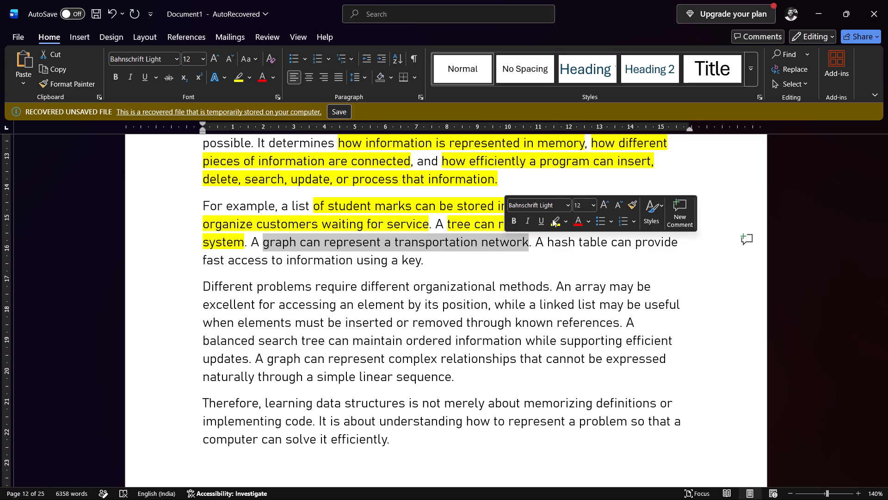
left_click(552, 219)
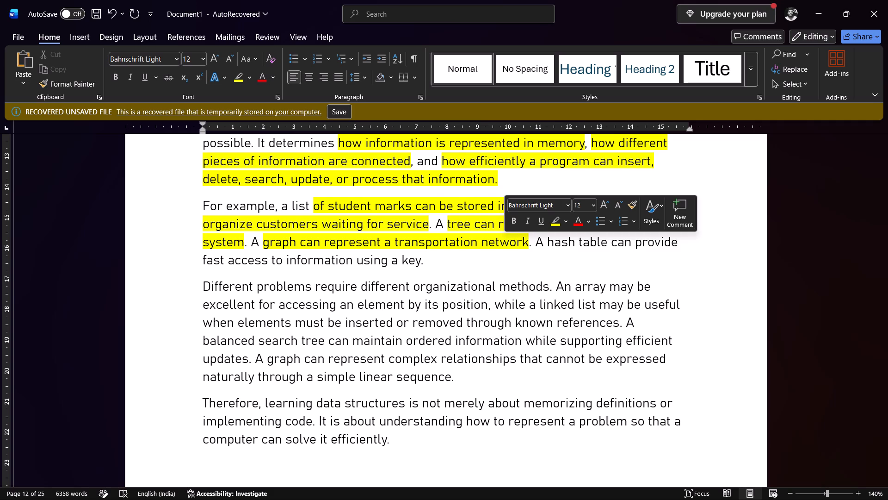
Highlight the sentence "A graph can represent complex relationships that cannot be expressed naturally through a simple linear sequence." in yellow in the "Different problems" paragraph.
scroll(509, 256, "down", 1)
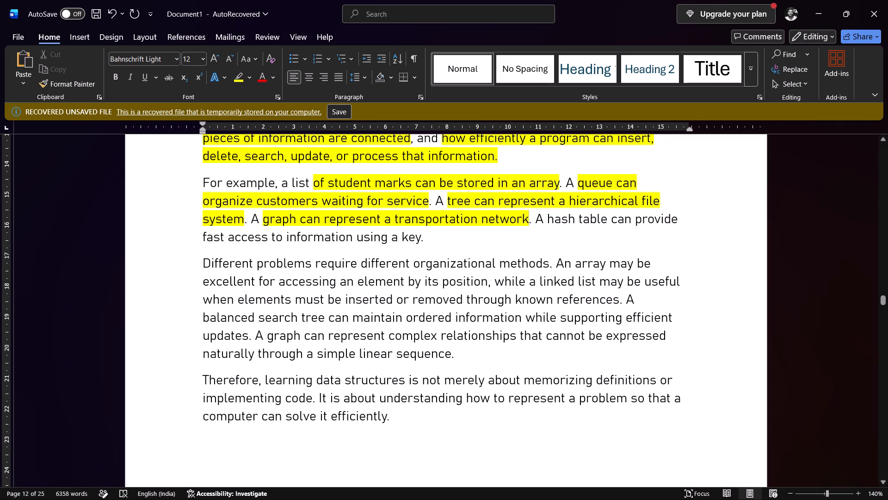
scroll(413, 293, "down", 1)
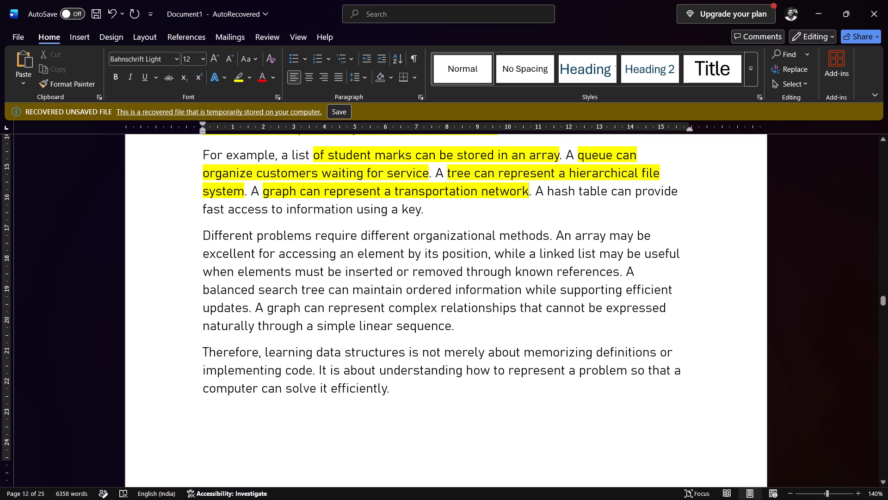
scroll(518, 237, "down", 1)
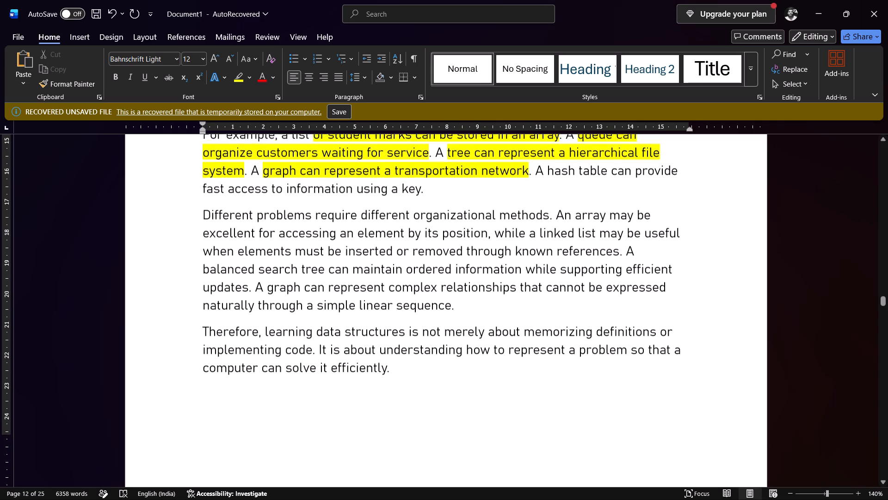
scroll(518, 237, "down", 1)
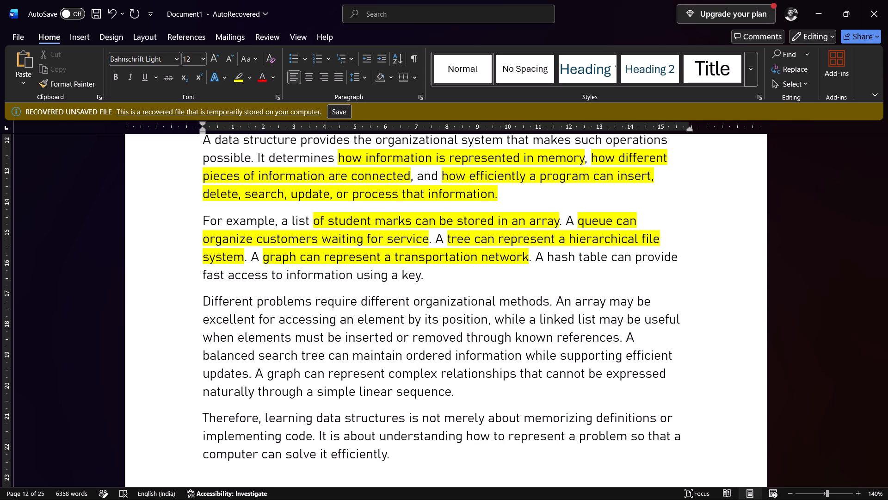
scroll(518, 236, "down", 1)
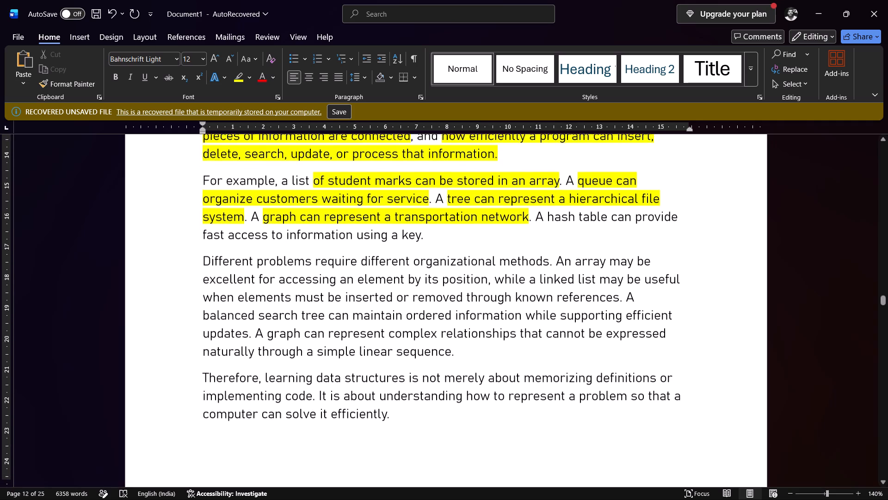
scroll(518, 236, "down", 1)
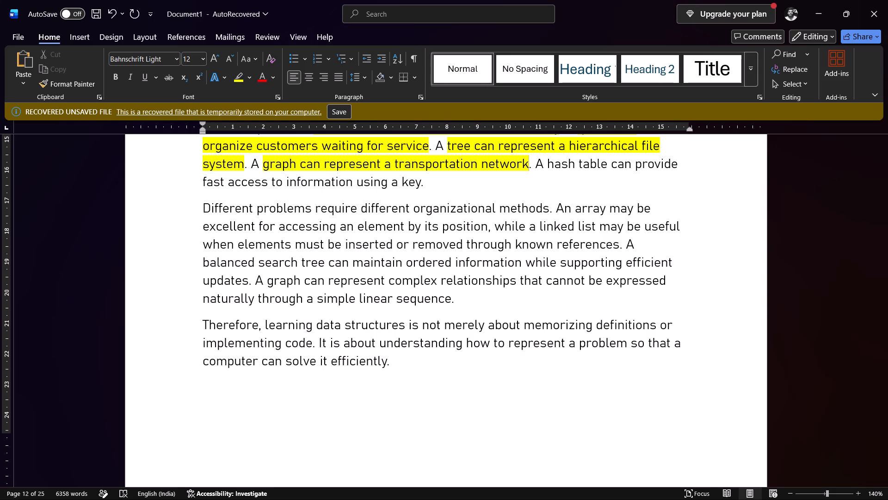
scroll(518, 236, "down", 1)
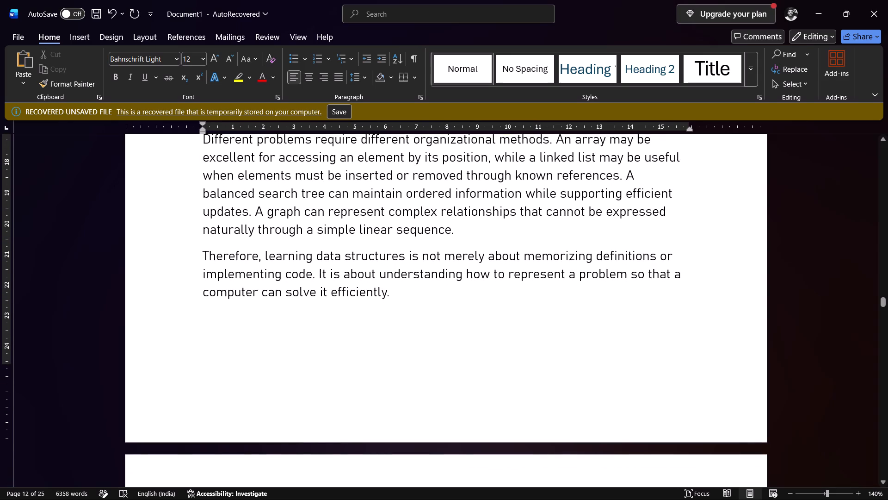
left_click_drag(472, 233, 261, 215)
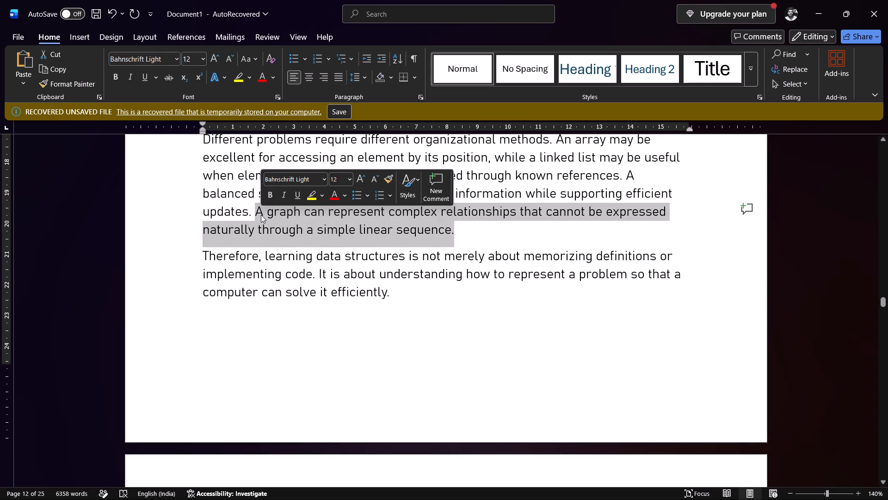
left_click(312, 193)
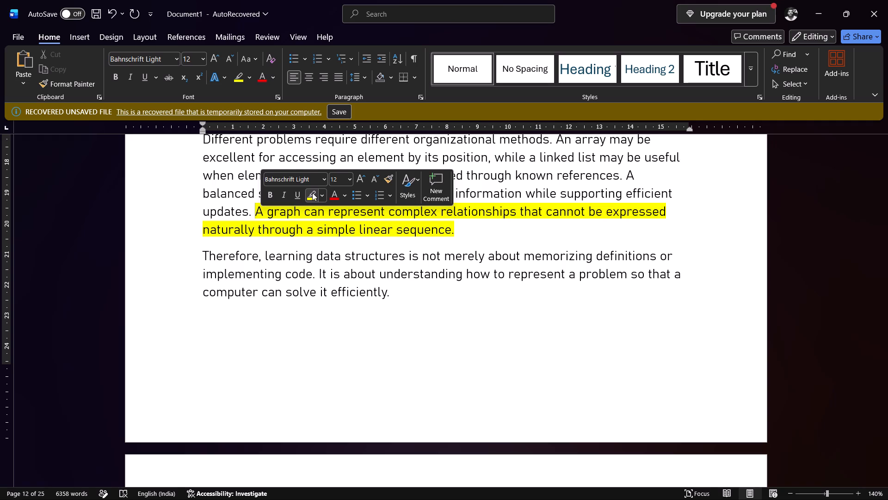
left_click(324, 275)
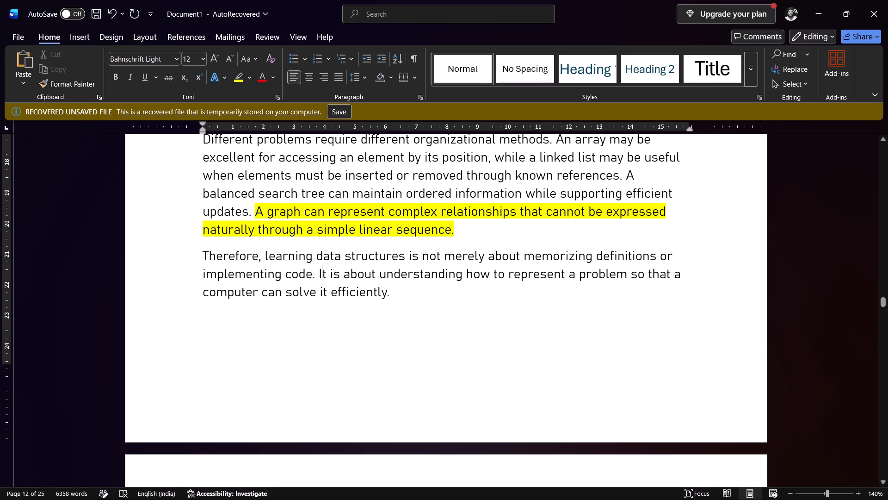
Highlight "complex relationships, large datasets" through "other demanding computational requirements" in yellow in the first paragraph of section 2.
scroll(346, 270, "up", 1)
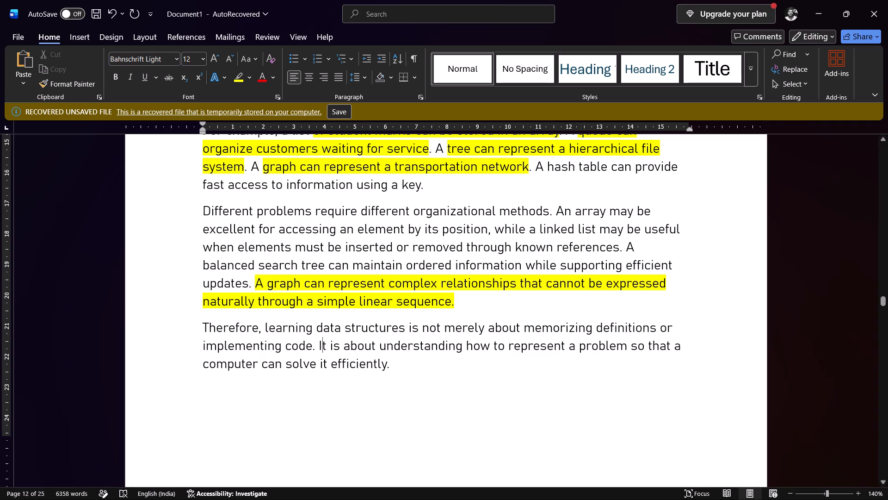
left_click(278, 244)
scroll(278, 244, "down", 1)
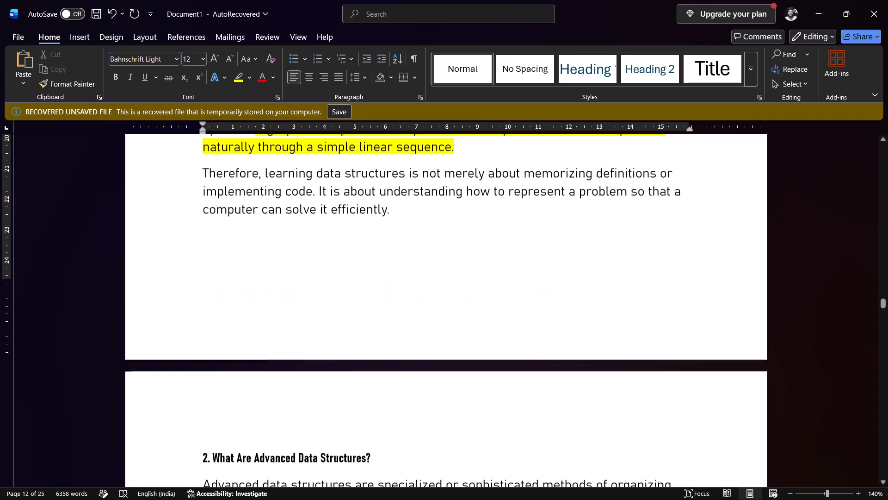
scroll(278, 244, "down", 3)
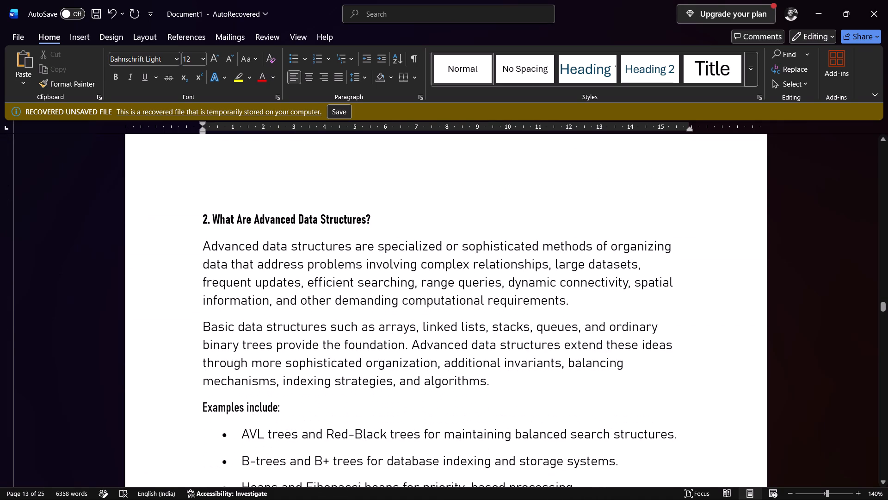
scroll(278, 244, "down", 1)
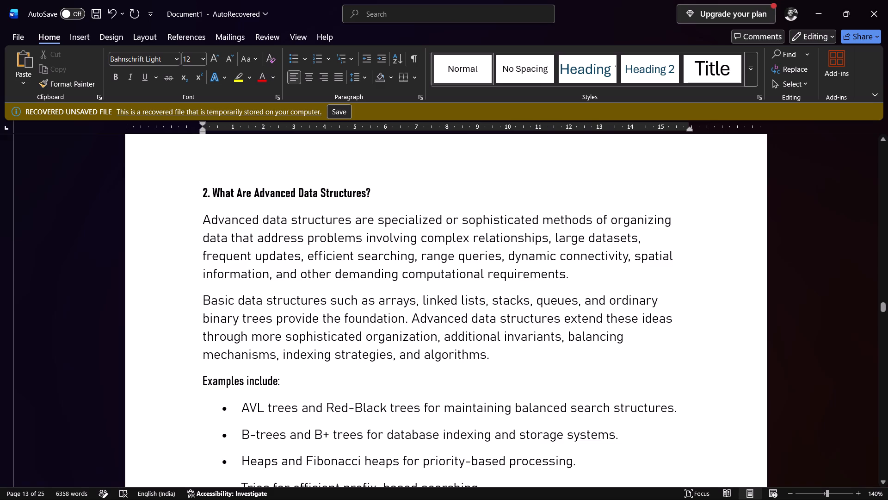
scroll(248, 257, "down", 1)
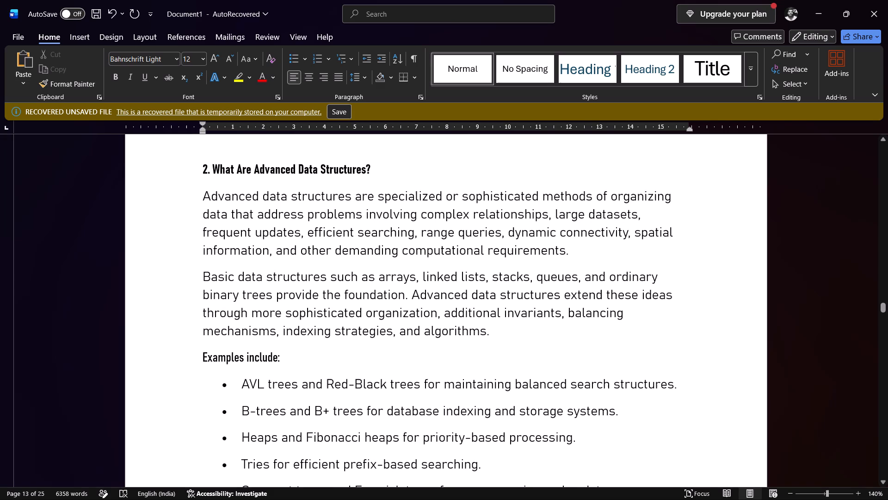
left_click_drag(424, 213, 433, 217)
left_click_drag(433, 217, 488, 234)
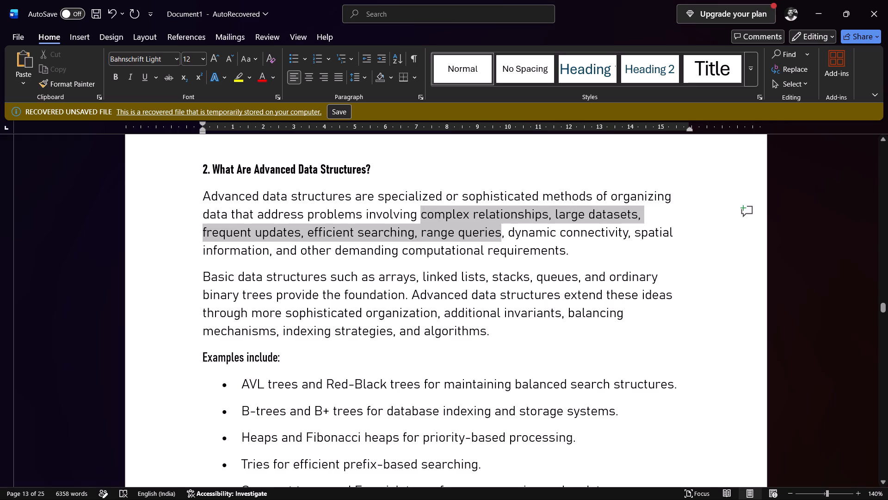
left_click_drag(488, 234, 555, 251)
left_click(604, 228)
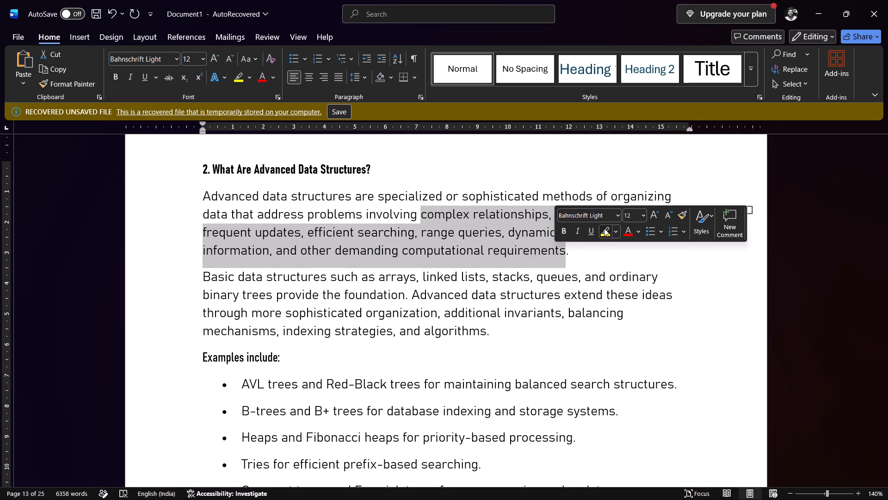
left_click(558, 256)
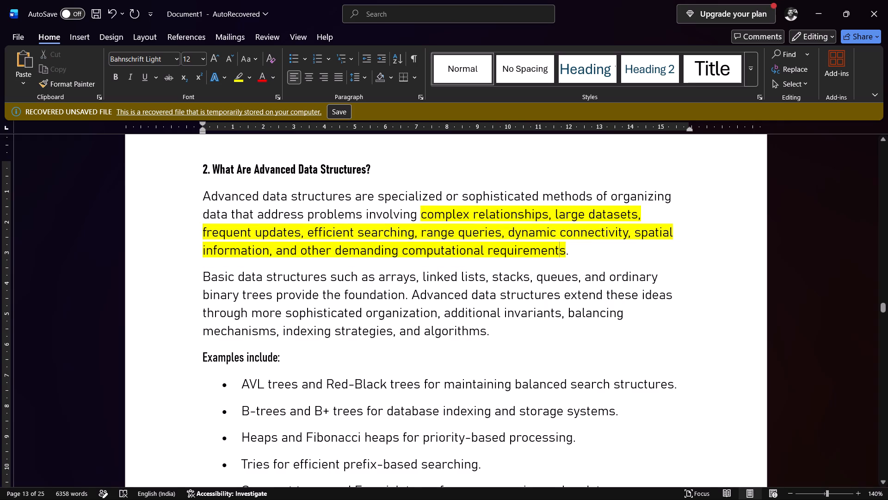
Highlight ", linked lists, stacks, queues" in yellow in the "Basic data structures" paragraph.
scroll(558, 256, "down", 1)
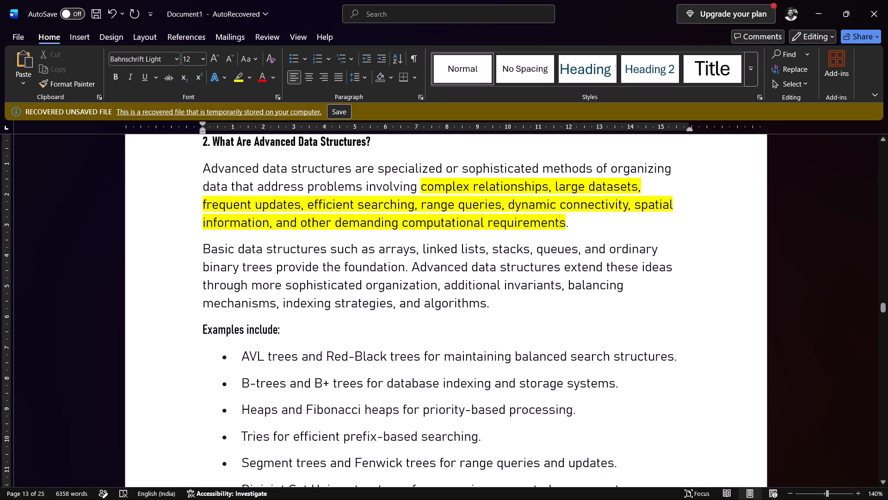
left_click_drag(416, 250, 502, 242)
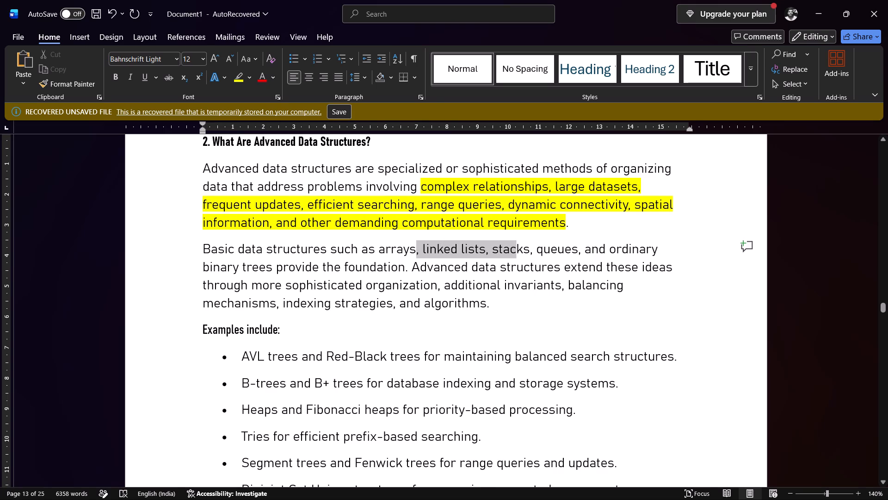
left_click_drag(502, 242, 567, 251)
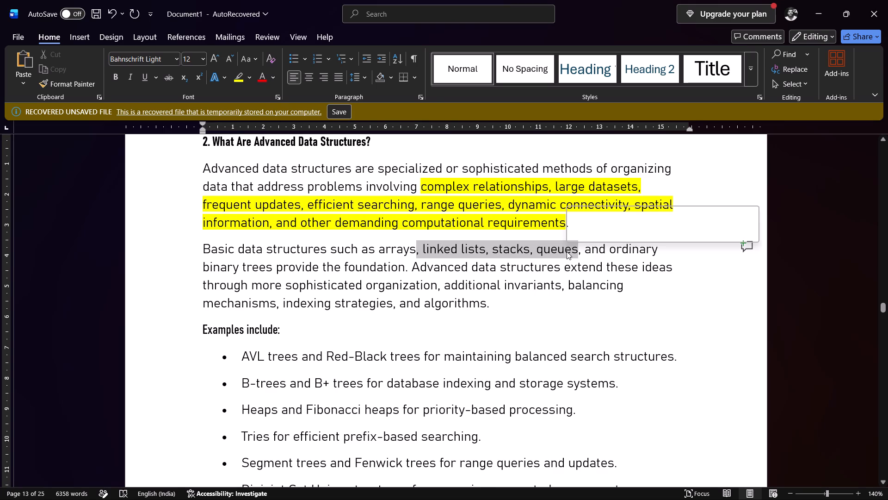
left_click(614, 229)
left_click(573, 286)
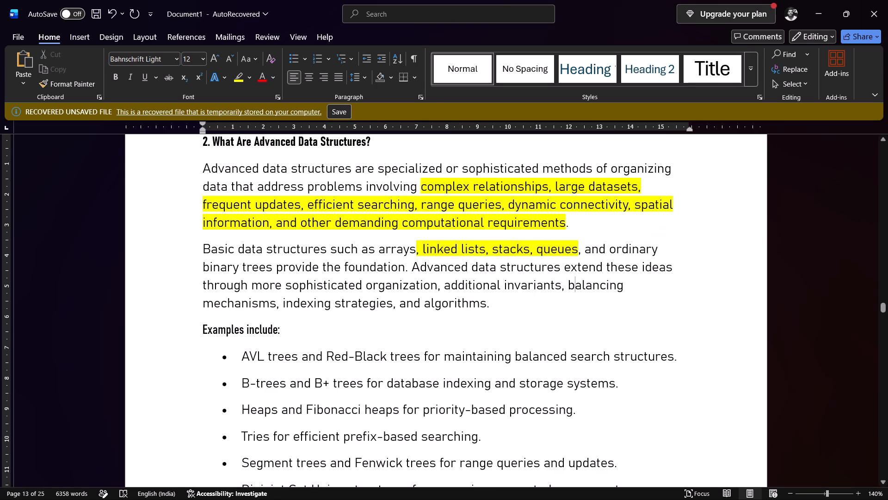
Apply the Bahnschrift Light font to the "These structures are called advanced" paragraph below the examples list.
scroll(573, 286, "down", 1)
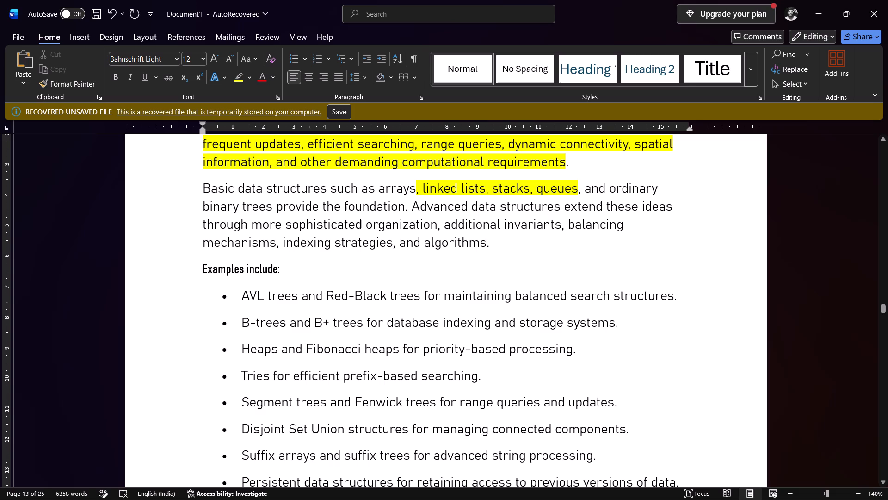
scroll(573, 286, "down", 1)
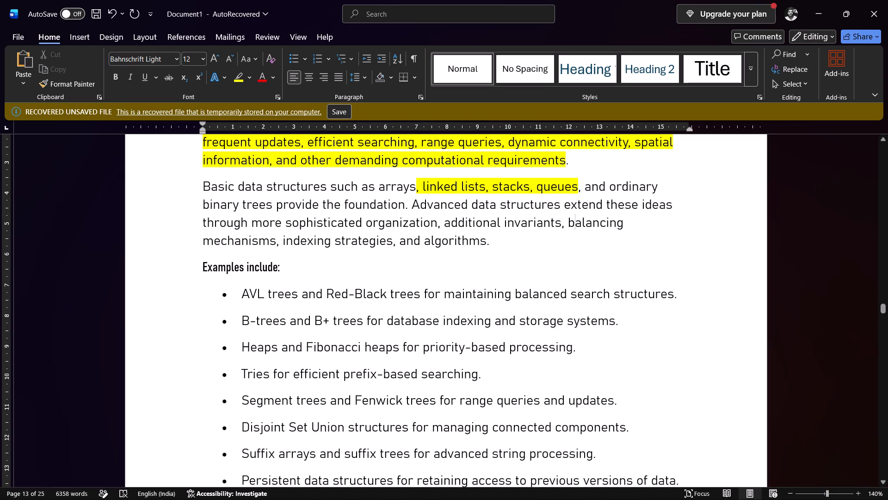
scroll(573, 286, "down", 1)
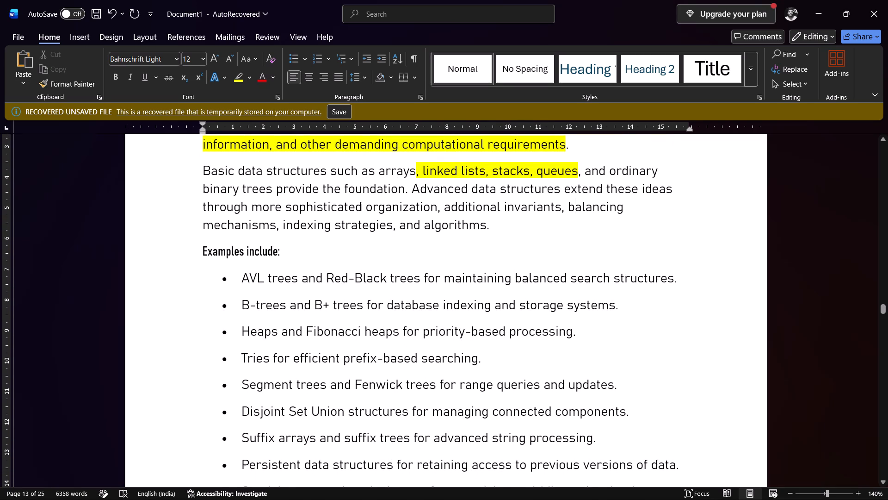
scroll(573, 286, "down", 1)
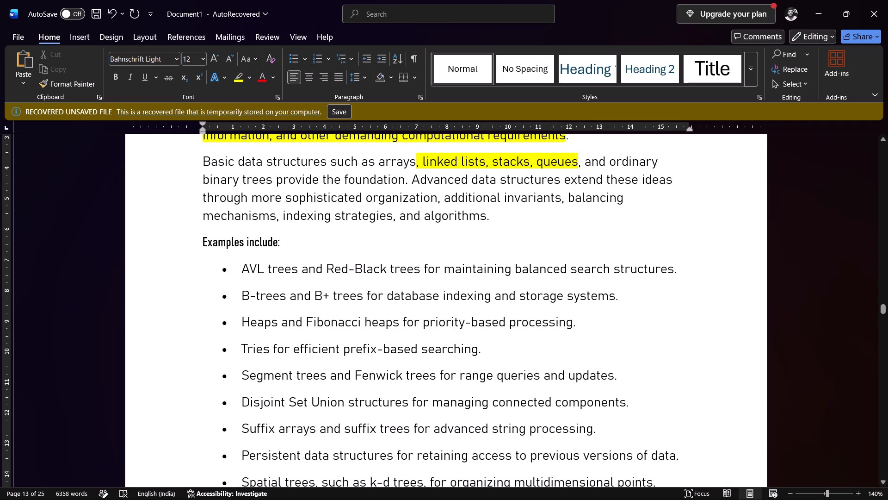
scroll(331, 220, "down", 1)
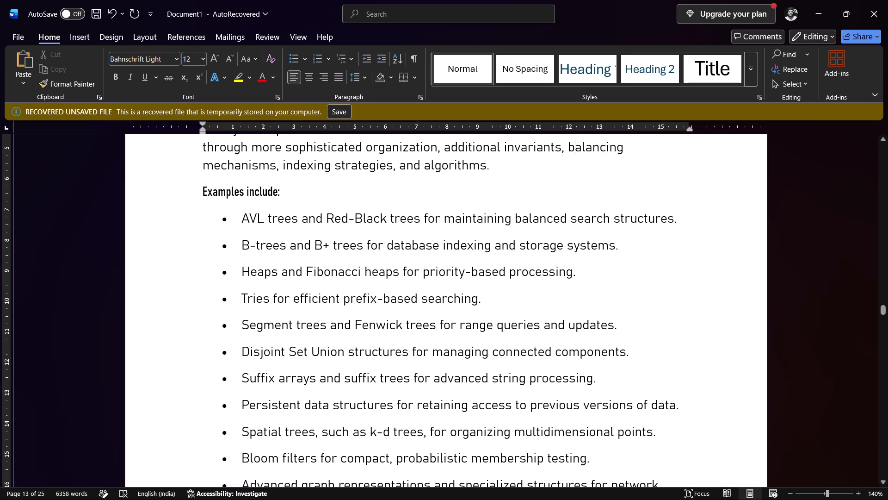
scroll(401, 223, "down", 2)
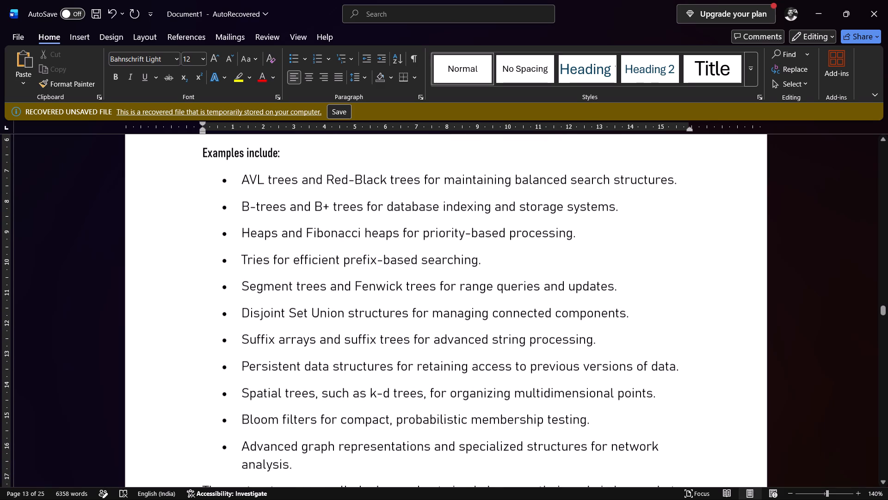
scroll(401, 223, "down", 1)
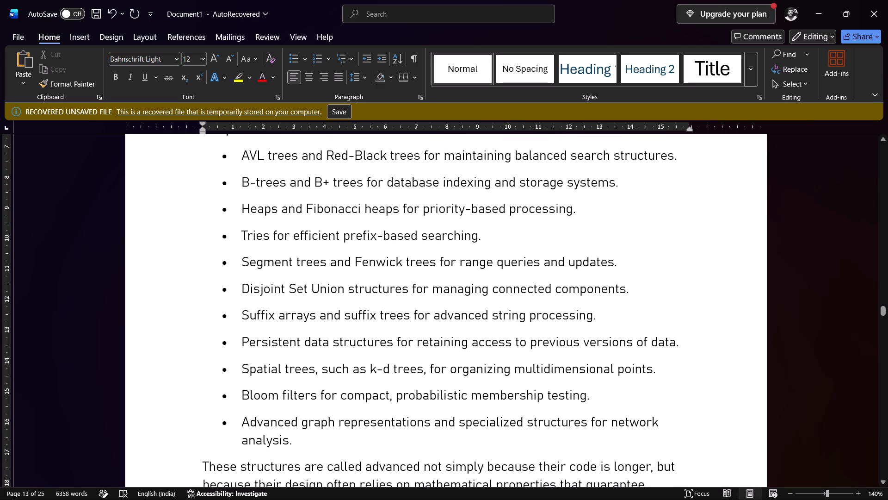
scroll(401, 223, "down", 1)
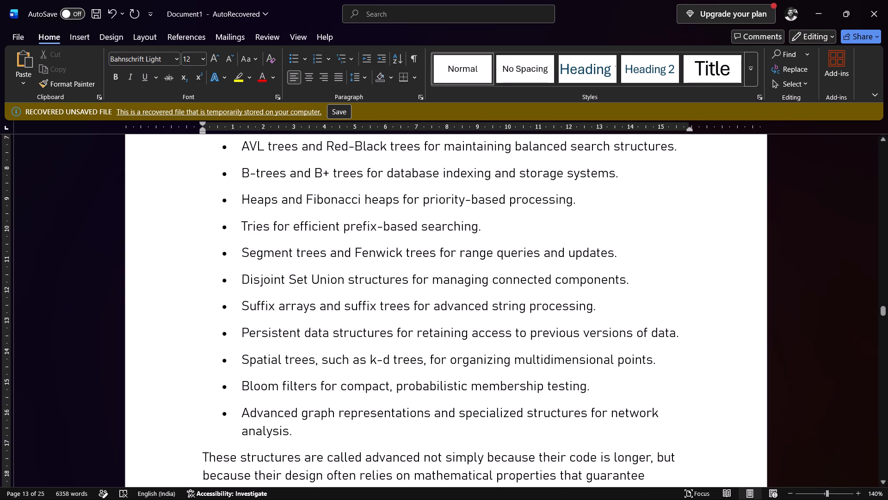
scroll(401, 223, "down", 2)
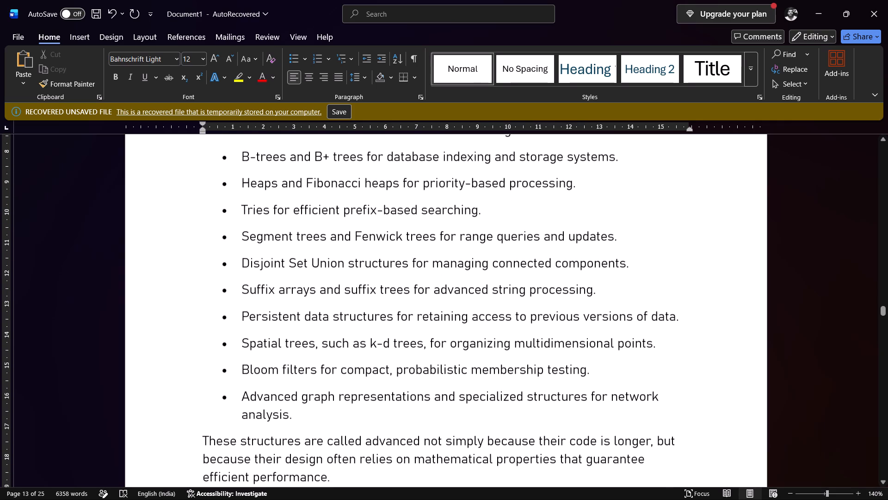
scroll(401, 223, "down", 2)
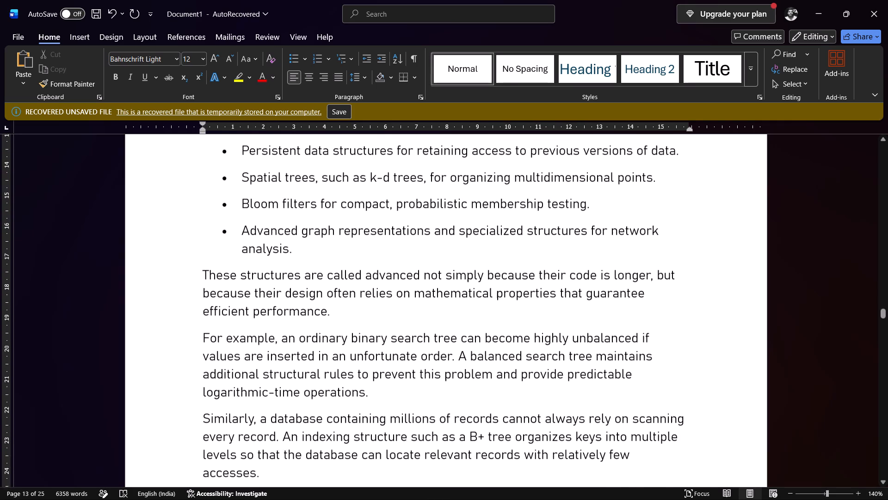
scroll(401, 223, "down", 1)
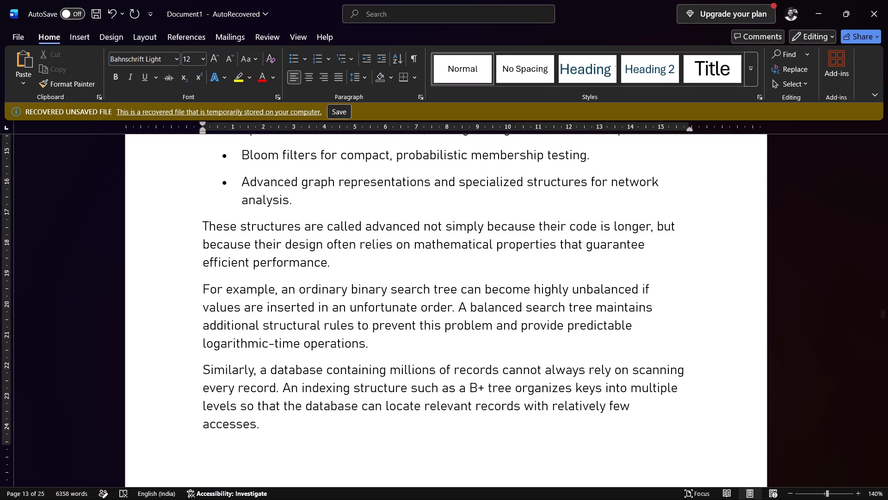
left_click_drag(339, 266, 200, 220)
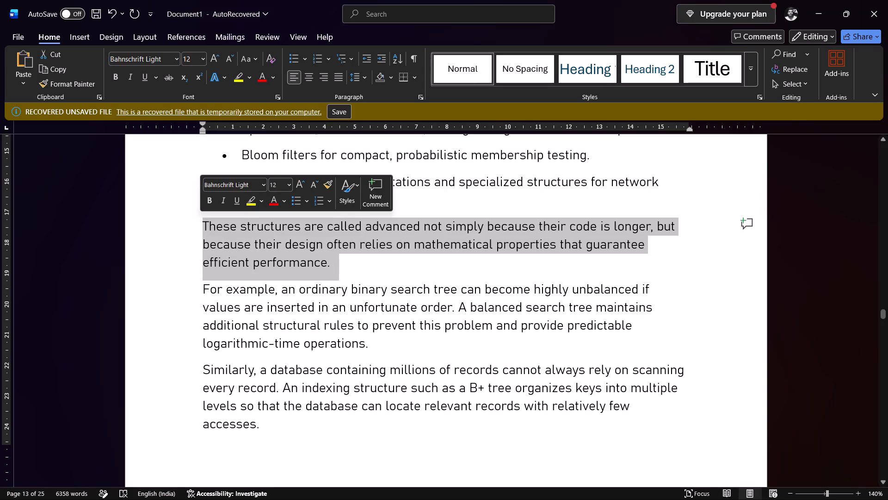
left_click(260, 184)
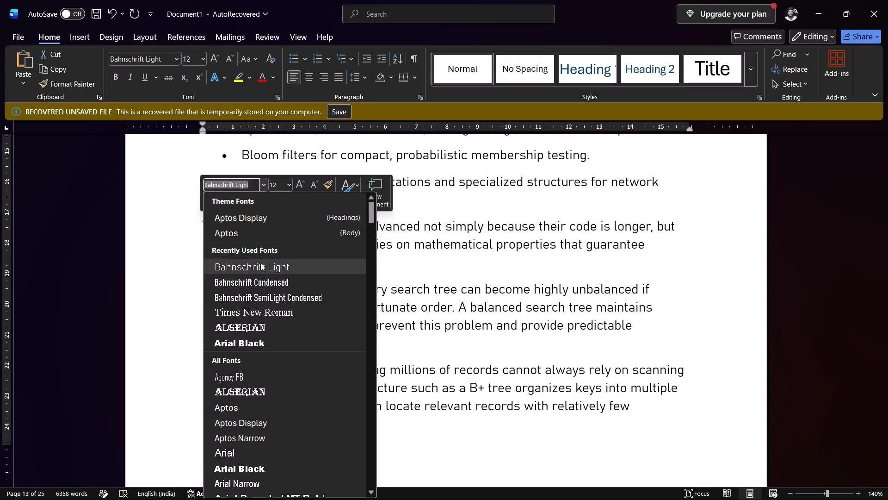
left_click(262, 264)
left_click(297, 276)
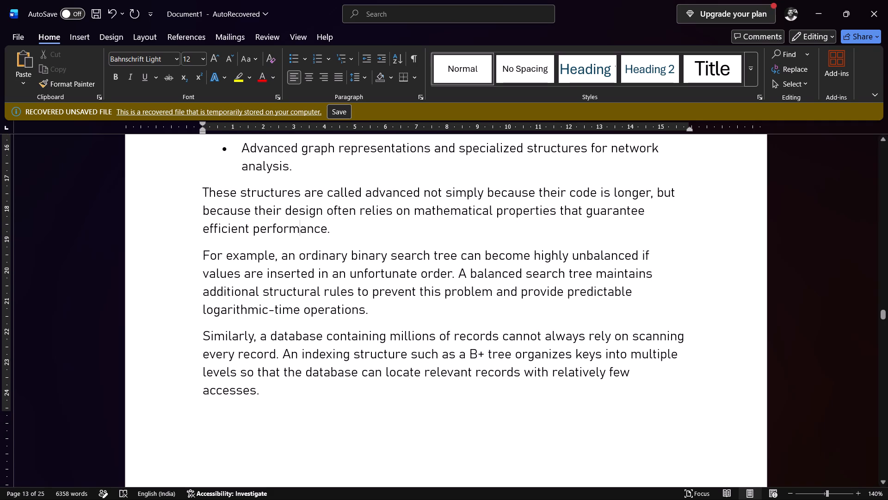
Highlight "balanced search tree maintains additional structural rules" through "logarithmic-time operations." in yellow in the "For example" paragraph.
left_click_drag(469, 274, 454, 302)
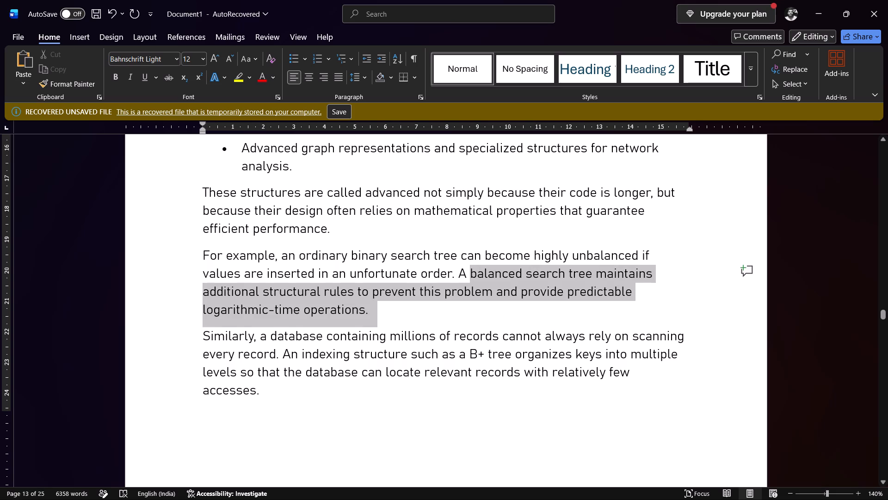
left_click_drag(454, 302, 410, 312)
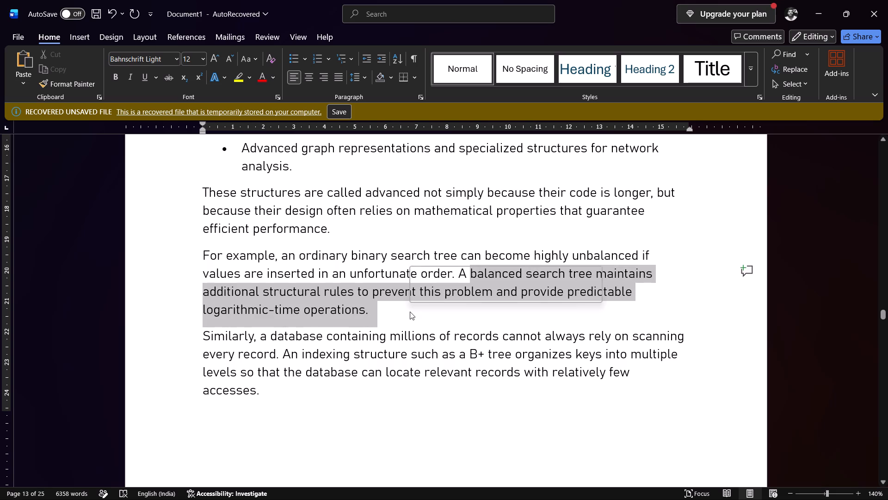
left_click(461, 289)
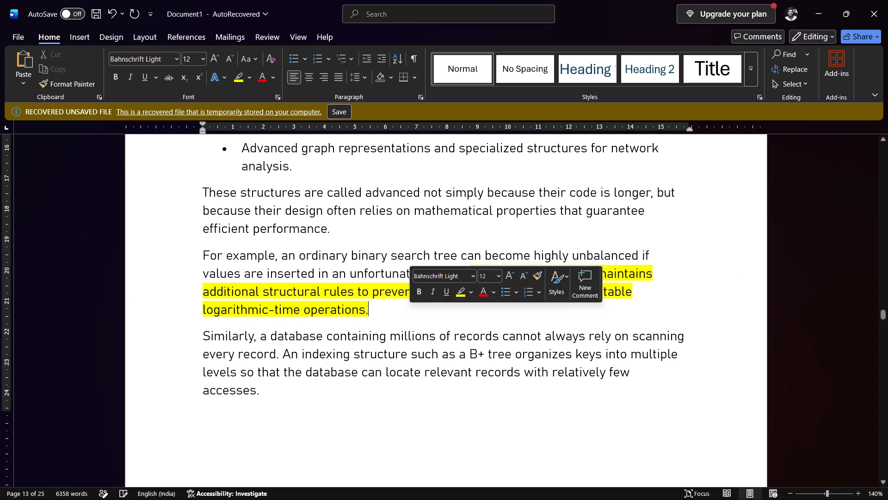
left_click(432, 322)
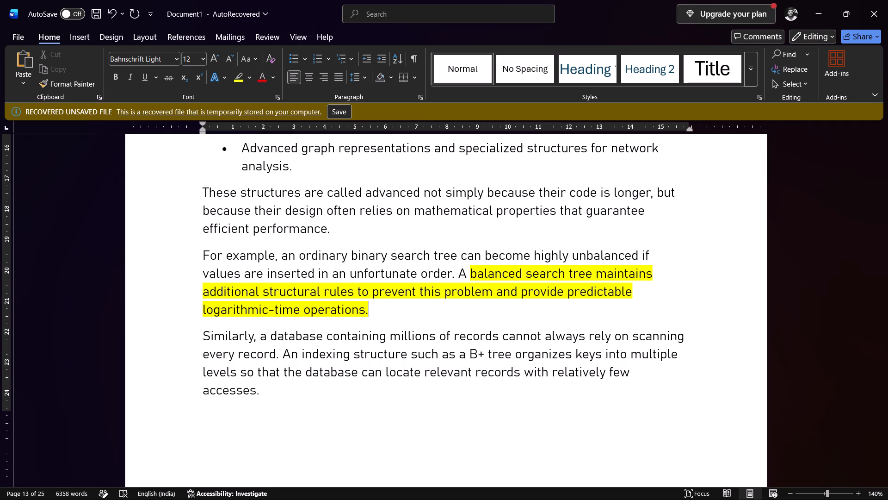
Highlight "stores 100 student records" in yellow in the "Imagine an application" paragraph of section 3.
scroll(432, 322, "down", 1)
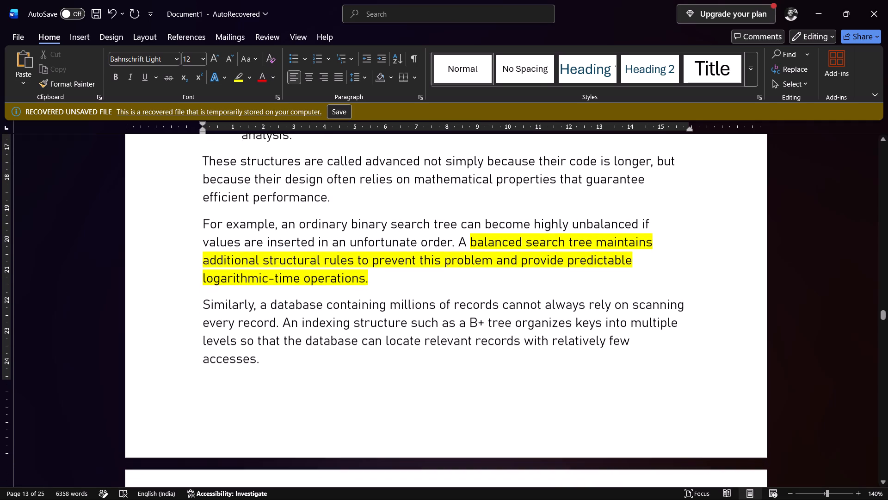
scroll(432, 322, "down", 2)
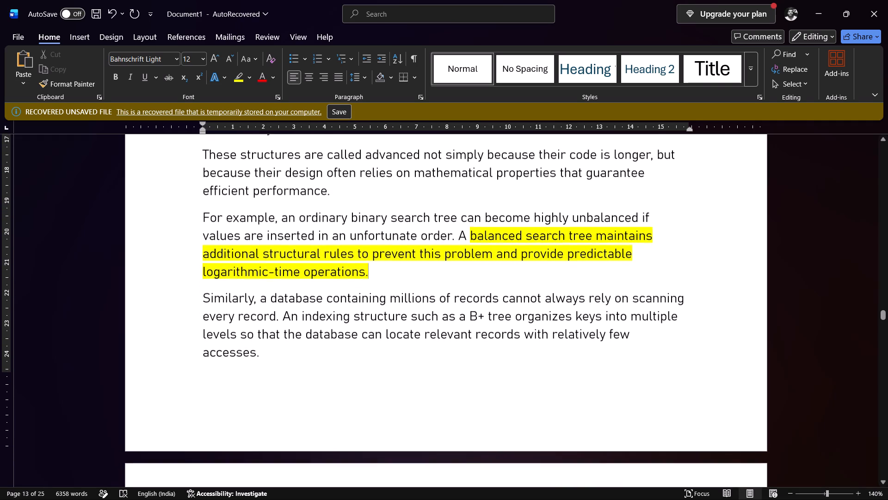
scroll(432, 322, "down", 2)
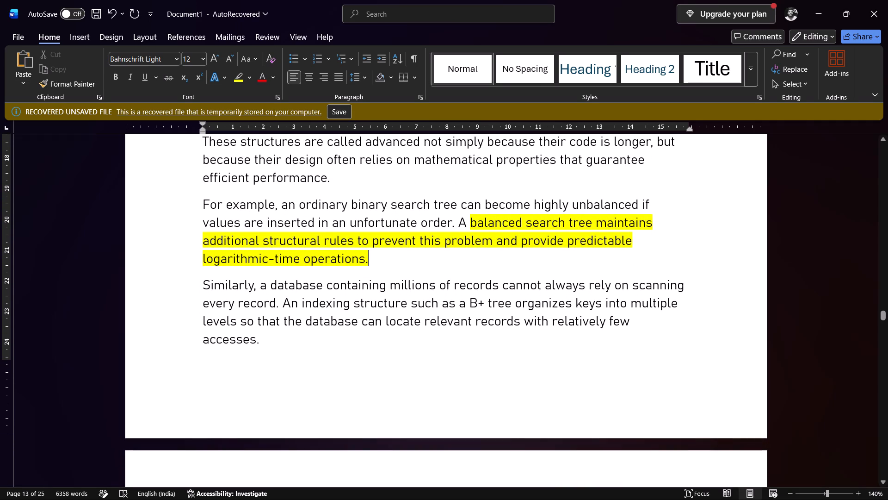
scroll(432, 322, "down", 2)
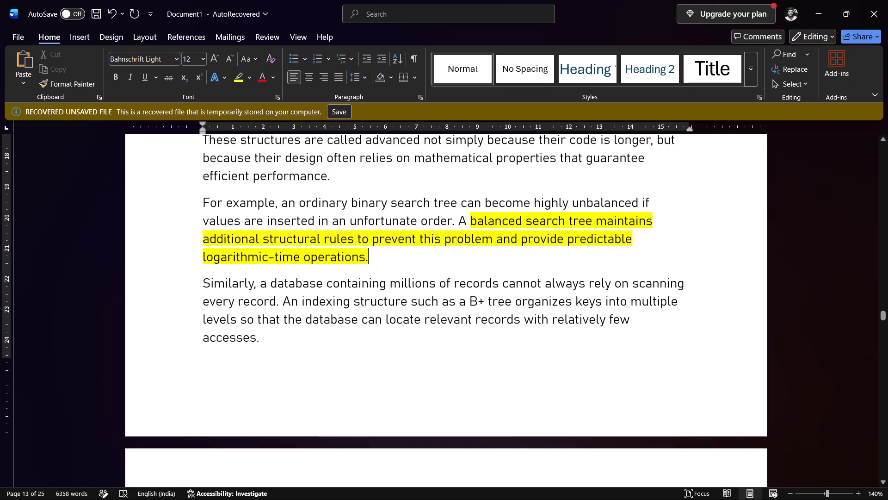
scroll(432, 322, "down", 2)
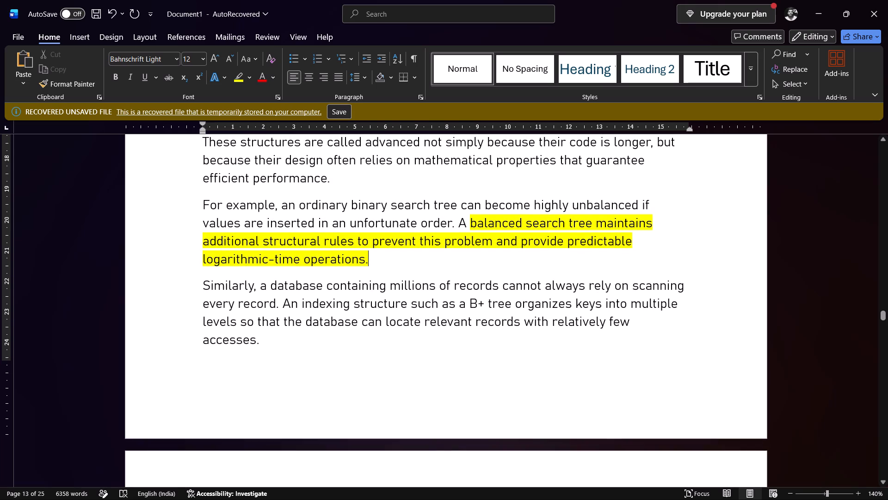
scroll(432, 322, "down", 2)
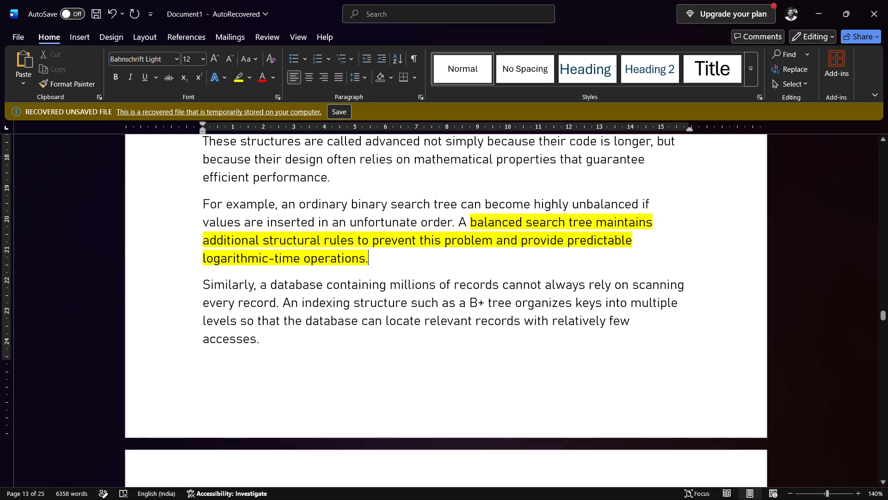
scroll(432, 322, "down", 2)
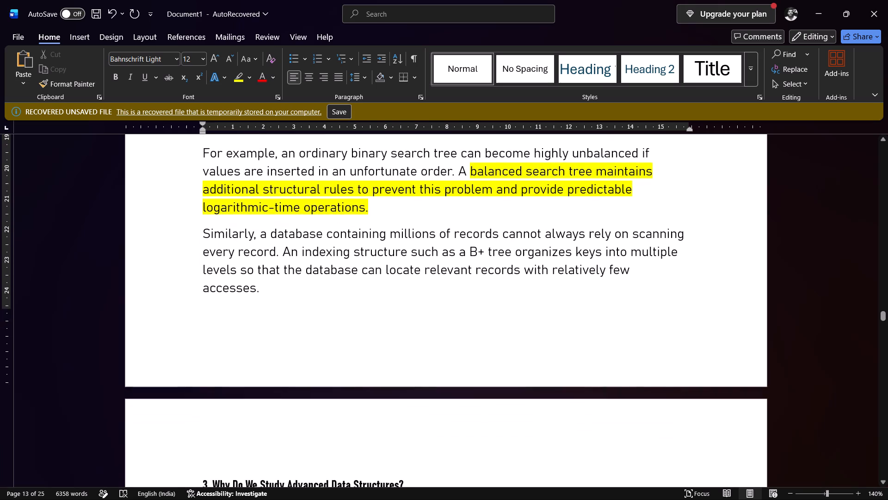
scroll(432, 322, "down", 2)
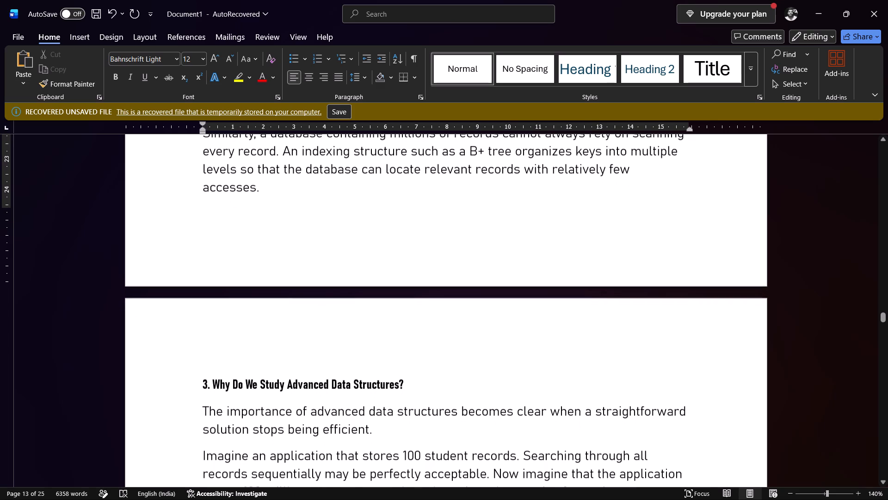
scroll(432, 322, "down", 4)
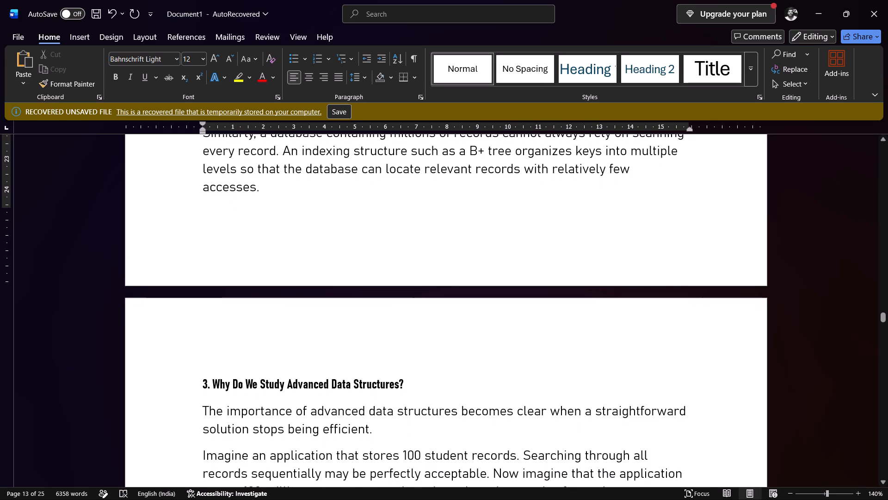
scroll(432, 322, "down", 1)
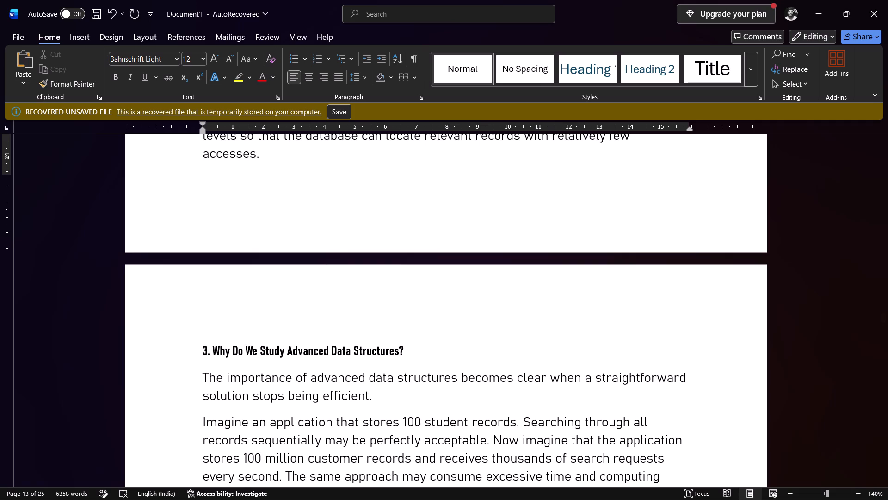
scroll(432, 322, "up", 1)
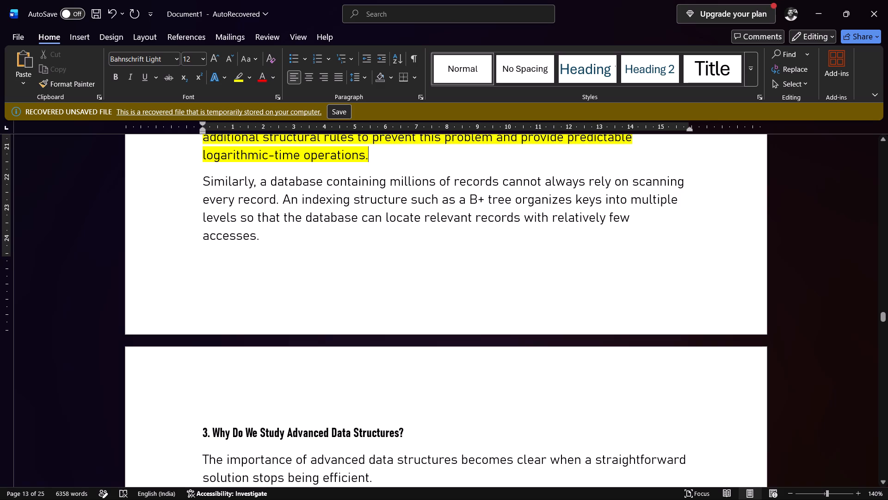
scroll(360, 286, "down", 1)
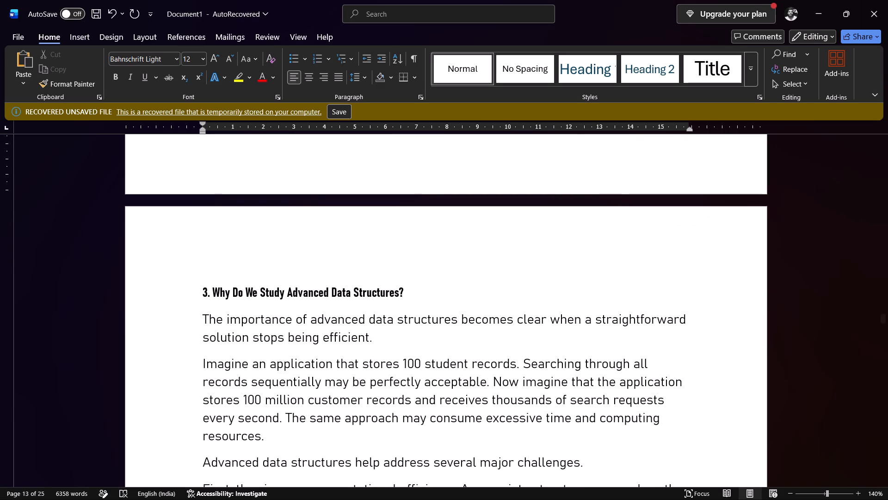
scroll(386, 320, "down", 1)
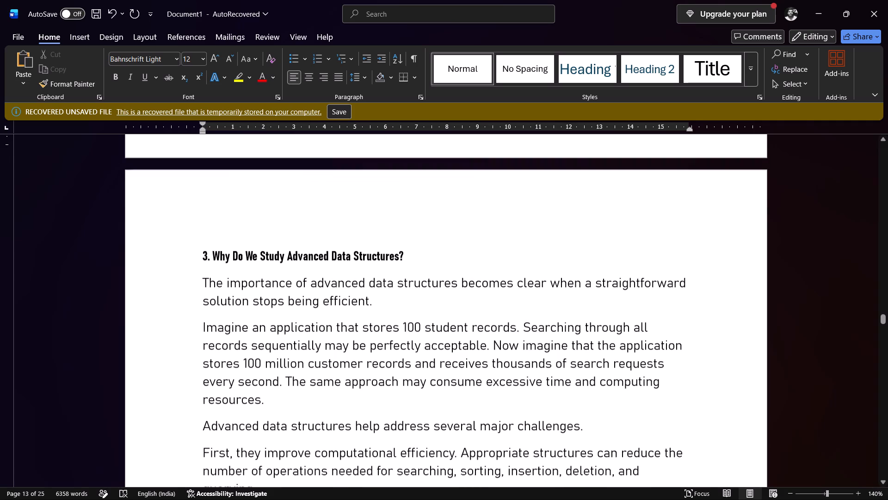
scroll(386, 320, "down", 1)
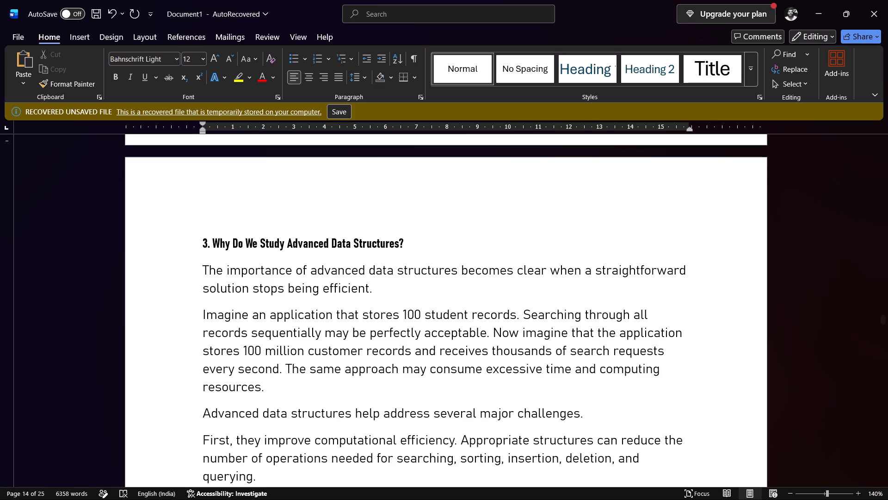
left_click(212, 321)
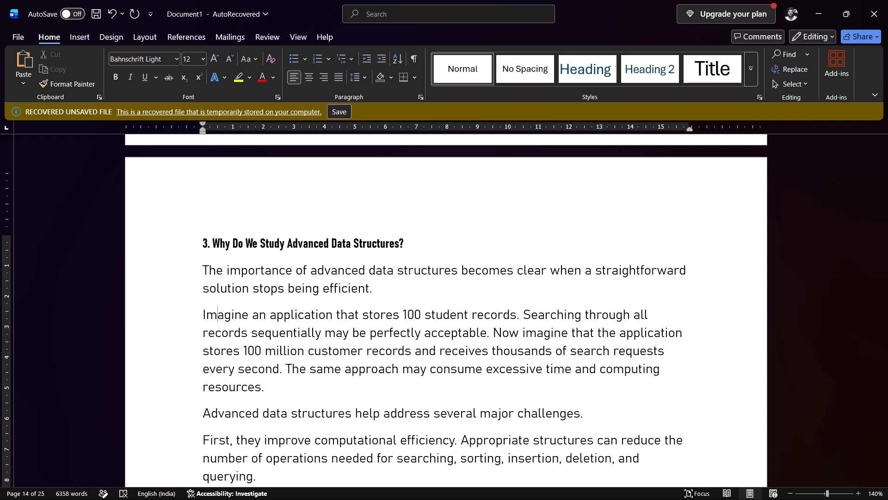
scroll(212, 321, "down", 1)
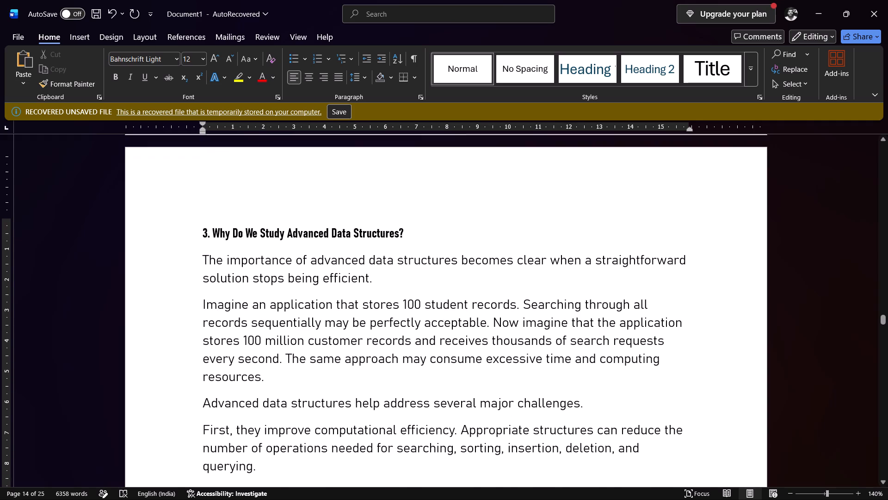
scroll(212, 321, "down", 2)
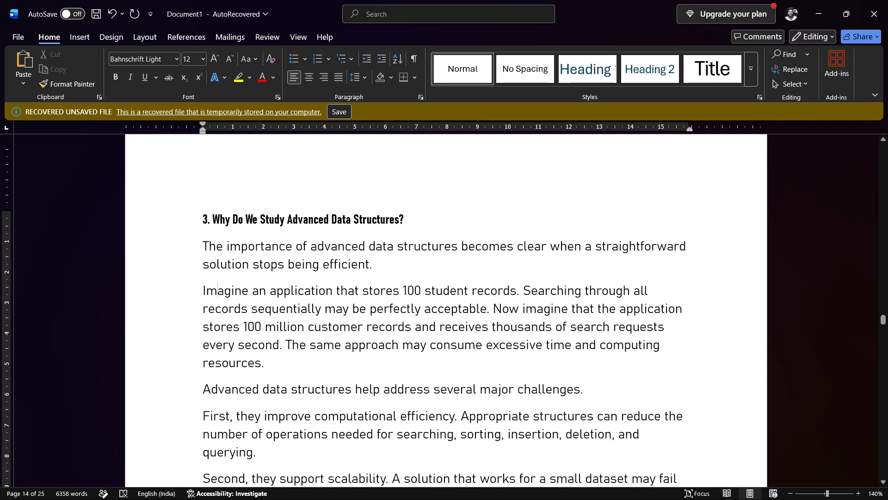
scroll(212, 321, "down", 1)
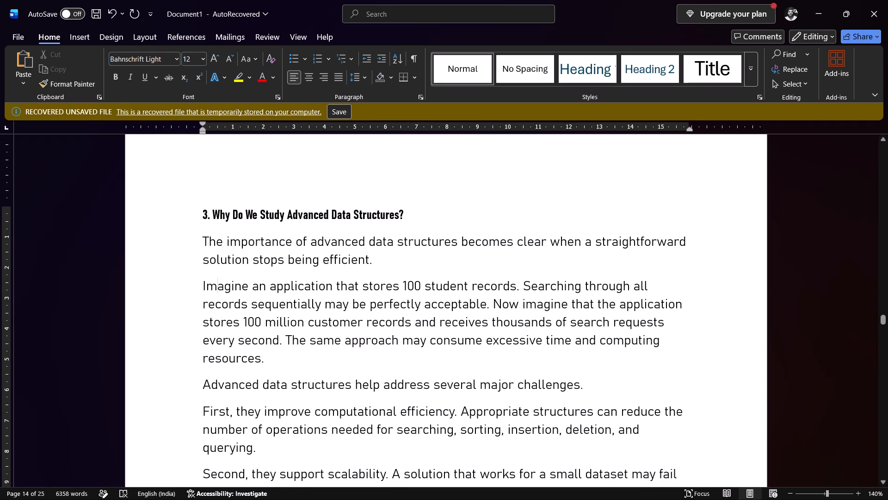
left_click_drag(401, 284, 491, 283)
left_click(543, 262)
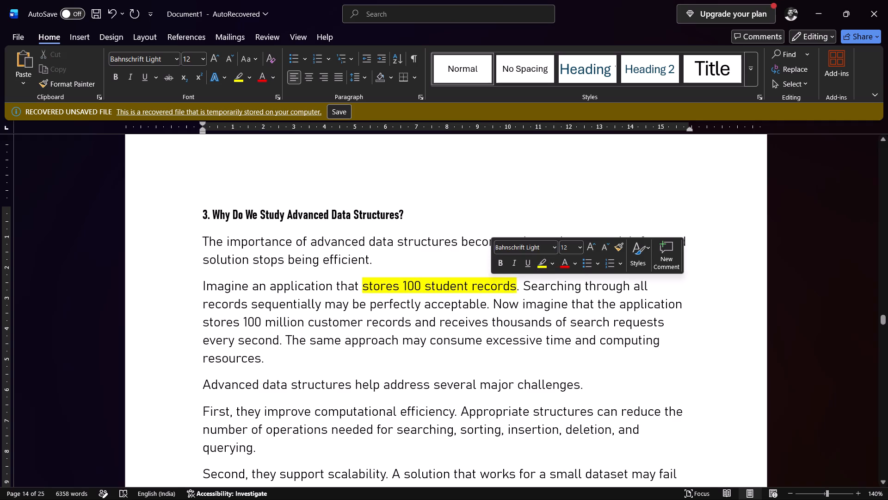
left_click(516, 328)
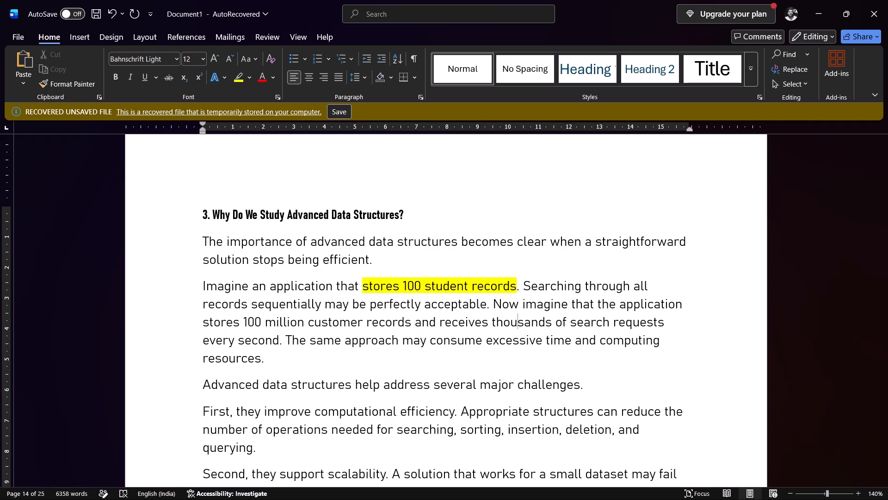
Highlight "same approach may consume excessive time and computing resources." in yellow at the end of the "Imagine an application" paragraph.
scroll(516, 328, "down", 1)
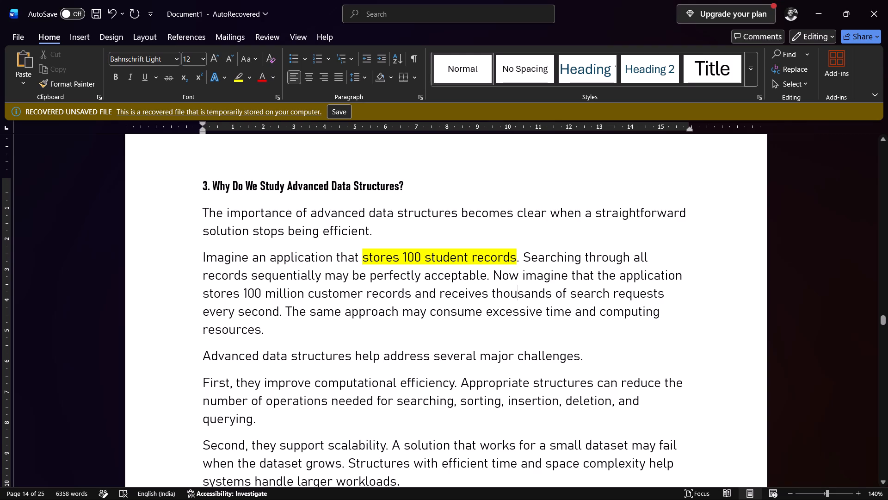
scroll(499, 344, "down", 1)
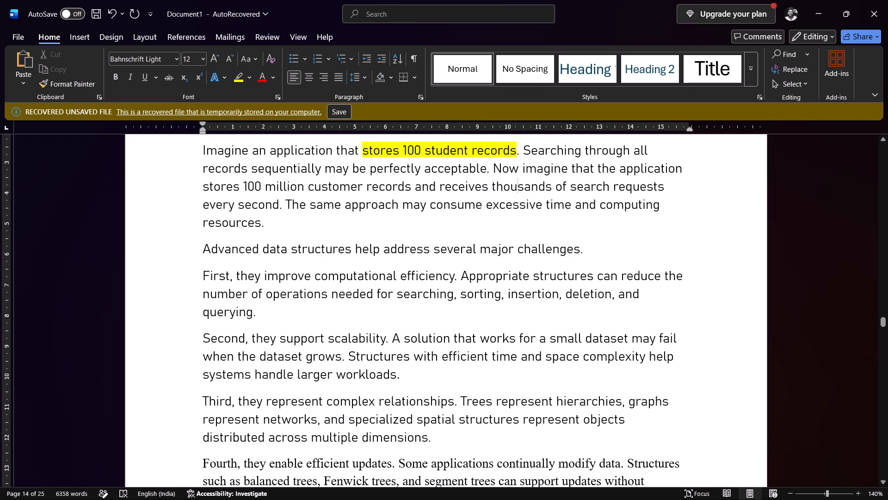
left_click_drag(322, 208, 333, 217)
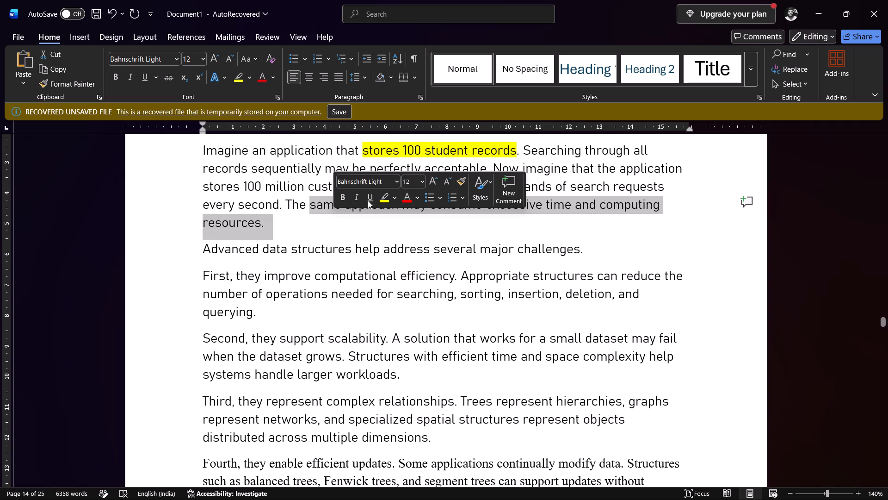
left_click(382, 194)
left_click(382, 256)
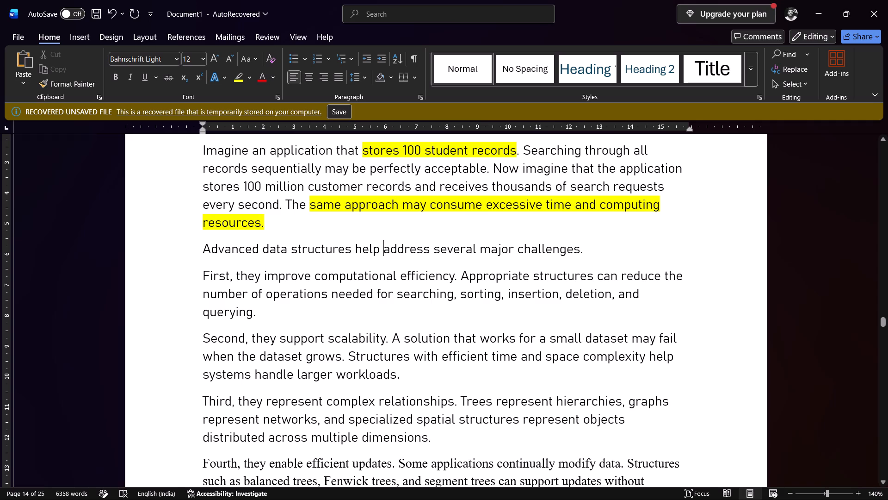
Highlight "A solution that works for a small dataset" through "systems handle larger workloads." in yellow in the "Second, they support scalability" paragraph.
scroll(382, 256, "down", 1)
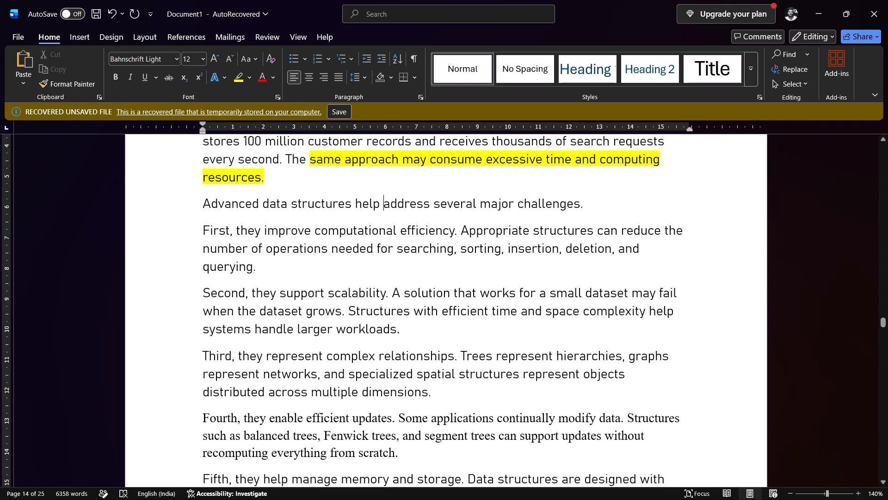
scroll(382, 256, "down", 1)
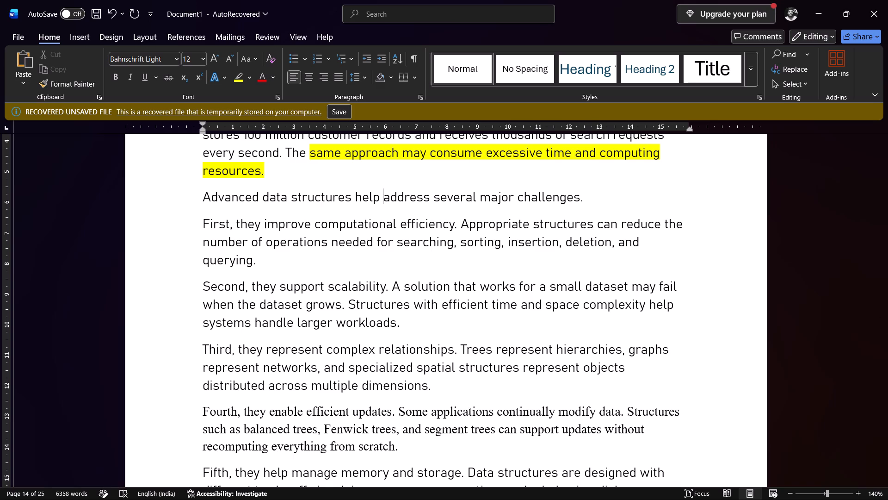
scroll(269, 221, "down", 1)
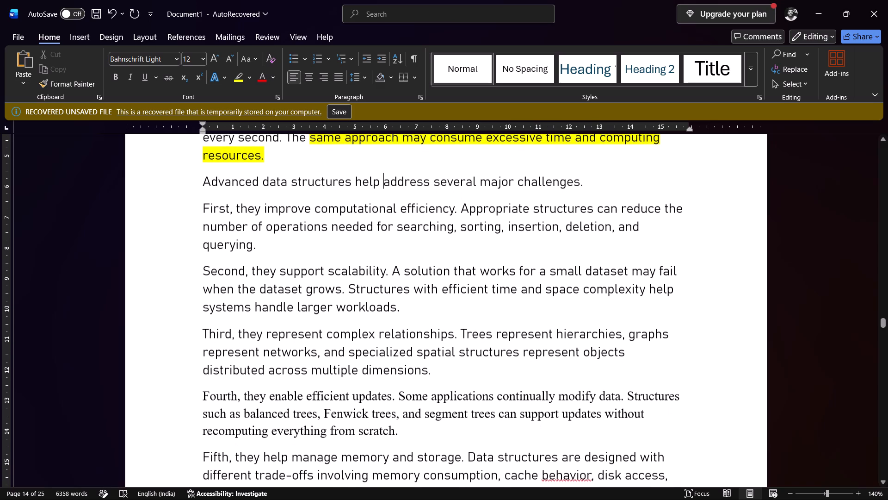
scroll(269, 221, "down", 3)
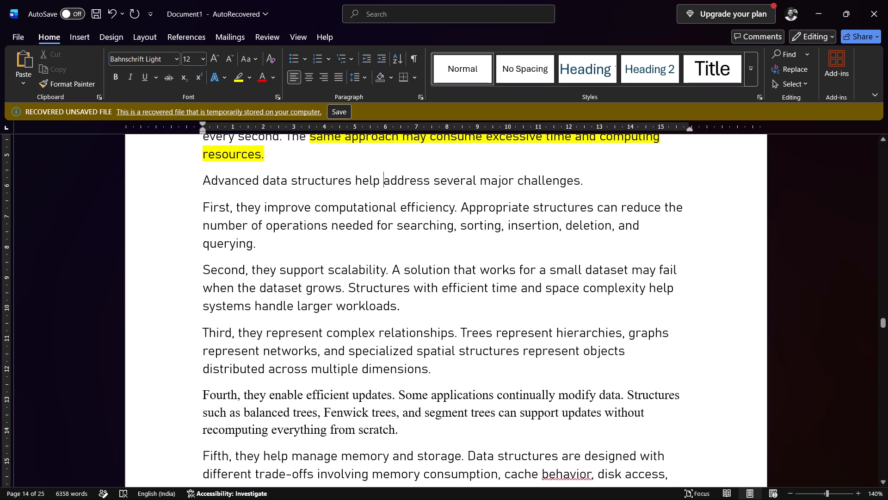
scroll(269, 221, "down", 5)
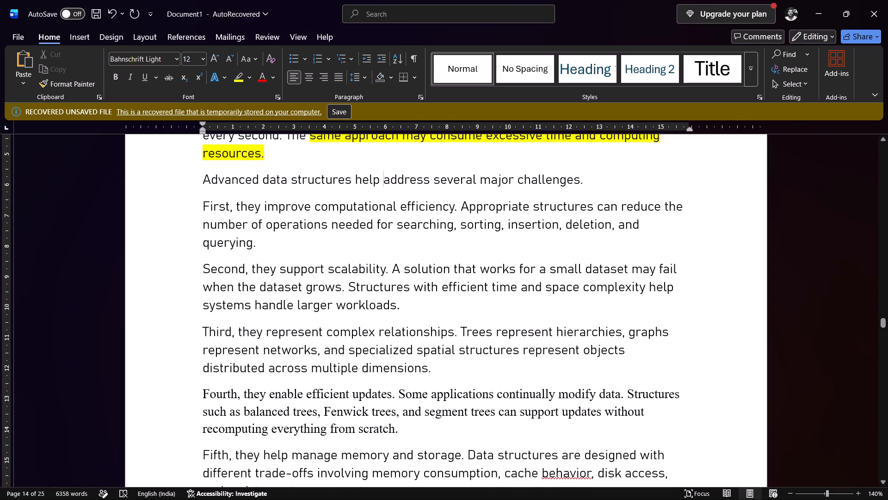
scroll(269, 221, "down", 3)
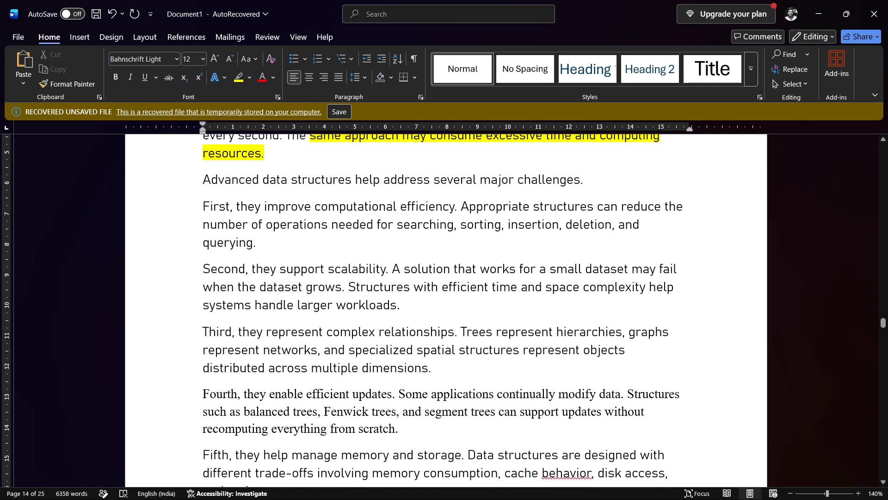
scroll(269, 221, "down", 1)
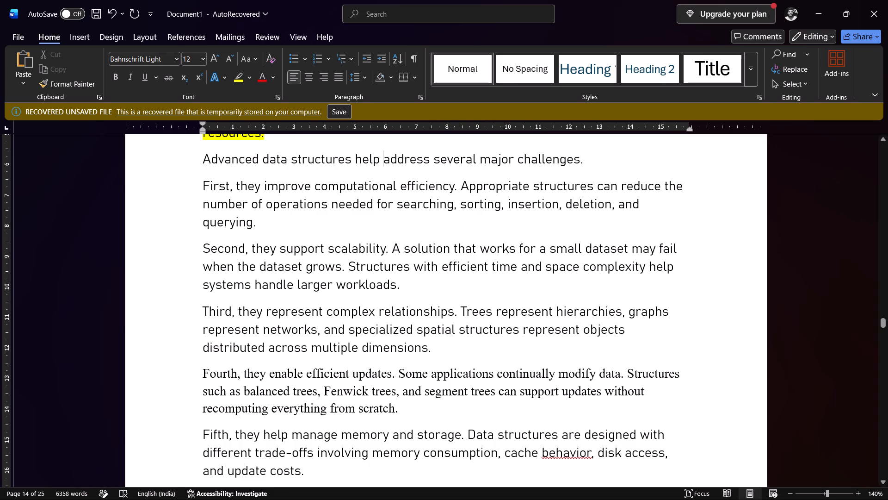
left_click_drag(393, 247, 402, 279)
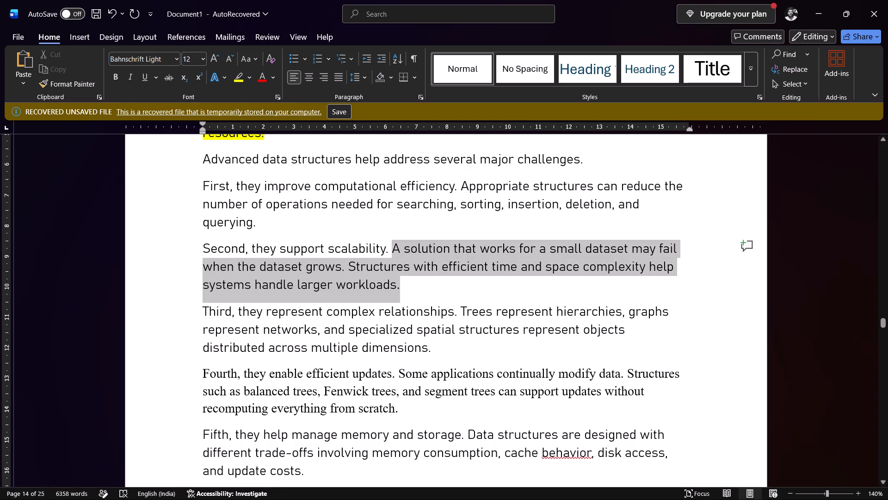
left_click_drag(402, 279, 401, 279)
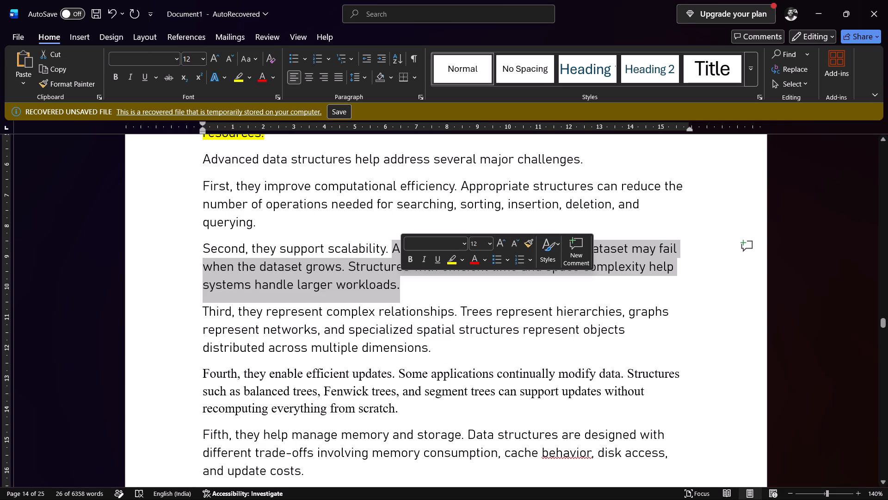
left_click(454, 260)
left_click(443, 287)
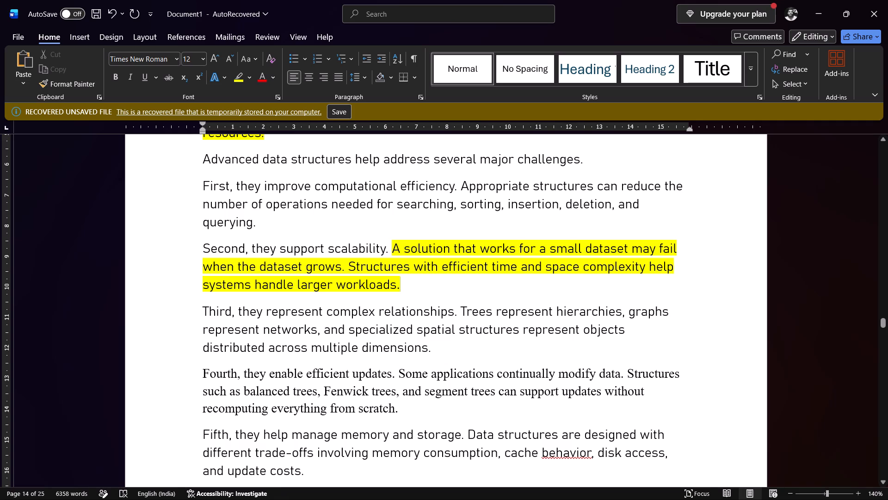
Change the font of the "Fourth, they enable efficient updates" paragraph to Bahnschrift Light.
scroll(443, 287, "down", 1)
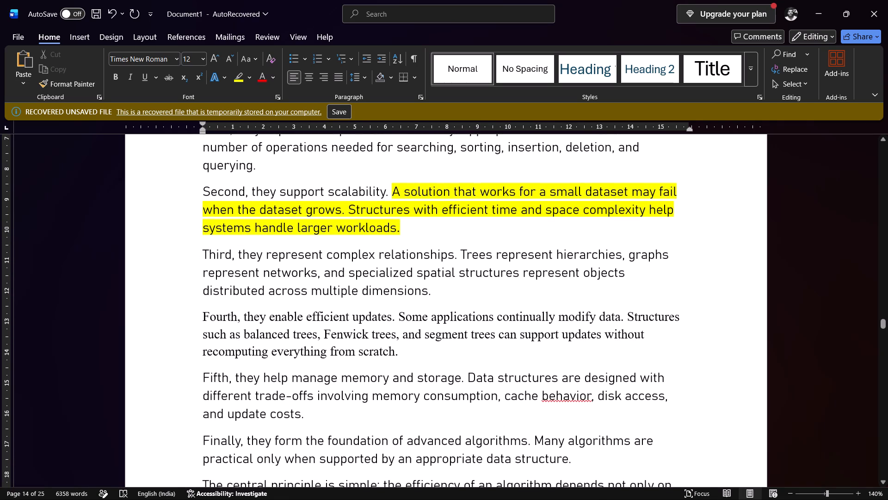
scroll(443, 287, "down", 3)
left_click_drag(396, 353, 208, 319)
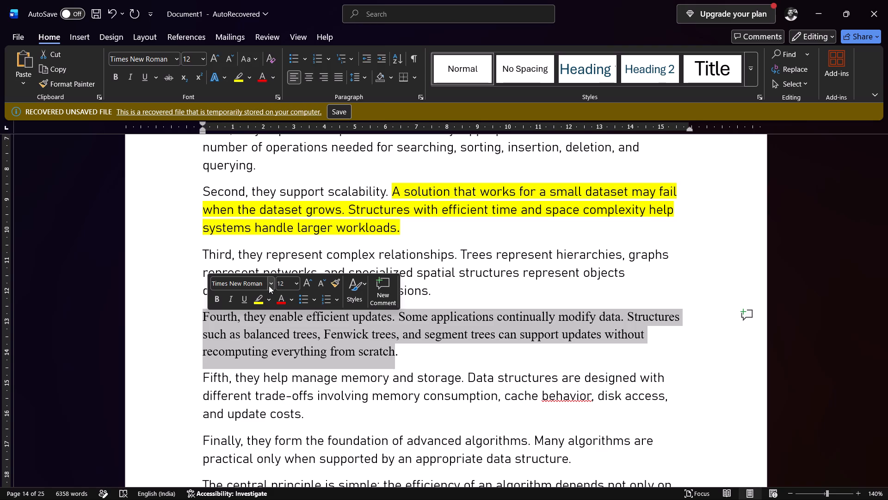
left_click(269, 286)
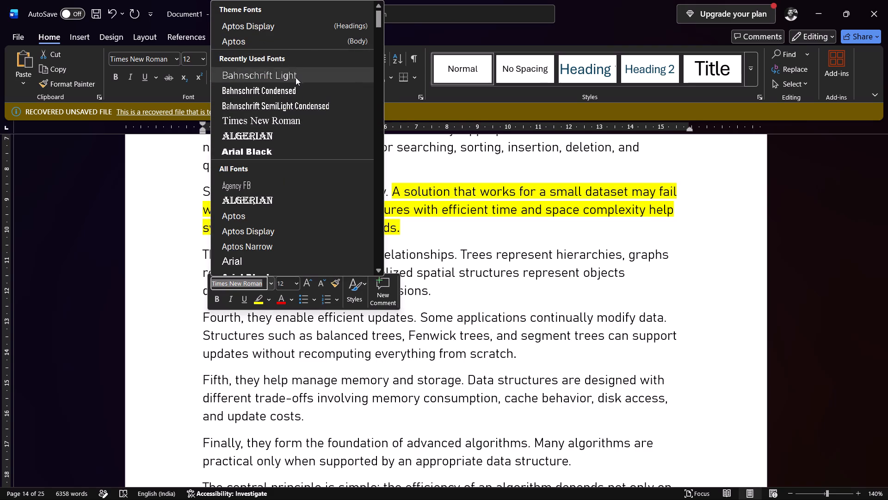
left_click(296, 76)
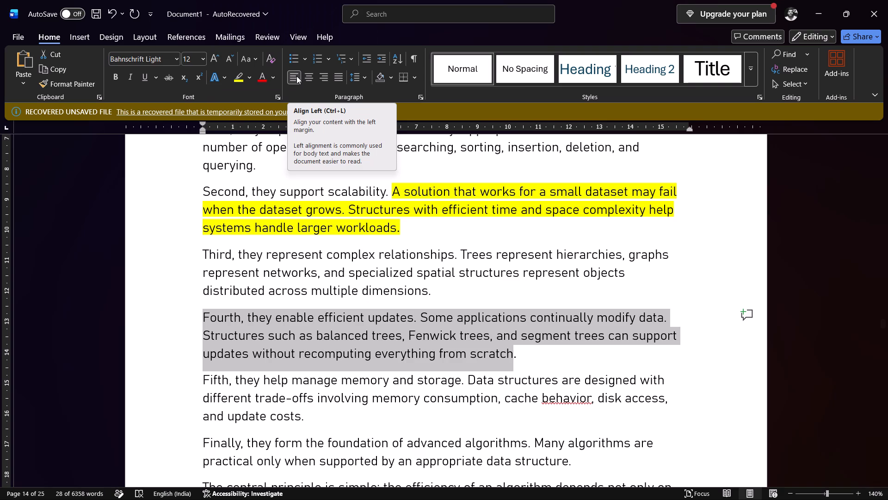
left_click(352, 239)
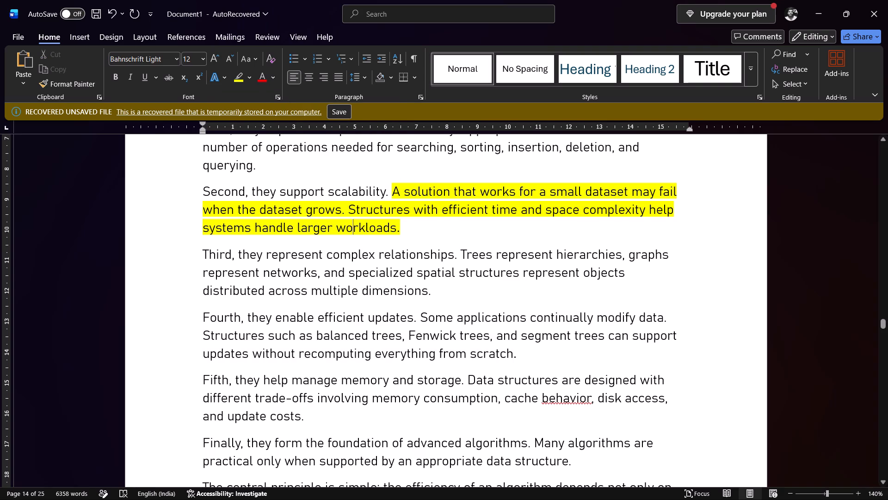
Highlight ", Fenwick trees, and segment trees" through "recomputing everything from scratch." in yellow in the "Fourth, they enable efficient updates" paragraph.
scroll(361, 347, "down", 1)
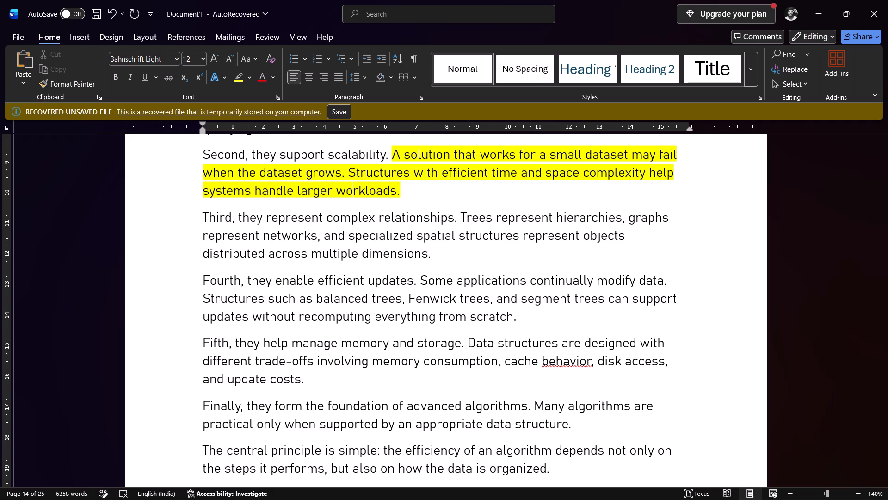
scroll(361, 347, "down", 1)
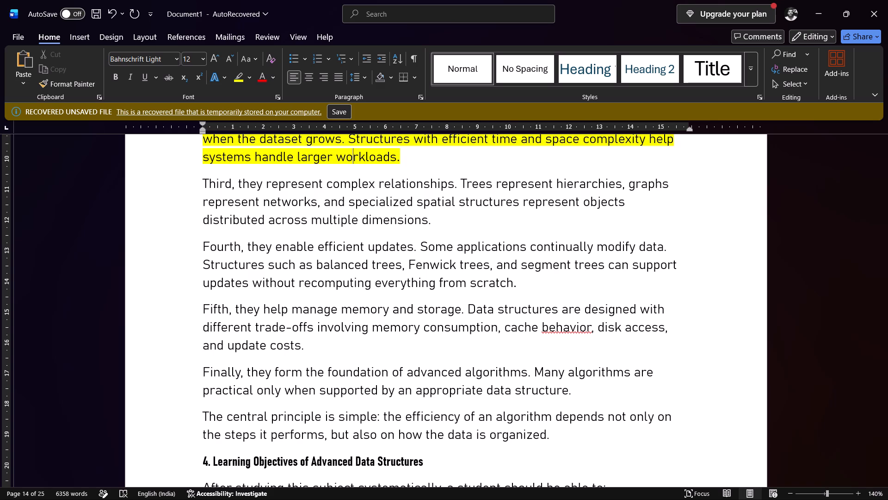
scroll(413, 303, "down", 1)
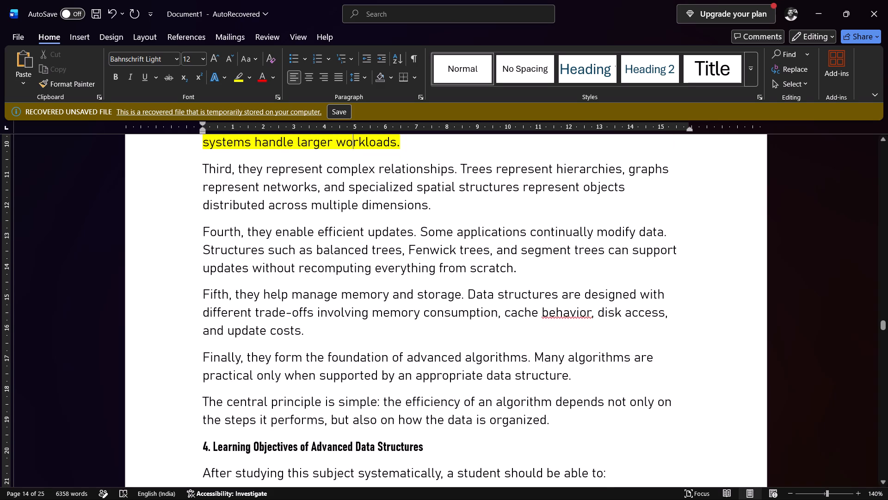
left_click_drag(404, 250, 545, 244)
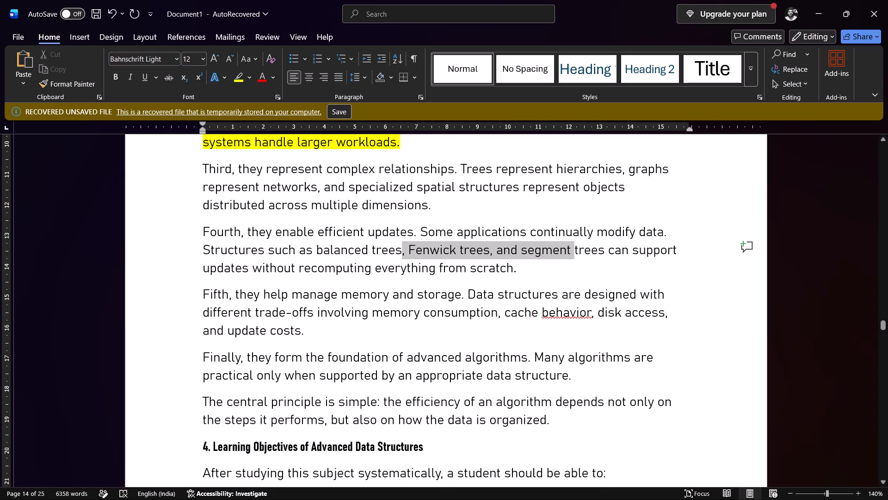
left_click_drag(545, 244, 546, 247)
left_click_drag(546, 247, 516, 269)
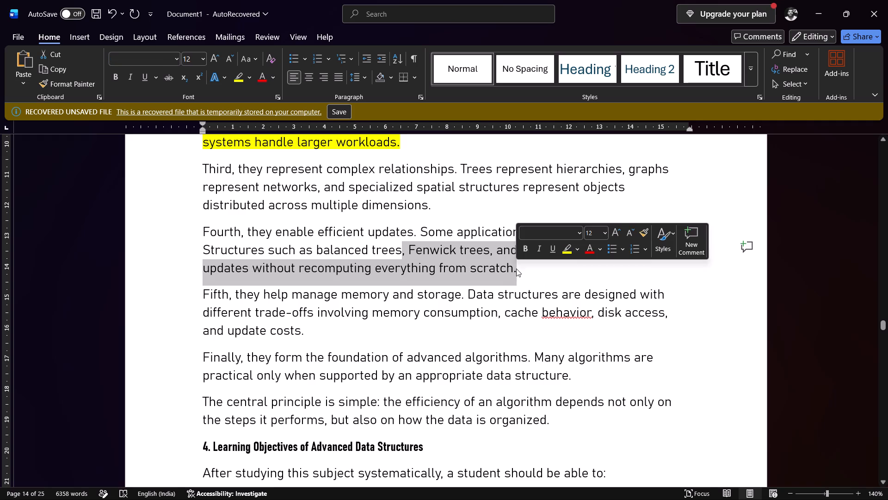
left_click(566, 249)
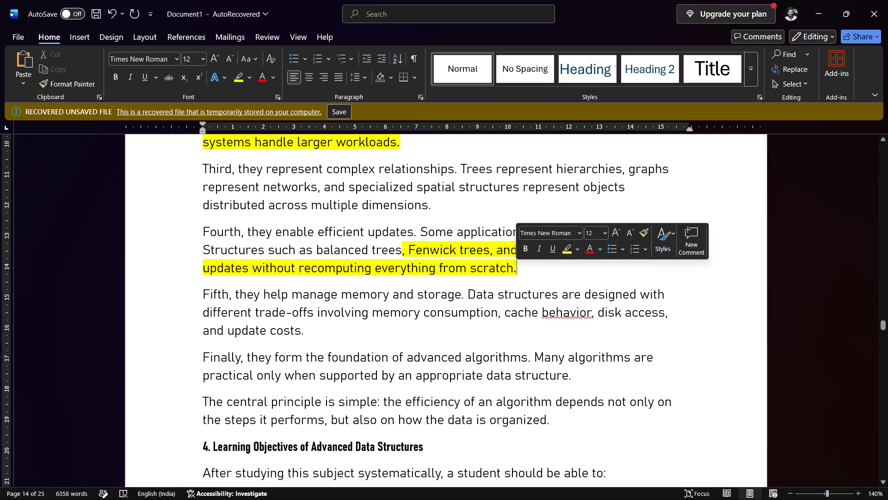
Highlight "they form the foundation of advanced algorithms." through "an appropriate data structure." in yellow in the "Finally" paragraph.
scroll(429, 320, "down", 1)
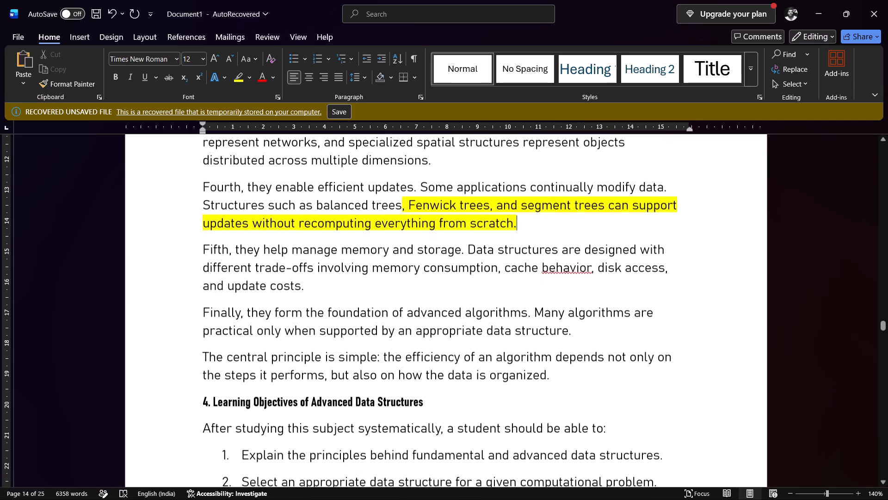
scroll(429, 320, "down", 1)
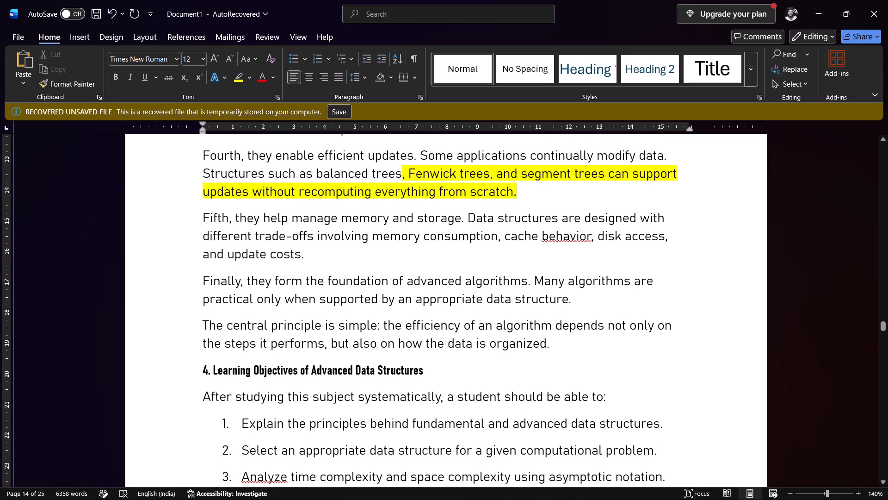
left_click_drag(244, 281, 463, 292)
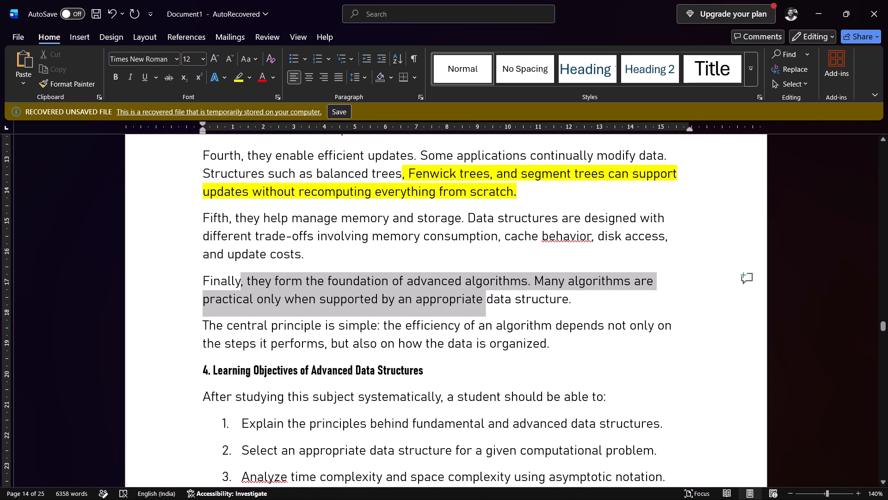
left_click_drag(463, 292, 682, 305)
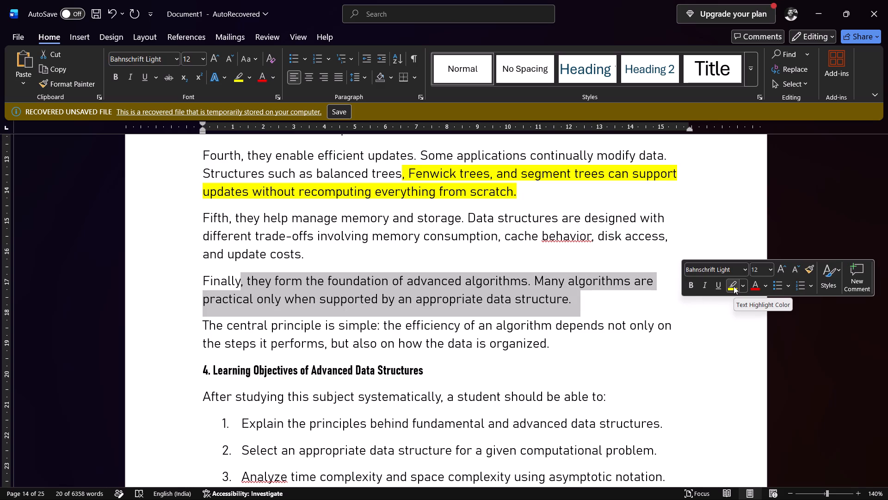
left_click(651, 330)
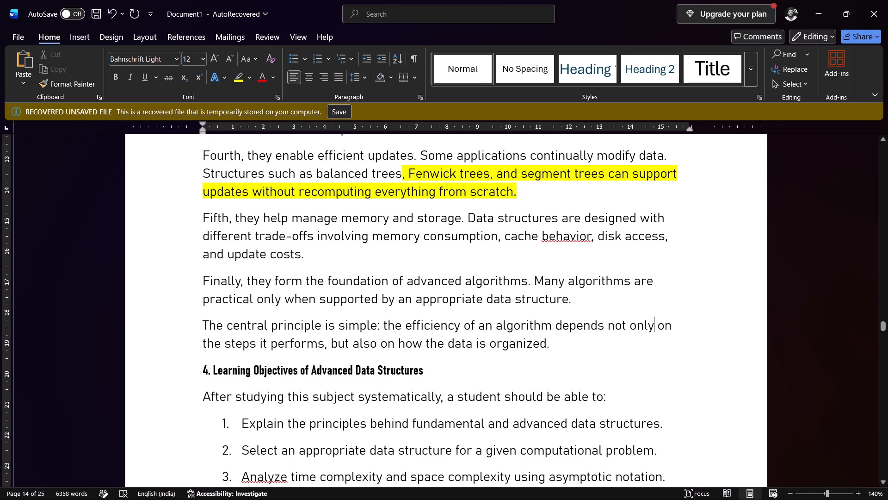
left_click_drag(577, 303, 362, 281)
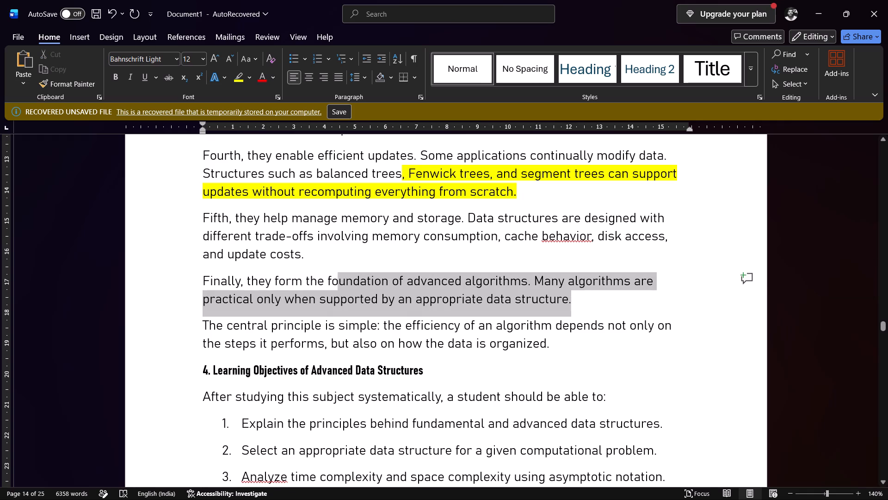
left_click_drag(362, 281, 253, 282)
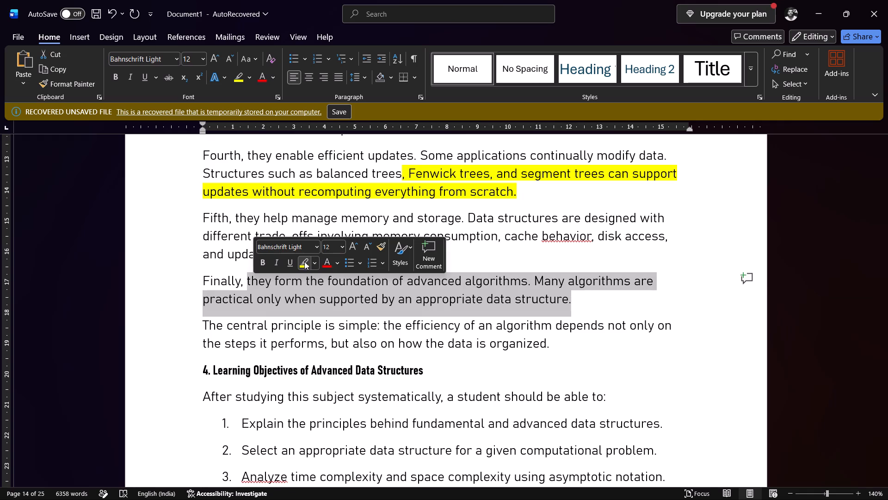
left_click(304, 262)
left_click(323, 306)
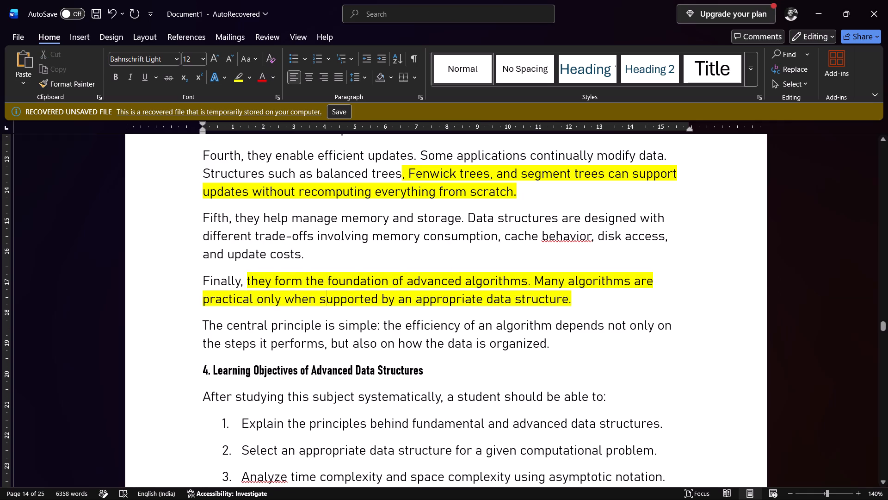
Highlight the first learning objective in section 4, "Explain the principles behind fundamental and advanced data structures.", in yellow.
scroll(373, 283, "down", 1)
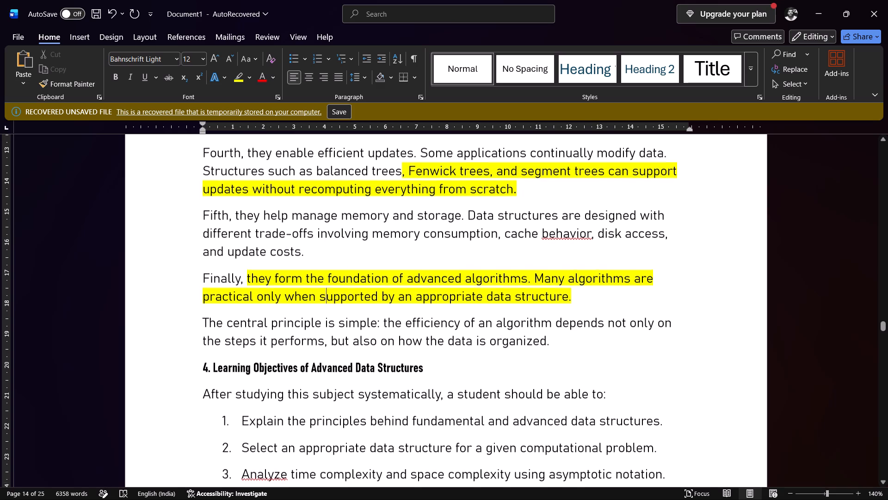
scroll(373, 283, "down", 2)
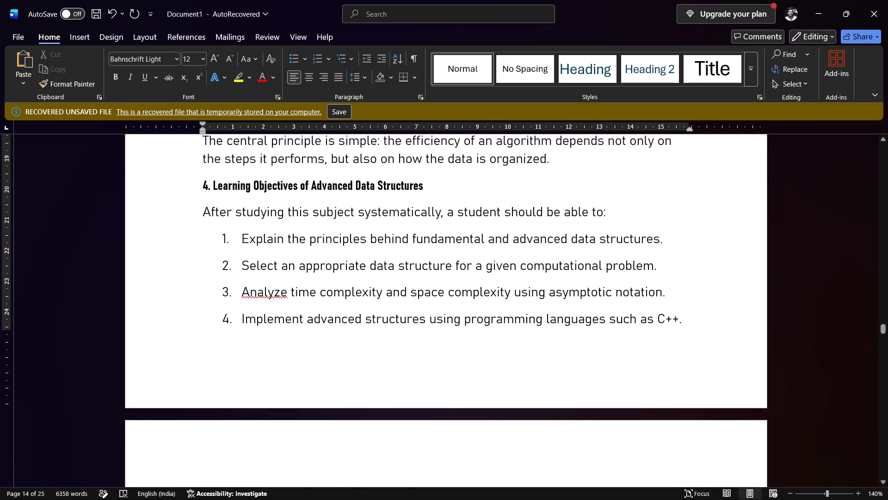
left_click_drag(243, 237, 358, 239)
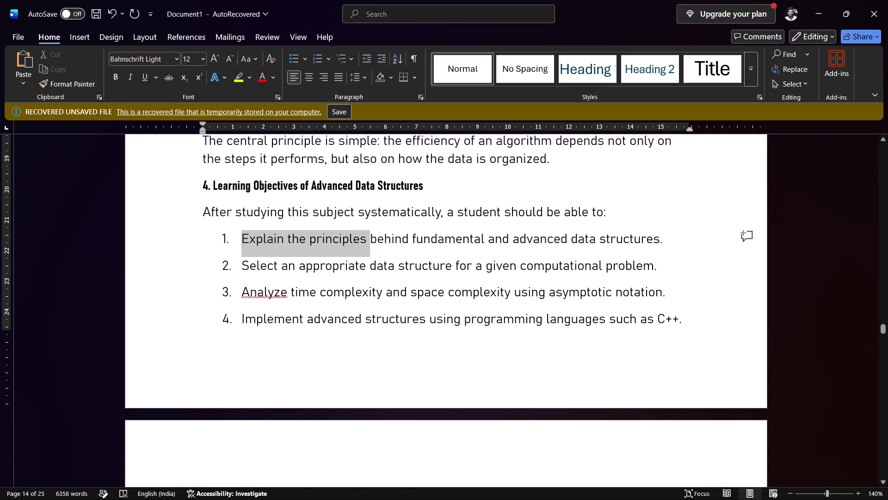
left_click_drag(358, 239, 629, 231)
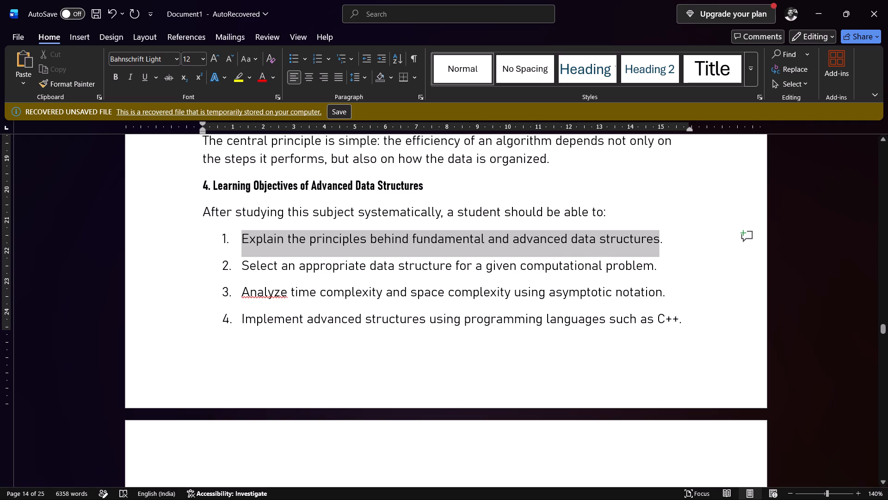
left_click_drag(629, 231, 681, 231)
left_click(734, 210)
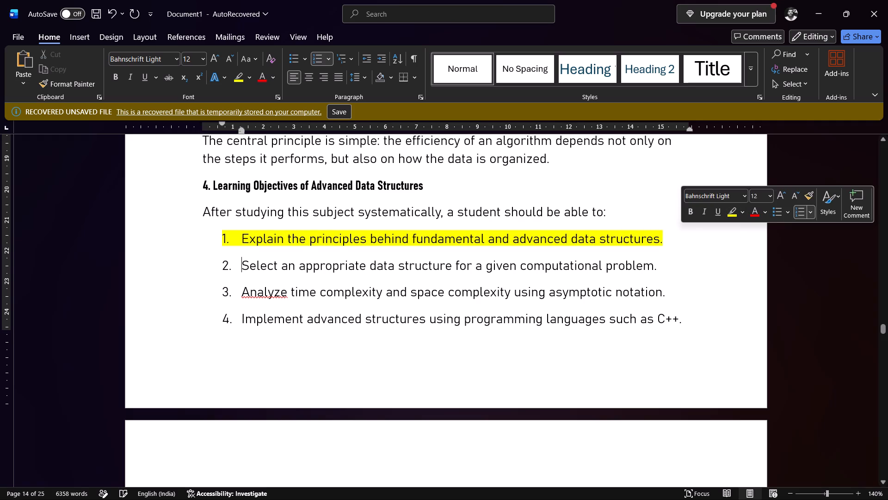
Highlight the second learning objective, "Select an appropriate data structure for a given computational problem.", in yellow.
left_click_drag(247, 268, 375, 280)
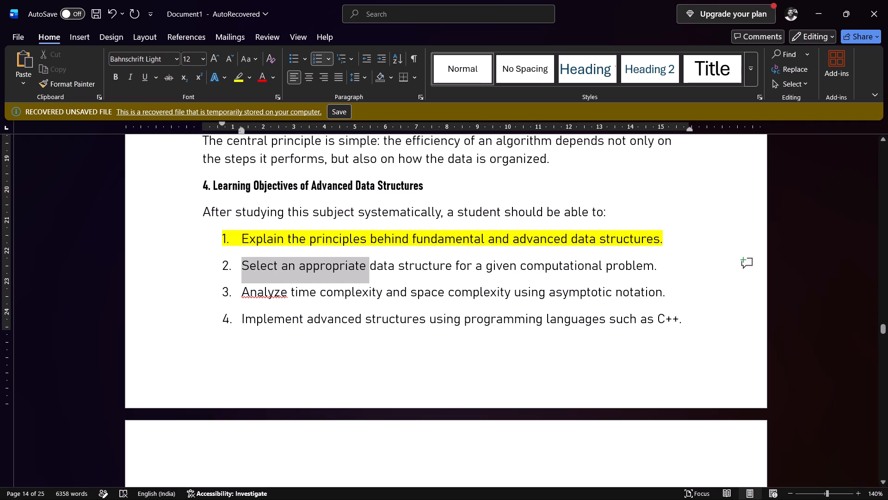
left_click_drag(375, 280, 534, 268)
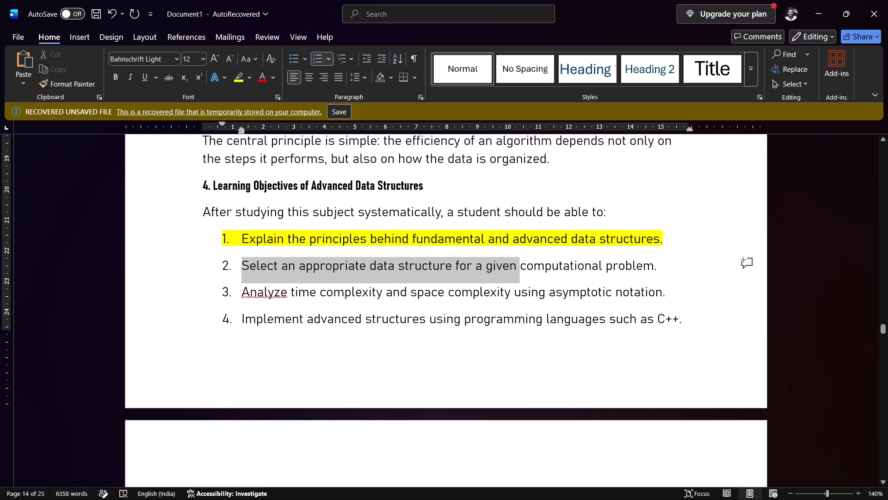
left_click_drag(534, 268, 707, 262)
left_click_drag(707, 262, 673, 264)
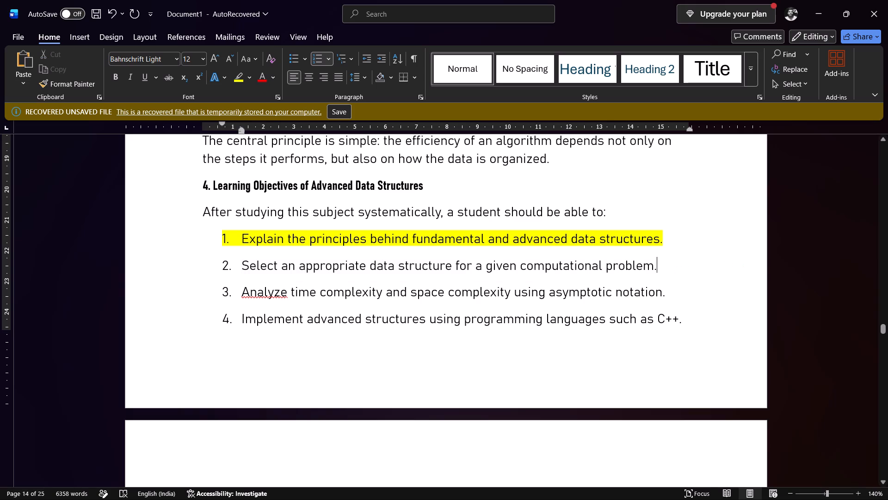
left_click_drag(659, 264, 244, 264)
left_click(300, 247)
left_click(299, 303)
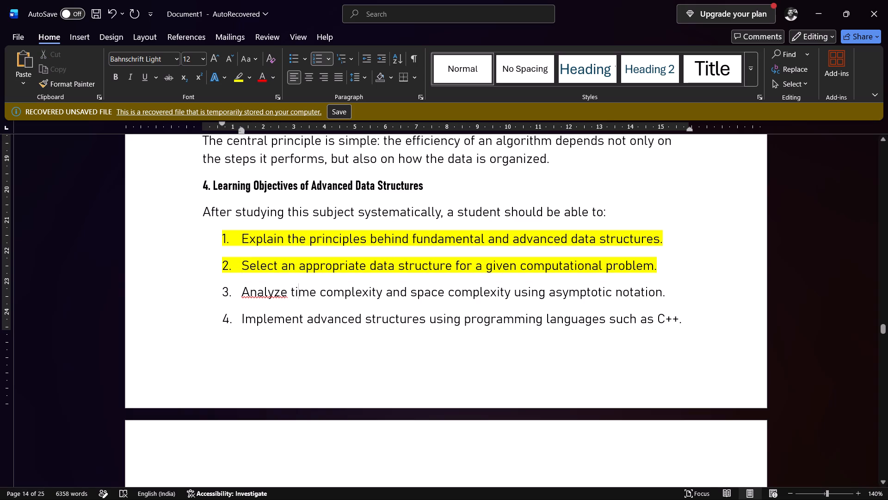
Highlight the third learning objective, "Analyze time complexity and space complexity using asymptotic notation.", in yellow.
left_click_drag(240, 293, 431, 293)
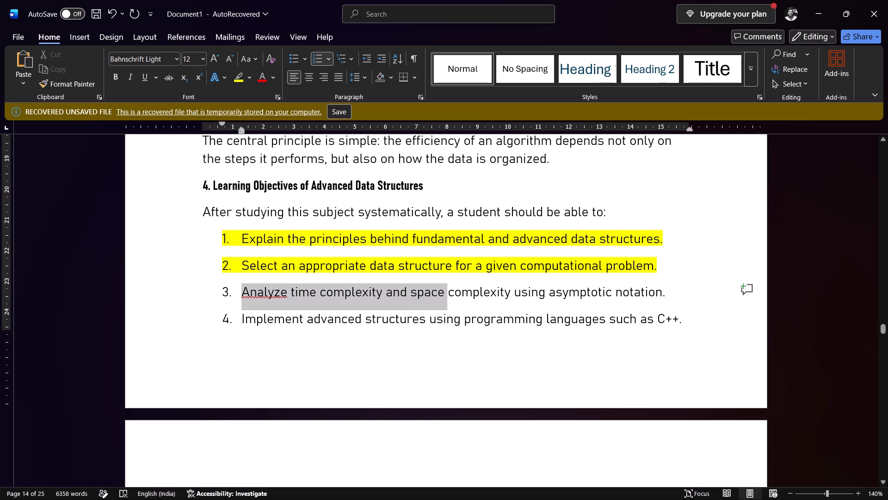
left_click_drag(431, 293, 715, 287)
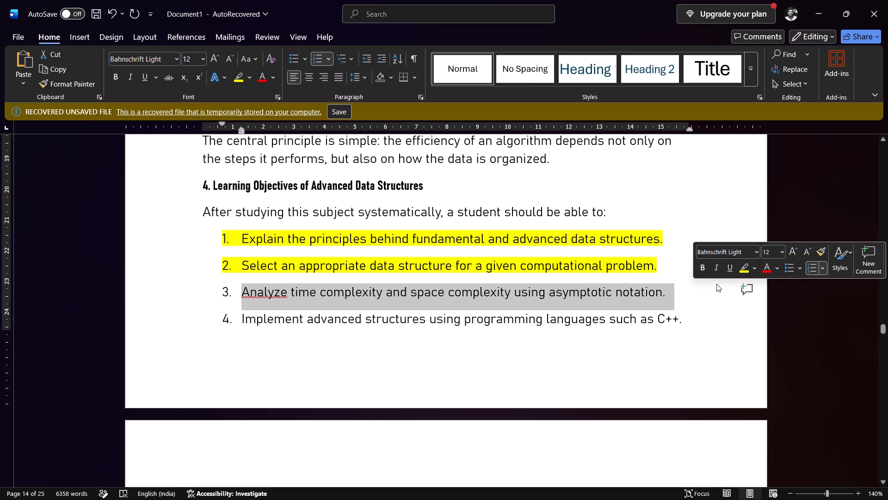
left_click(743, 271)
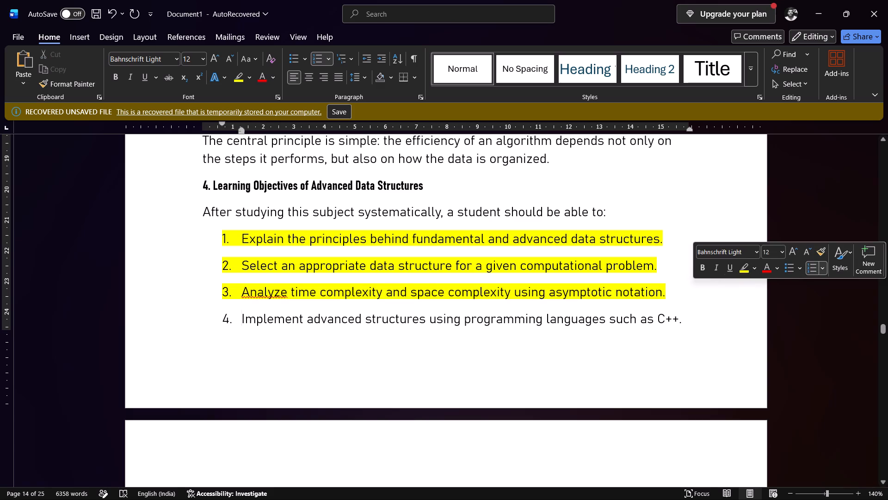
Highlight the fourth learning objective, "Implement advanced structures using programming languages such as C++.", in yellow.
left_click_drag(250, 322, 546, 322)
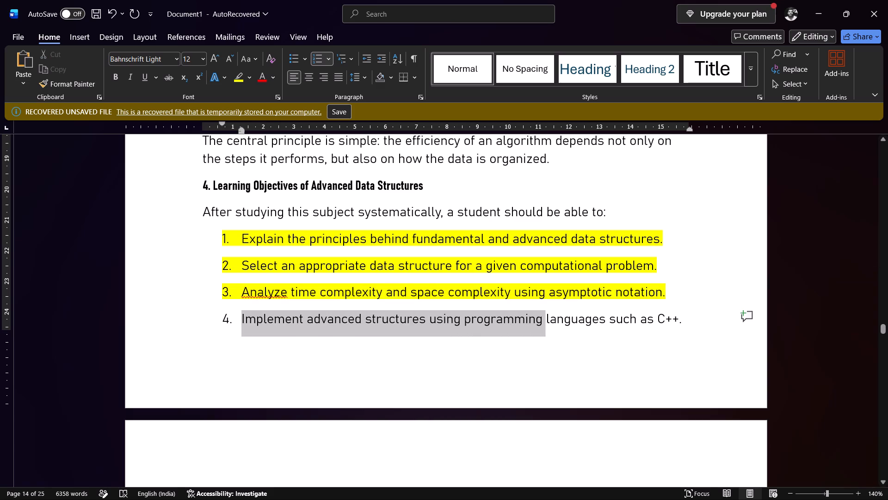
left_click_drag(546, 322, 752, 314)
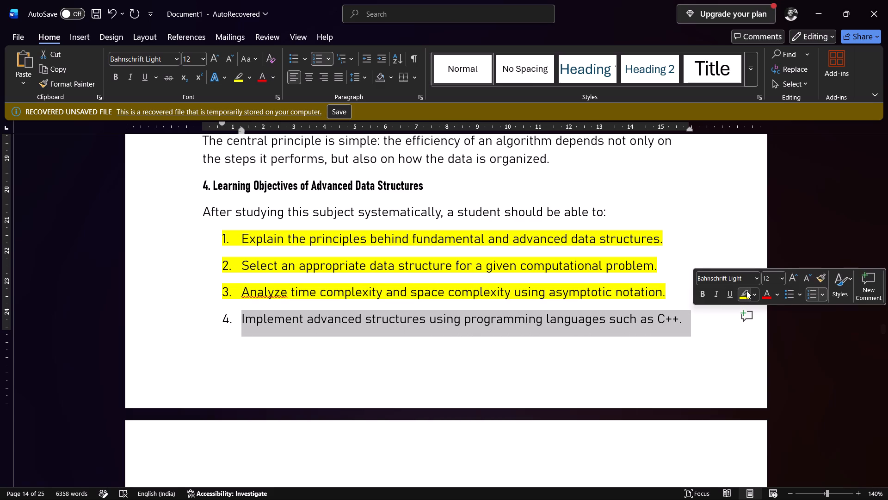
left_click(746, 291)
left_click(548, 307)
Highlight the fifth learning objective, "Understand balancing, indexing, hashing, traversal, and searching techniques.", in yellow.
scroll(548, 307, "down", 1)
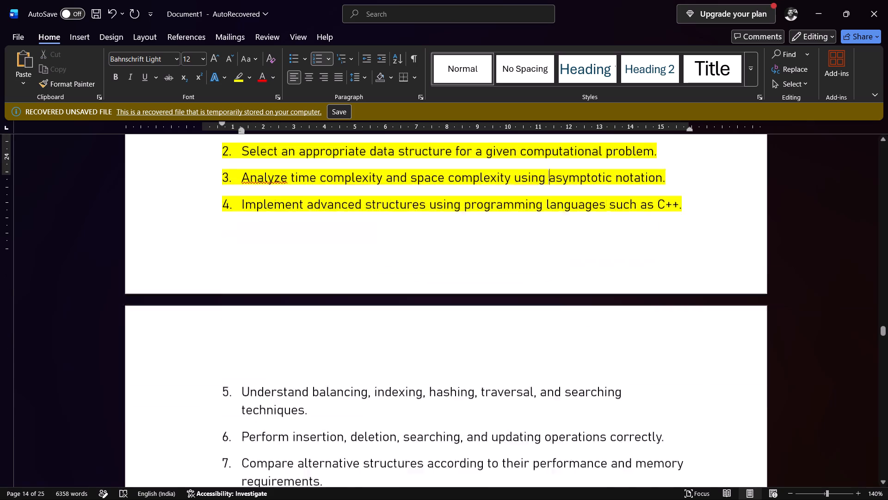
scroll(548, 307, "down", 1)
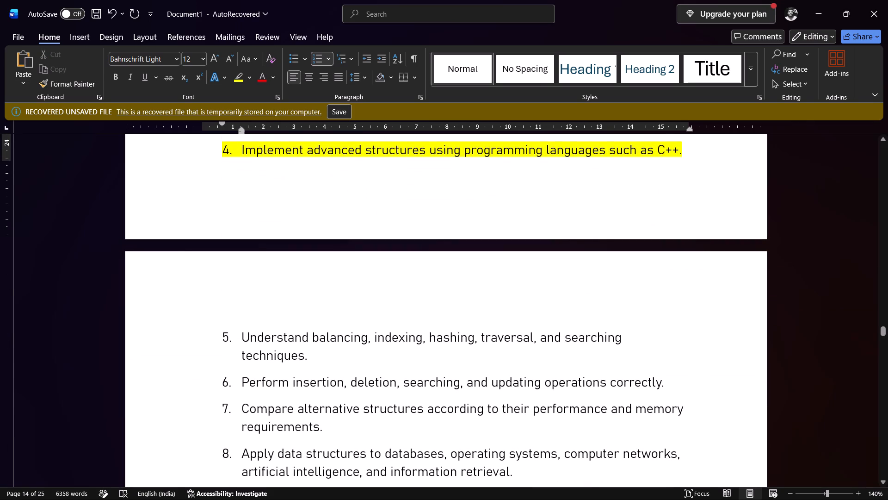
left_click_drag(307, 359, 240, 338)
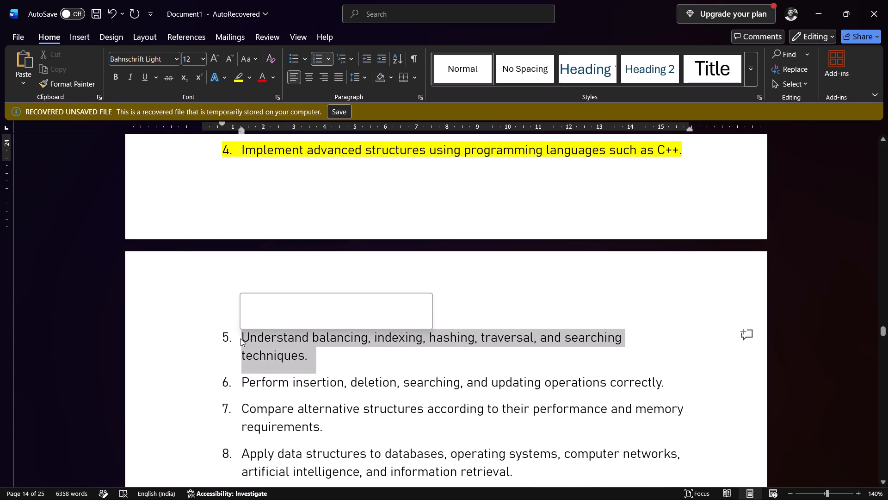
left_click(291, 323)
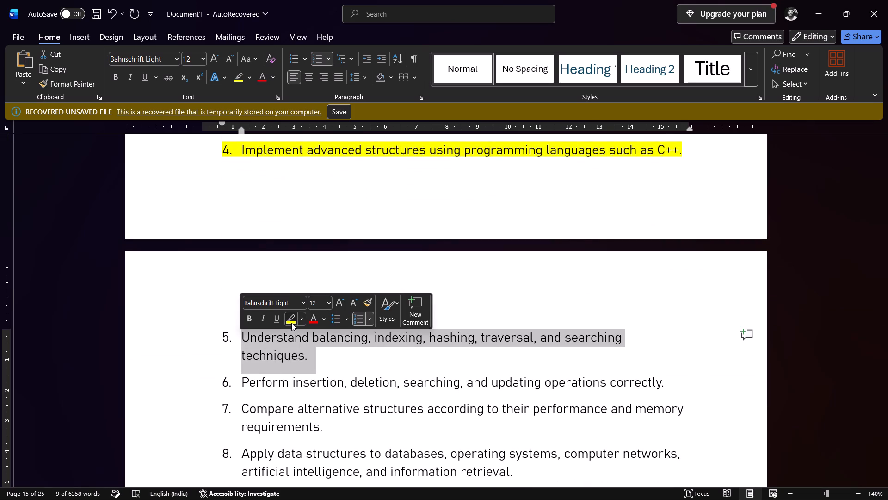
left_click(291, 364)
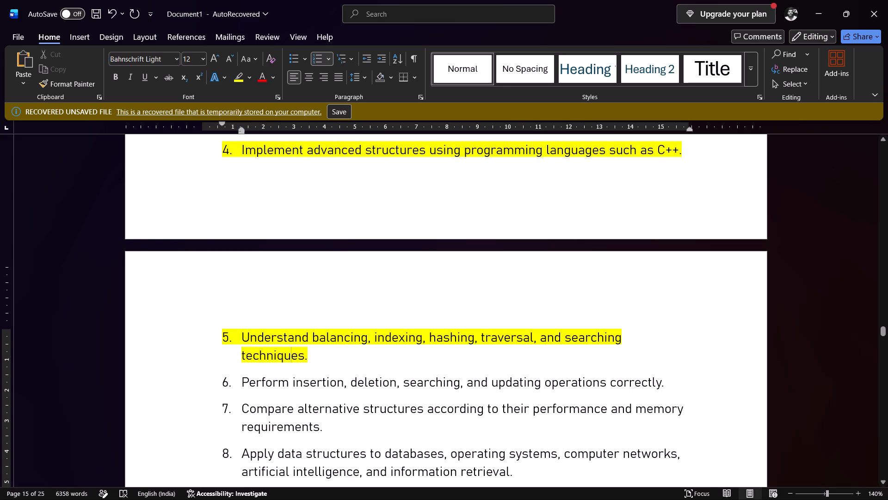
Highlight the sixth learning objective, "Perform insertion, deletion, searching, and updating operations correctly", in yellow.
scroll(291, 364, "down", 1)
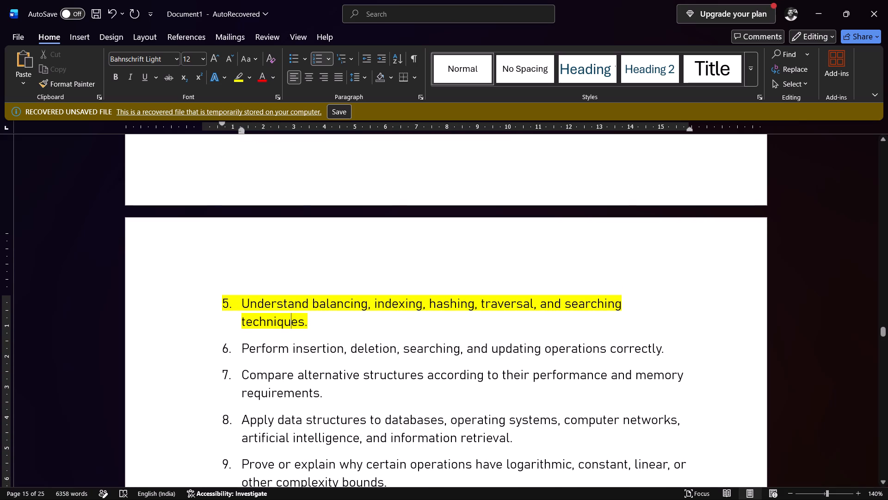
left_click_drag(247, 344, 634, 353)
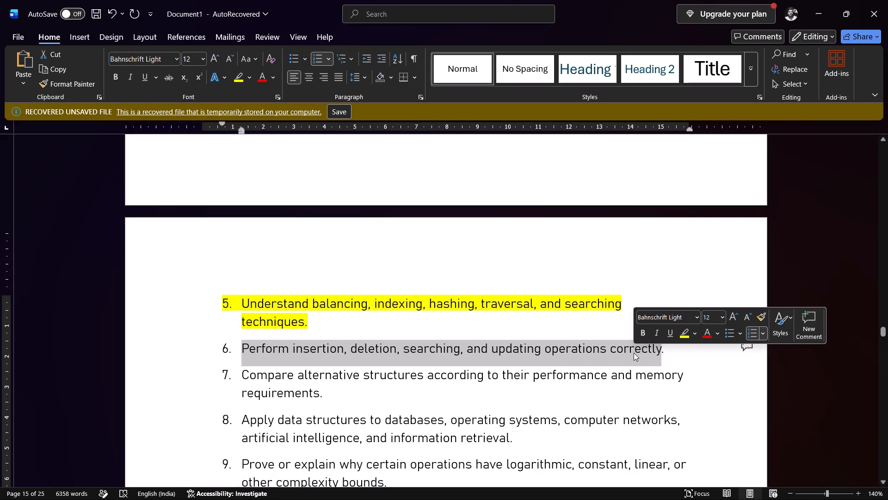
left_click(684, 326)
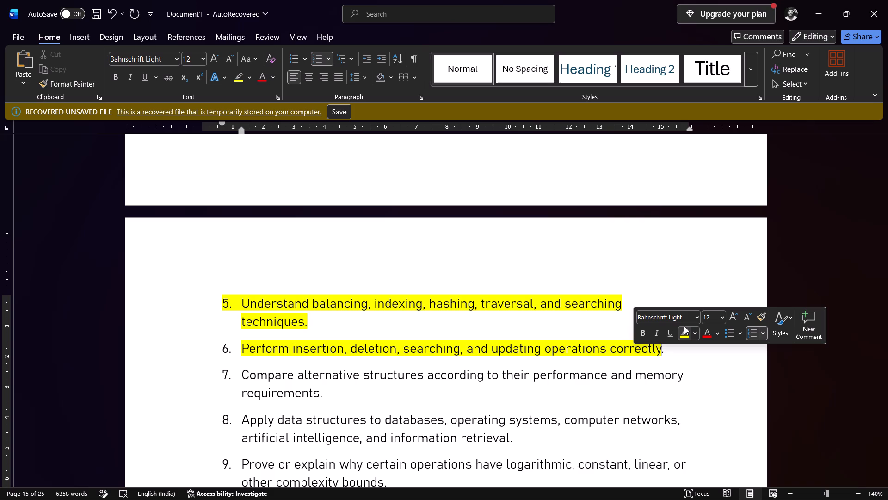
left_click(598, 383)
Highlight the seventh learning objective, "Compare alternative structures according to their performance and memory requirements.", in yellow.
scroll(598, 383, "down", 1)
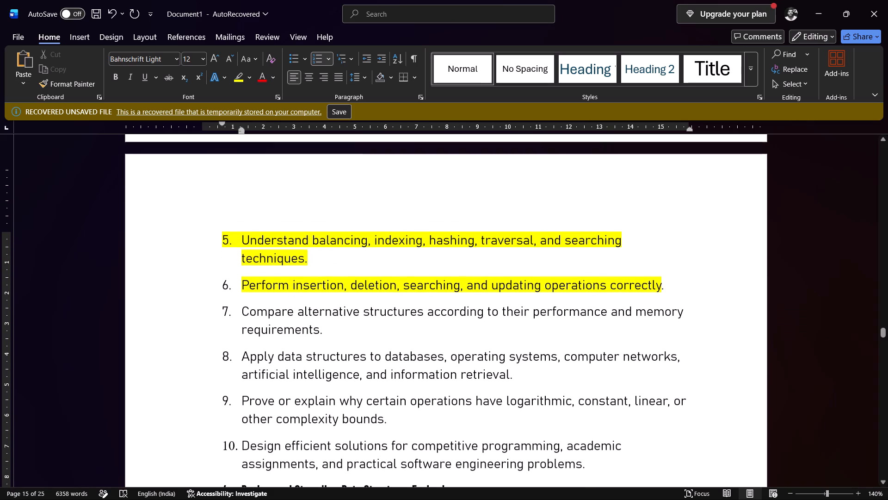
left_click_drag(347, 334, 244, 319)
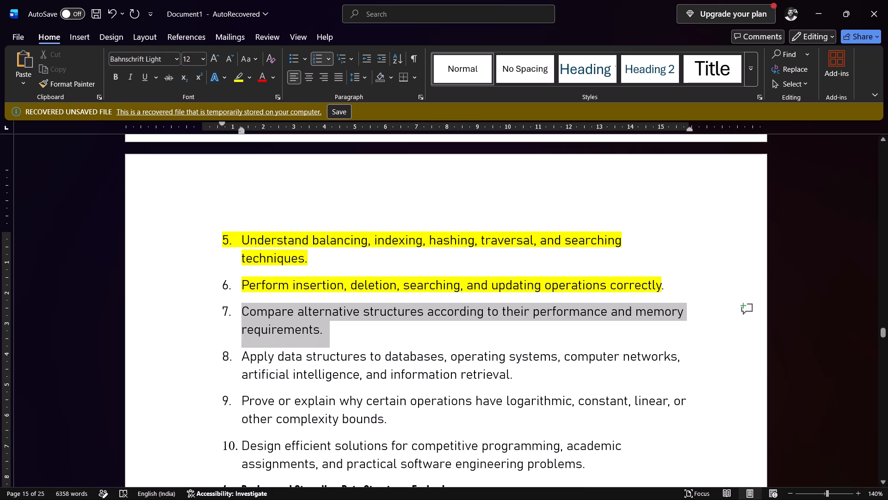
left_click_drag(244, 319, 243, 316)
left_click(292, 299)
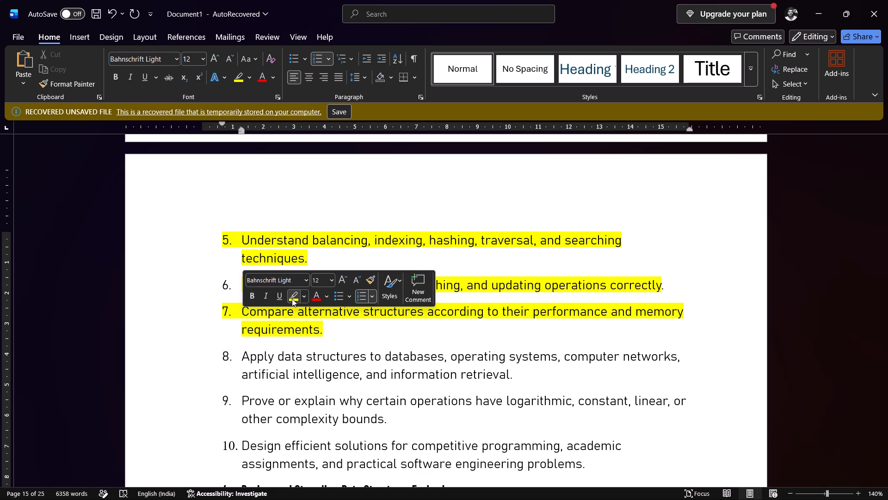
left_click(290, 353)
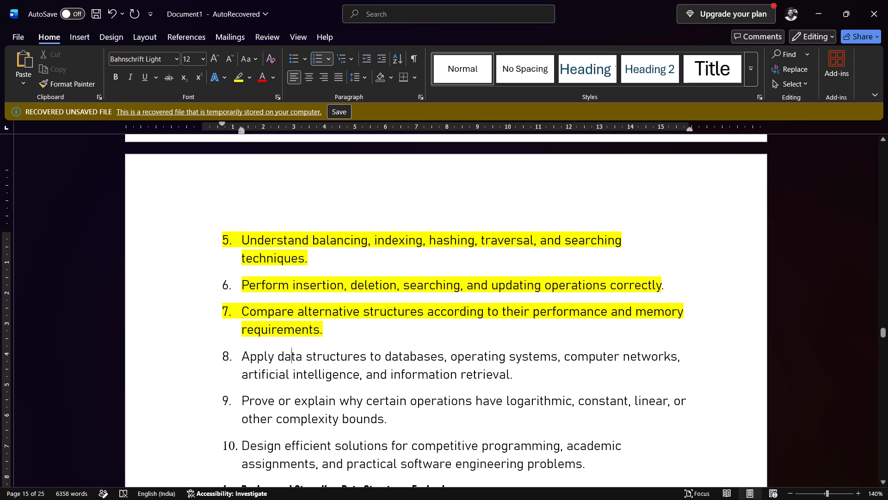
Highlight the eighth learning objective, from "Apply data structures to databases" through "information retrieval.", in yellow.
left_click_drag(514, 374, 276, 355)
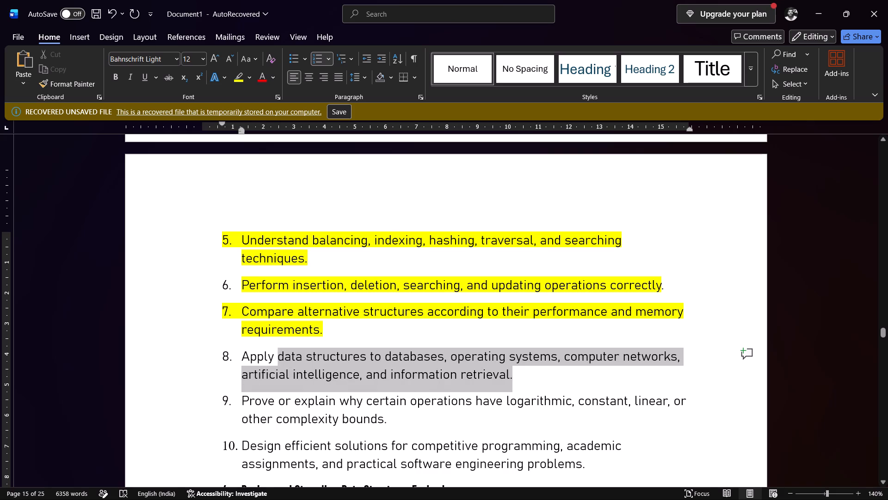
left_click_drag(276, 355, 265, 352)
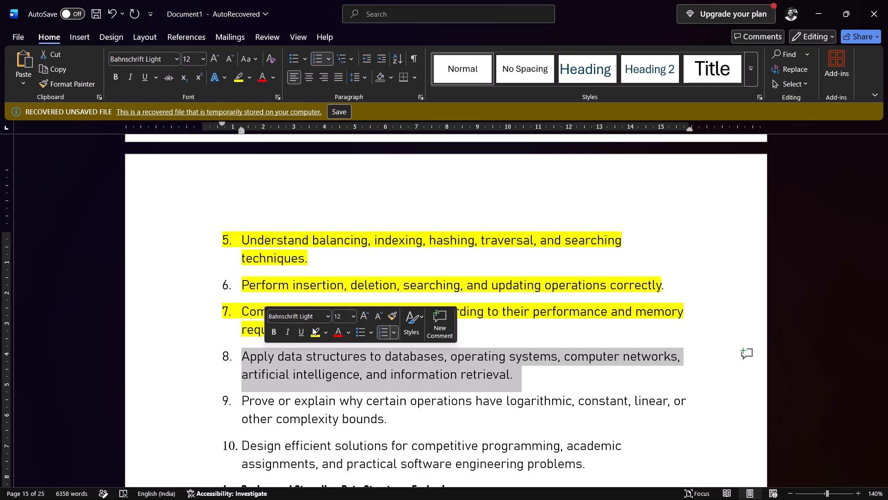
left_click(312, 327)
left_click(314, 386)
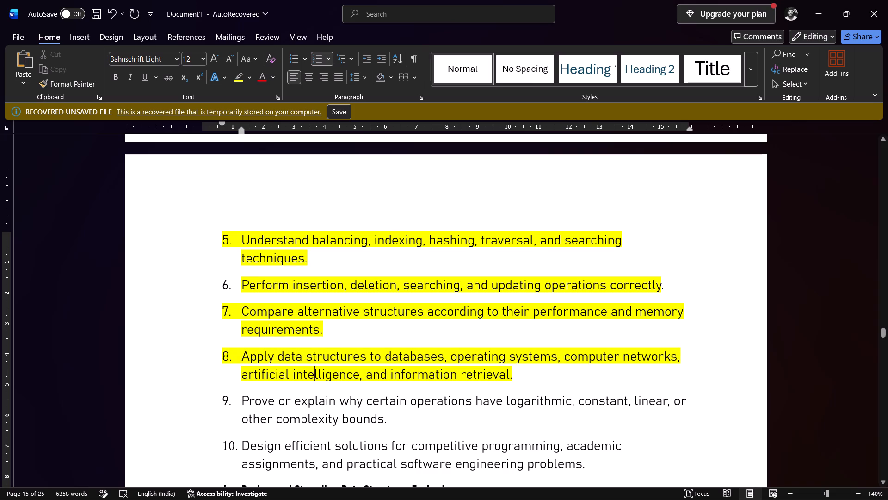
Highlight the ninth learning objective, from "Prove or explain why certain operations" through "other complexity bounds.", in yellow.
left_click_drag(397, 418, 256, 404)
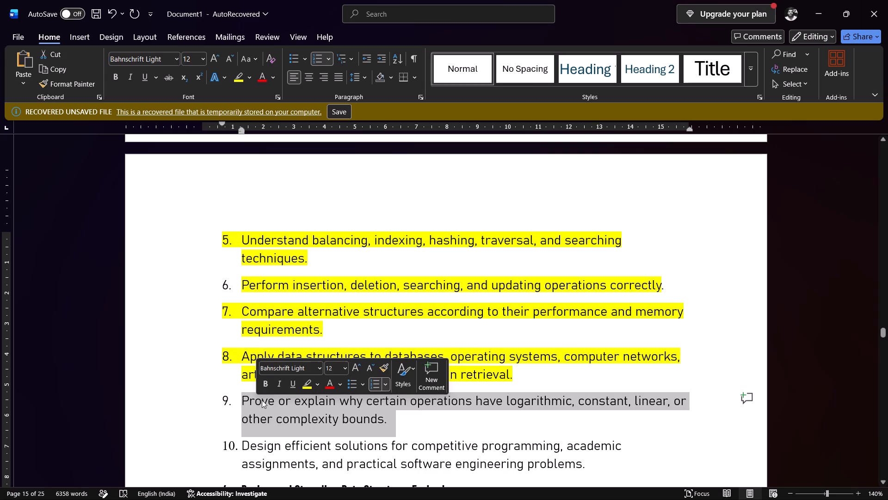
left_click(302, 384)
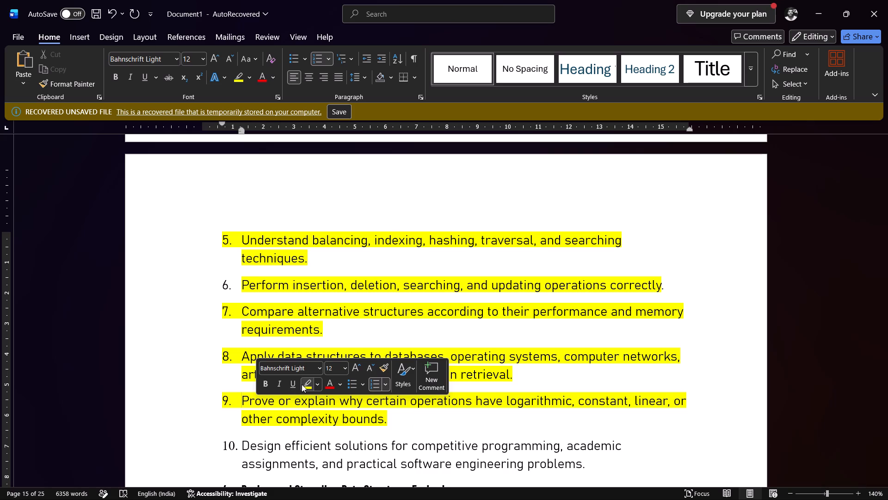
left_click(341, 419)
Highlight the tenth learning objective, from "Design efficient solutions" through "practical software engineering problems", in yellow.
scroll(341, 419, "down", 1)
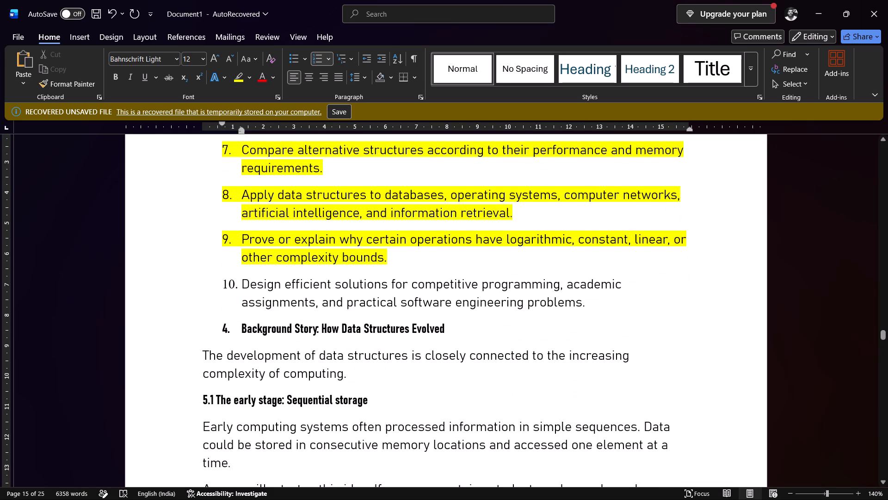
left_click_drag(579, 310, 249, 293)
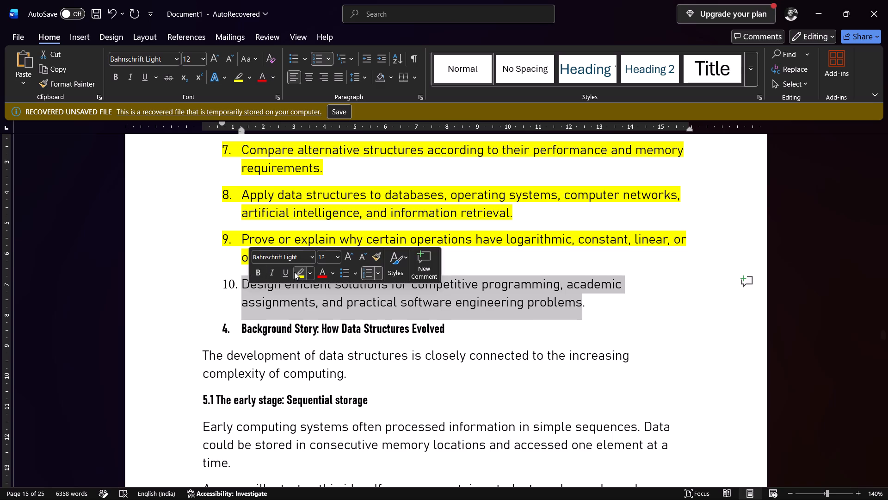
left_click(294, 272)
left_click(303, 369)
Read the "Background Story: How Data Structures Evolved" section and 5.1 on sequential storage for key phrases.
scroll(303, 369, "down", 1)
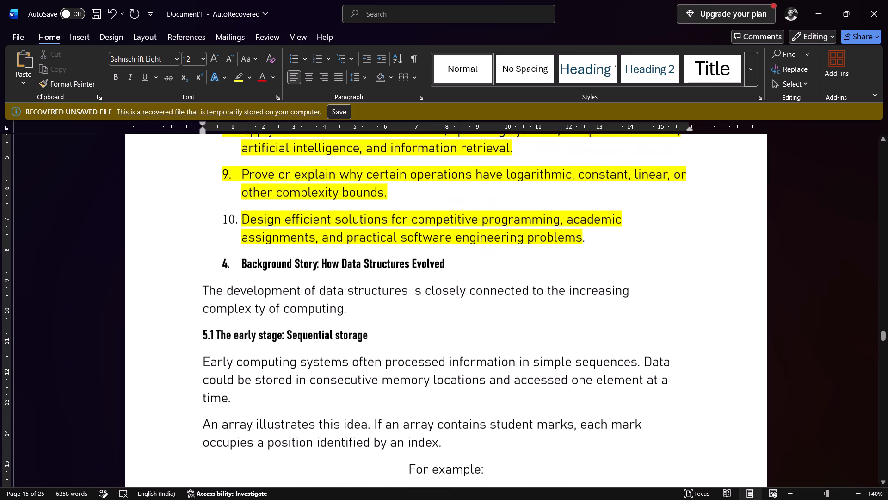
scroll(303, 369, "down", 1)
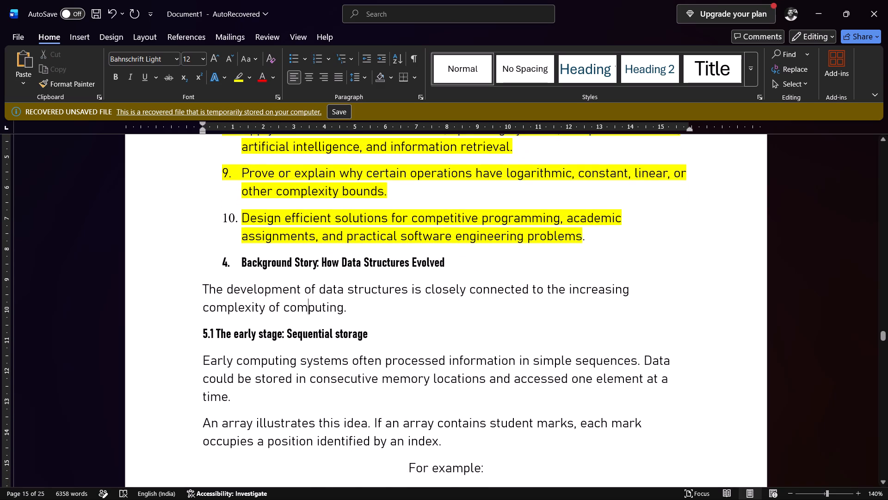
scroll(271, 342, "down", 1)
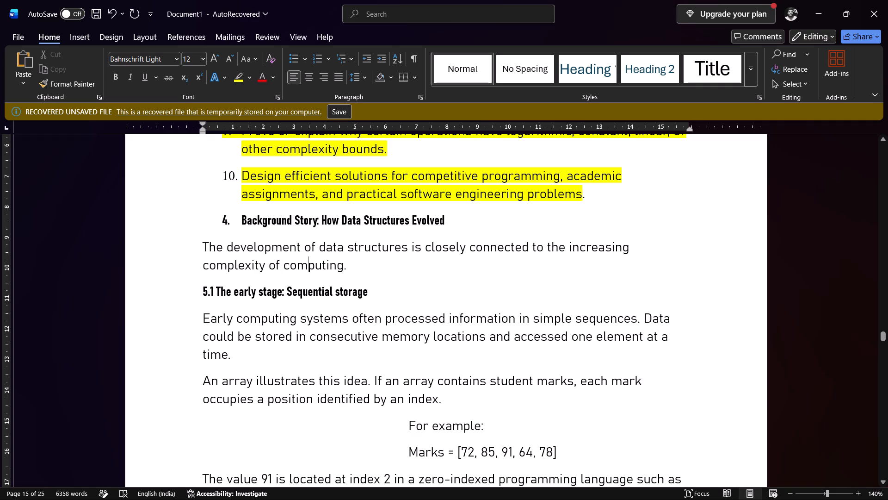
scroll(271, 342, "down", 1)
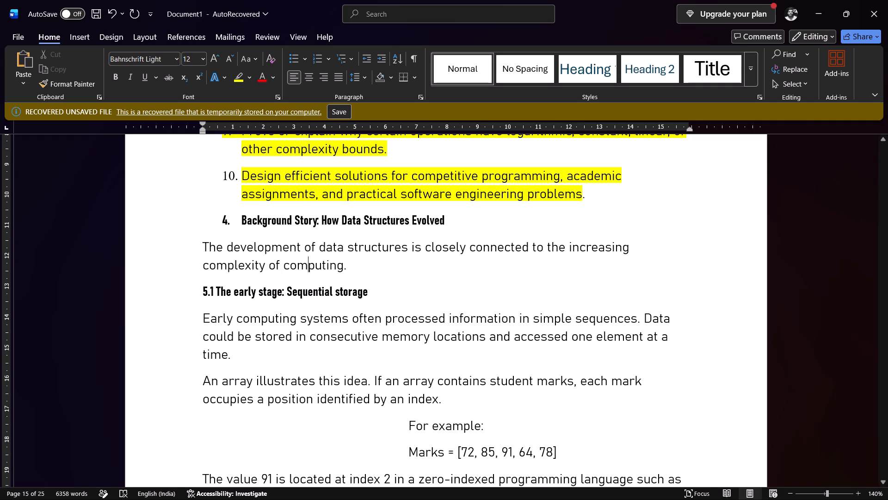
scroll(271, 342, "down", 1)
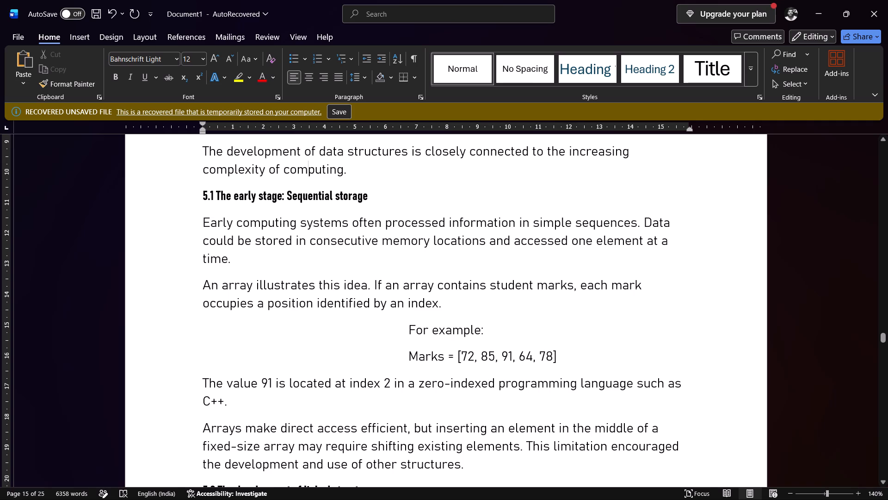
scroll(271, 342, "down", 1)
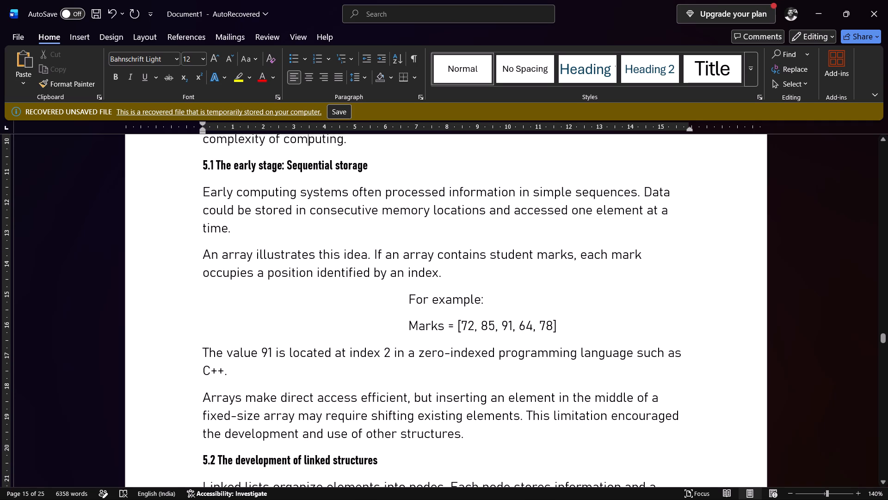
scroll(271, 342, "down", 1)
scroll(310, 298, "up", 1)
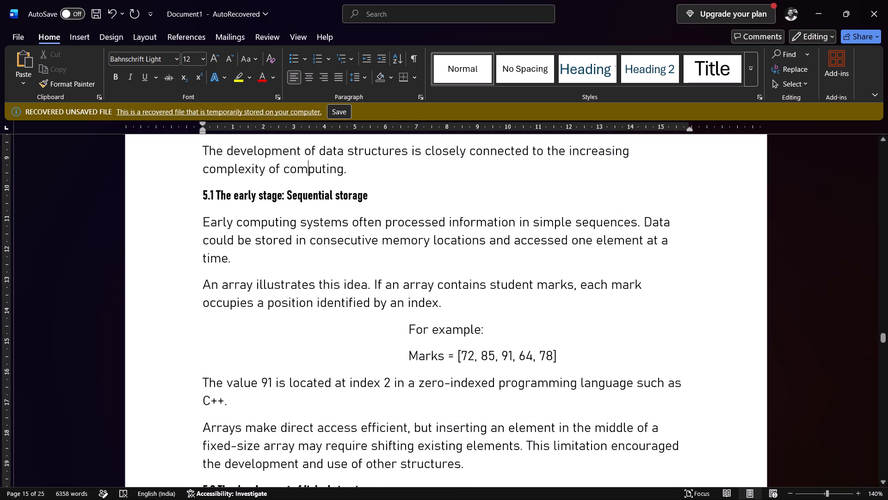
scroll(310, 298, "up", 1)
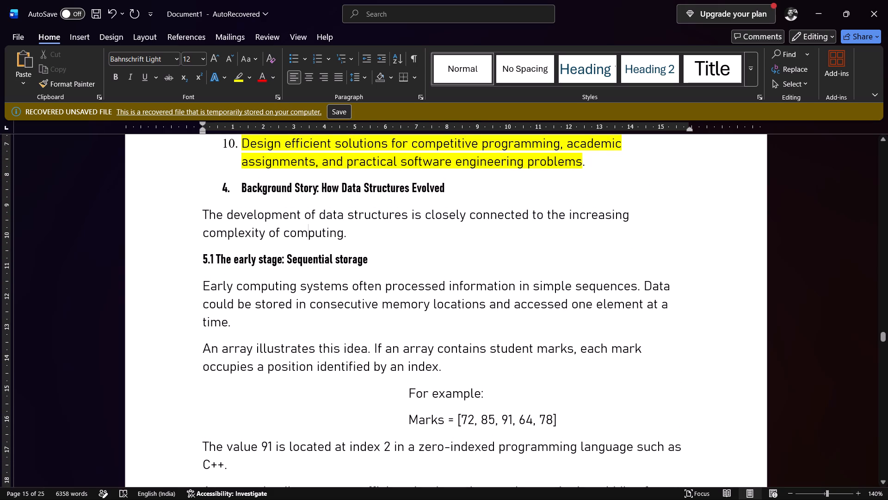
scroll(333, 275, "down", 1)
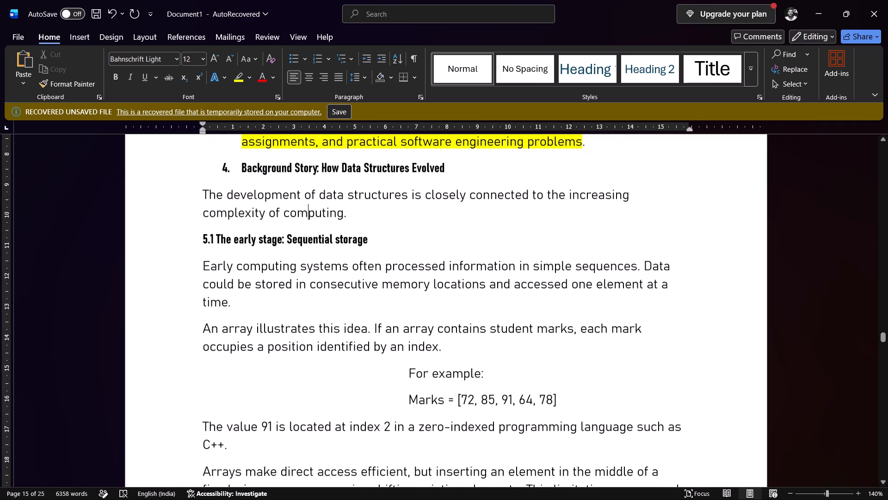
scroll(333, 275, "down", 3)
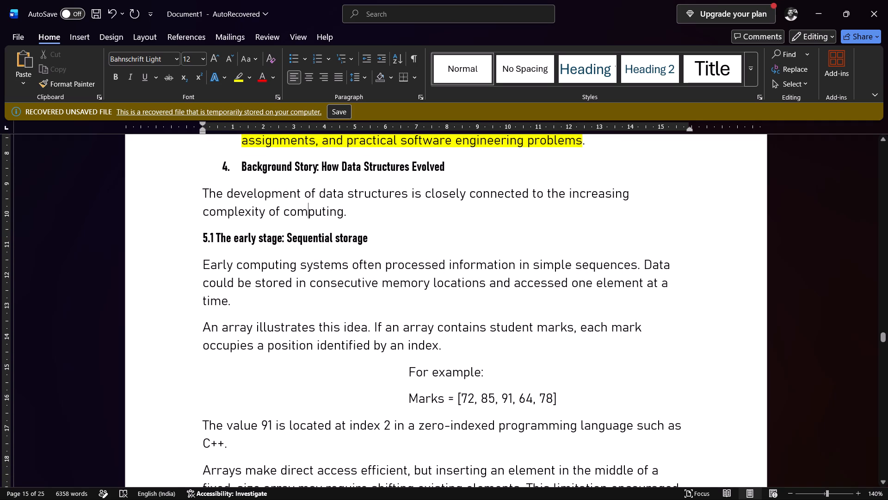
scroll(333, 275, "down", 1)
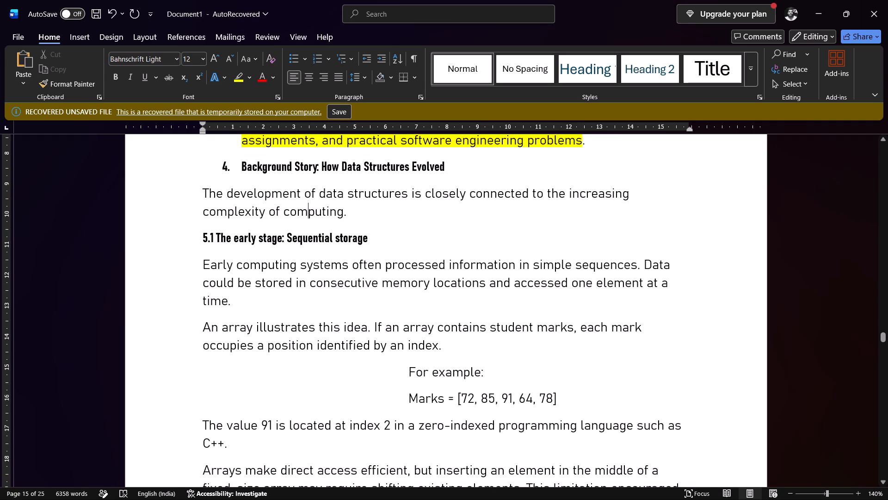
scroll(333, 275, "down", 1)
left_click(338, 275)
scroll(338, 275, "down", 2)
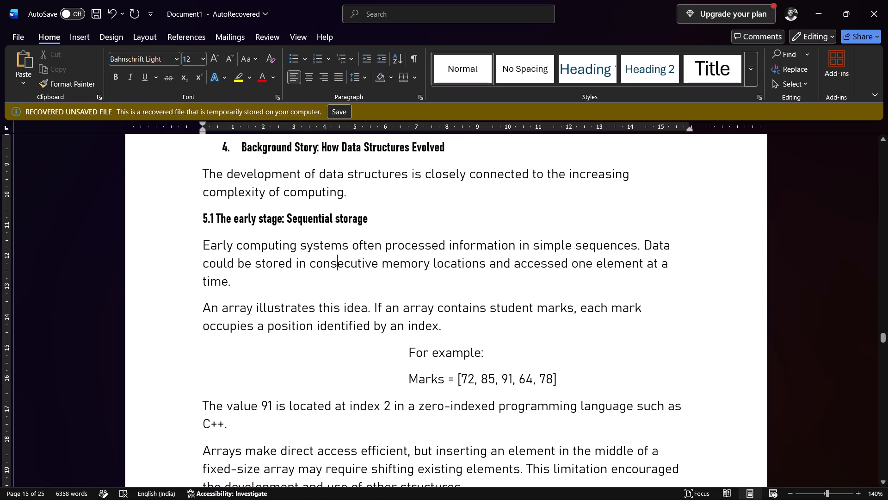
Highlight "consecutive memory locations and accessed one element at a time." in the first paragraph of section 5.1 in yellow.
scroll(338, 275, "down", 1)
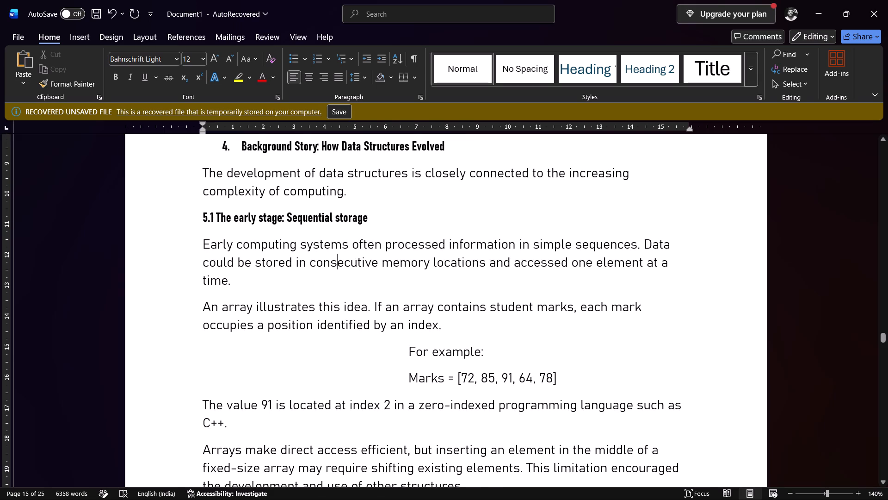
left_click_drag(312, 261, 327, 272)
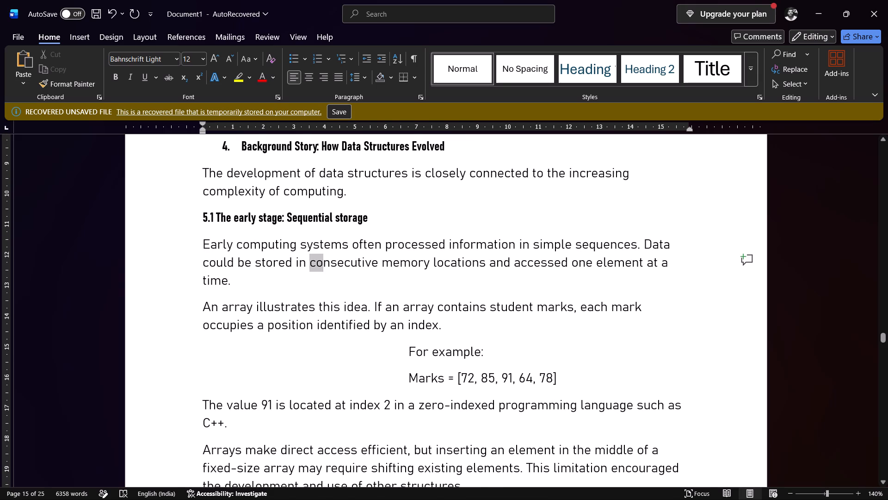
left_click_drag(327, 272, 331, 279)
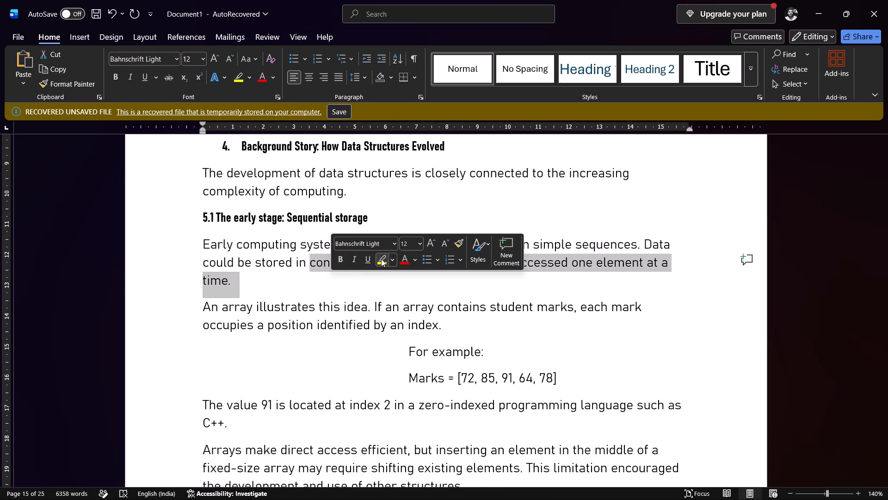
left_click(381, 259)
left_click(381, 281)
Highlight the section 5.1 sentence "The value 91 is located at index 2 in a zero-indexed programming language such as C++." in yellow.
scroll(381, 281, "down", 1)
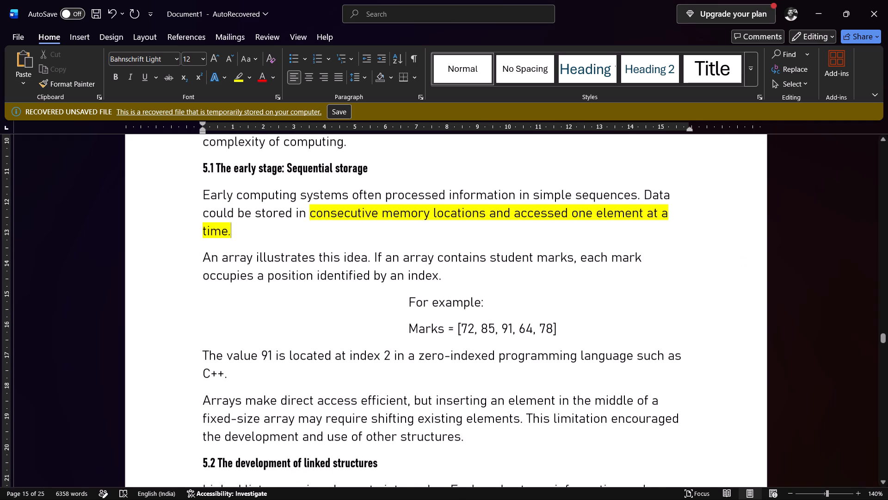
scroll(381, 281, "down", 3)
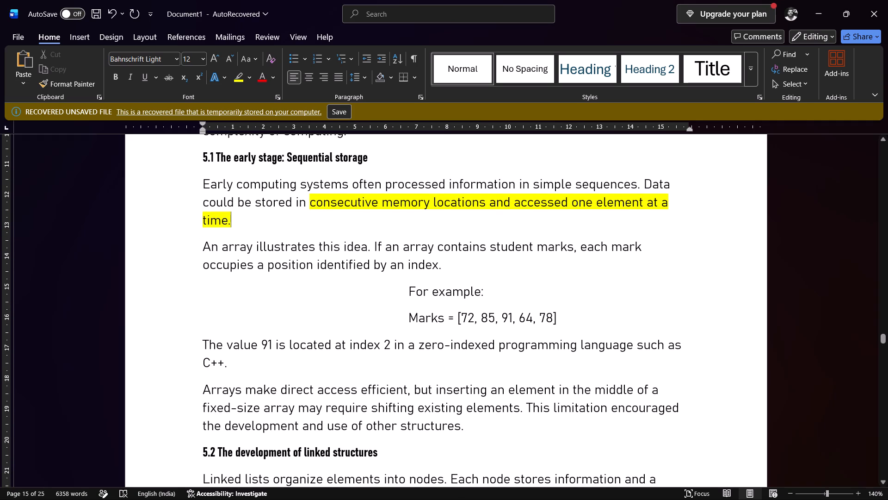
scroll(381, 281, "down", 2)
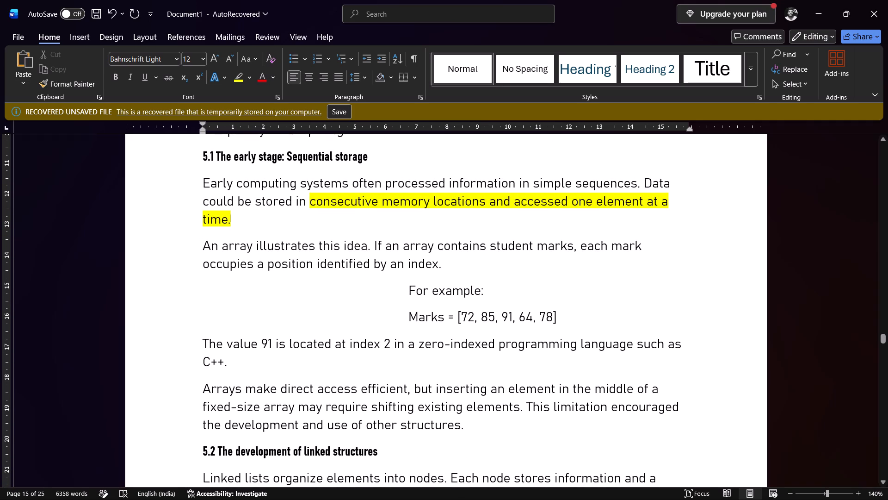
scroll(381, 281, "down", 1)
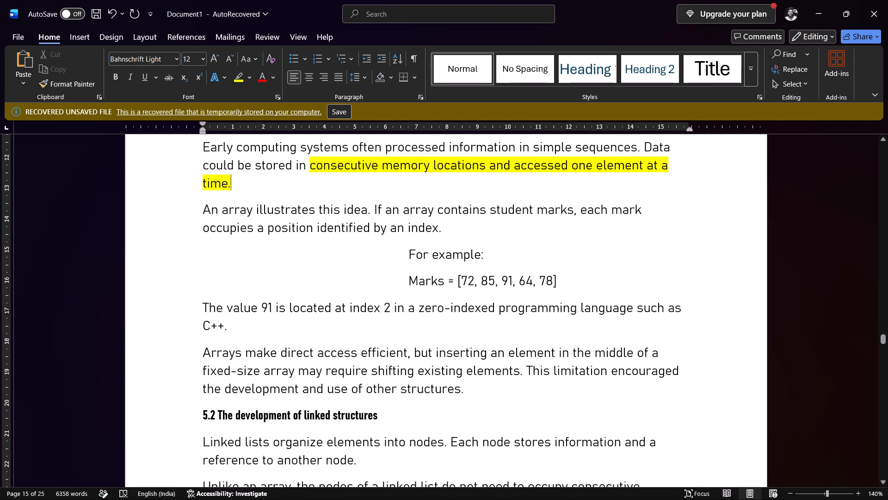
scroll(381, 281, "down", 3)
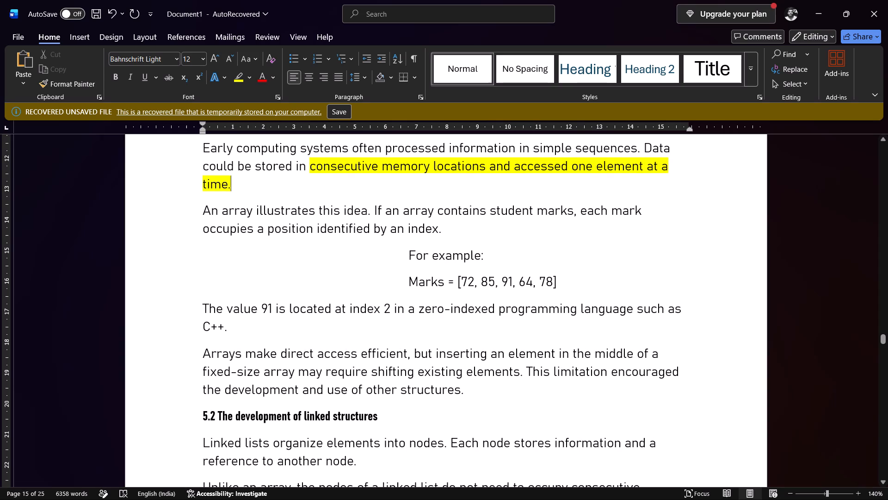
scroll(381, 281, "down", 1)
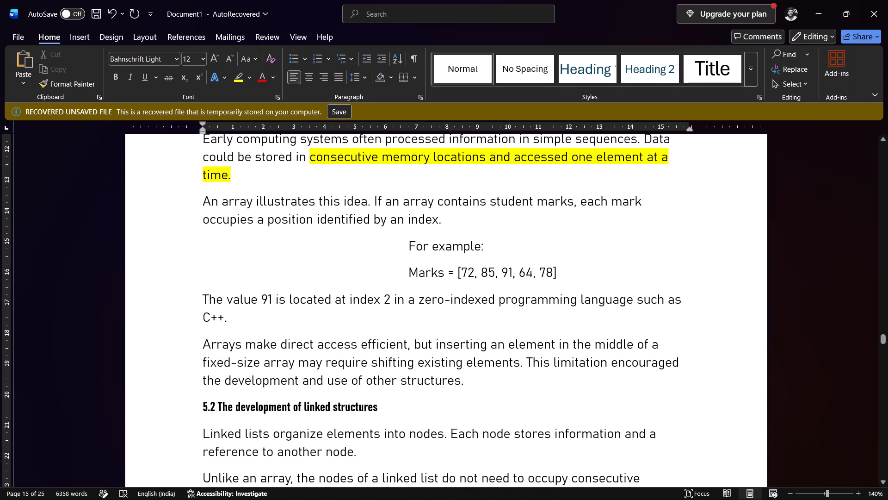
scroll(381, 281, "down", 1)
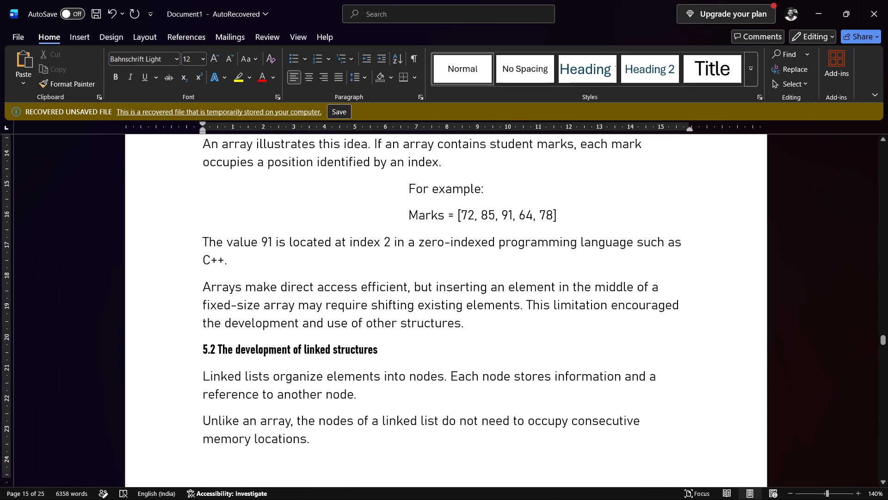
left_click_drag(215, 241, 256, 253)
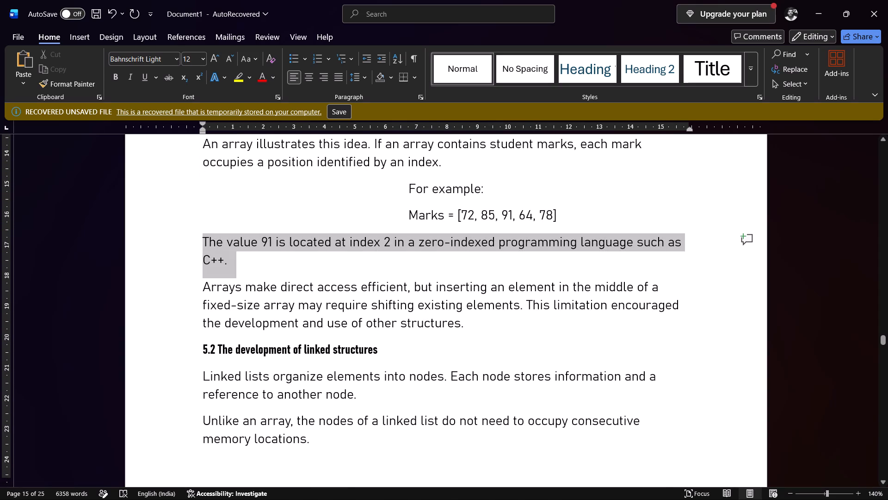
left_click_drag(256, 253, 258, 256)
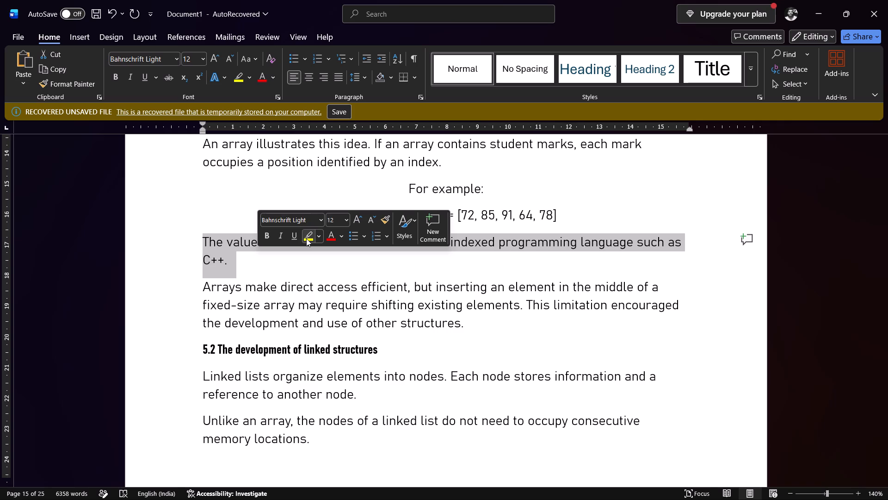
left_click(306, 238)
left_click(334, 318)
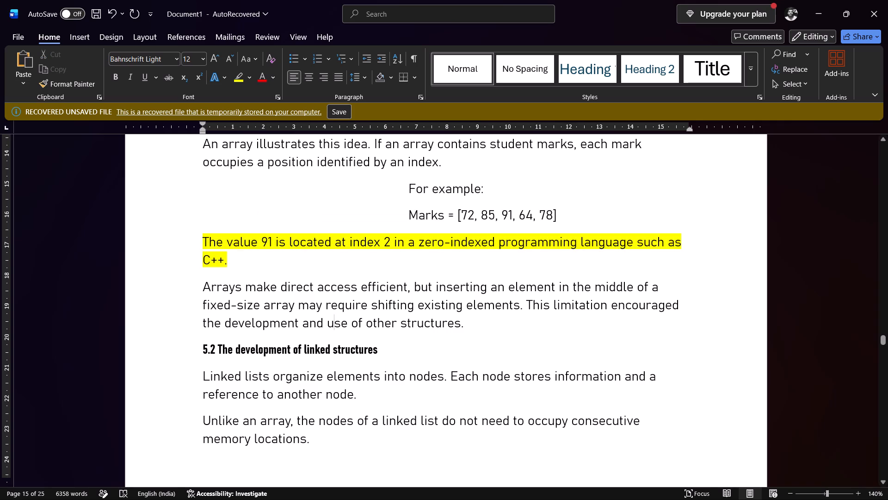
Highlight the passage from "make direct access efficient" through "may require shifting existing elements" in the last paragraph of 5.1 in yellow.
scroll(334, 318, "down", 1)
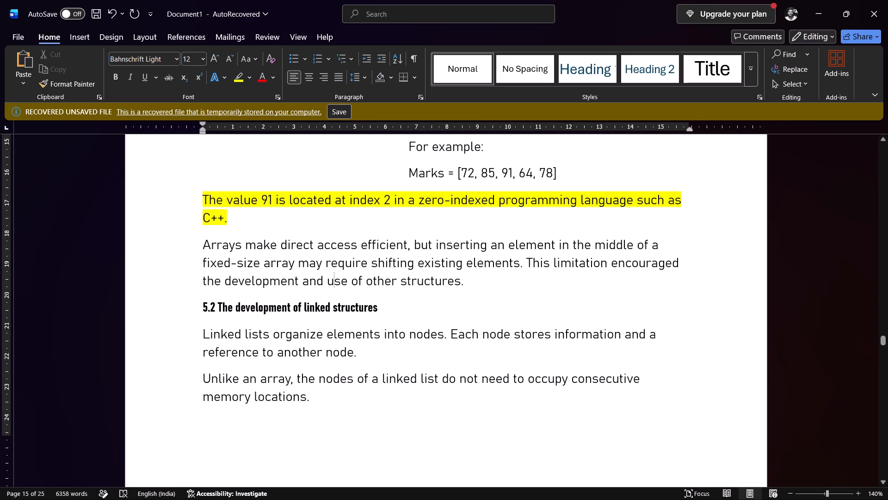
scroll(334, 318, "down", 4)
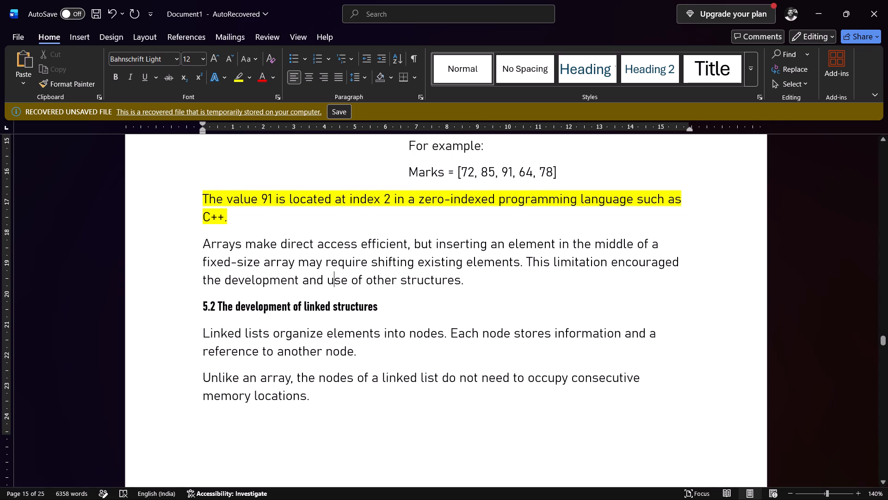
scroll(334, 318, "down", 2)
scroll(374, 281, "down", 1)
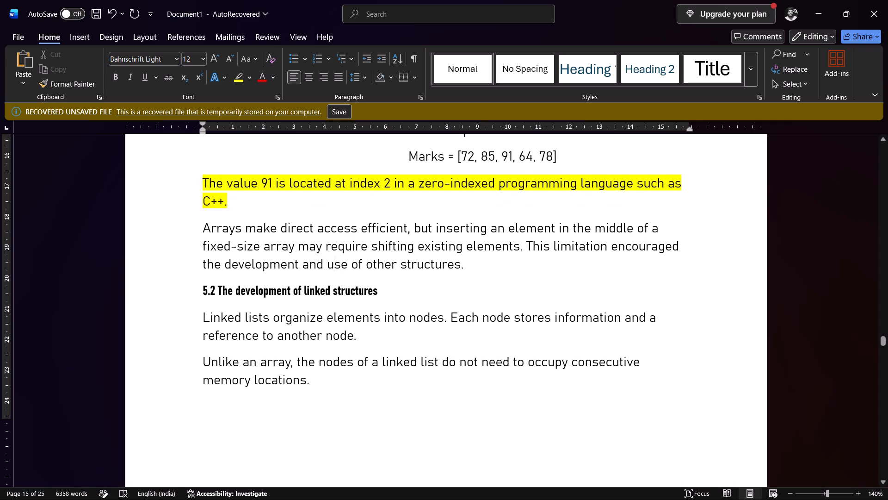
left_click_drag(245, 227, 275, 240)
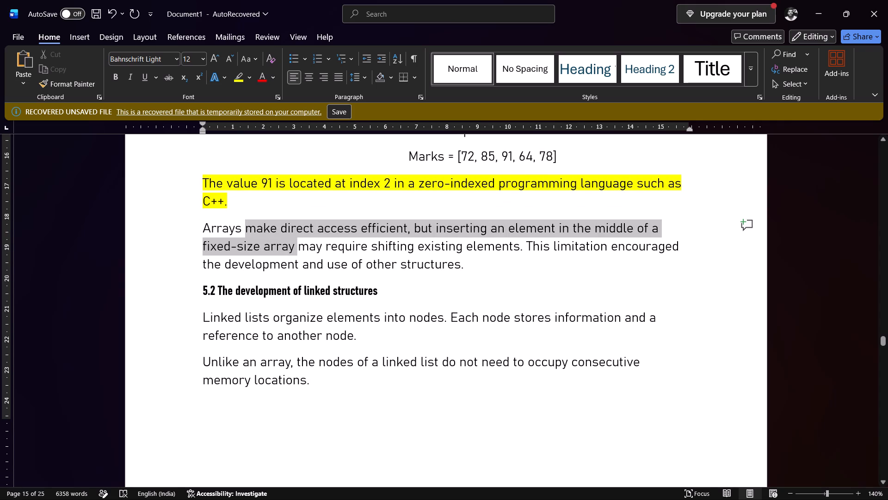
left_click_drag(275, 240, 395, 246)
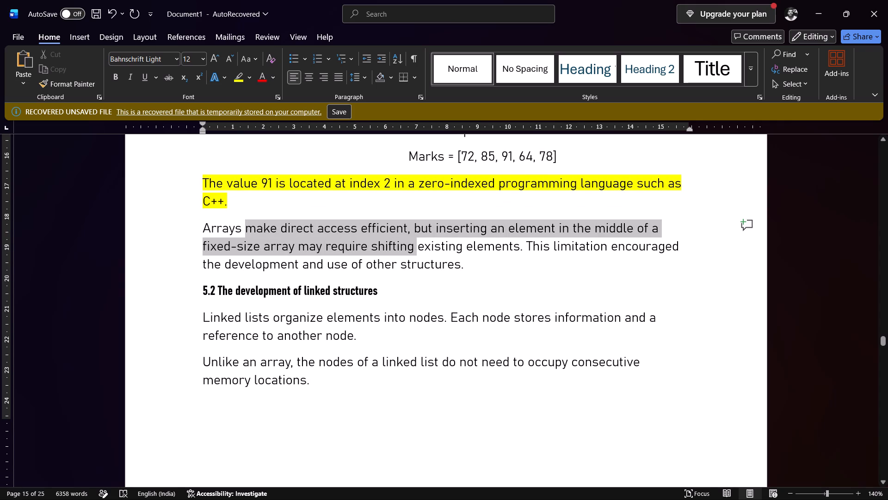
left_click_drag(395, 246, 498, 241)
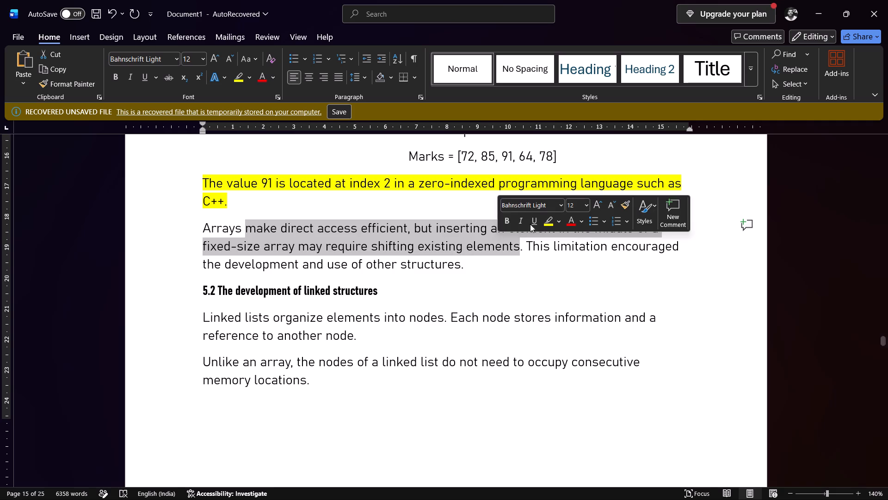
left_click(550, 223)
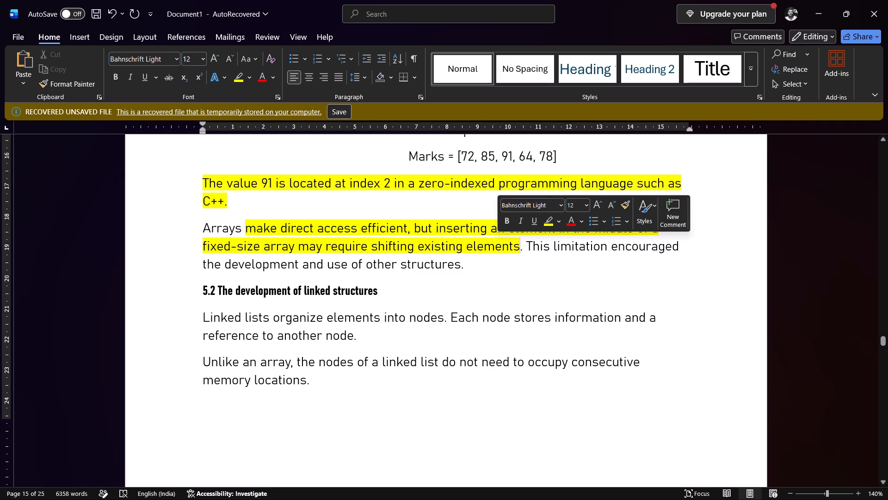
Highlight the bullets "File directories and subdirectories" and "Organizational reporting structures" under 5.3 Hierarchical organization in yellow.
scroll(472, 331, "down", 3)
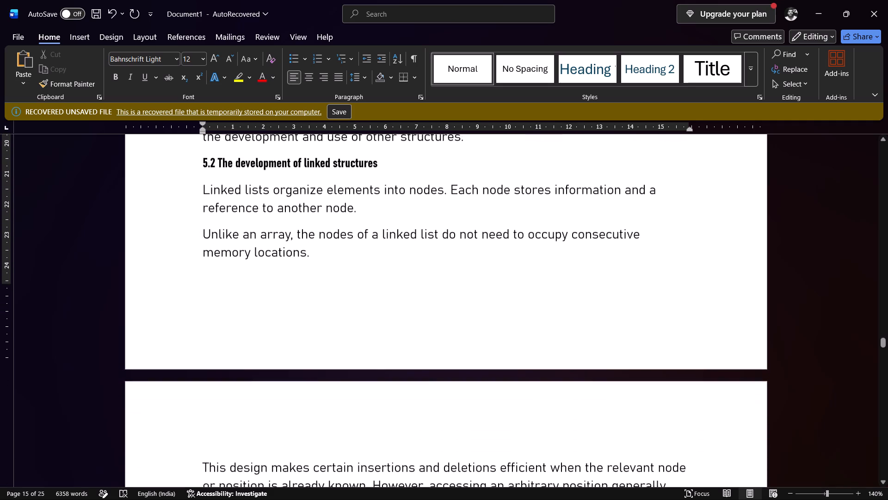
scroll(472, 331, "down", 3)
scroll(472, 331, "up", 1)
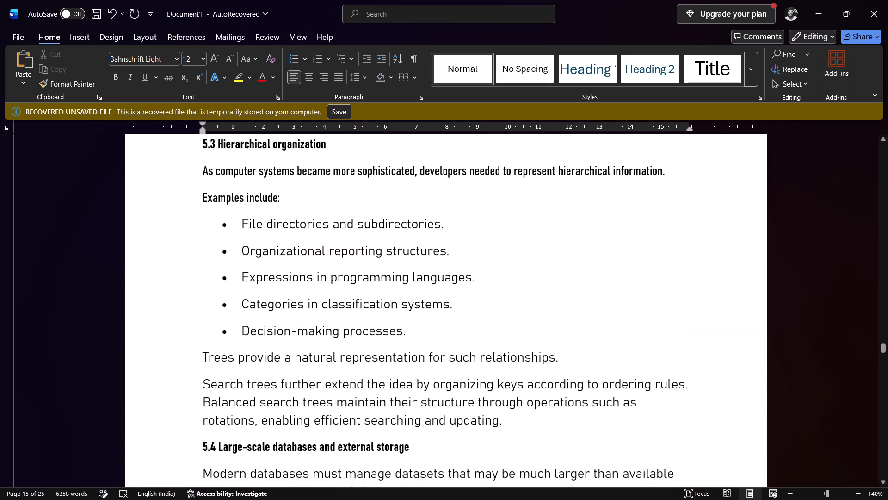
scroll(472, 331, "up", 1)
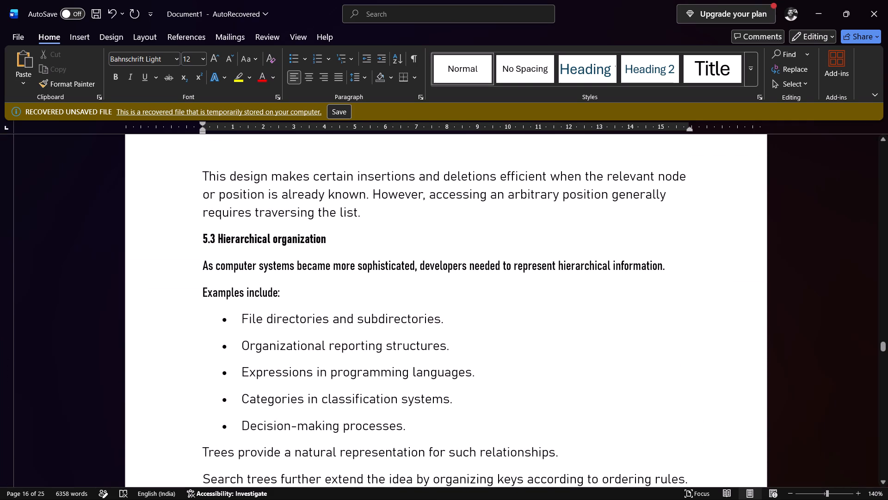
scroll(472, 331, "down", 1)
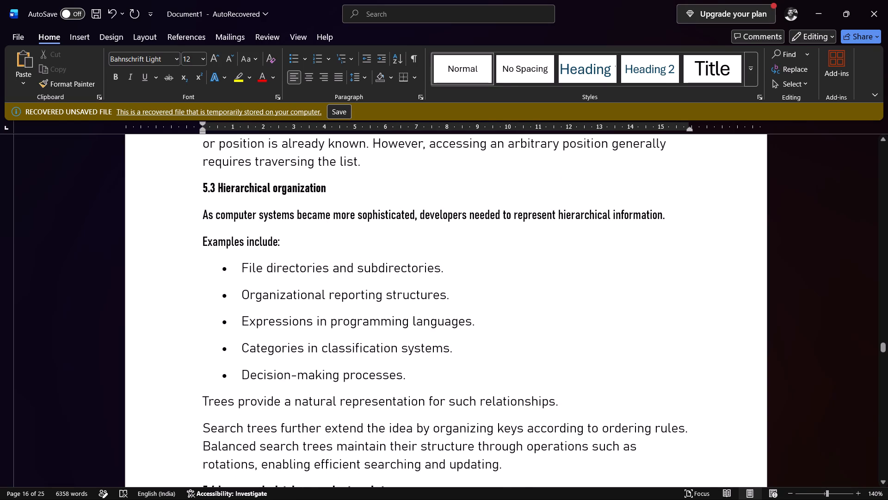
left_click_drag(243, 269, 358, 275)
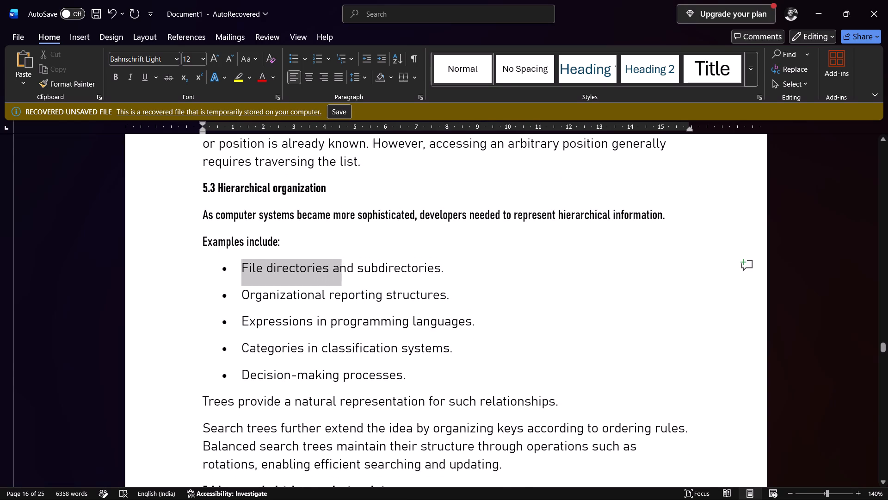
left_click_drag(358, 275, 397, 265)
left_click(442, 239)
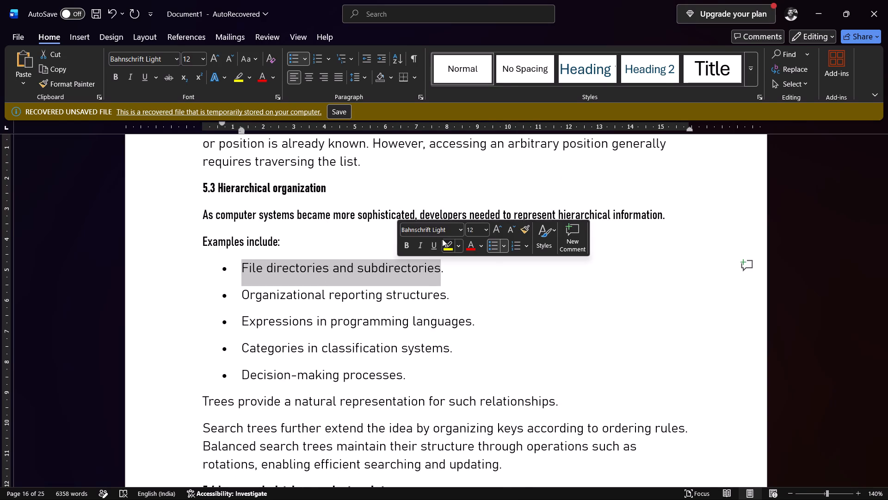
left_click_drag(249, 292, 272, 300)
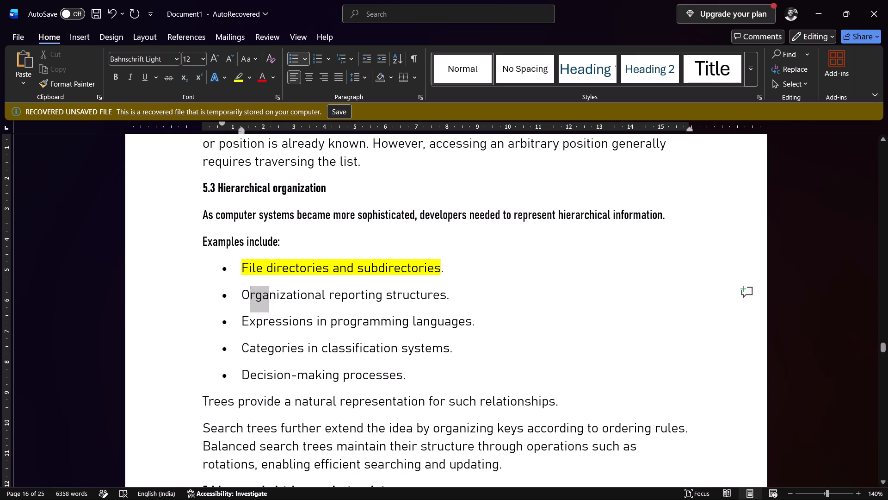
left_click_drag(272, 300, 420, 298)
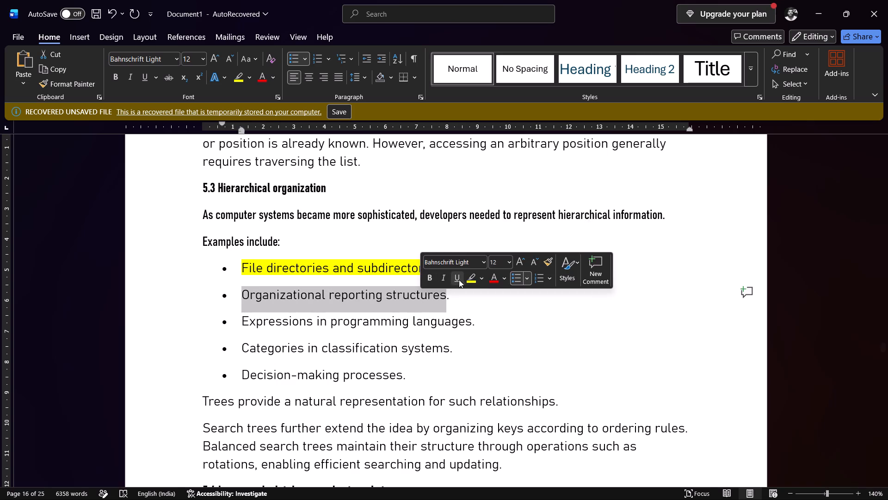
left_click(469, 279)
left_click(446, 304)
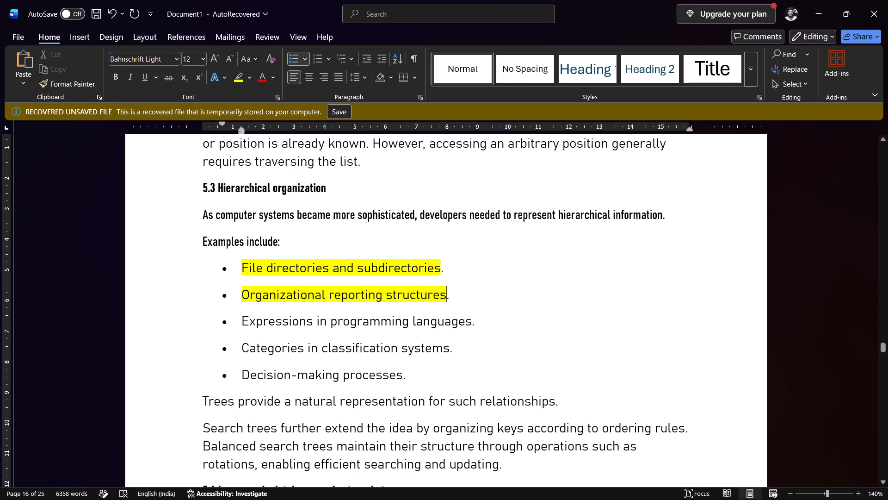
Highlight the 5.3 bullets "Expressions in programming languages" and "Categories in classification systems" in yellow.
left_click_drag(255, 323, 370, 338)
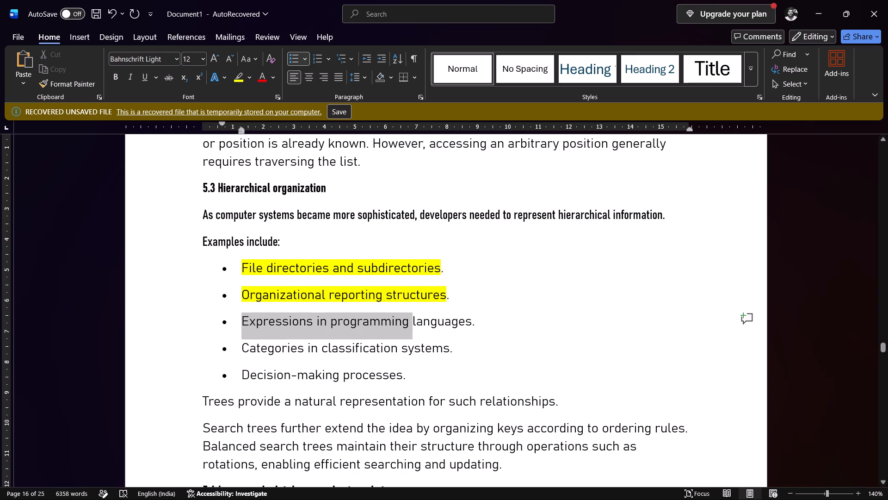
left_click_drag(370, 338, 446, 332)
left_click(497, 310)
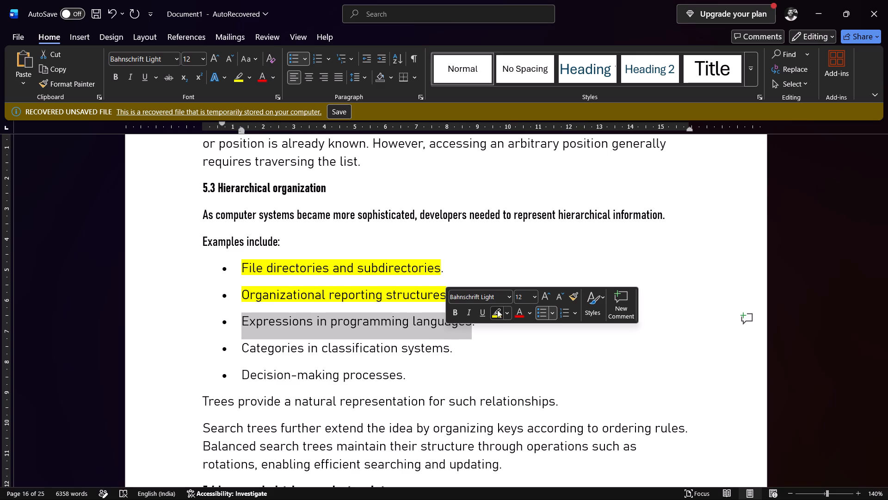
left_click(450, 355)
left_click_drag(450, 355, 258, 352)
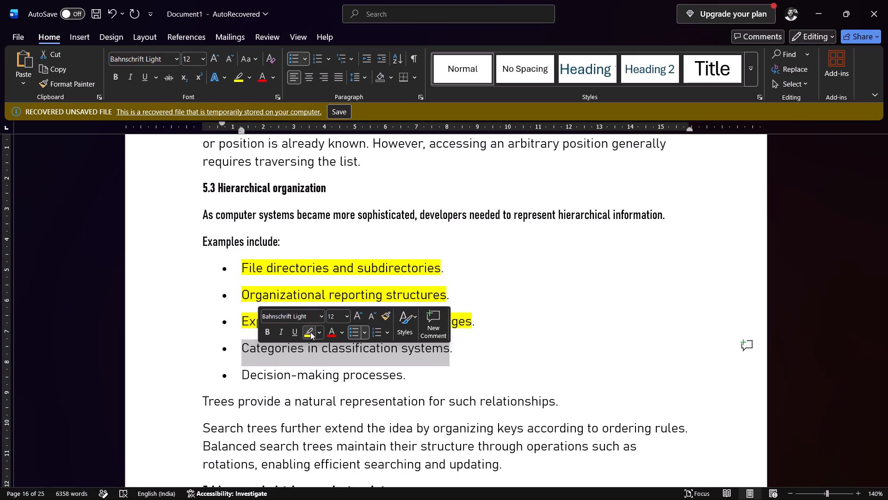
left_click(310, 332)
Highlight the bullet "Decision-making processes" under 5.3 Hierarchical organization in yellow.
left_click_drag(403, 371, 259, 391)
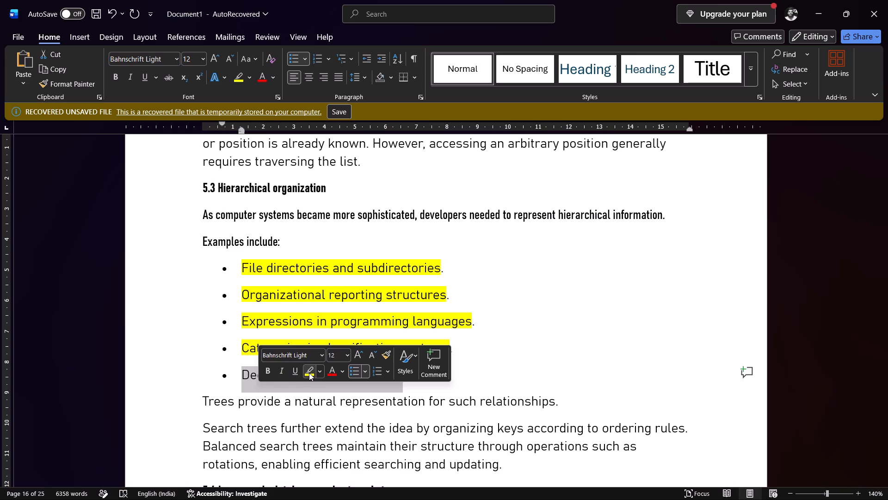
left_click(309, 373)
left_click(308, 418)
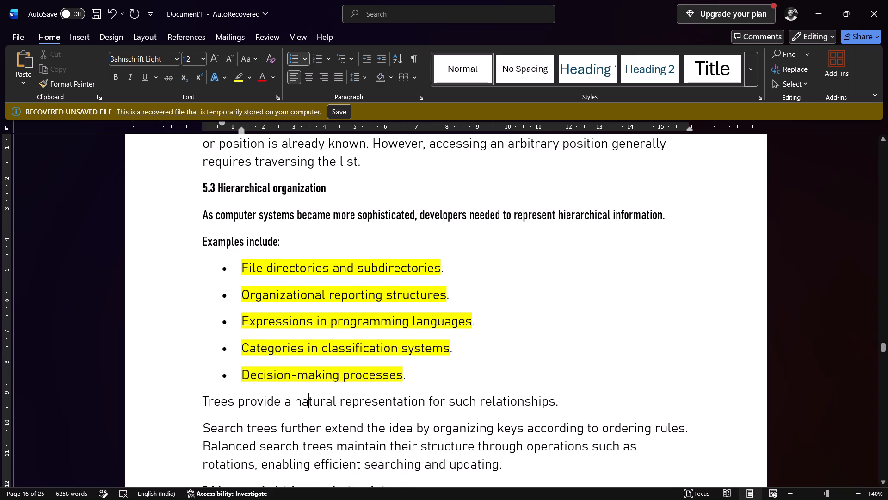
Highlight the section 5.4 sentence from "Accessing information from storage devices" through "already in memory." in yellow.
scroll(308, 418, "down", 3)
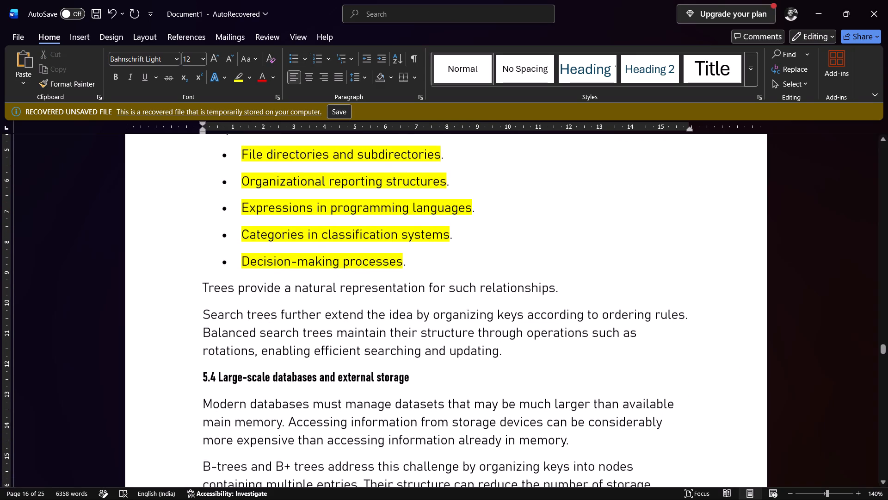
scroll(308, 418, "down", 1)
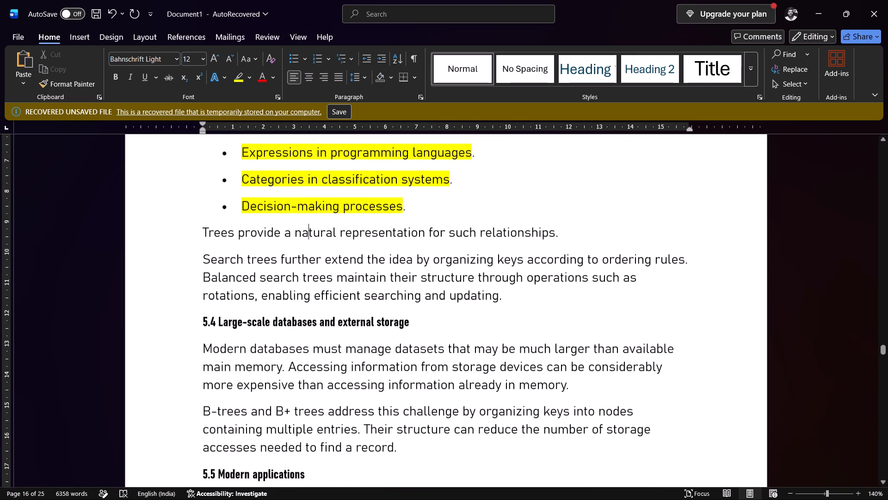
scroll(308, 418, "down", 2)
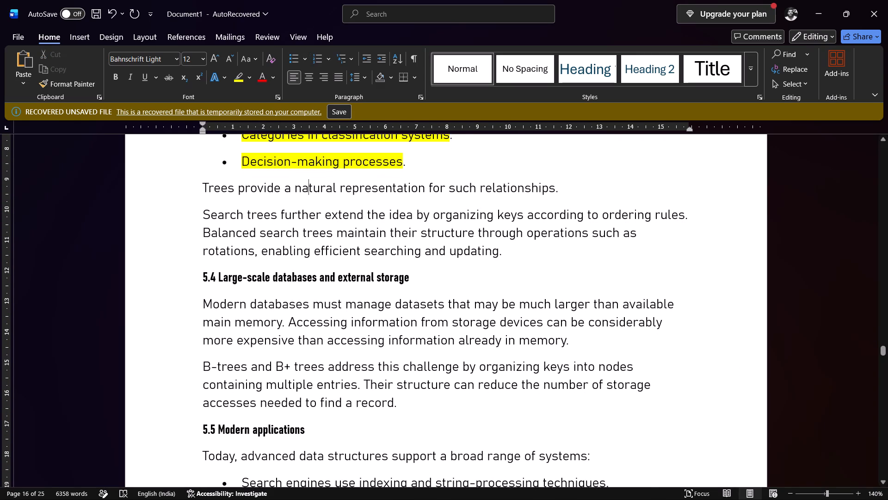
left_click_drag(289, 323, 390, 324)
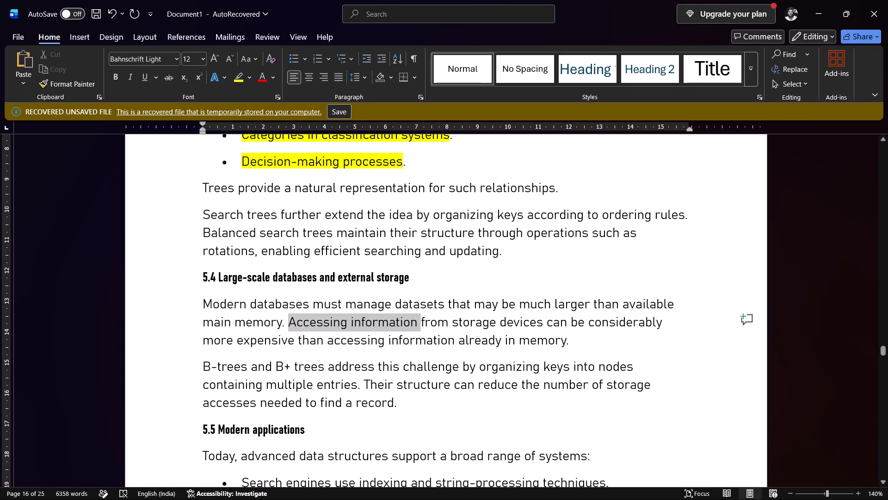
left_click_drag(390, 324, 604, 324)
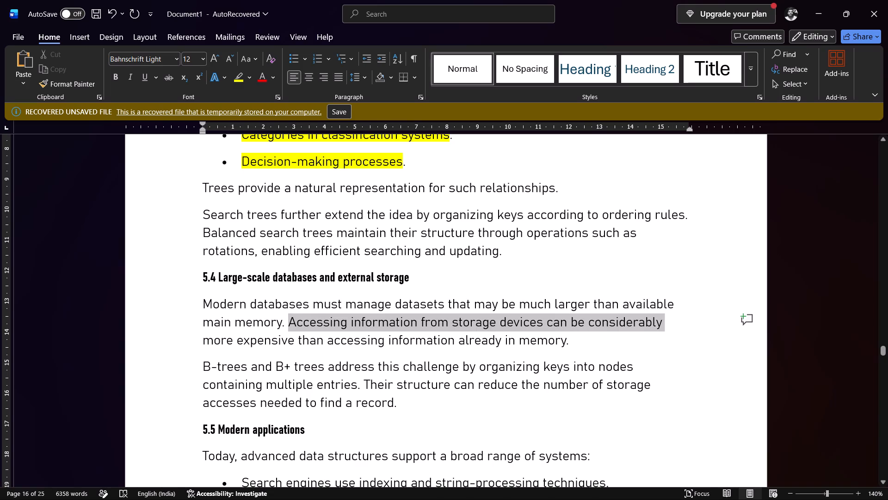
left_click_drag(604, 324, 584, 334)
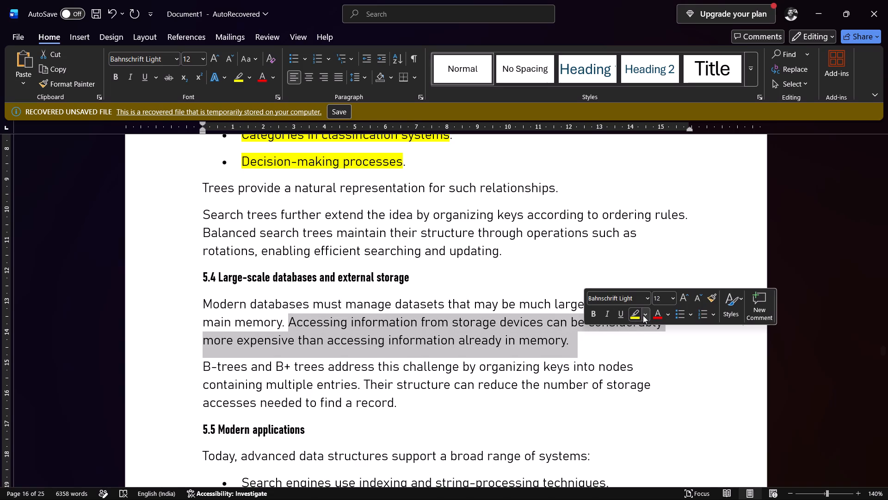
left_click(638, 315)
left_click(538, 362)
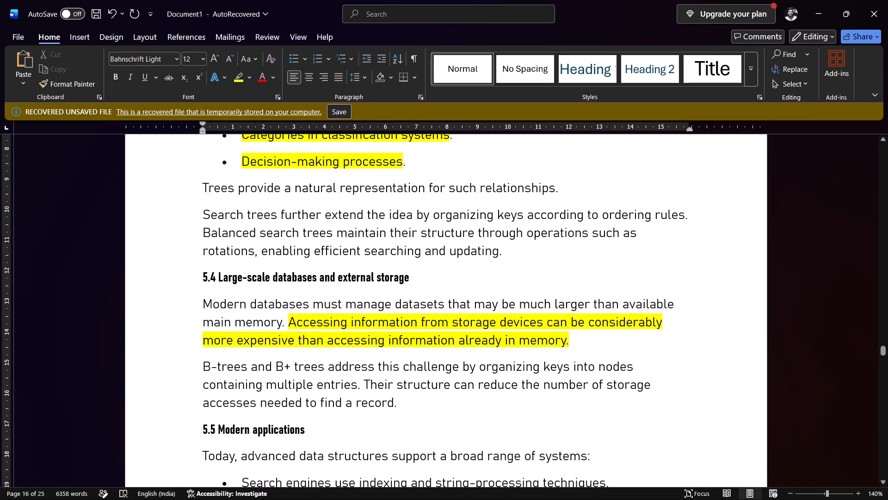
Highlight the 5.5 Modern applications bullets "Search engines use indexing and string-processing techniques." and "Geographic applications use spatial indexing" in yellow.
scroll(538, 362, "down", 2)
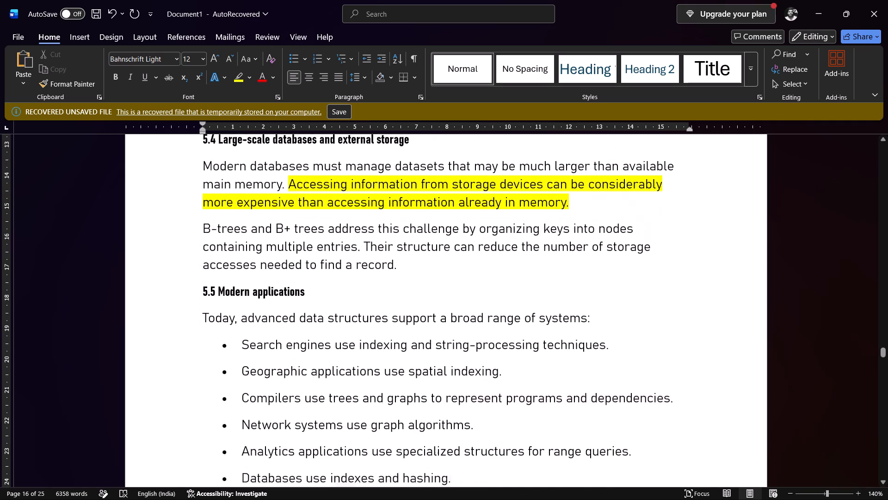
scroll(538, 362, "down", 1)
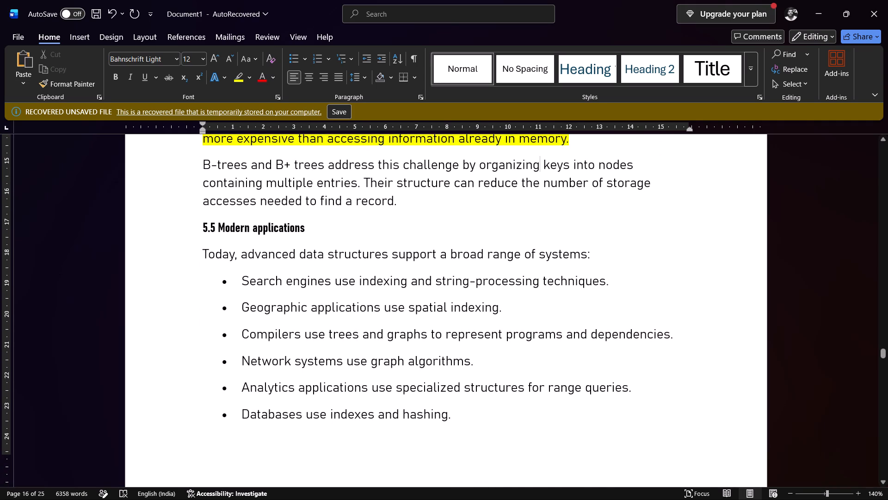
scroll(538, 362, "down", 6)
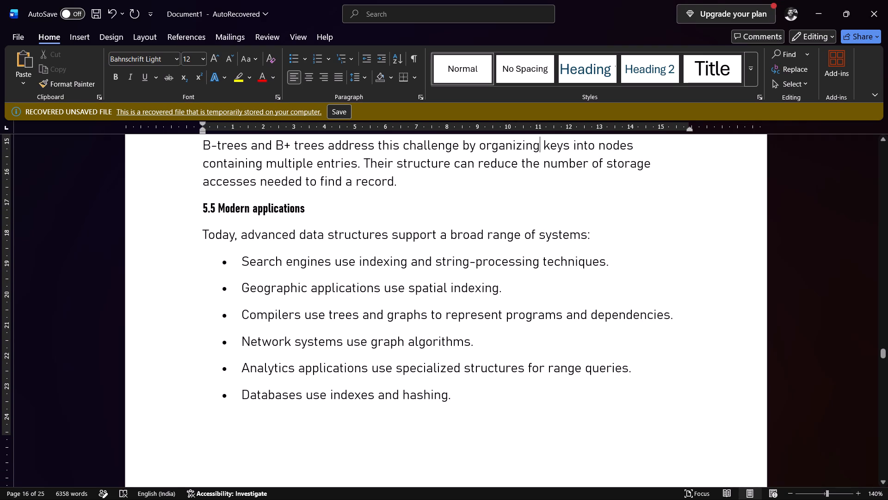
scroll(538, 362, "down", 1)
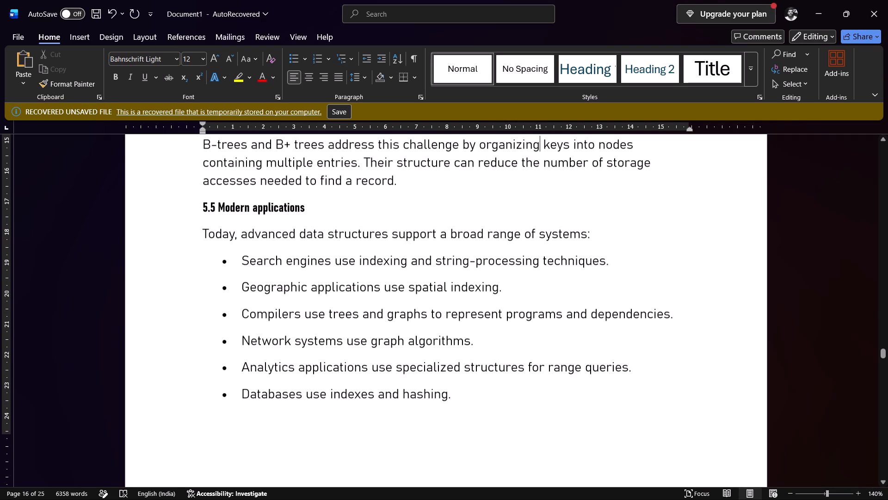
scroll(538, 362, "down", 2)
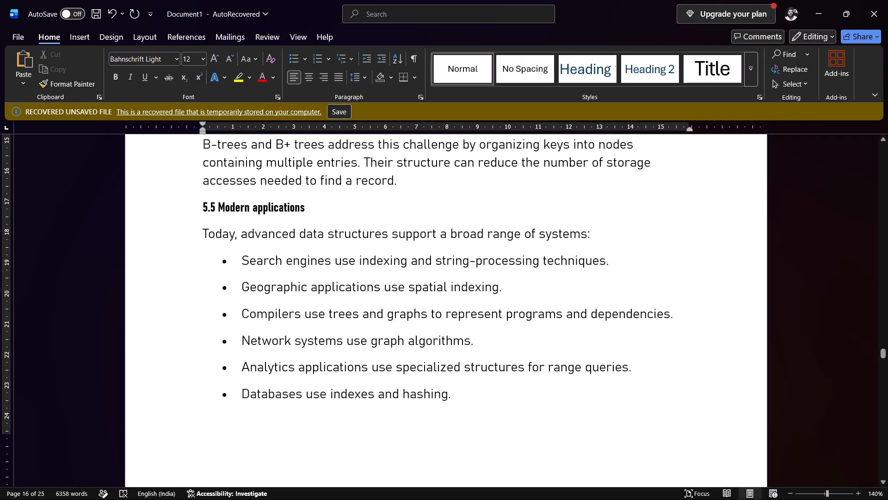
scroll(538, 362, "down", 2)
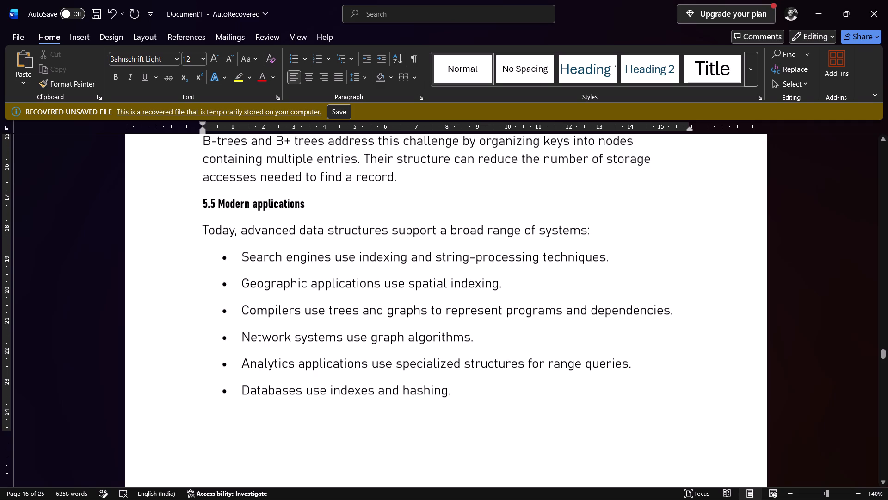
scroll(538, 362, "down", 1)
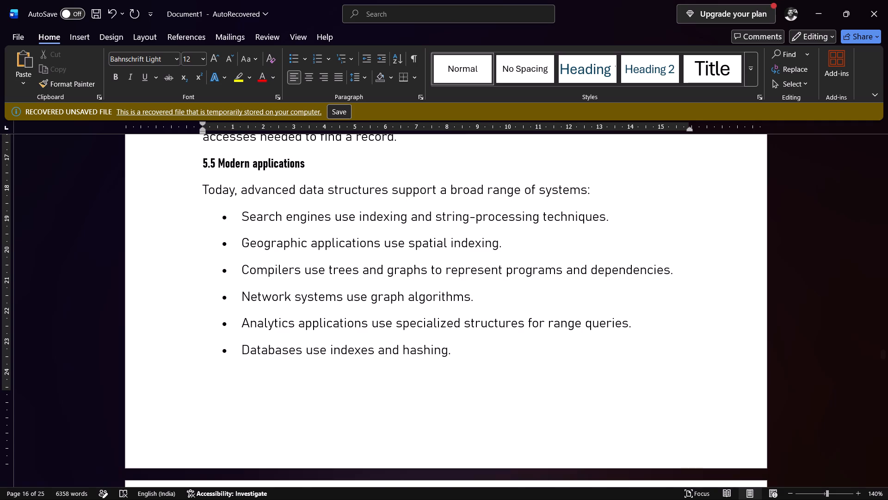
scroll(538, 362, "down", 1)
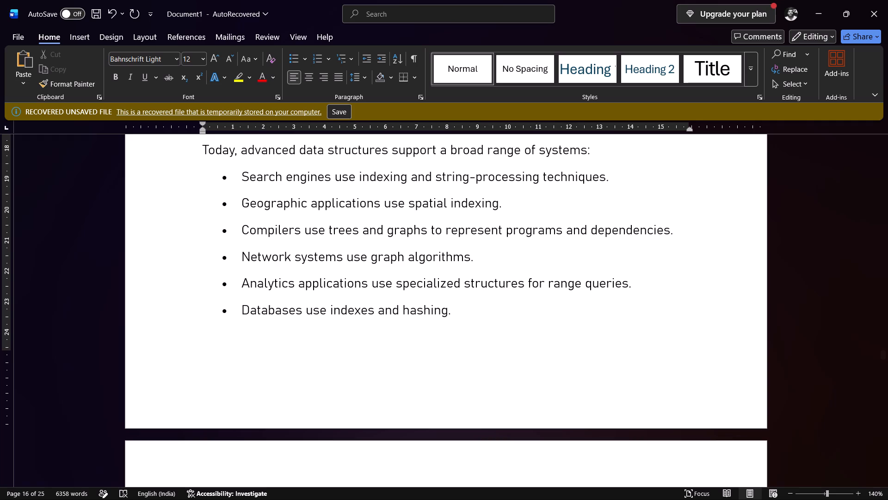
scroll(538, 362, "down", 1)
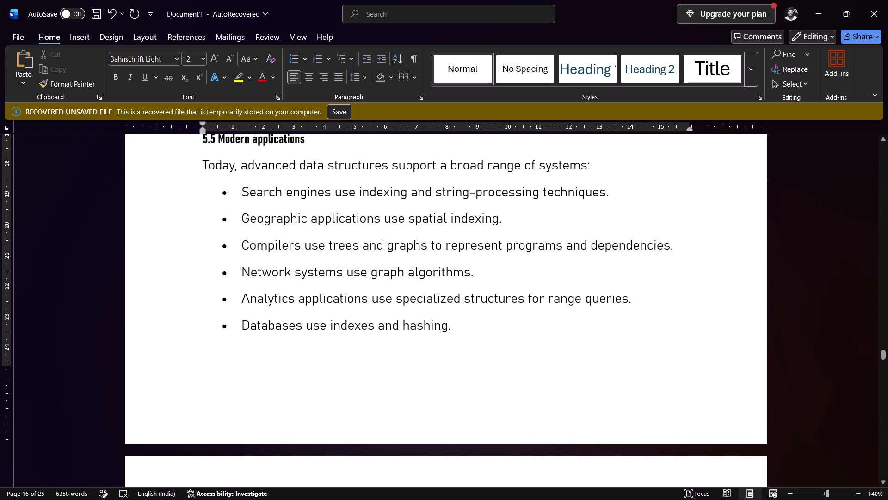
left_click_drag(244, 191, 457, 201)
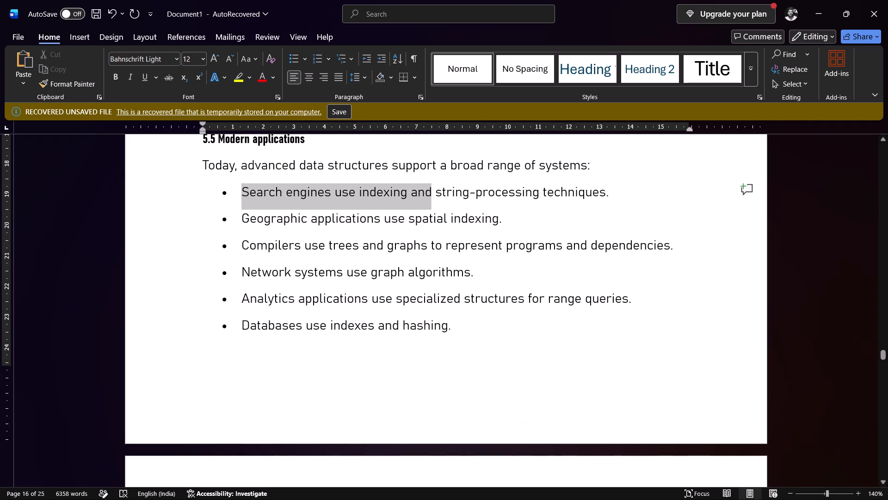
left_click_drag(457, 201, 626, 192)
left_click(679, 173)
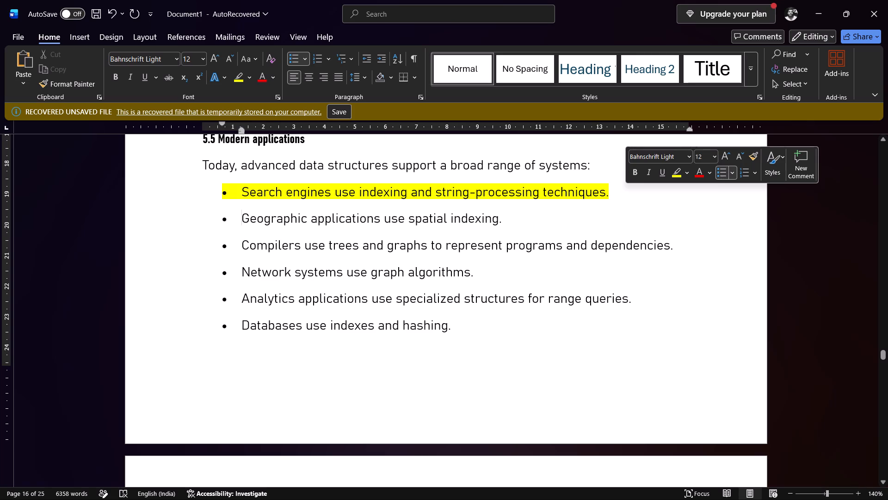
left_click_drag(251, 220, 498, 211)
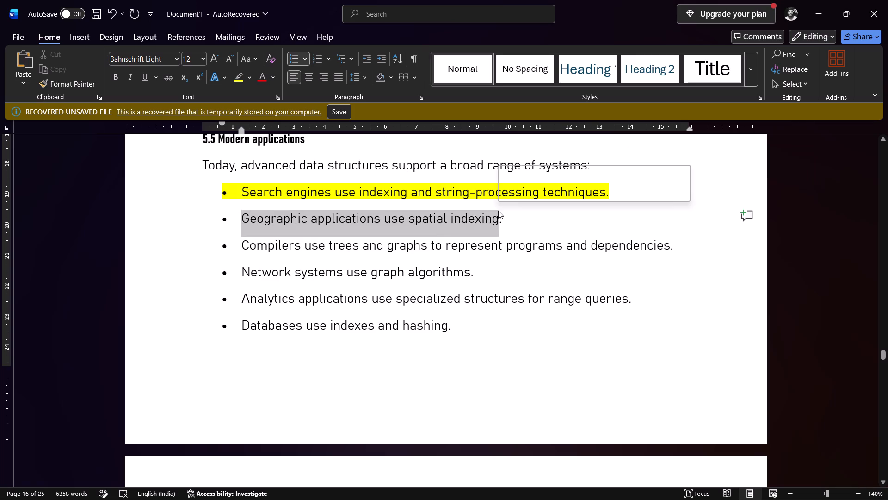
left_click(548, 190)
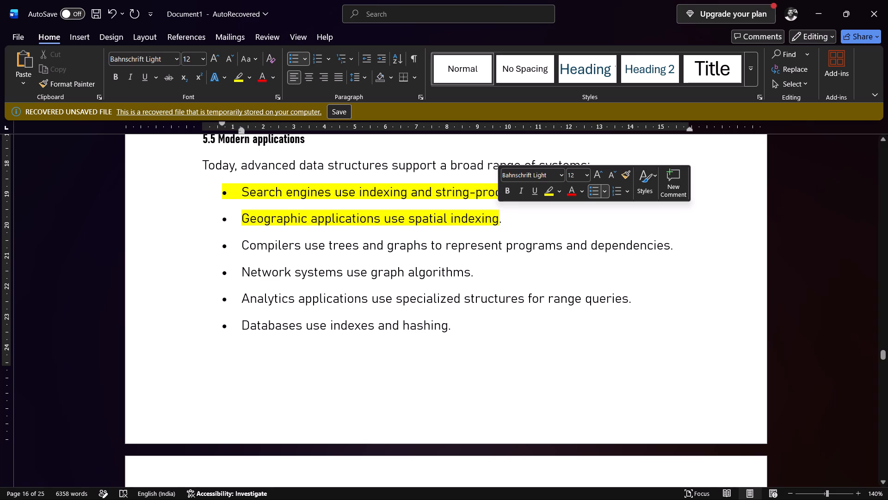
Highlight the 5.5 bullets "Compilers use trees and graphs to represent programs and dependencies" and "Network systems use graph algorithms" in yellow.
left_click_drag(255, 249, 629, 239)
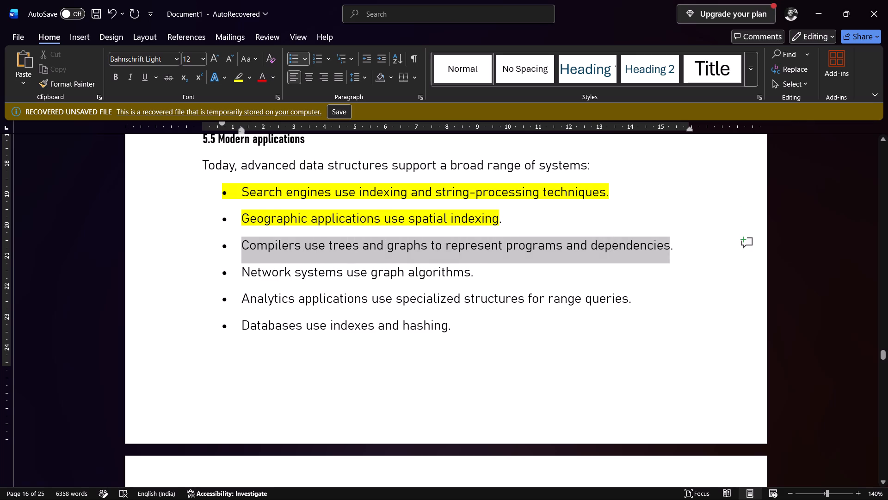
left_click_drag(629, 239, 629, 242)
left_click(684, 223)
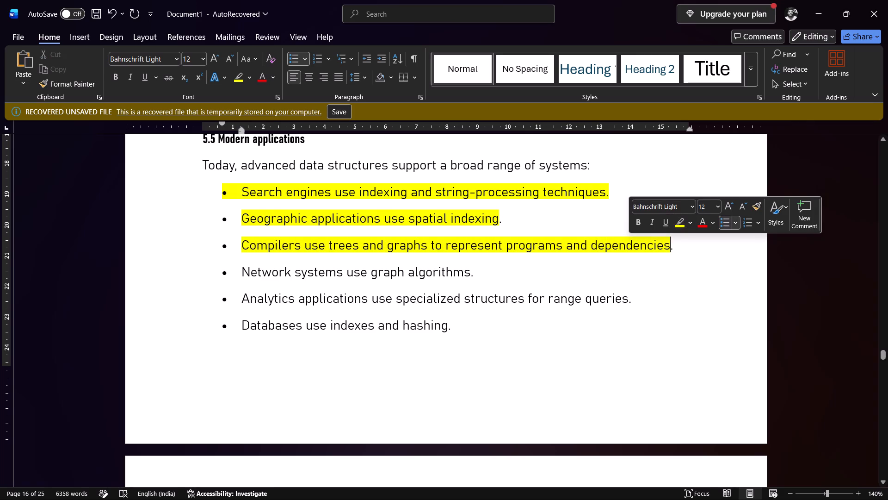
left_click_drag(252, 276, 252, 275)
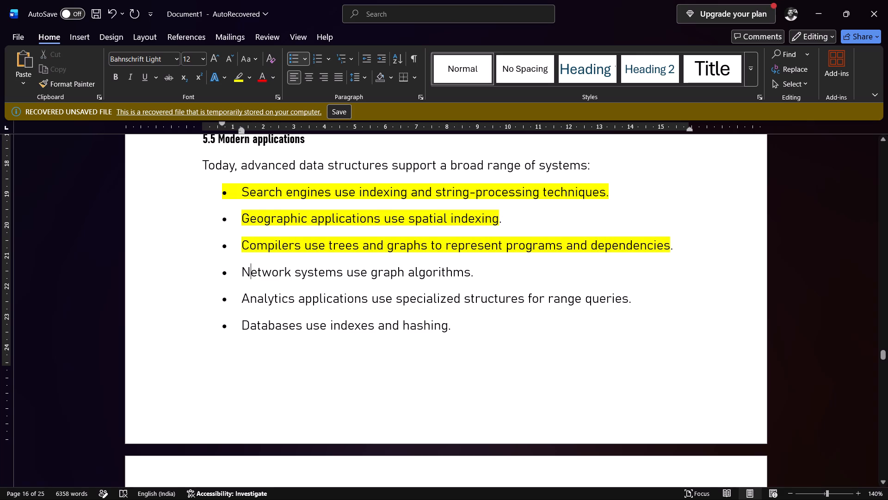
left_click_drag(252, 275, 463, 273)
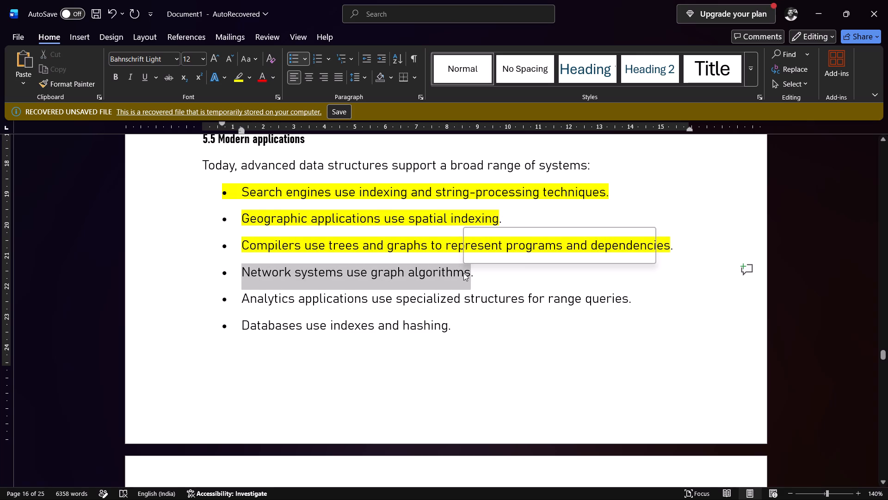
left_click(515, 251)
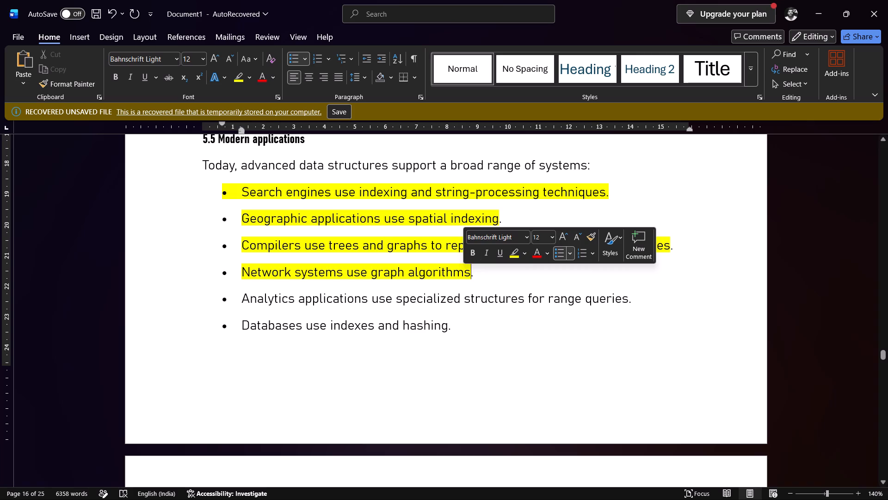
Highlight the 5.5 bullets "Analytics applications use specialized structures for range queries" and "Databases use indexes and hashing." in yellow.
left_click_drag(248, 299, 604, 312)
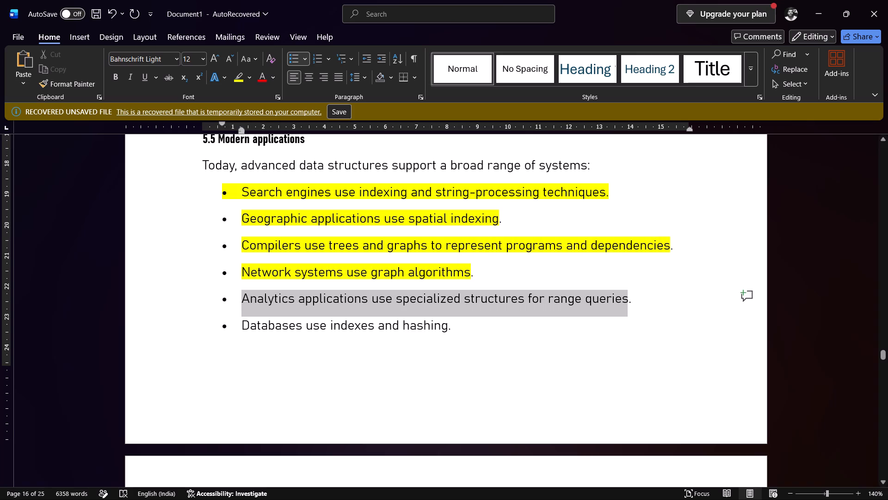
left_click_drag(604, 312, 616, 312)
left_click(662, 293)
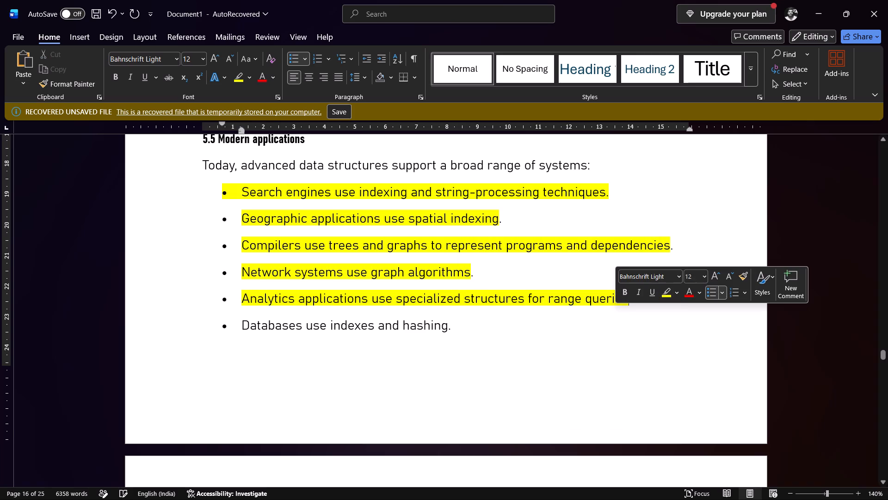
left_click_drag(463, 321, 262, 330)
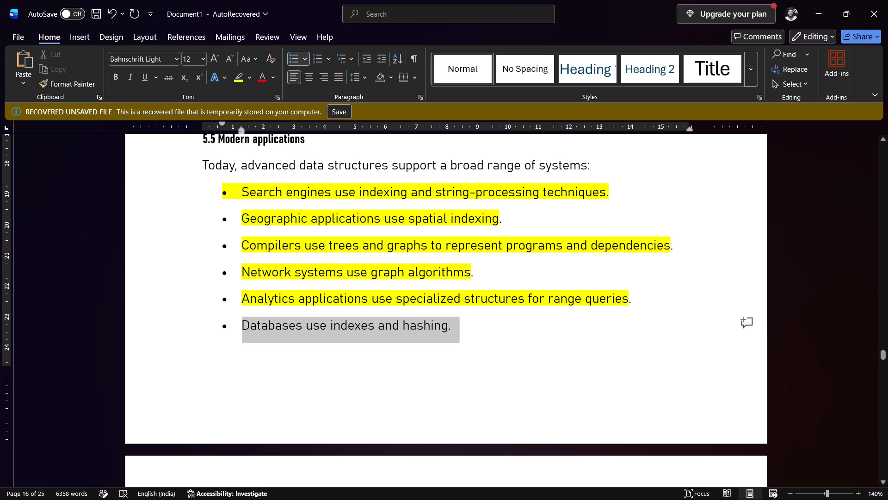
left_click_drag(262, 330, 261, 330)
left_click(313, 313)
left_click(304, 364)
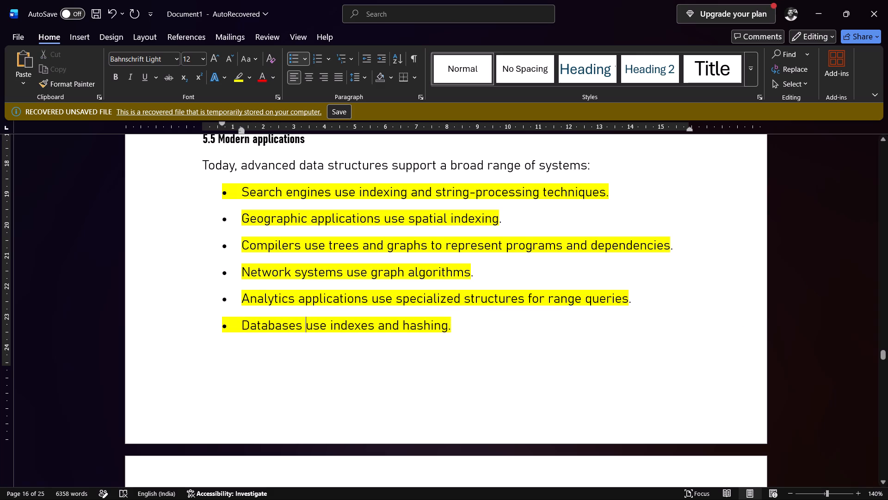
scroll(304, 364, "down", 1)
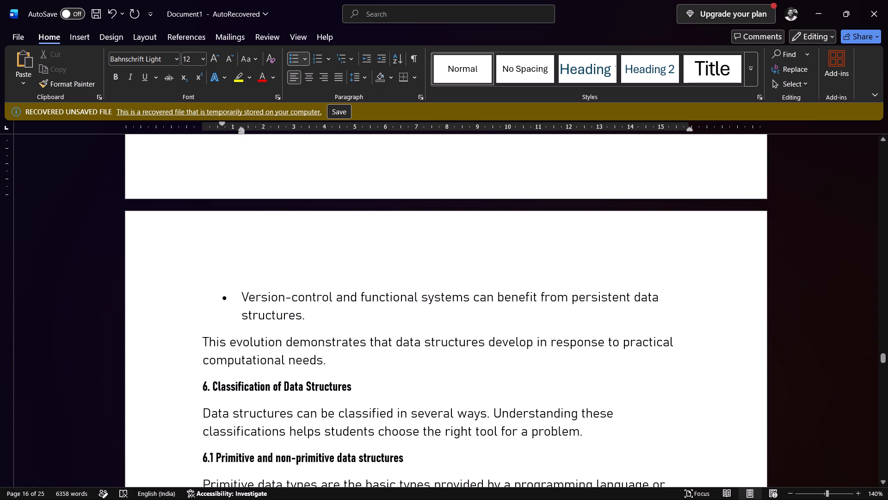
Highlight the 5.5 bullet "Version-control and functional systems can benefit from persistent data structures" in yellow.
left_click_drag(302, 314, 244, 300)
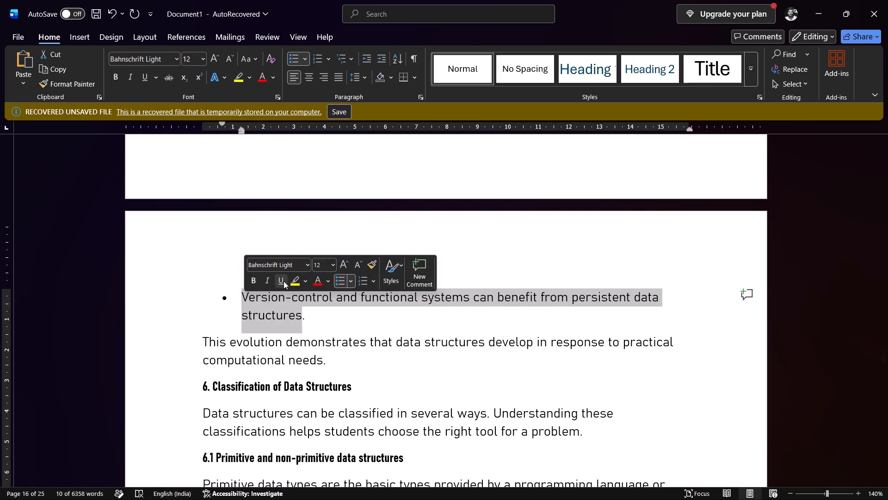
left_click(297, 281)
left_click(310, 330)
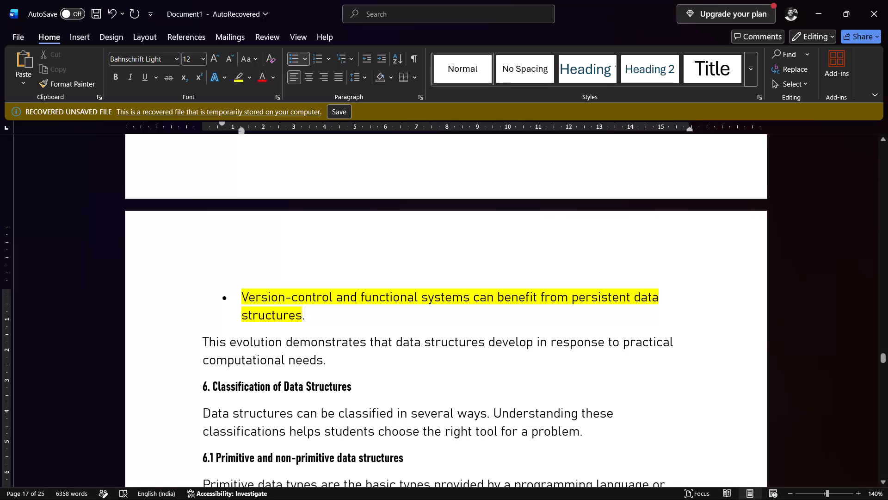
Highlight the section 6.1 C++ example bullets "int for integers" and "char for character values" in yellow.
scroll(310, 330, "down", 1)
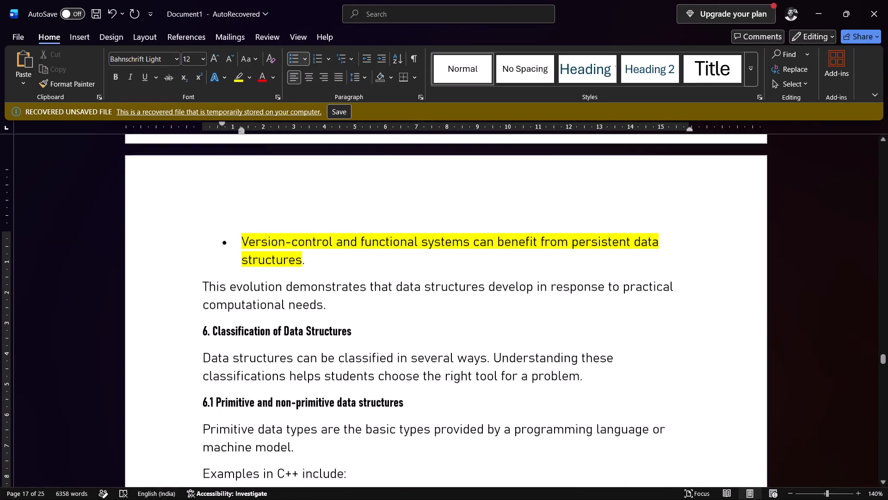
scroll(310, 330, "down", 2)
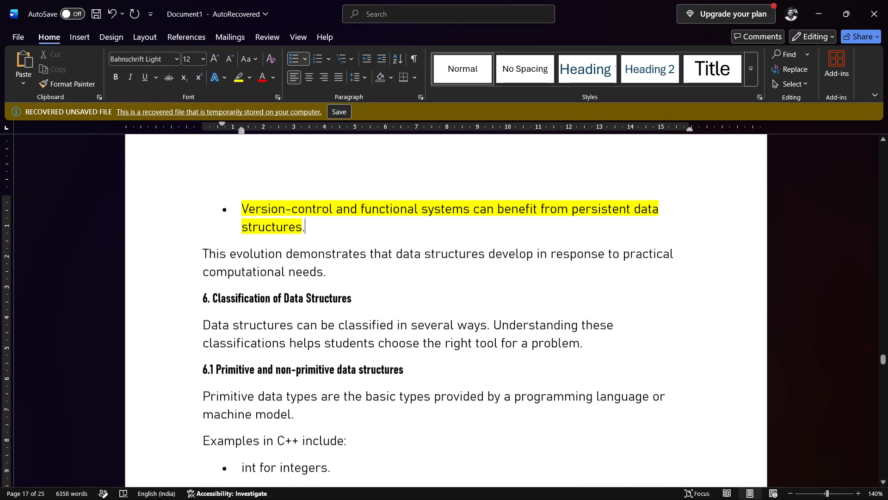
scroll(310, 330, "down", 3)
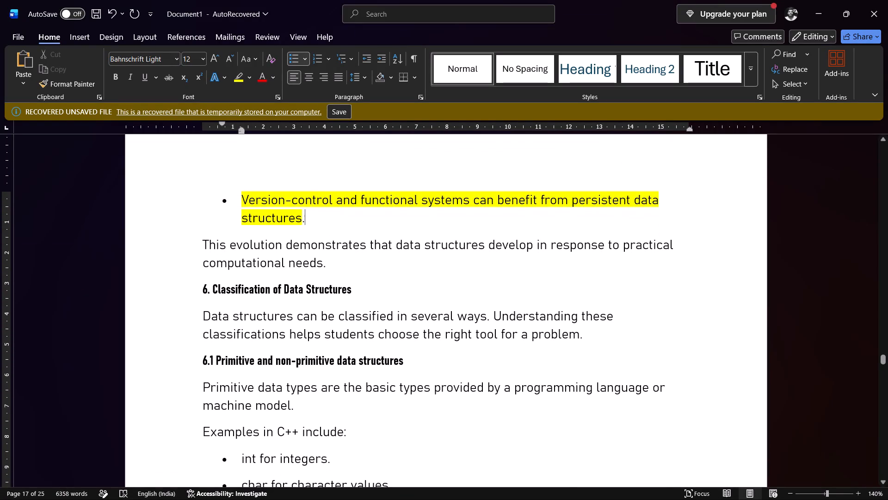
scroll(310, 330, "down", 1)
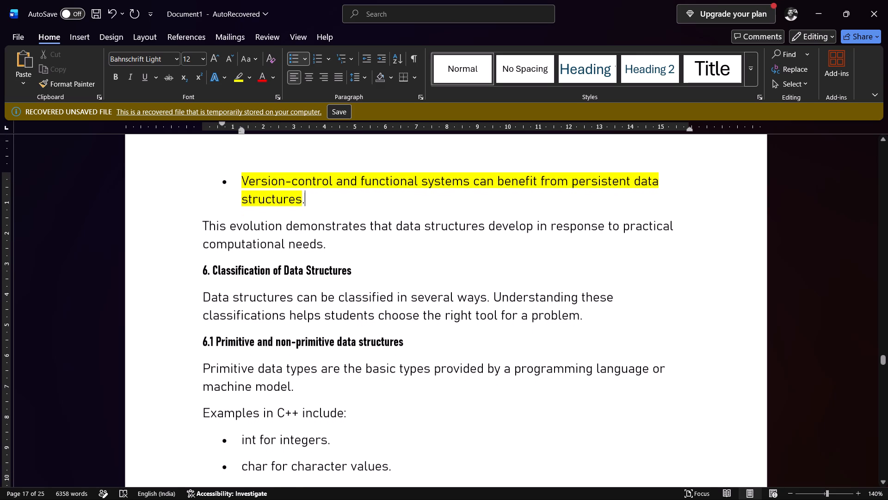
scroll(310, 330, "down", 2)
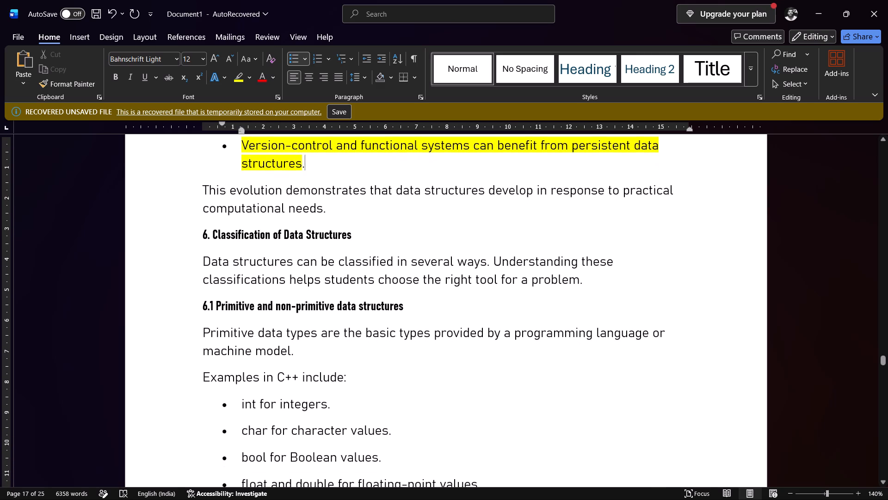
scroll(310, 330, "down", 1)
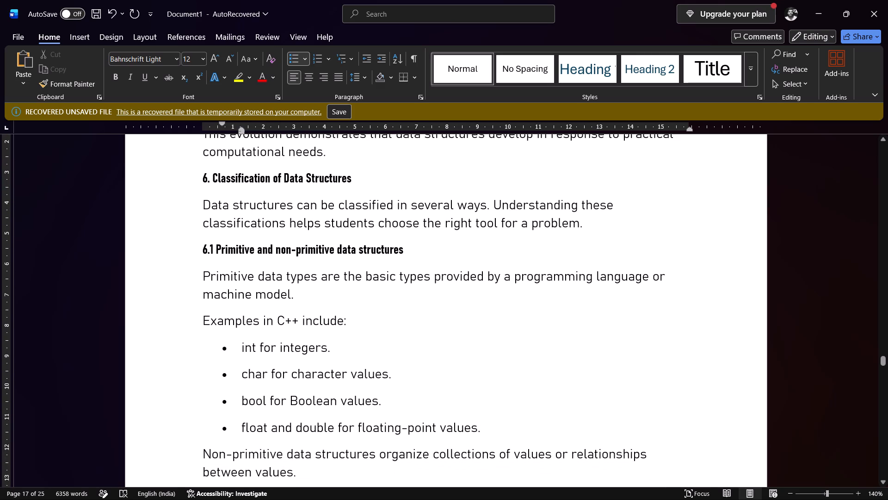
left_click_drag(237, 351, 307, 343)
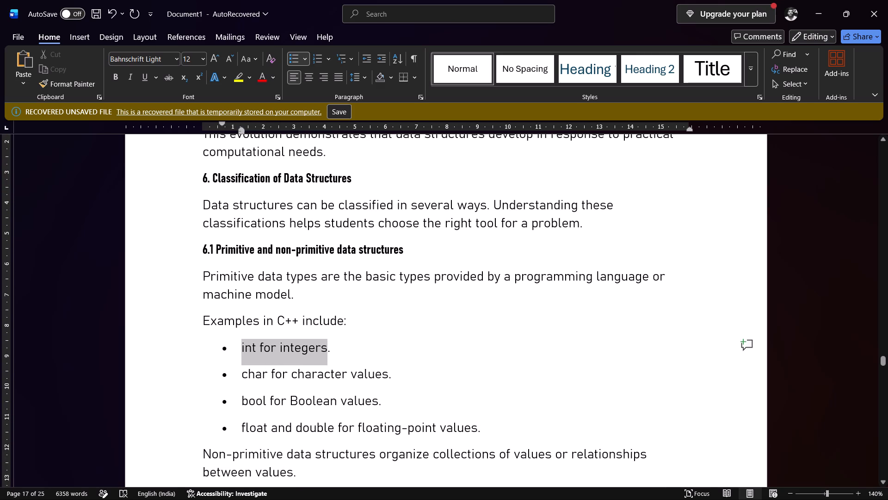
left_click_drag(307, 343, 309, 343)
left_click(360, 321)
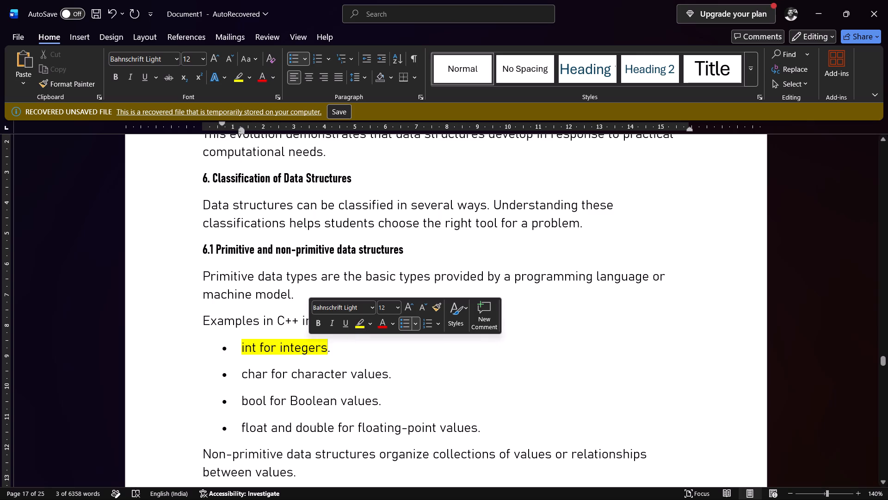
left_click_drag(250, 381, 334, 372)
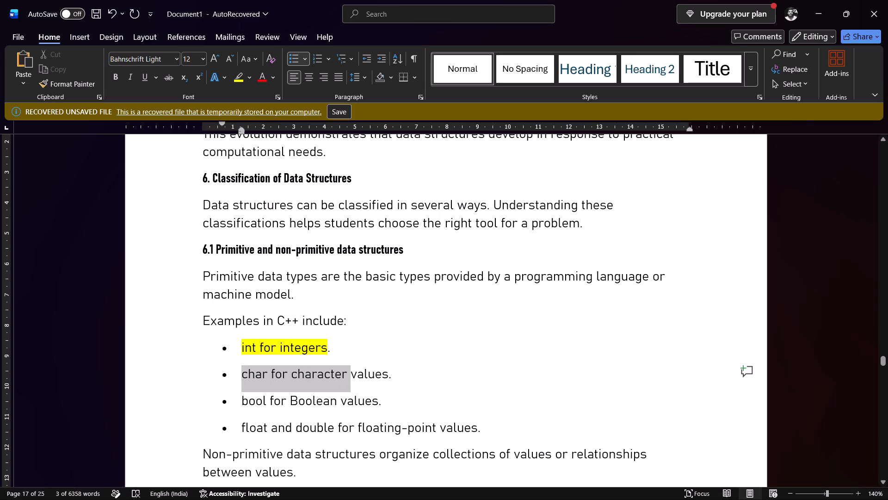
left_click_drag(334, 372, 370, 372)
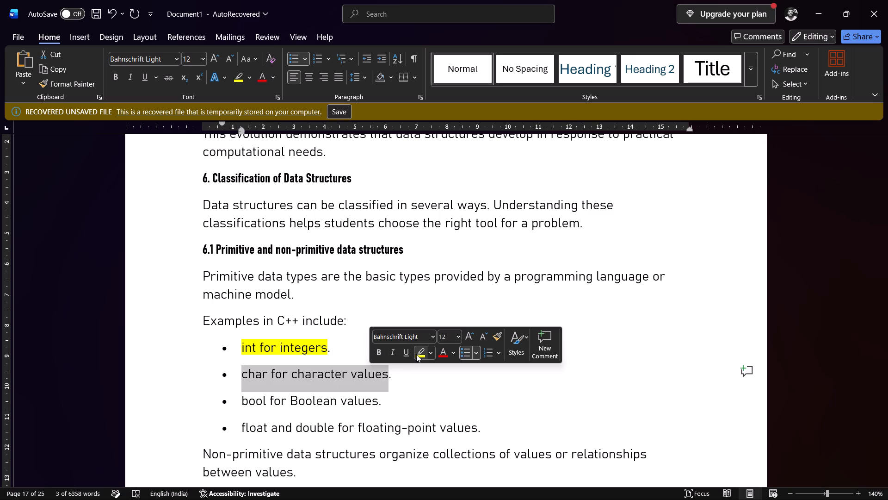
left_click(416, 354)
Highlight the section 6.1 bullets "bool for Boolean values" and "float and double for floating-point values" in yellow.
left_click_drag(248, 403, 288, 401)
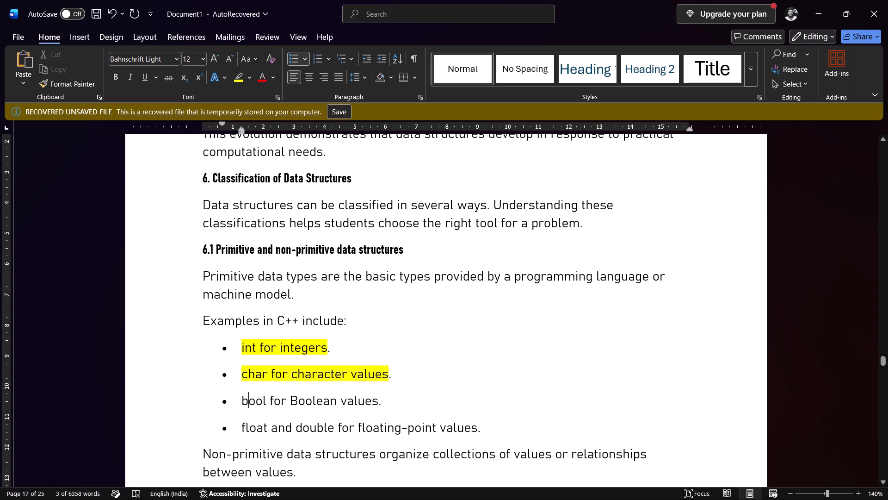
left_click_drag(288, 401, 366, 399)
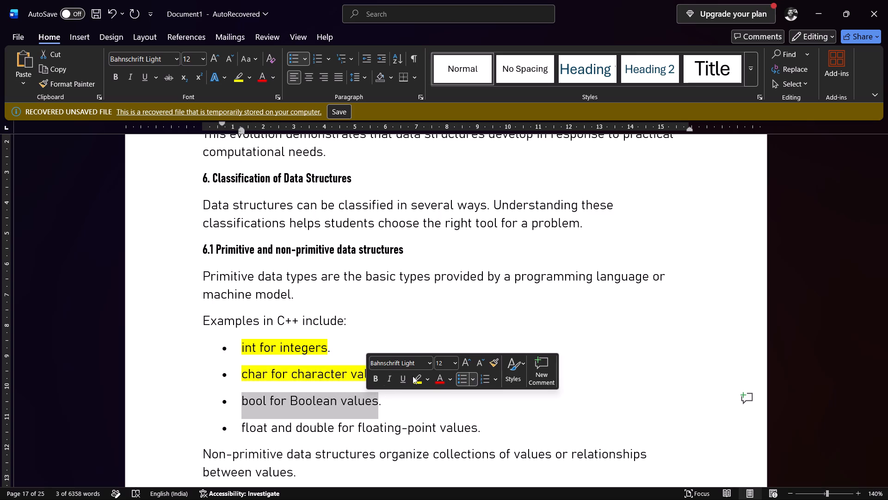
left_click(413, 376)
left_click_drag(248, 431, 292, 415)
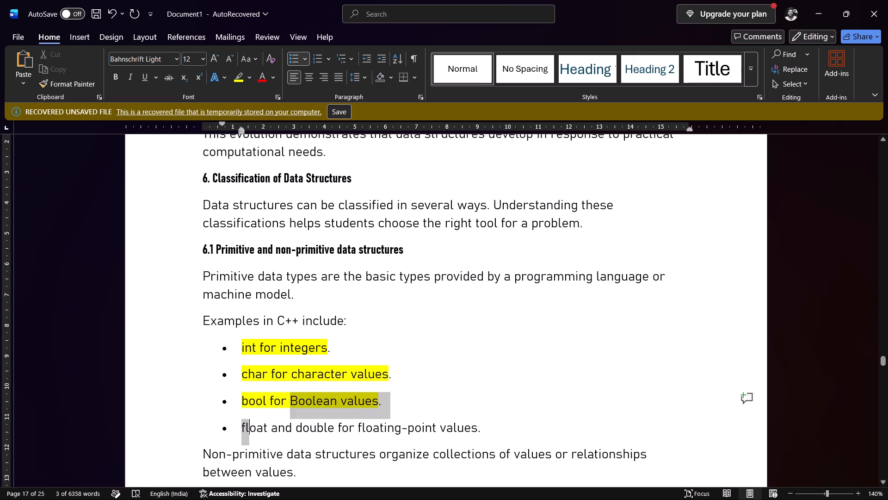
left_click_drag(292, 415, 461, 431)
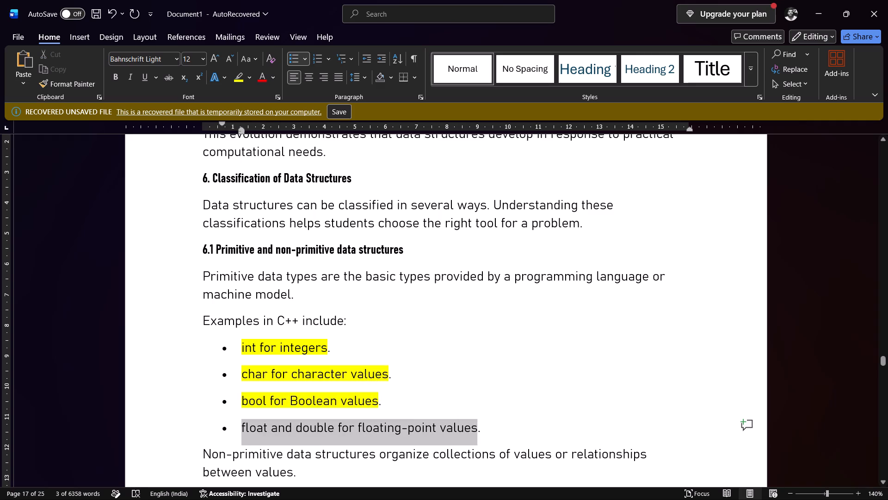
left_click(508, 411)
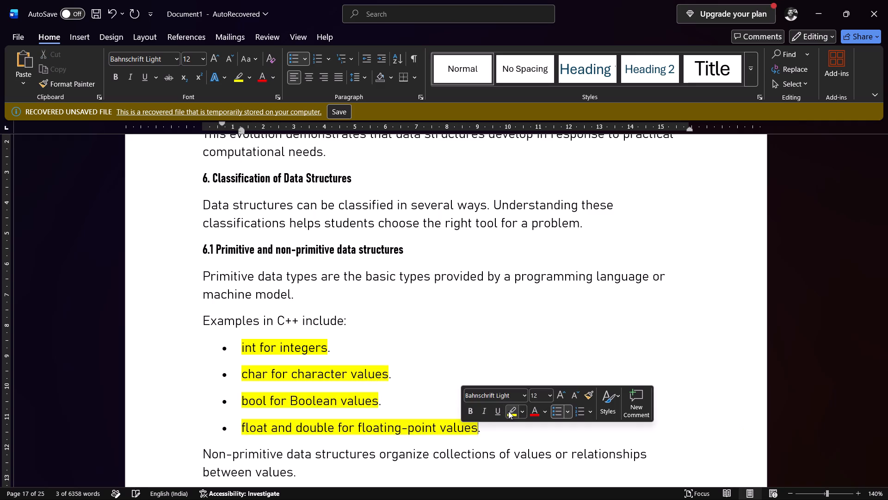
left_click(396, 458)
Highlight "include arrays, linked lists, stacks, queues, trees, graphs, and hash tables" in section 6.1's non-primitive examples in yellow.
scroll(396, 458, "down", 1)
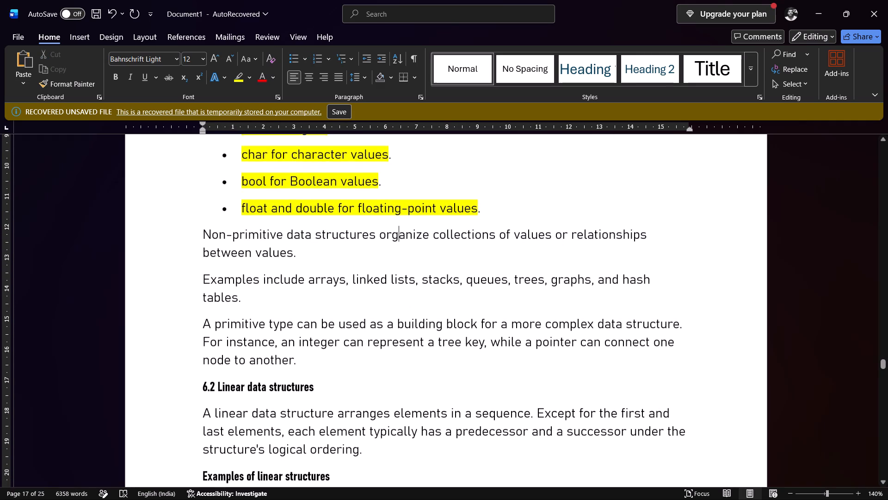
scroll(396, 458, "down", 2)
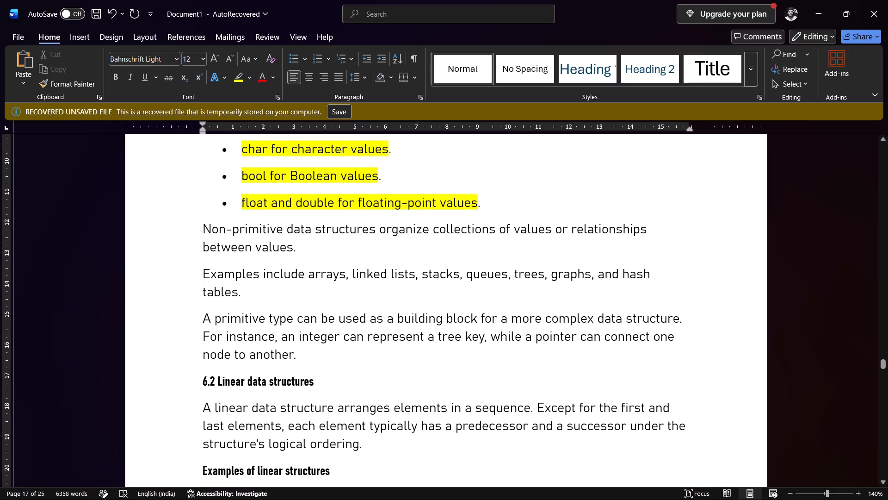
left_click_drag(271, 276, 298, 287)
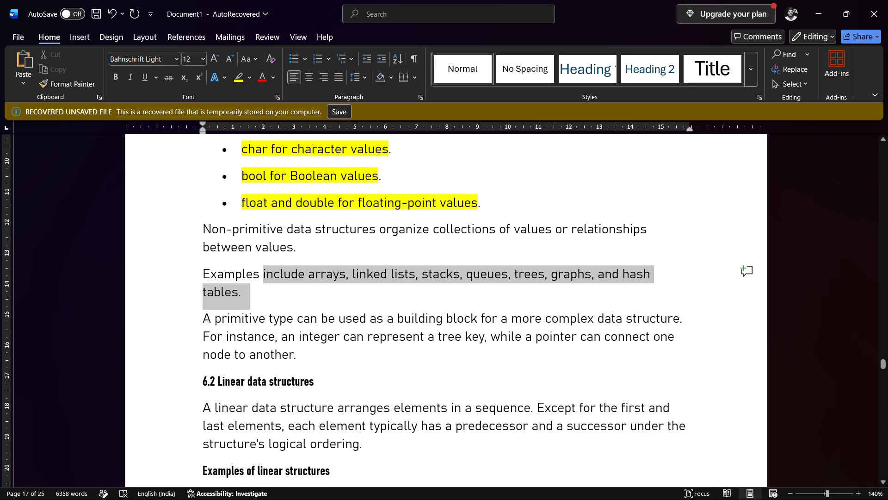
left_click_drag(298, 287, 234, 300)
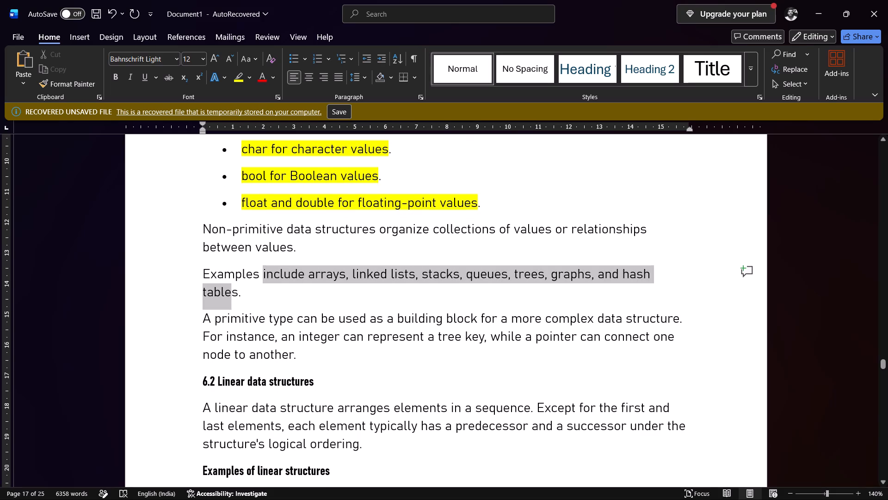
left_click_drag(234, 300, 238, 299)
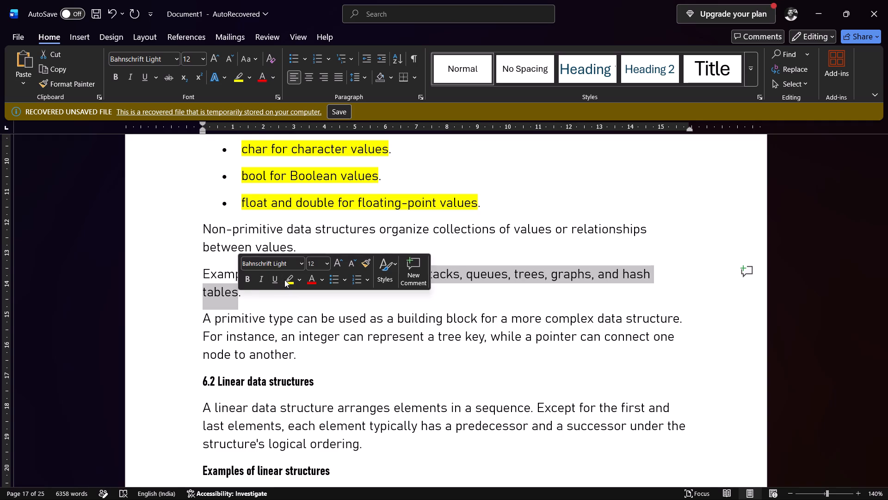
left_click(284, 280)
left_click(303, 318)
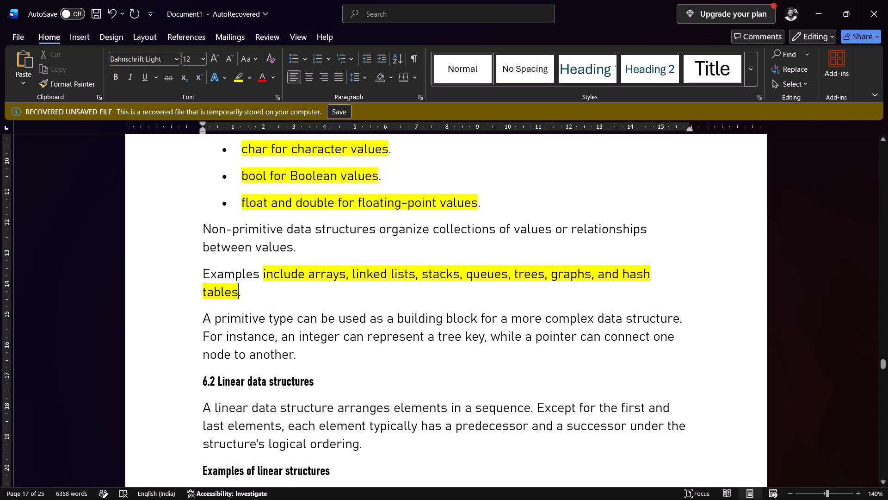
Highlight the section 6.1 text from "A primitive type can be used" through "For instance" in yellow.
scroll(303, 318, "down", 1)
scroll(302, 276, "down", 1)
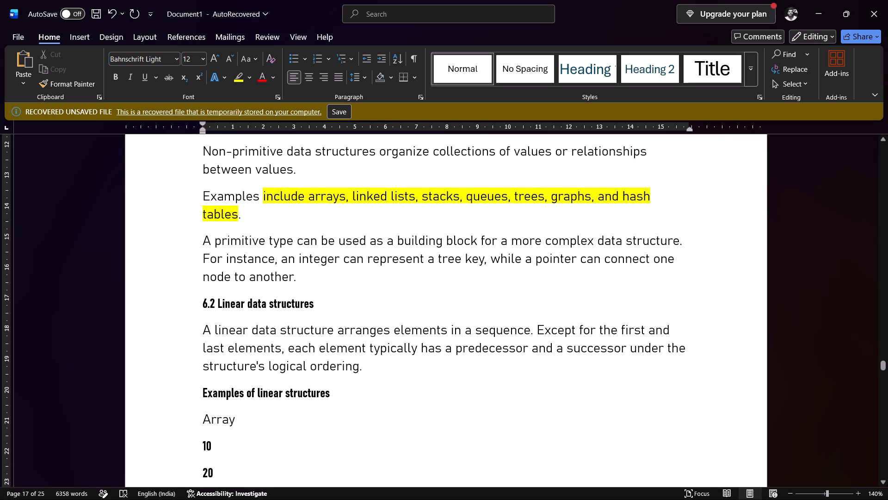
left_click_drag(212, 241, 256, 252)
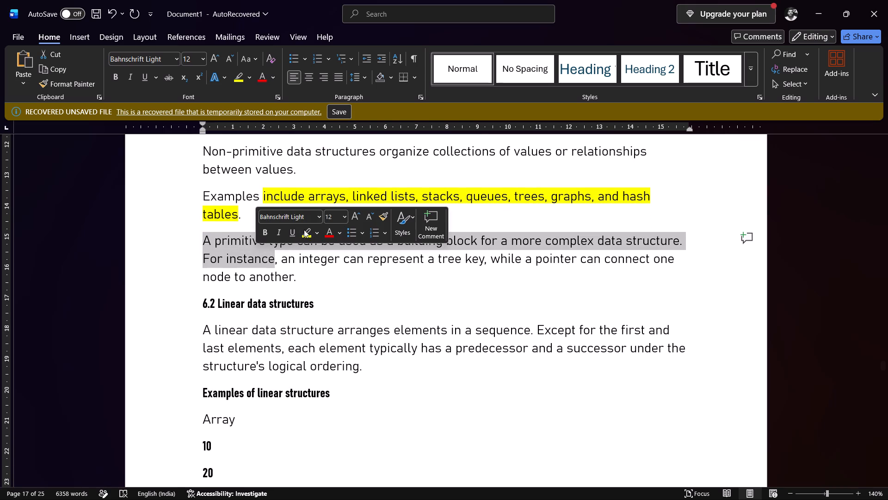
left_click(306, 227)
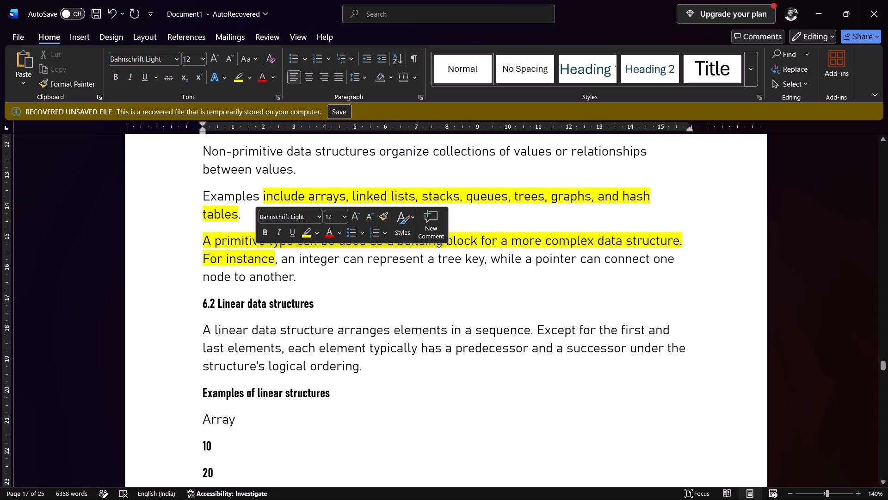
Highlight the "Arrays." bullet under "Common linear data structures include:" in section 6.2 in yellow.
scroll(341, 373, "down", 2)
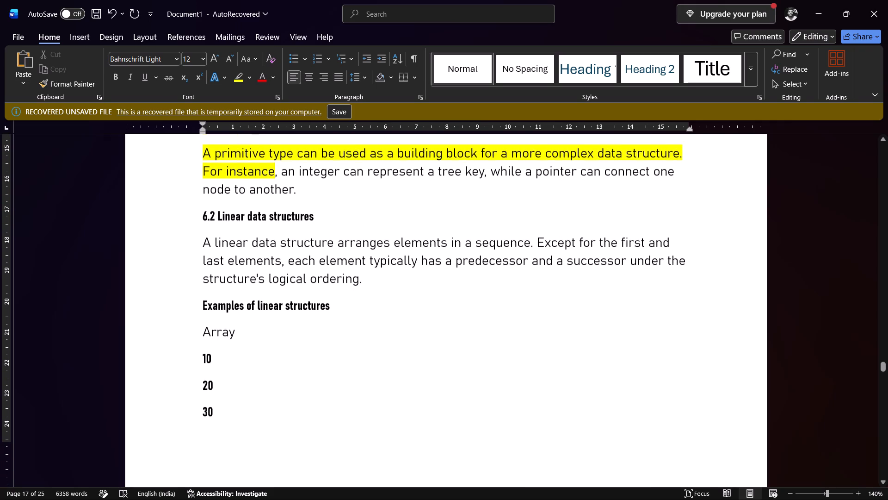
scroll(341, 373, "down", 1)
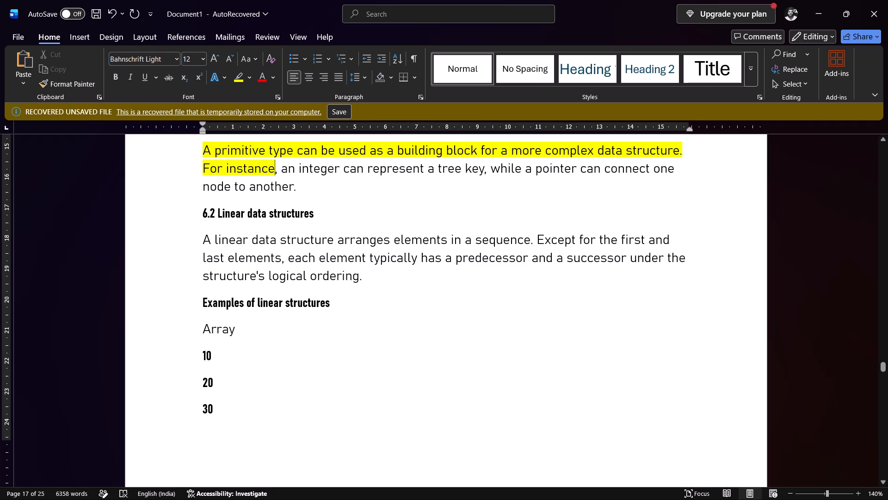
scroll(330, 318, "down", 2)
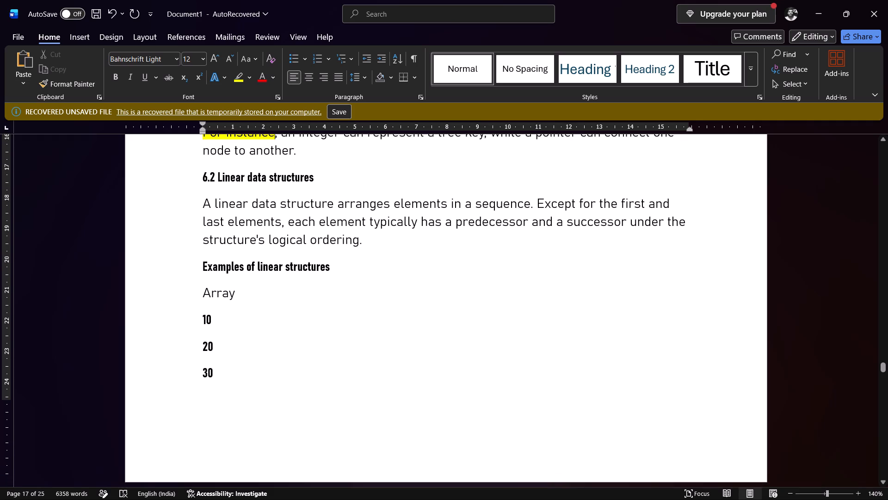
scroll(330, 318, "down", 1)
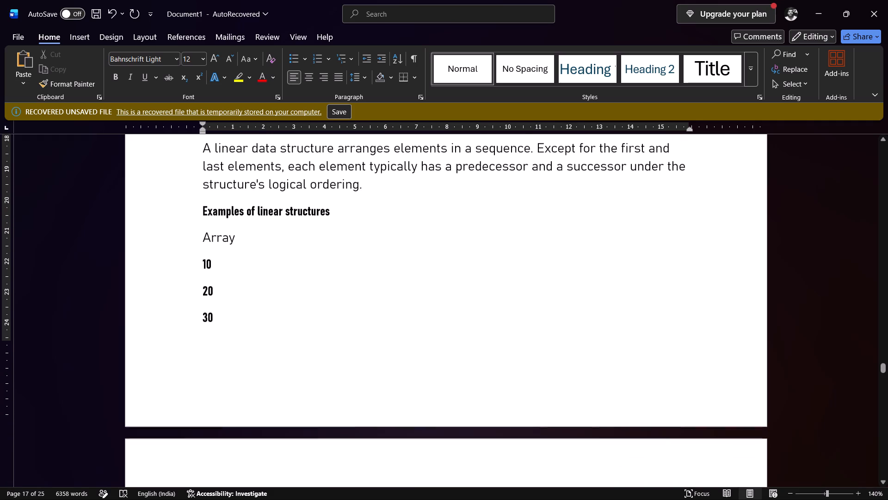
scroll(330, 318, "down", 1)
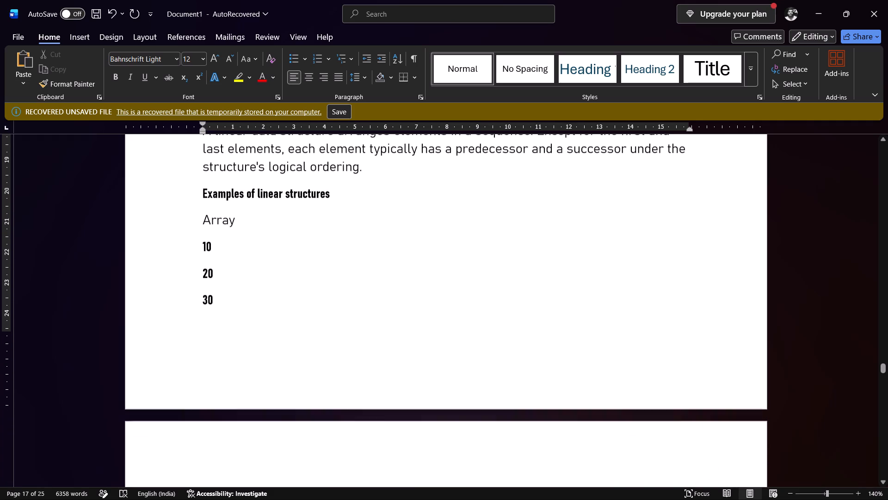
scroll(330, 318, "down", 1)
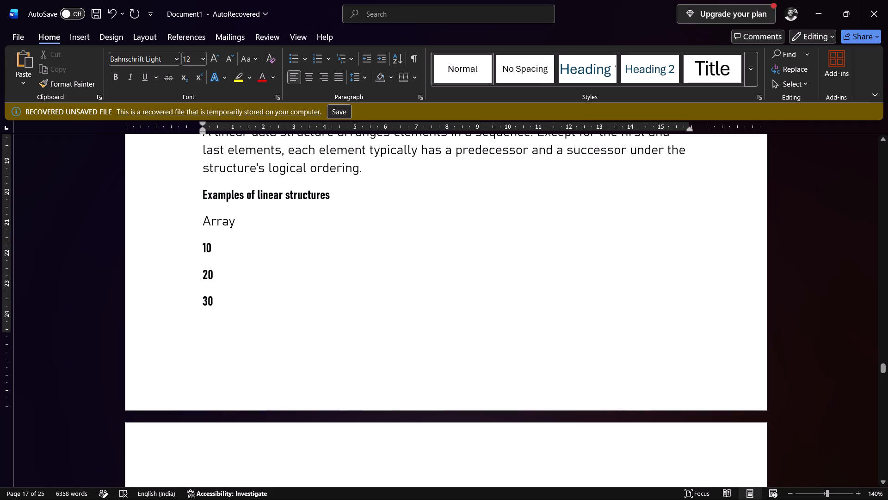
scroll(330, 318, "down", 1)
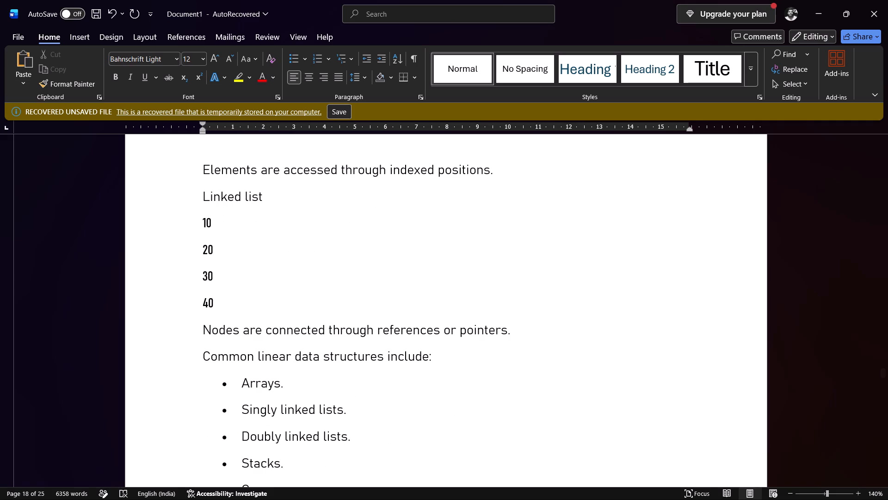
scroll(295, 338, "down", 1)
left_click_drag(292, 376, 243, 358)
left_click(294, 337)
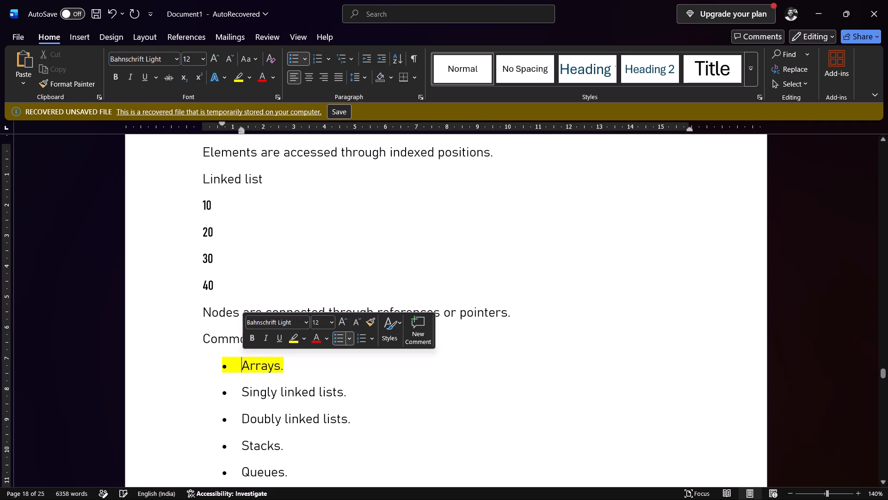
Highlight "Singly linked lists" and "Doubly linked lists" in section 6.2's list of common linear data structures in yellow.
left_click_drag(341, 392, 238, 387)
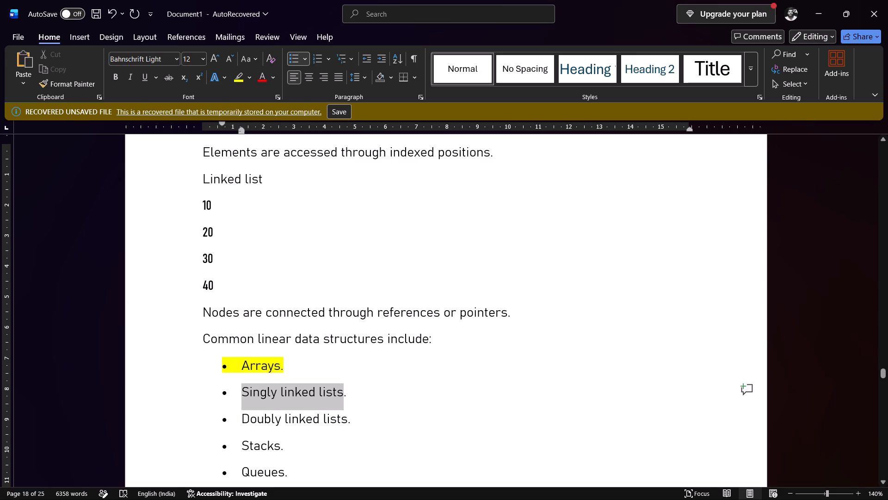
left_click_drag(238, 387, 228, 387)
left_click(280, 369)
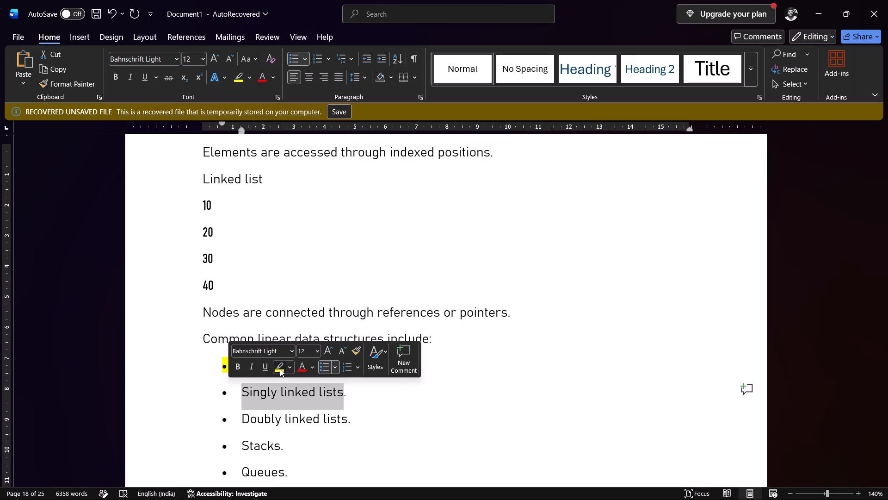
left_click(296, 397)
scroll(296, 397, "down", 1)
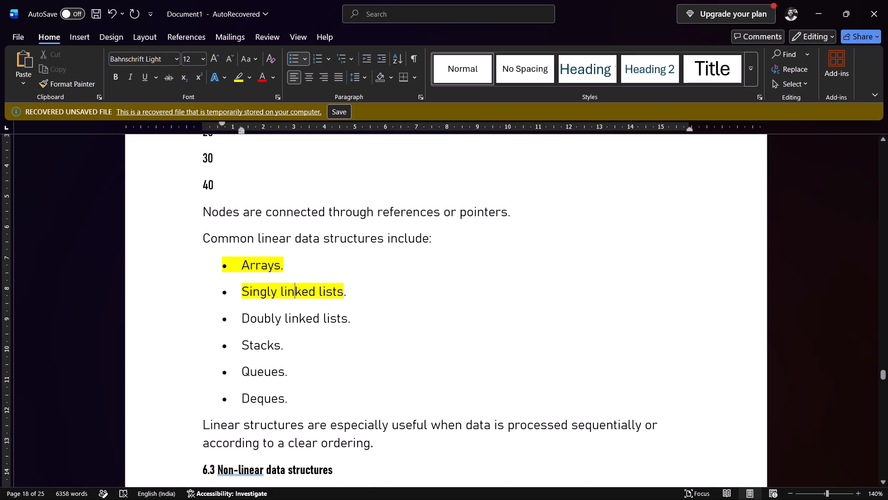
left_click_drag(344, 322, 249, 318)
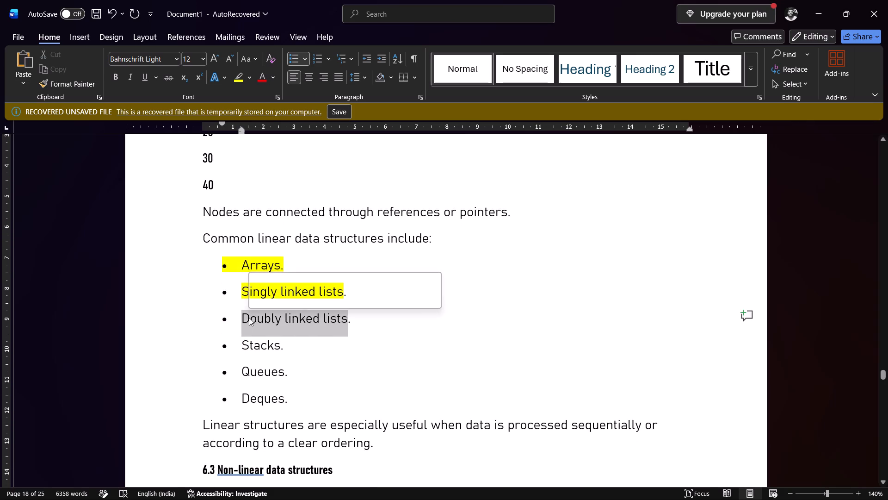
left_click(300, 300)
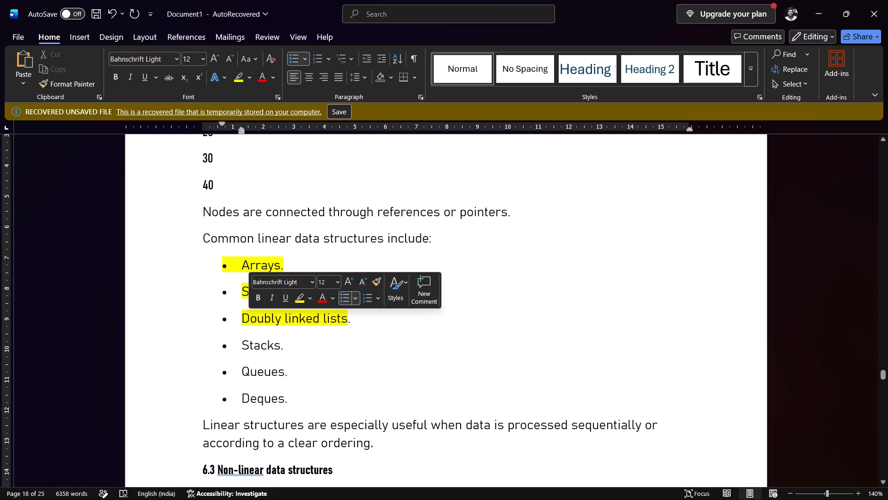
left_click(271, 356)
Highlight the "Stacks.", "Queues." and "Deques." bullets in section 6.2 in yellow.
left_click_drag(282, 347, 241, 351)
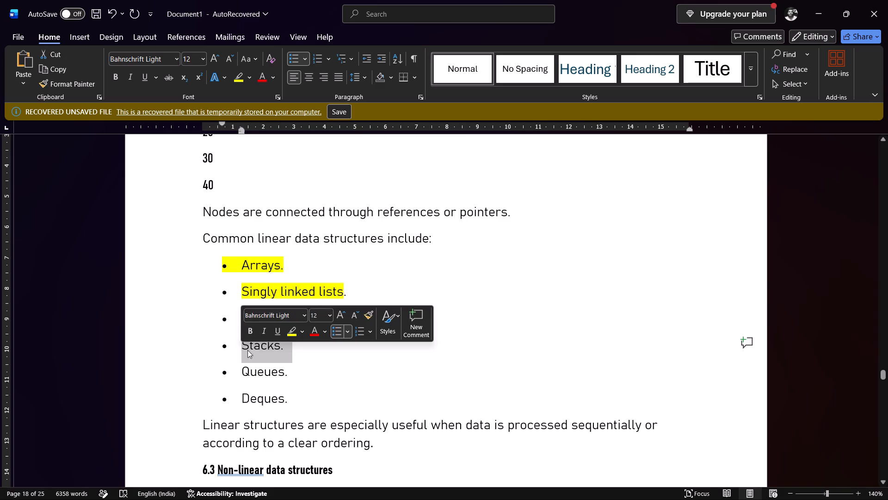
left_click(291, 331)
left_click_drag(281, 380, 228, 381)
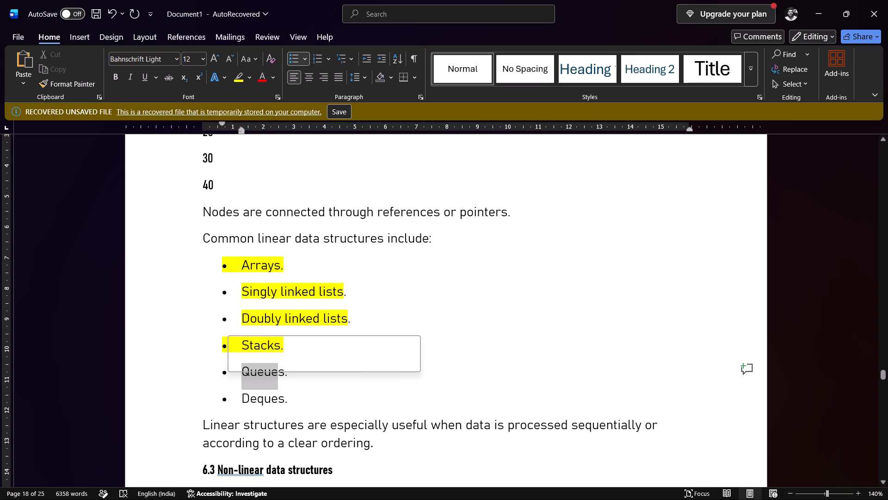
left_click(286, 379)
left_click_drag(287, 375, 246, 375)
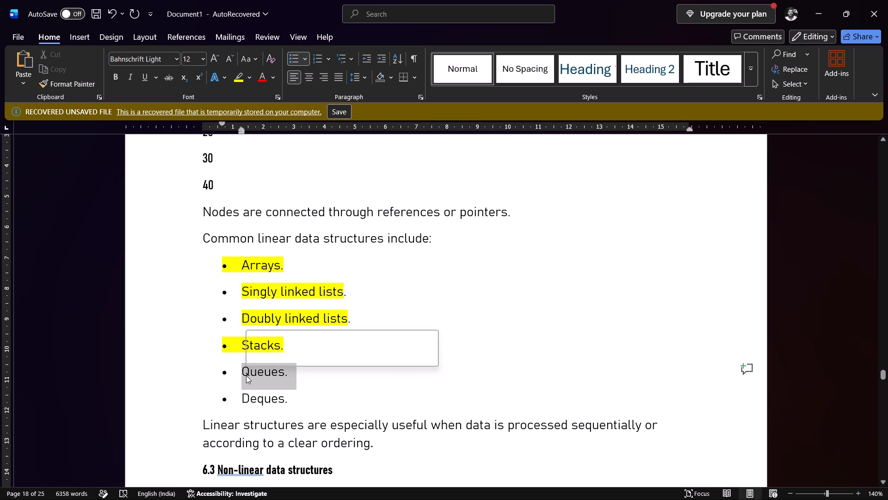
left_click(296, 358)
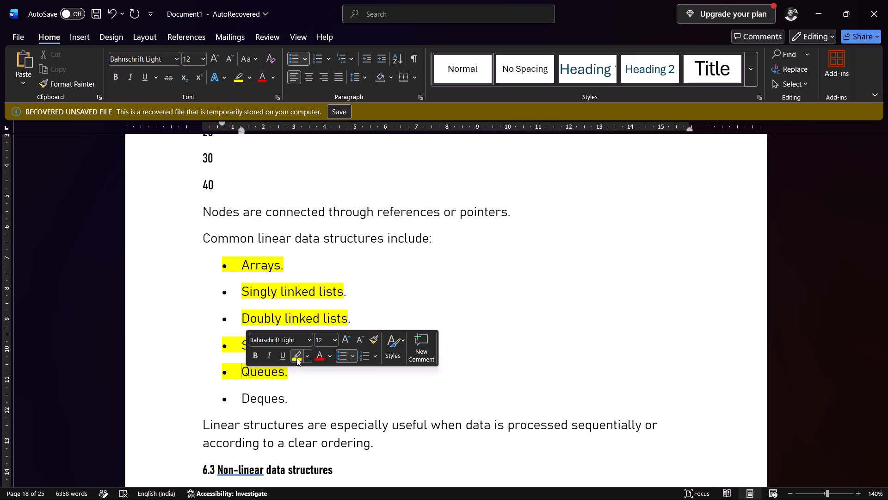
left_click(302, 390)
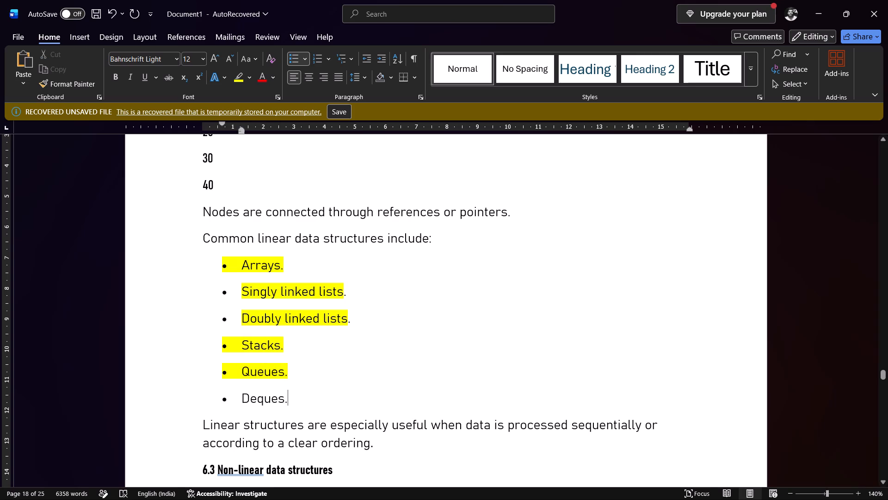
left_click_drag(286, 402, 246, 401)
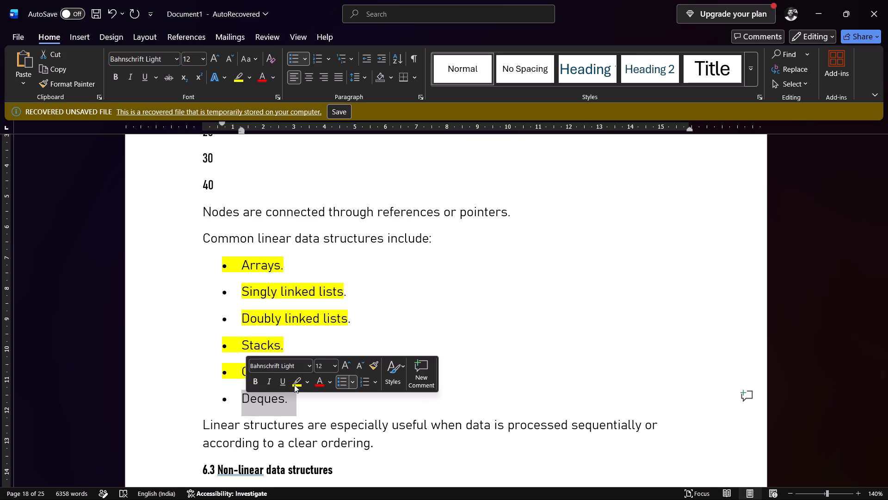
left_click(294, 385)
left_click(299, 425)
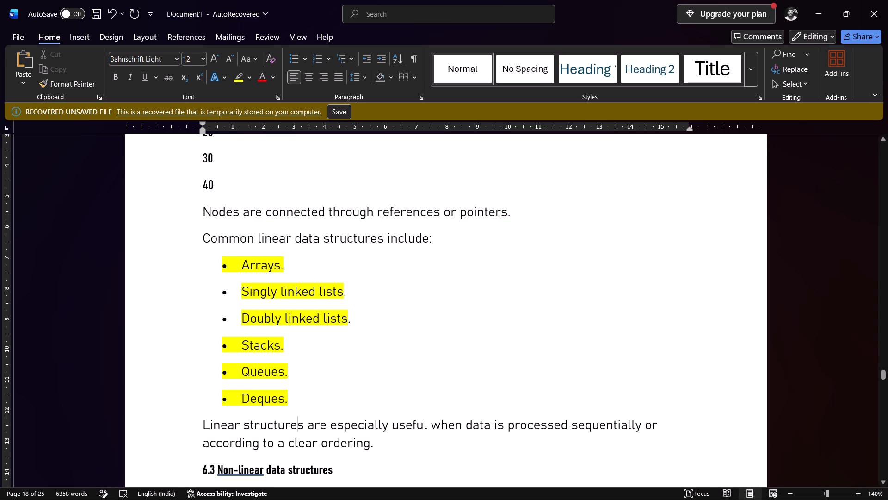
Extend the yellow highlight on the "Doubly linked lists." and "Singly linked lists." bullets to include their full stops and bullet markers.
scroll(303, 425, "down", 1)
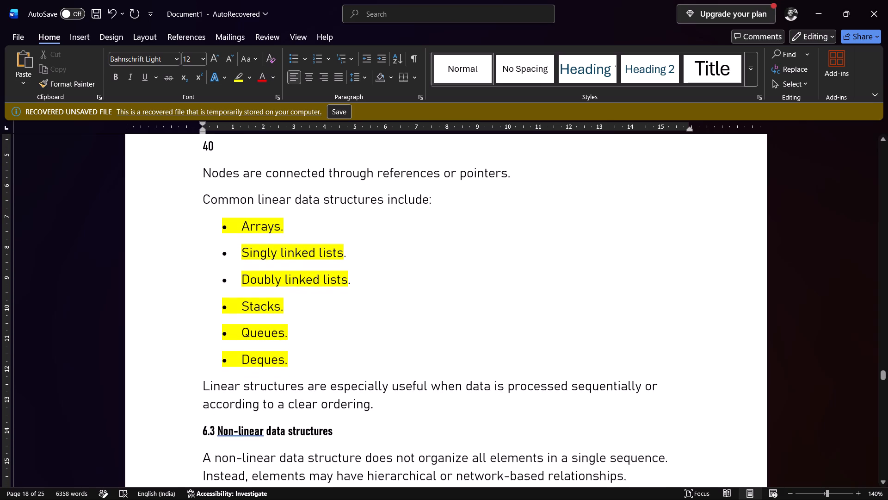
left_click_drag(343, 281, 354, 281)
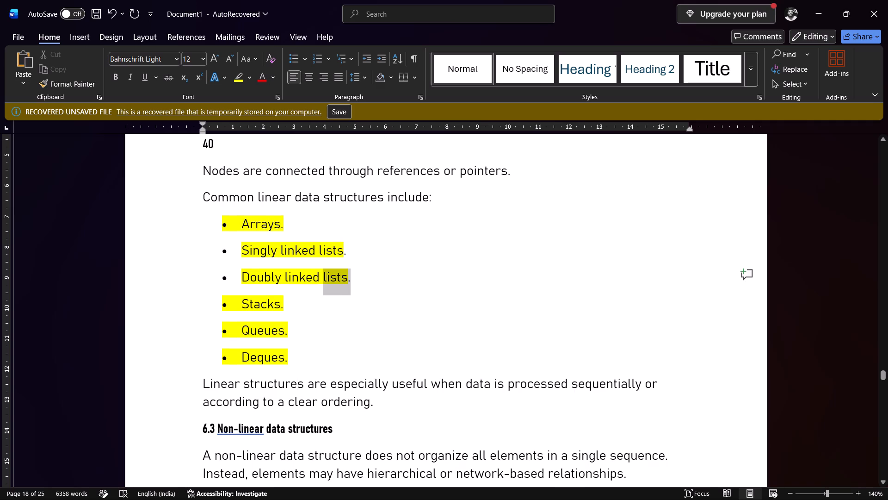
left_click_drag(354, 281, 356, 281)
left_click(406, 260)
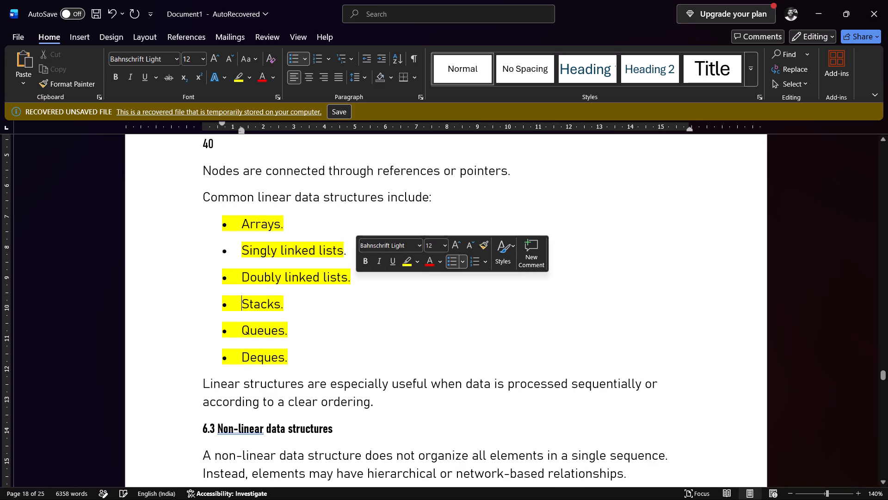
left_click_drag(320, 244, 348, 250)
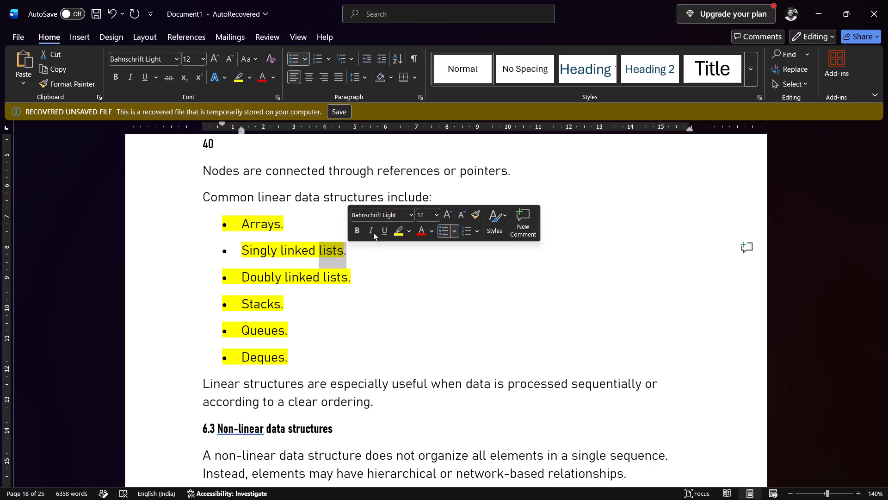
left_click(397, 231)
left_click(376, 271)
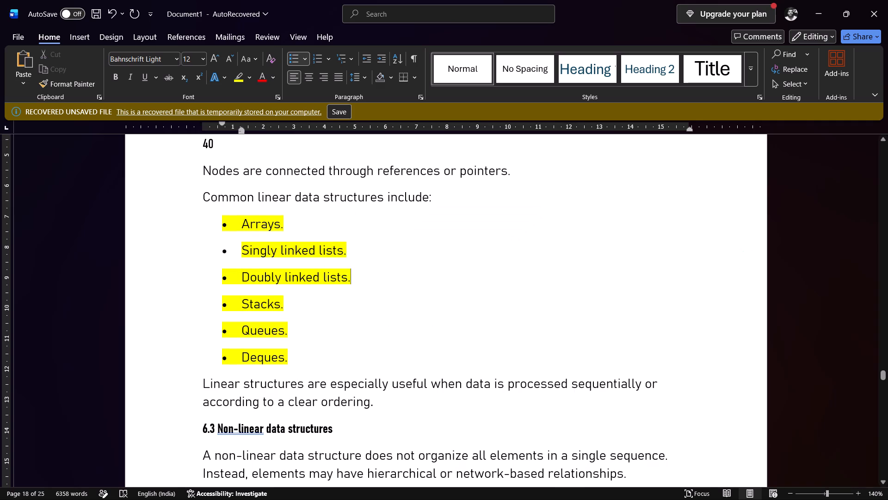
left_click_drag(299, 253, 201, 242)
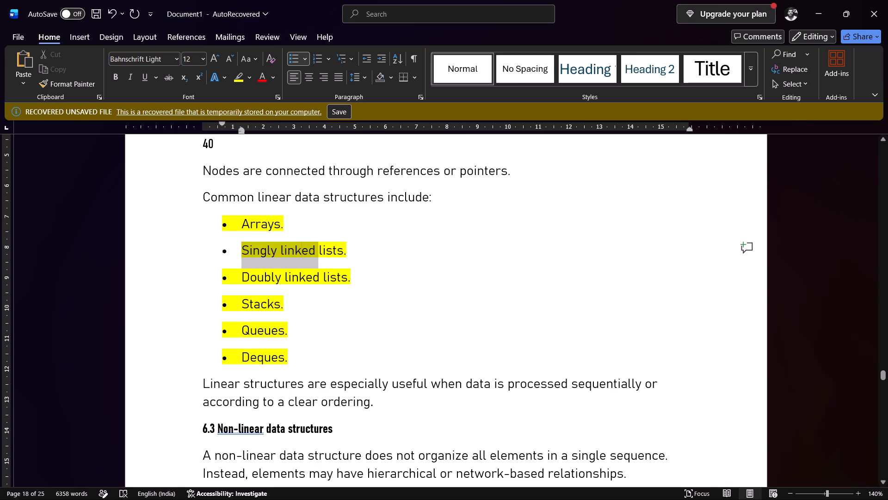
left_click_drag(201, 242, 142, 276)
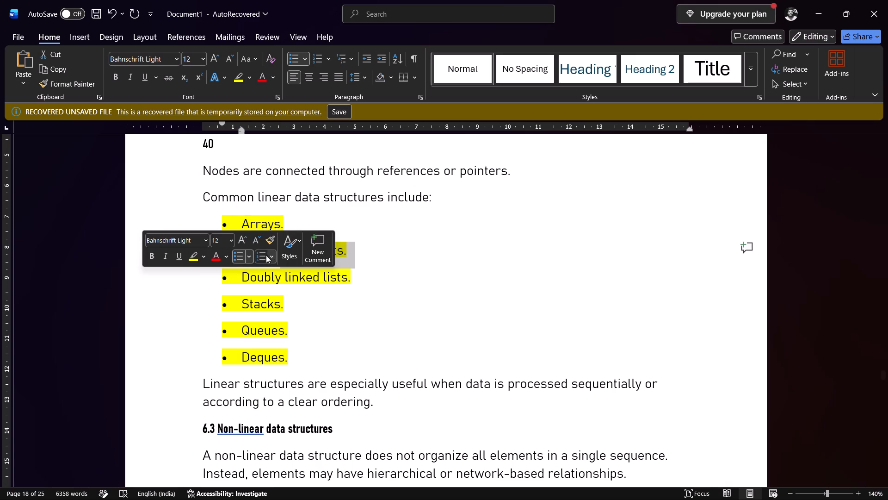
left_click(192, 262)
left_click(233, 281)
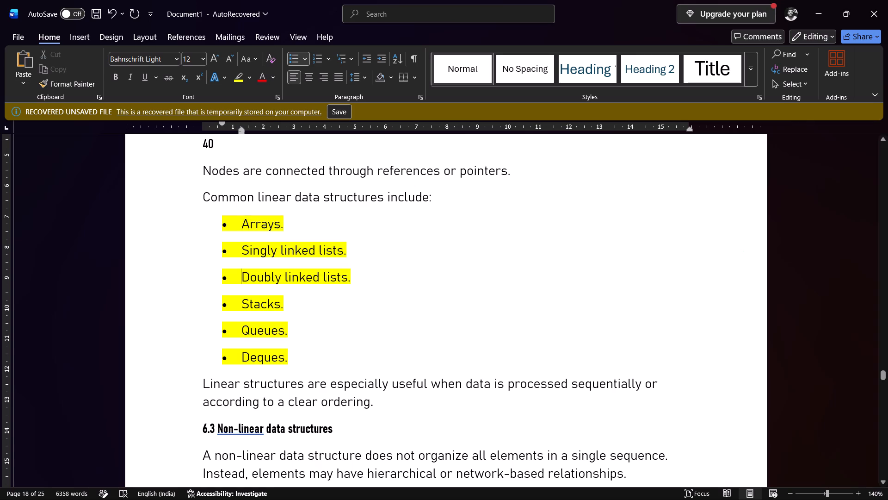
Highlight the section 6.3 text from "Graphs represent vertices" through "communication networks" in yellow.
scroll(233, 281, "down", 2)
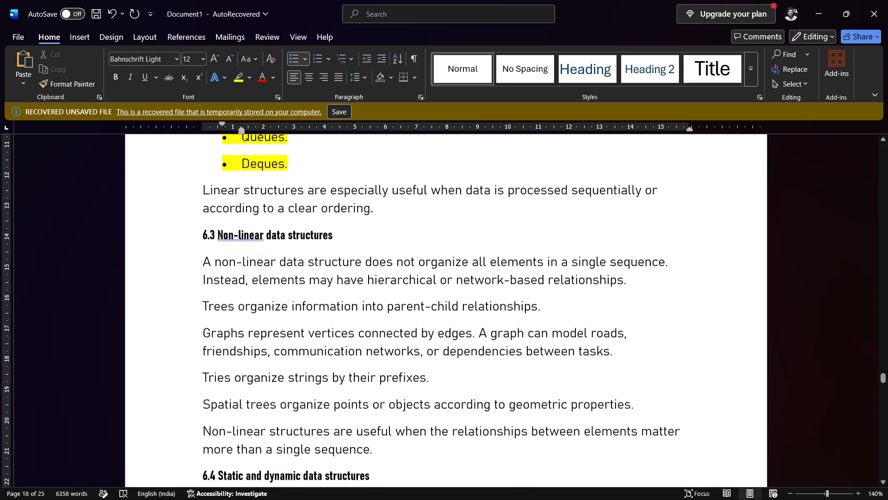
scroll(233, 281, "down", 1)
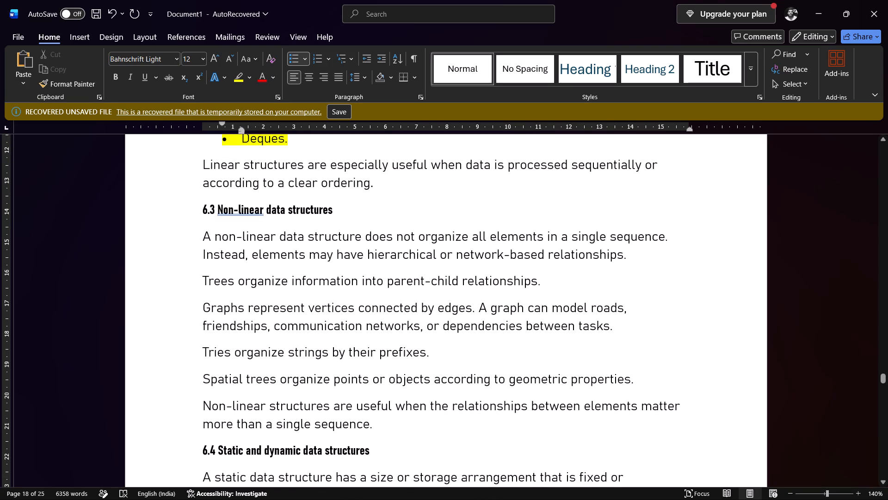
scroll(233, 281, "down", 1)
scroll(314, 356, "down", 1)
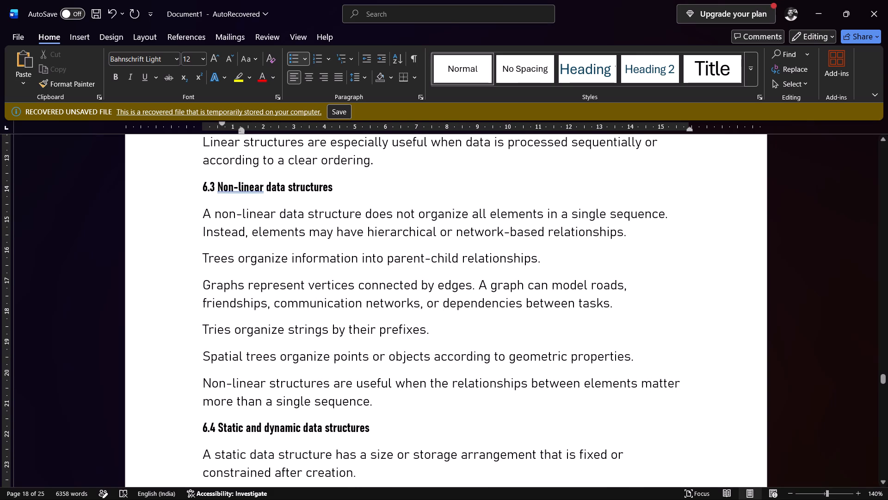
left_click_drag(214, 287, 359, 302)
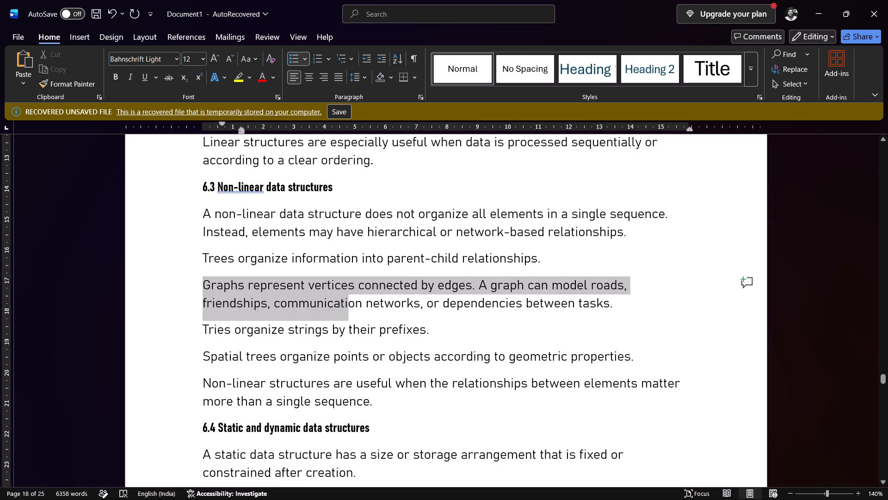
left_click_drag(359, 302, 407, 302)
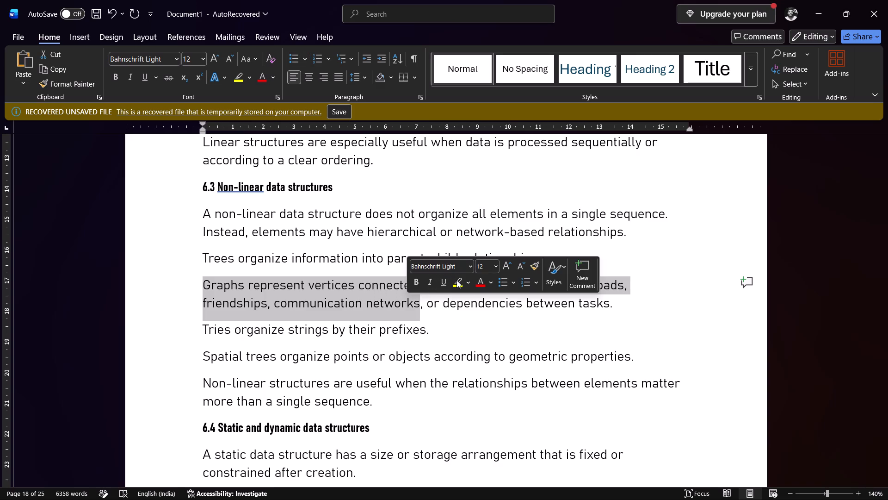
left_click(456, 280)
left_click(432, 313)
Insert blank lines before the heading "6.4 Static and dynamic data structures" so it starts at the top of the next page.
scroll(432, 313, "down", 1)
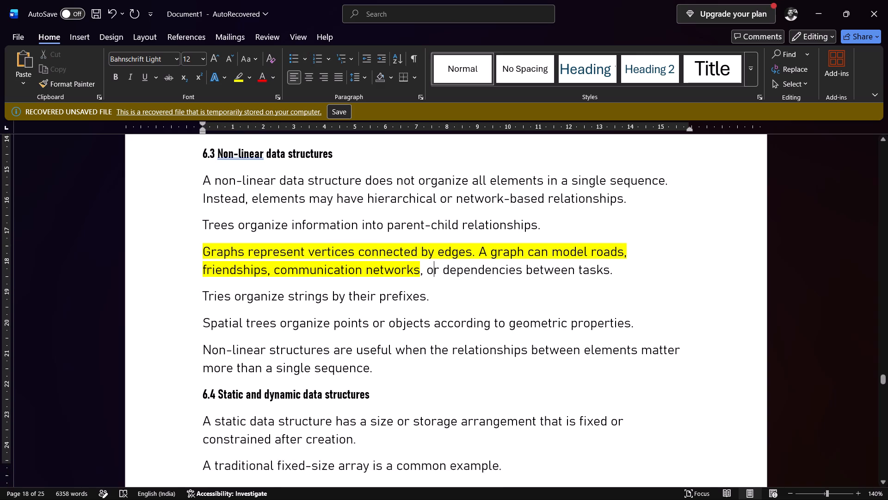
scroll(432, 313, "down", 2)
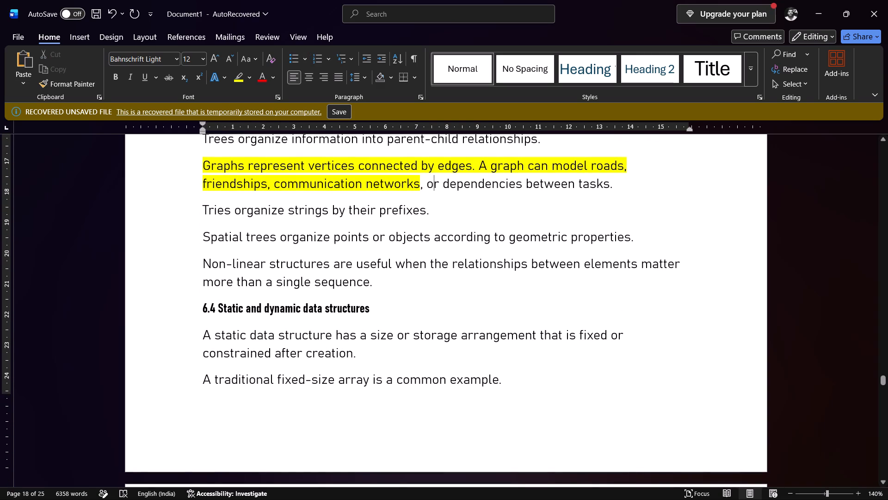
scroll(432, 313, "down", 1)
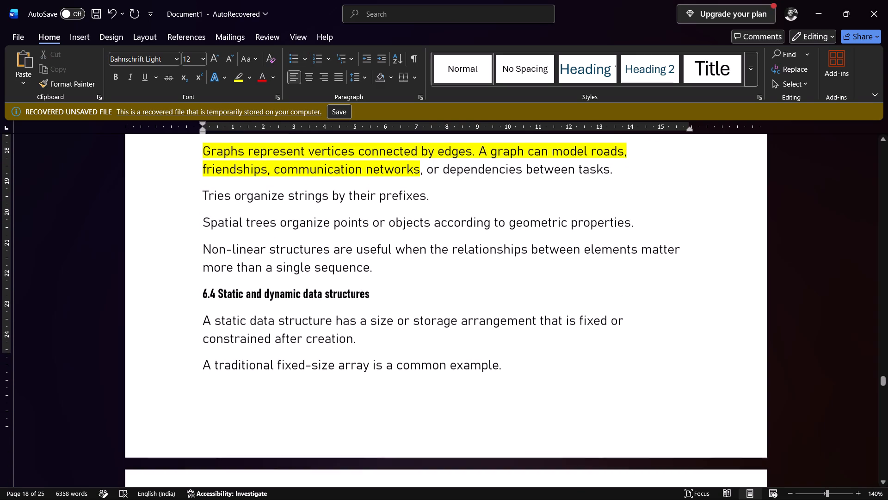
scroll(432, 313, "down", 1)
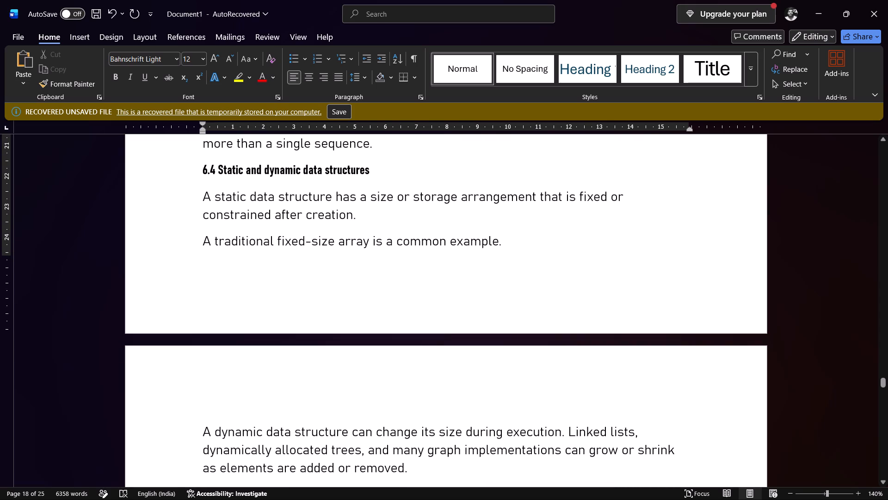
left_click(229, 163)
key("Left")
key("Left")
key("Left")
key("Left")
key("Left")
key("Left")
key("Return")
key("Return")
key("Return")
key("Return")
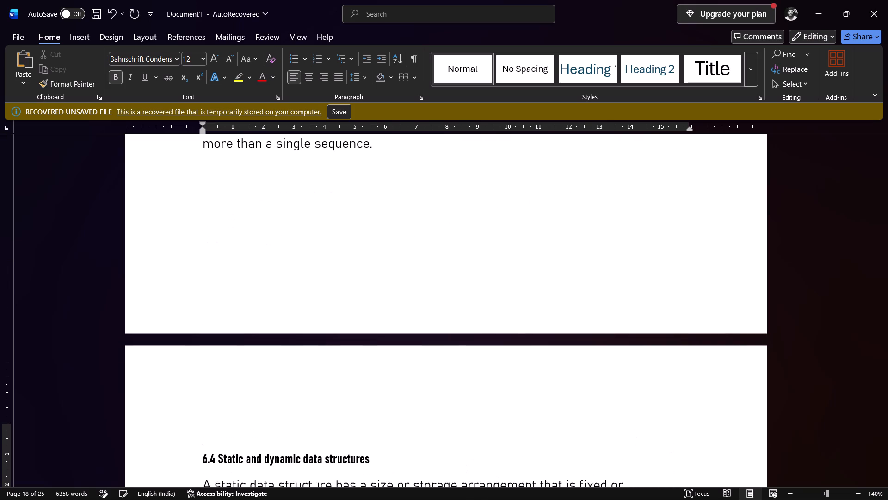
key("BackSpace")
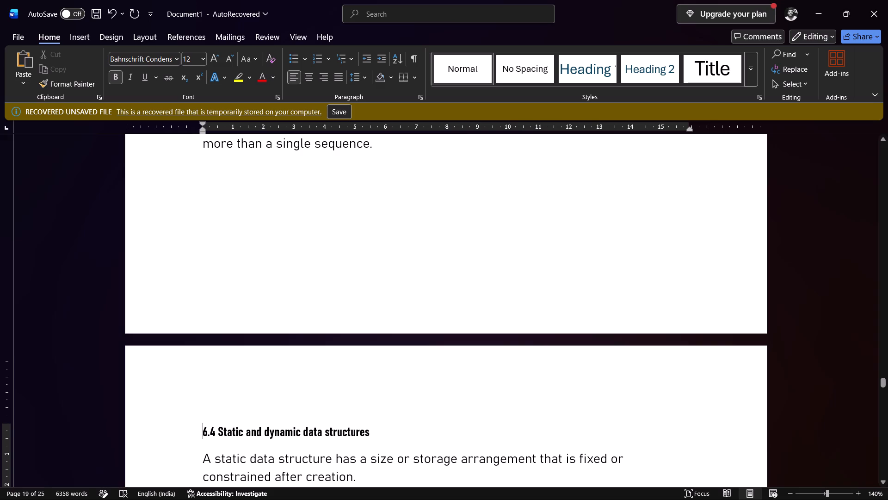
Highlight "A traditional fixed-size array" in section 6.4 in yellow.
scroll(273, 190, "down", 3)
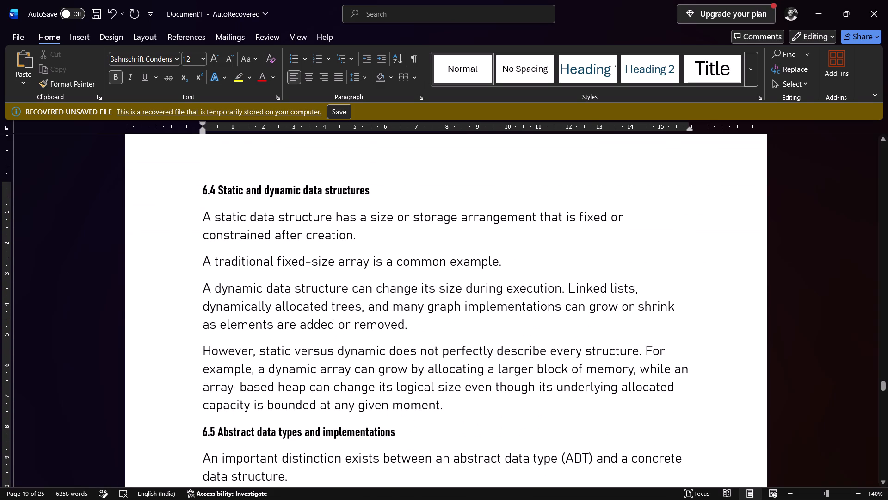
left_click_drag(210, 256, 445, 263)
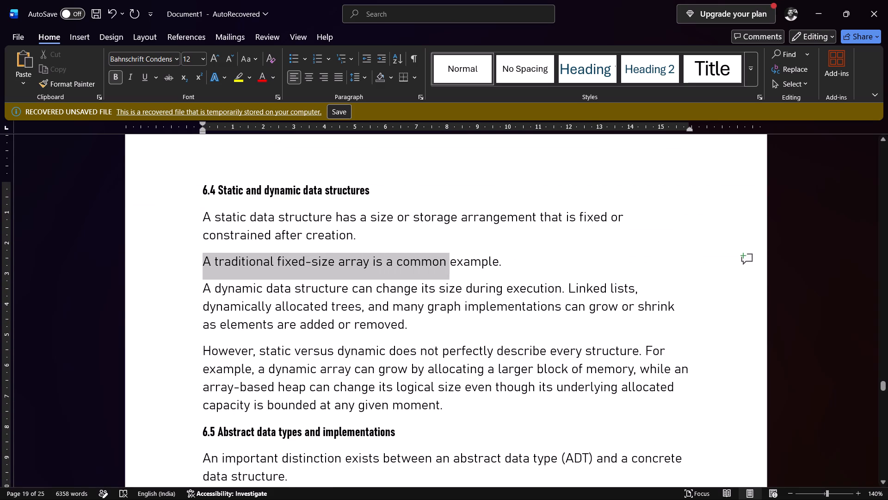
left_click_drag(445, 263, 370, 266)
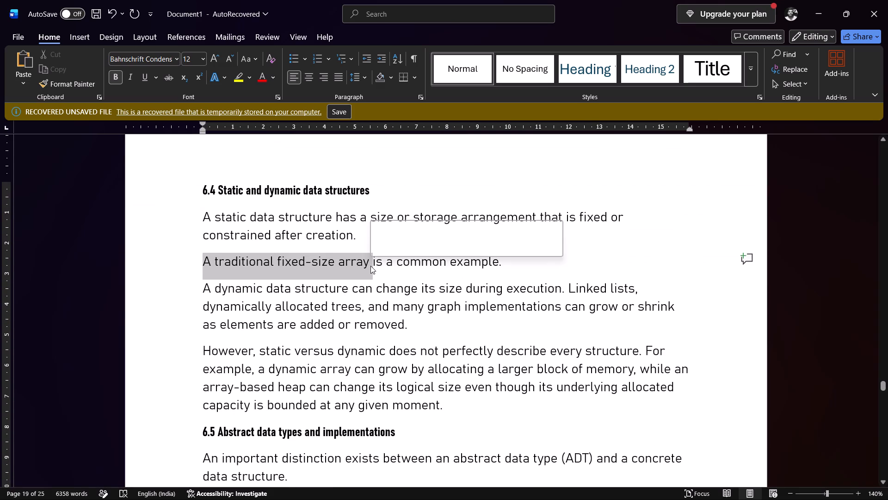
left_click(419, 247)
left_click(393, 306)
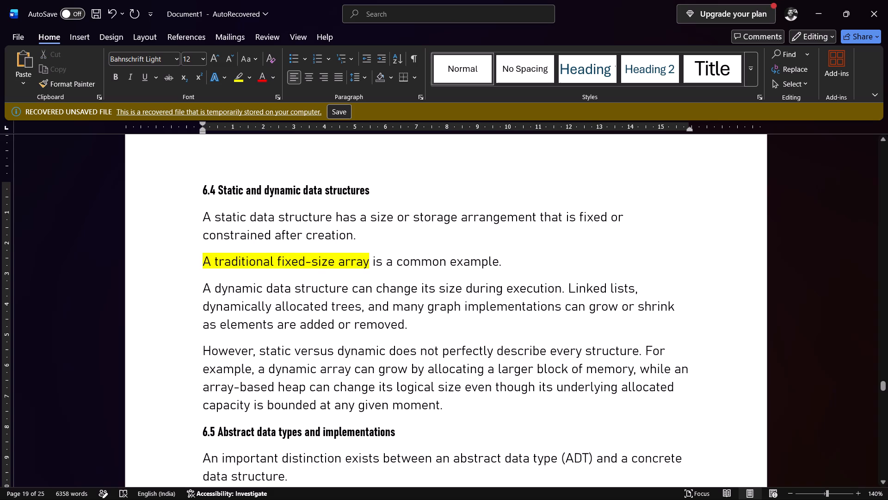
Highlight the section 6.5 sentence from "An ADT defines the operations" through "particular implementation" in yellow.
scroll(393, 306, "down", 1)
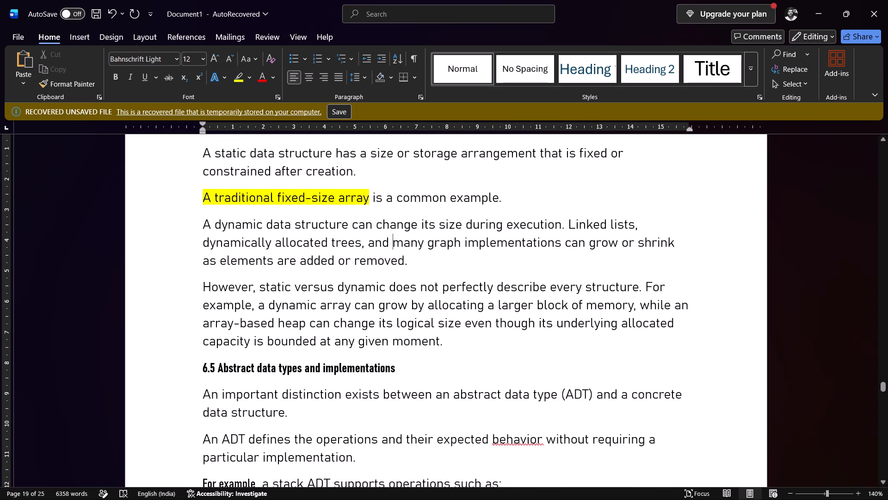
scroll(393, 306, "down", 2)
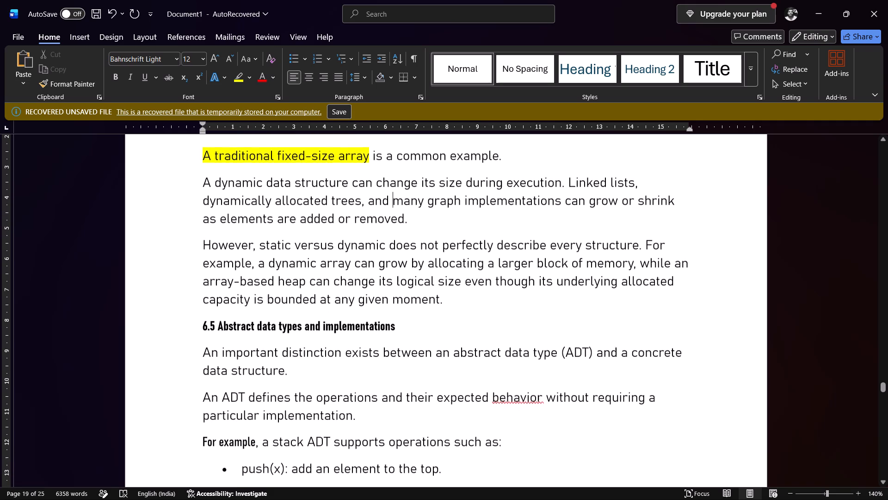
scroll(393, 306, "down", 1)
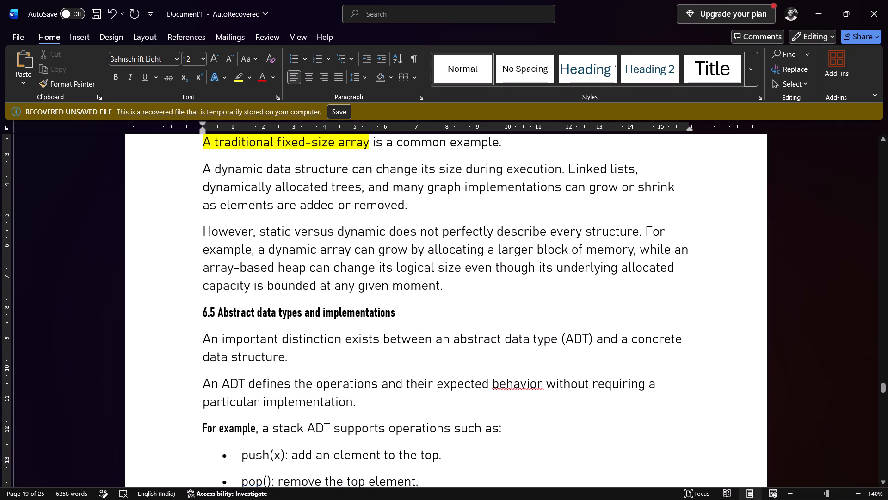
scroll(338, 313, "down", 1)
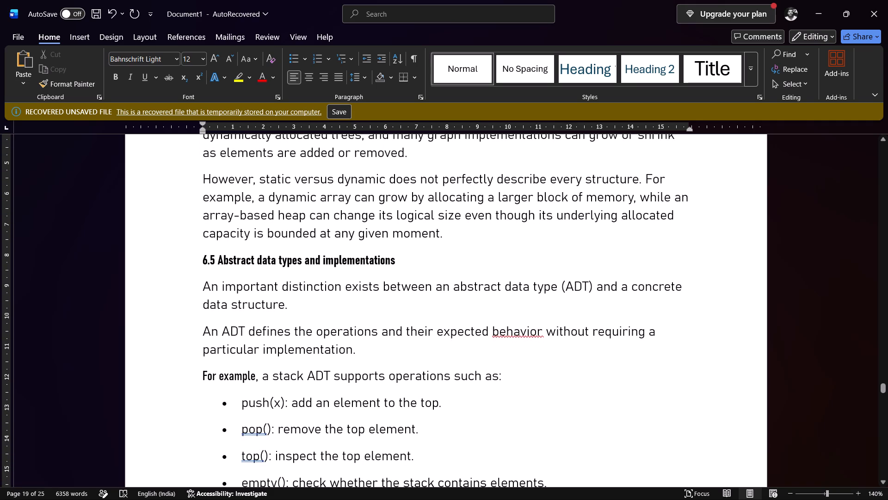
left_click_drag(205, 329, 339, 343)
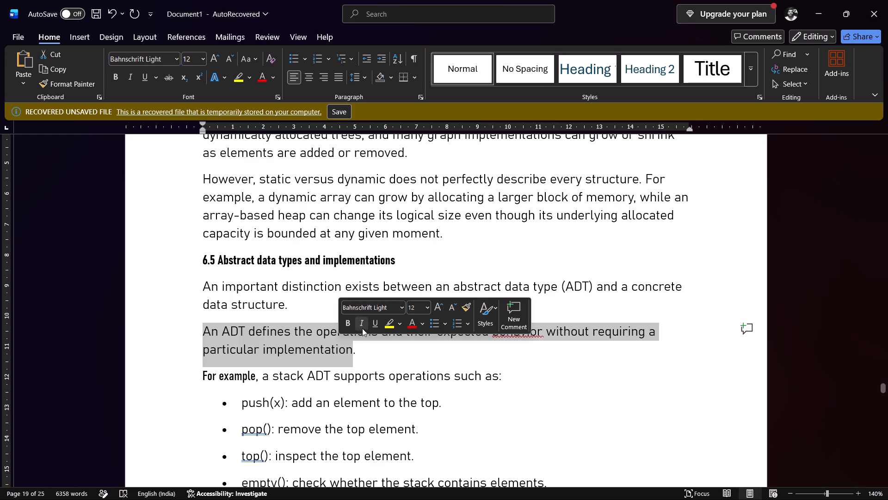
left_click(388, 322)
left_click(365, 371)
Highlight the push(x), pop() and top() bullet texts in section 6.5 in yellow, leaving out their full stops.
scroll(365, 371, "down", 1)
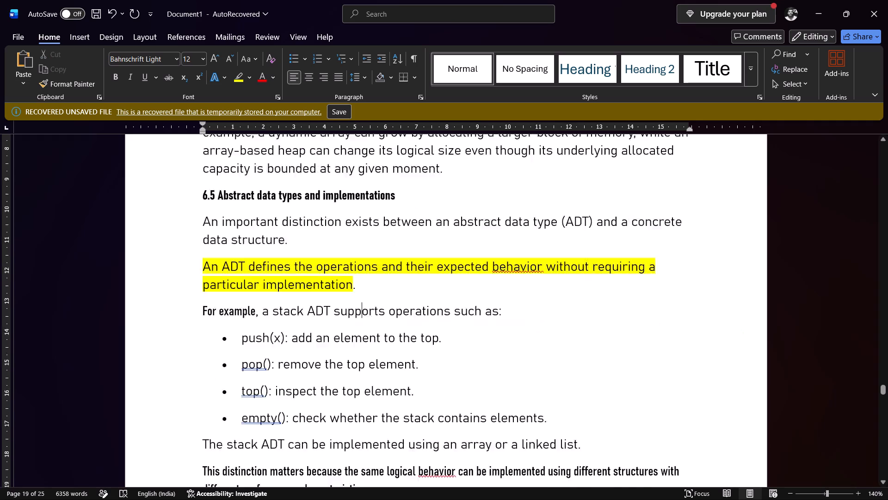
scroll(365, 371, "down", 1)
left_click_drag(246, 263, 439, 261)
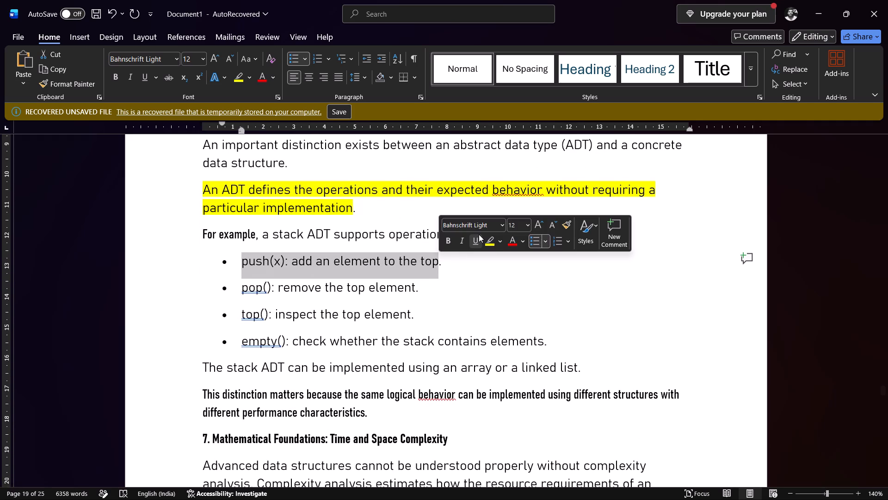
left_click(487, 236)
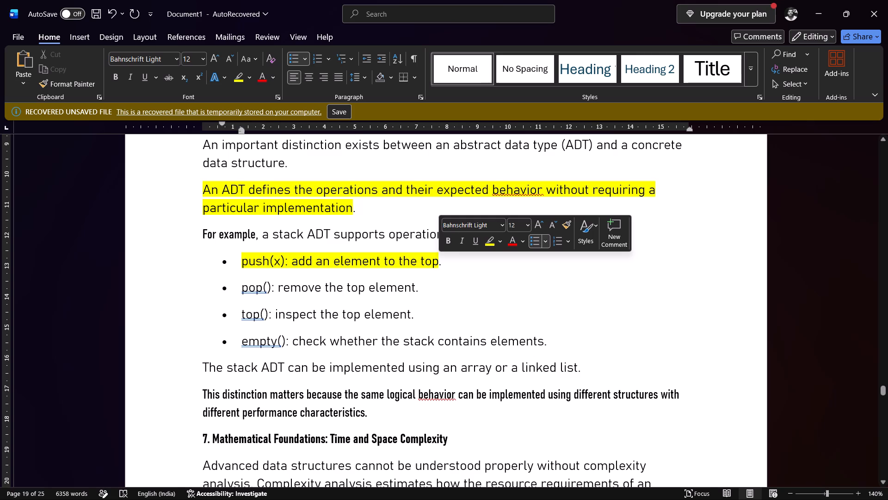
left_click_drag(248, 285, 383, 287)
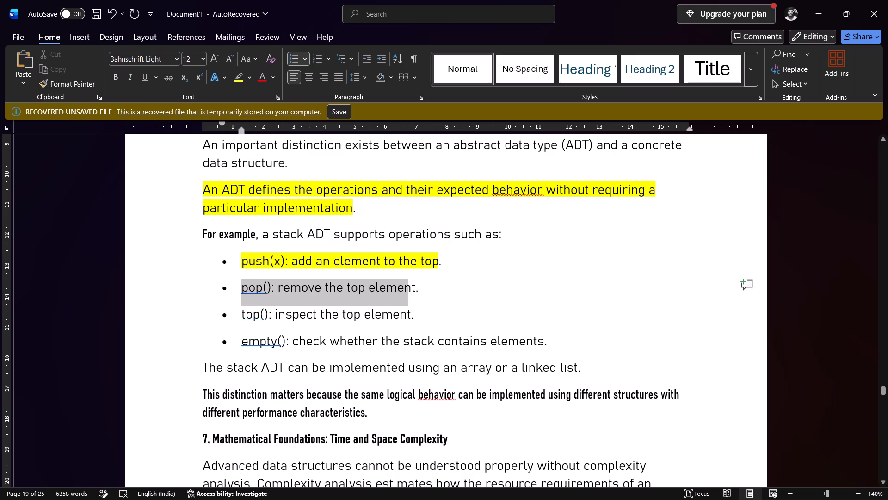
left_click_drag(383, 287, 397, 287)
left_click(447, 268)
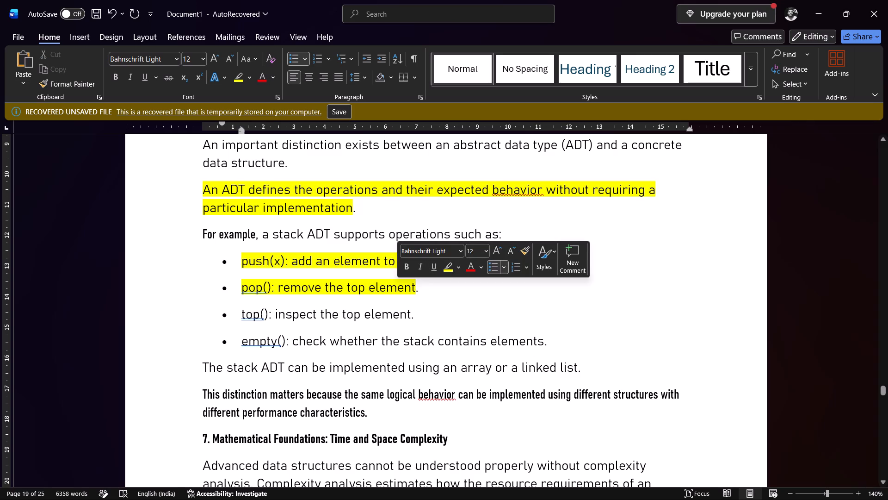
left_click_drag(247, 316, 398, 310)
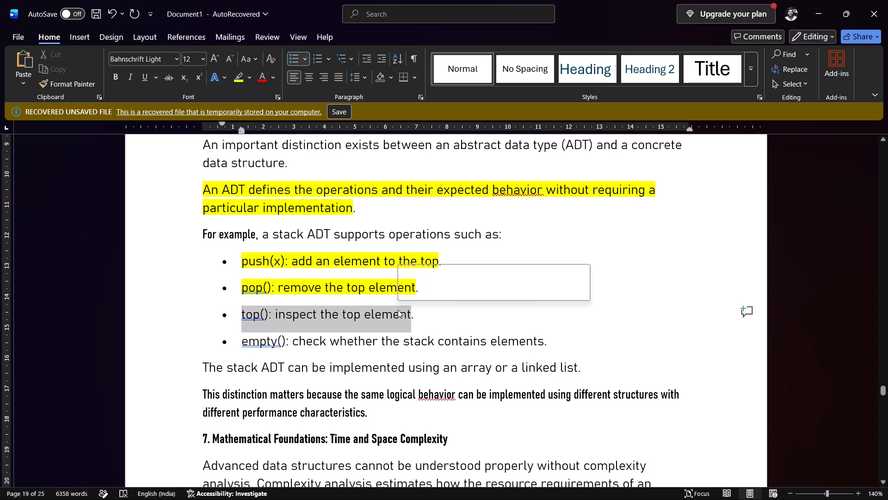
left_click(445, 288)
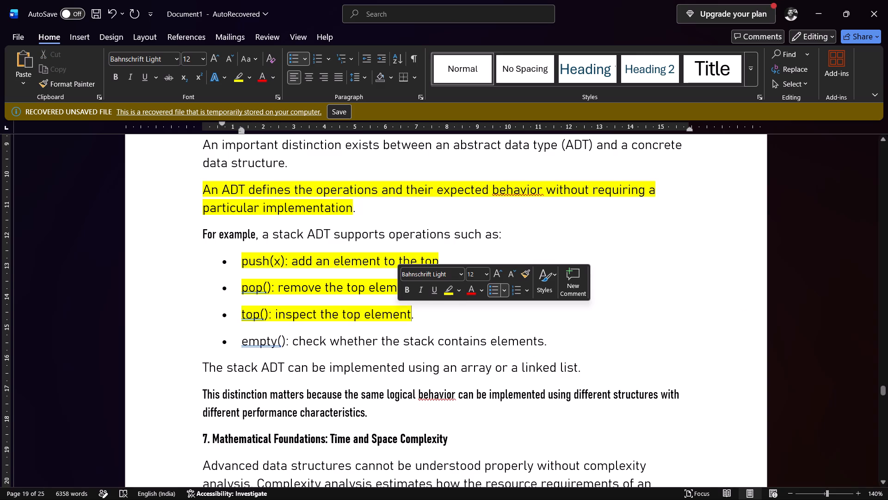
Highlight the bullet text "empty(): check whether the stack contains elements" in section 6.5 in yellow.
left_click_drag(255, 343, 494, 337)
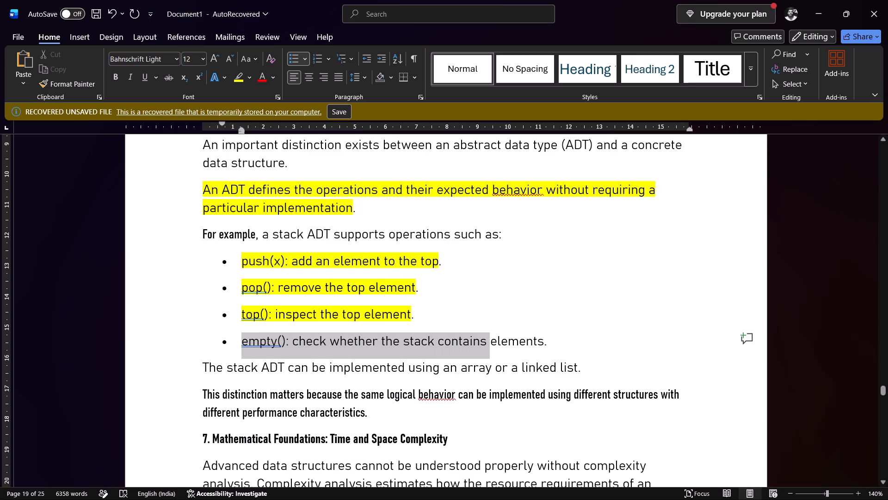
left_click_drag(494, 337, 542, 345)
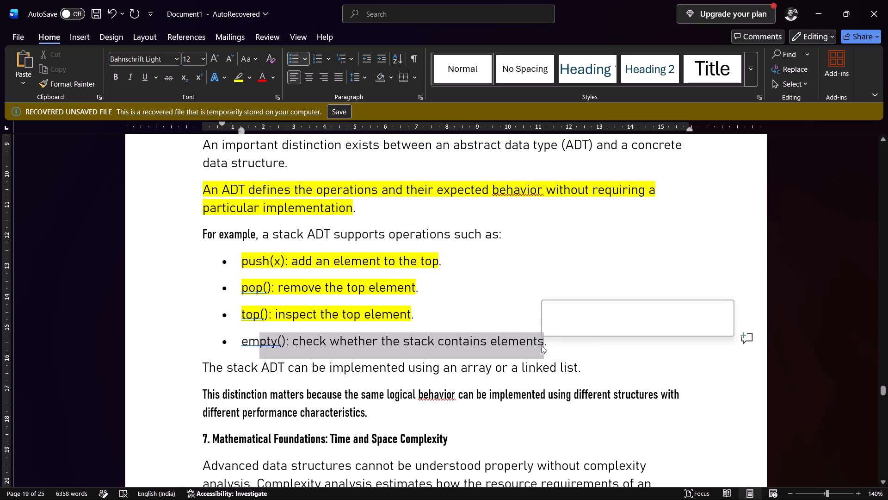
left_click(597, 331)
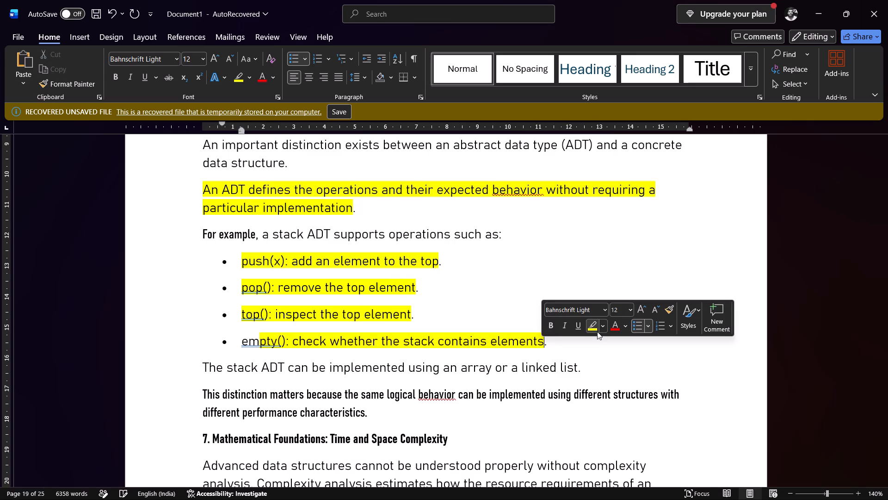
left_click(539, 369)
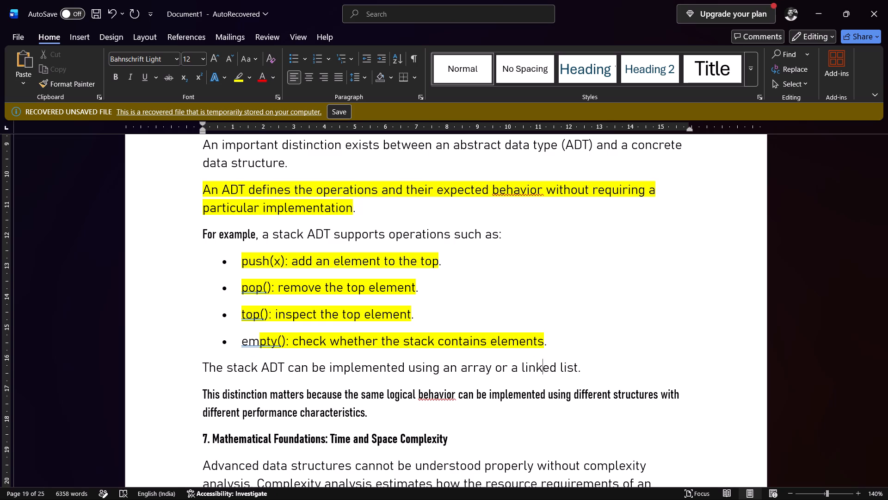
left_click_drag(249, 338, 274, 345)
left_click_drag(274, 345, 292, 346)
left_click(343, 324)
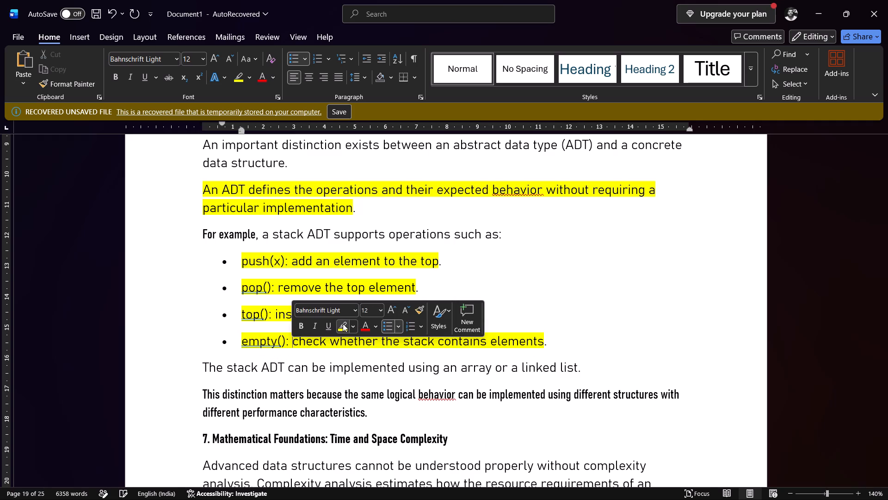
left_click(313, 362)
Insert blank lines before the heading "7. Mathematical Foundations: Time and Space Complexity" so it starts at the top of the next page.
scroll(313, 362, "down", 1)
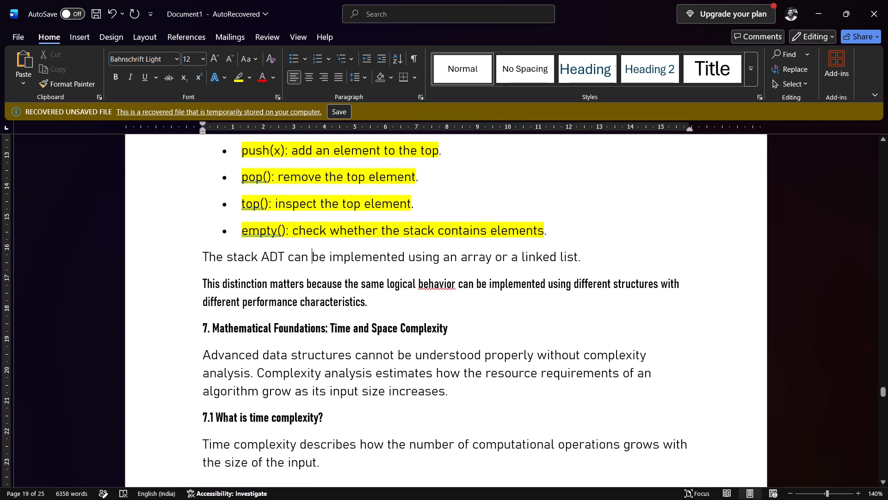
scroll(313, 362, "down", 2)
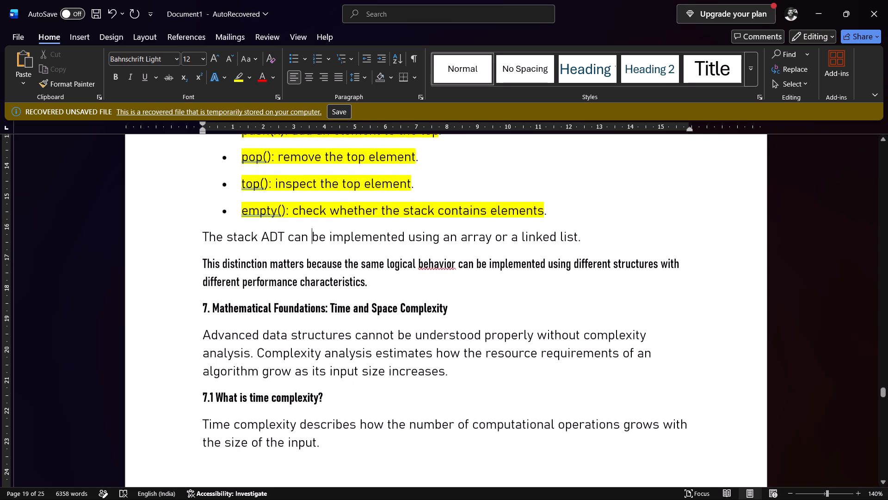
scroll(313, 362, "down", 1)
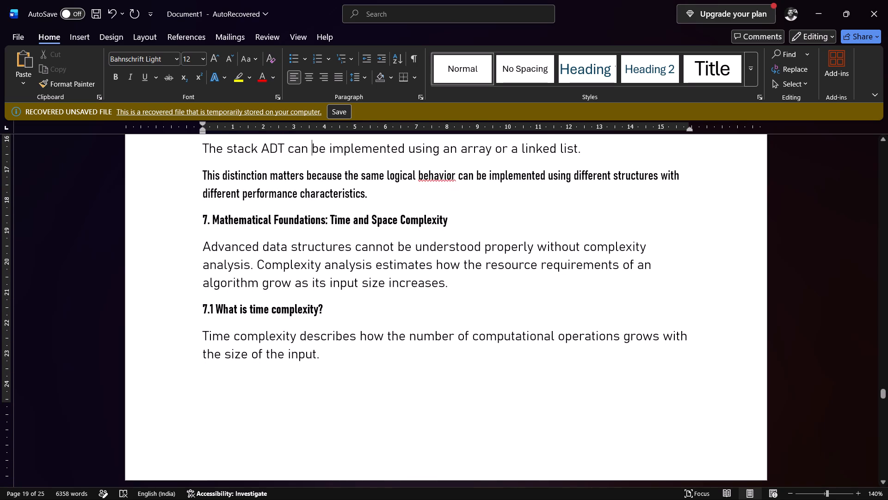
left_click(220, 245)
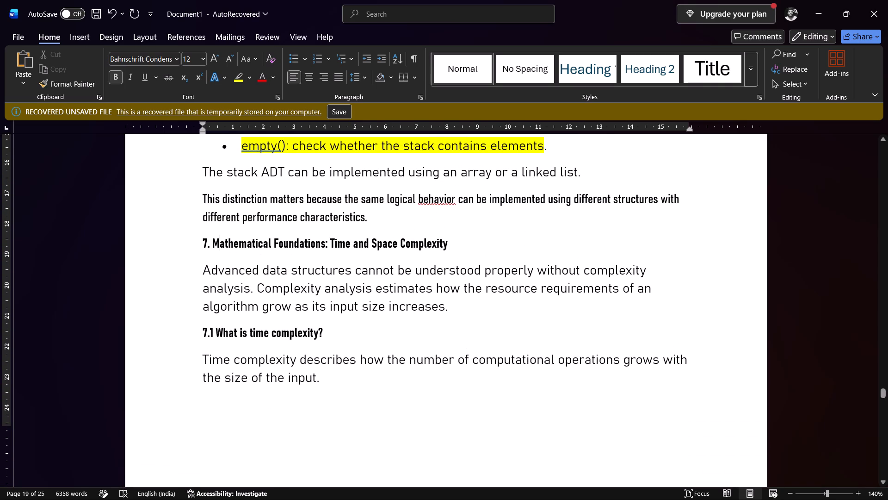
key("Left")
key("Left")
key("Left")
key("Left")
key("Return")
key("Return")
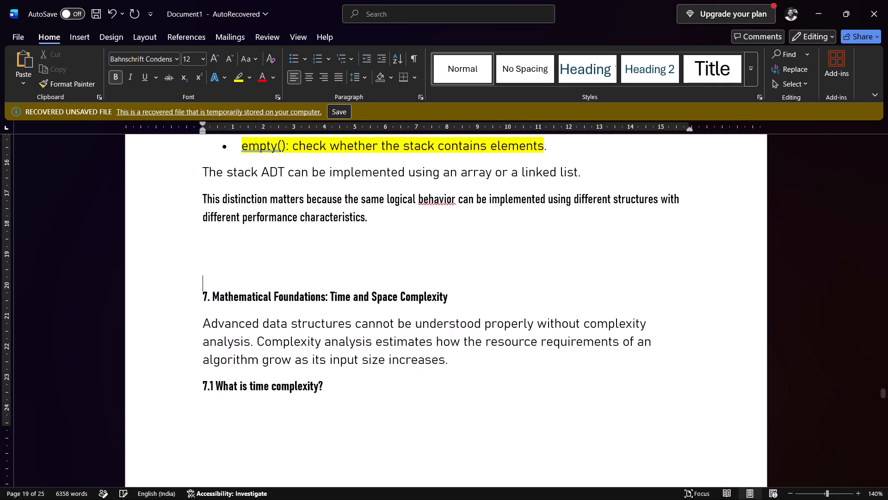
key("Return")
key("Return")
key("Return")
key("Return")
key("Return")
key("Return")
key("BackSpace")
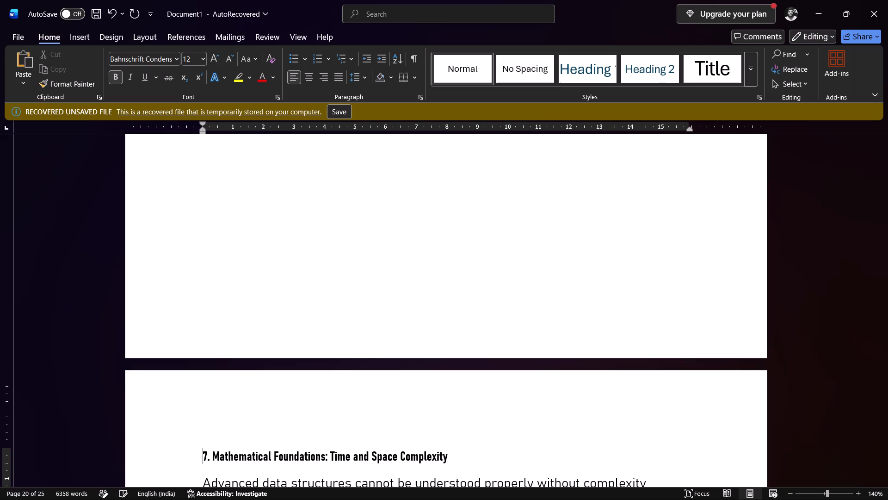
Highlight "algorithm processes (n) elements" in section 7.1 in yellow.
scroll(314, 317, "down", 1)
scroll(314, 317, "up", 1)
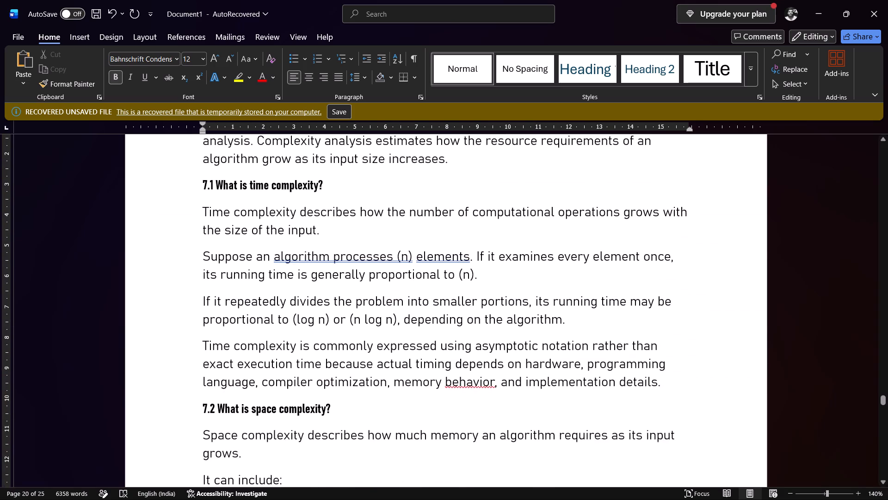
scroll(314, 317, "up", 1)
scroll(314, 317, "down", 1)
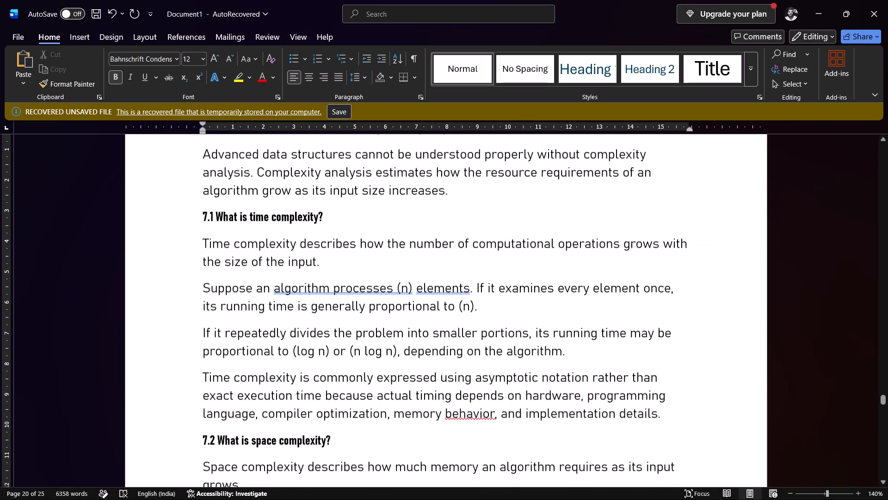
left_click_drag(278, 286, 358, 289)
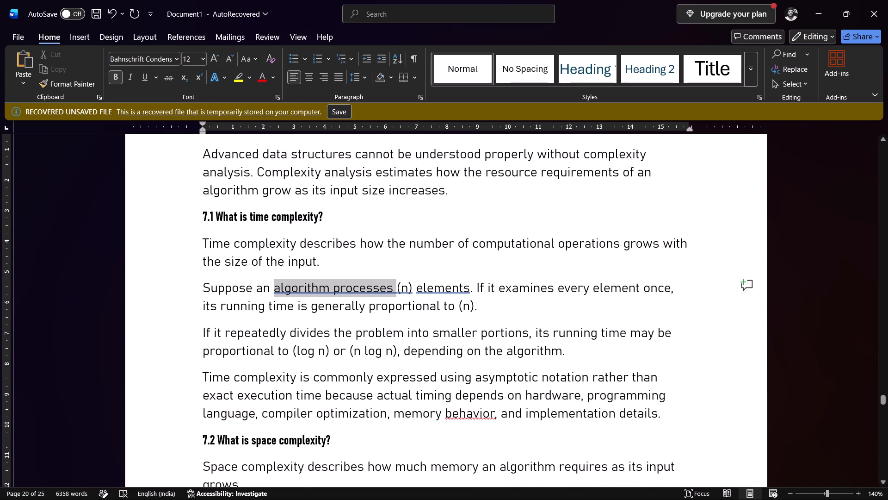
left_click_drag(358, 289, 446, 287)
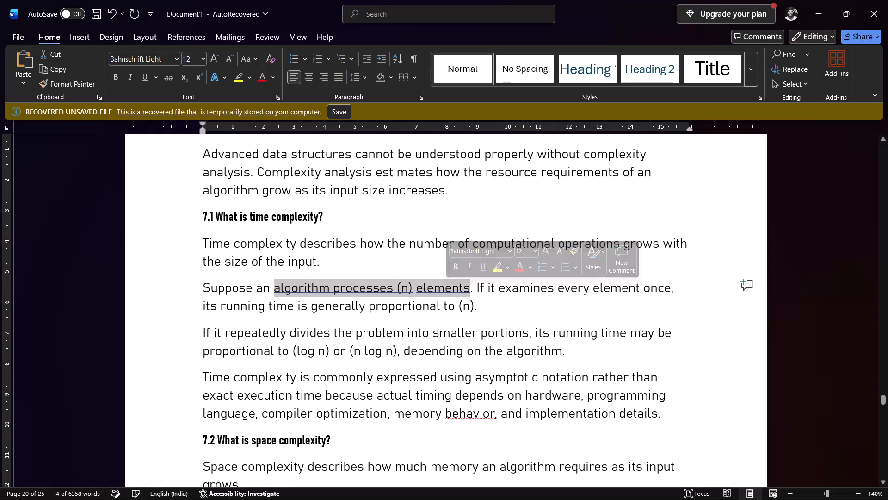
left_click(497, 261)
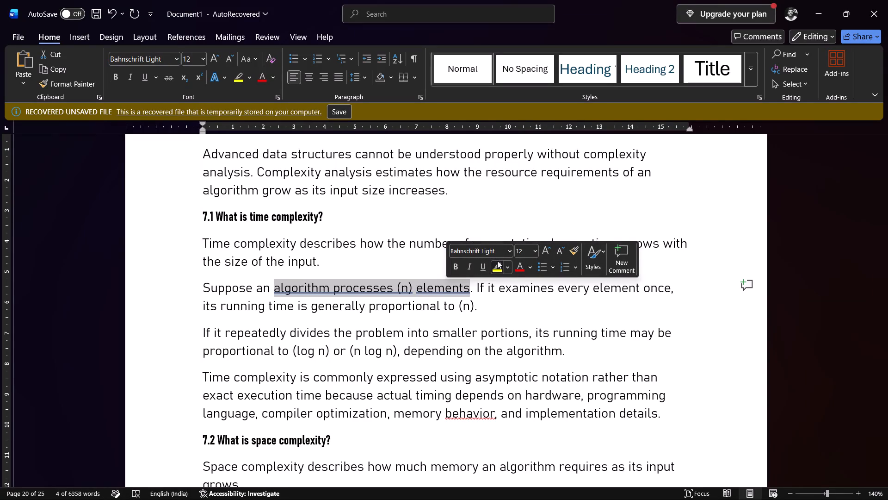
left_click(470, 318)
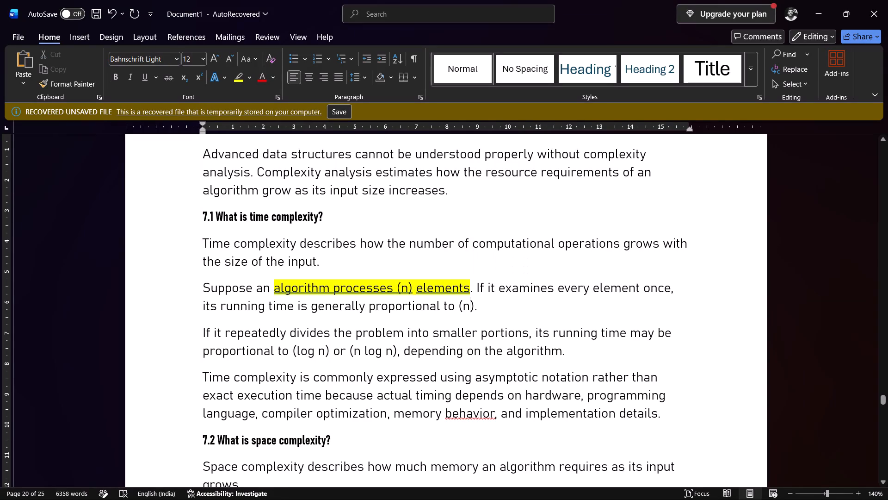
scroll(470, 318, "down", 1)
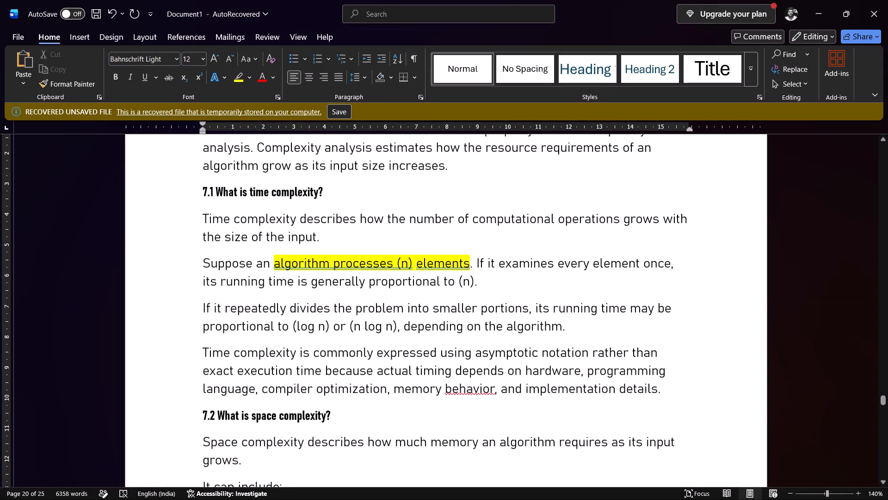
Highlight "(log n)" and "(n log n)," in section 7.1 in yellow.
scroll(470, 318, "down", 1)
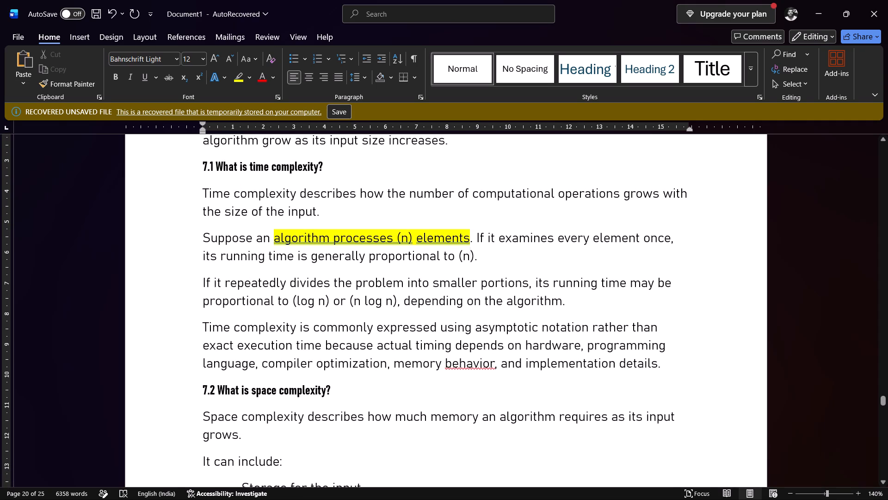
left_click_drag(292, 300, 331, 294)
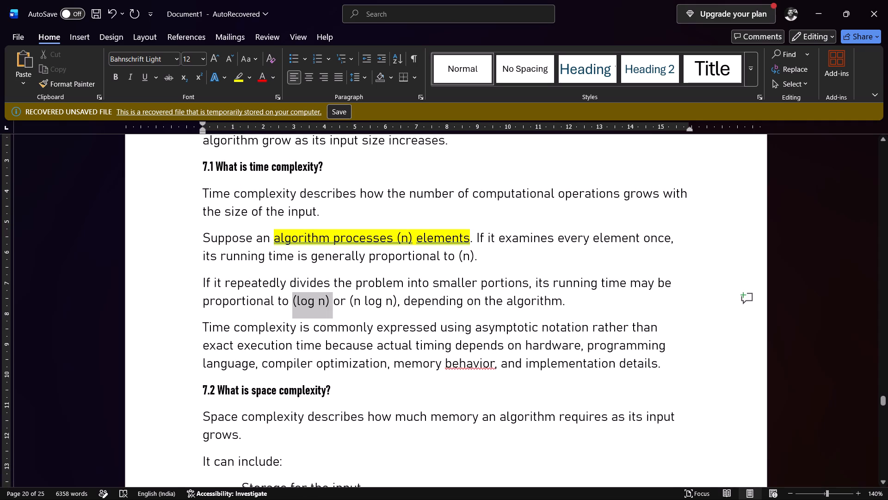
left_click_drag(331, 294, 331, 294)
left_click(380, 272)
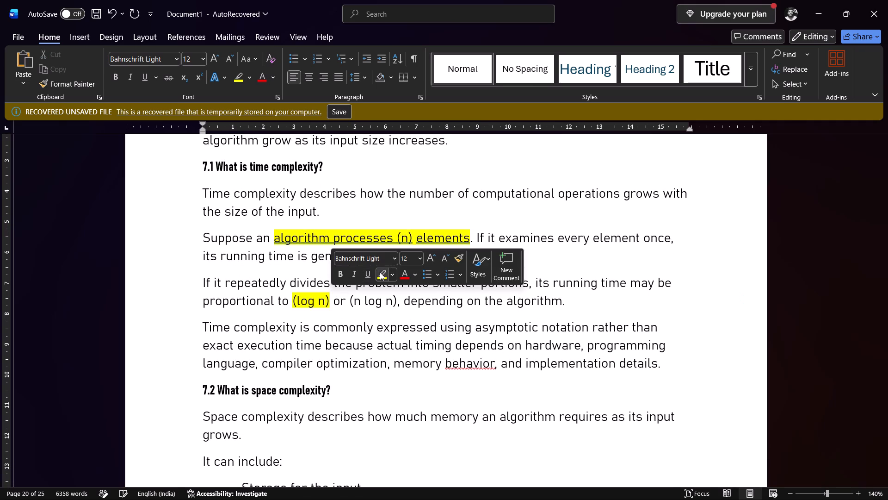
left_click_drag(348, 300, 391, 295)
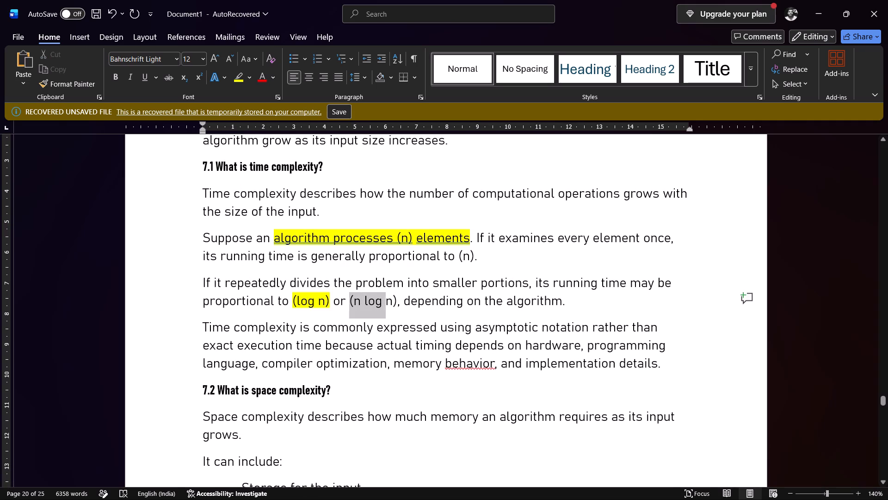
left_click_drag(391, 295, 398, 295)
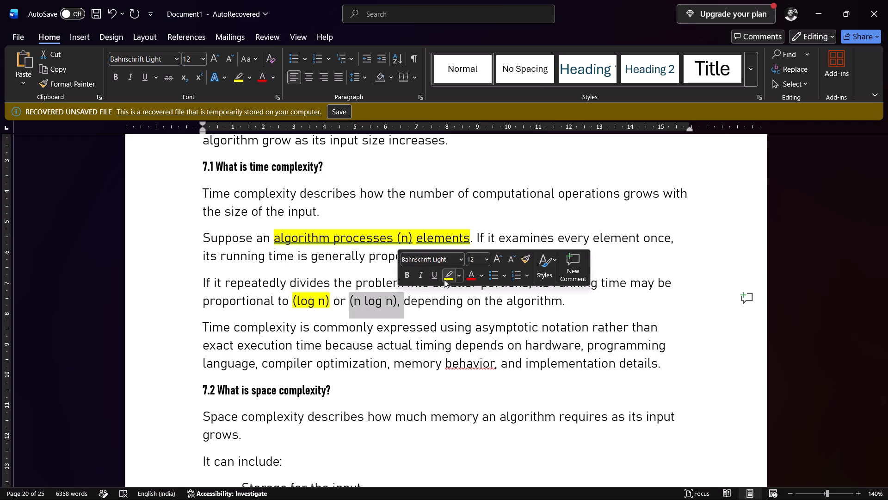
left_click(444, 280)
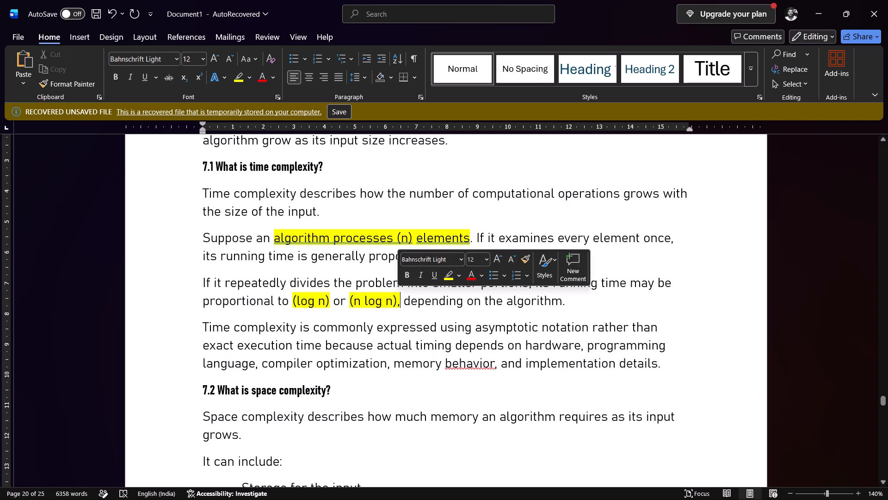
left_click(399, 337)
Highlight the first three bullet texts in section 7.2, from "Storage for the input" to "Dynamically allocated nodes", in yellow, leaving out their full stops.
scroll(399, 337, "down", 1)
scroll(354, 315, "down", 2)
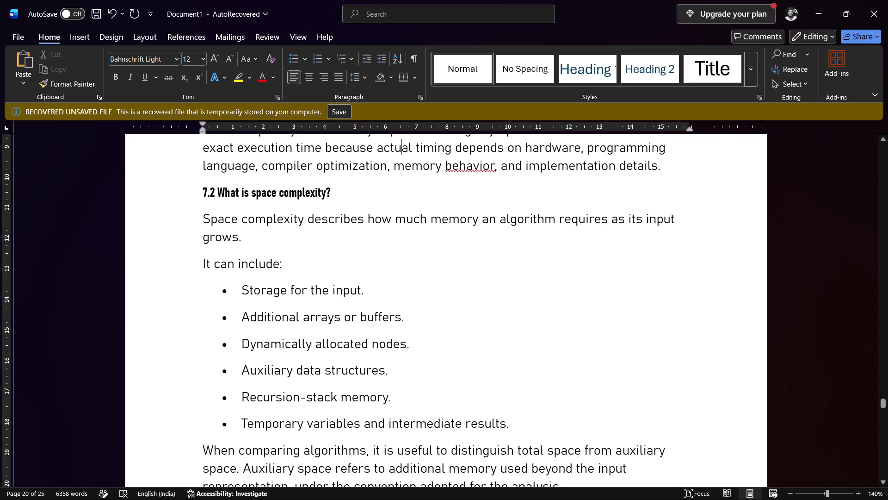
left_click_drag(255, 292, 346, 285)
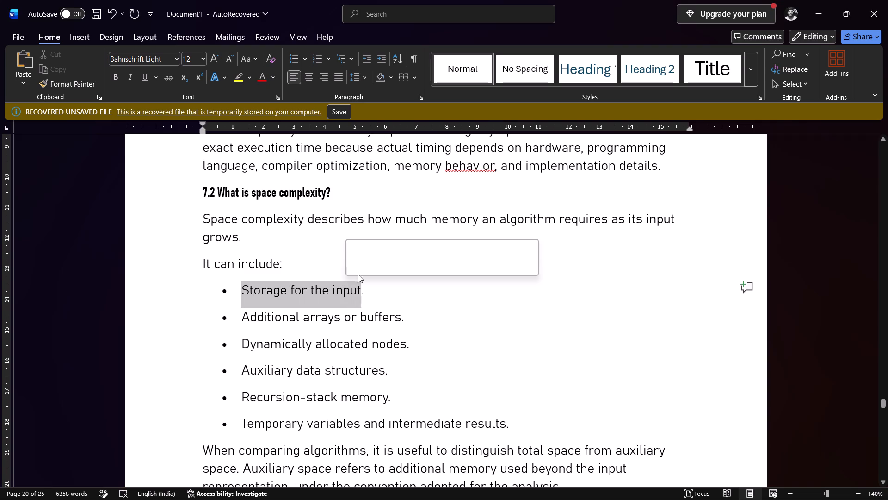
left_click(394, 264)
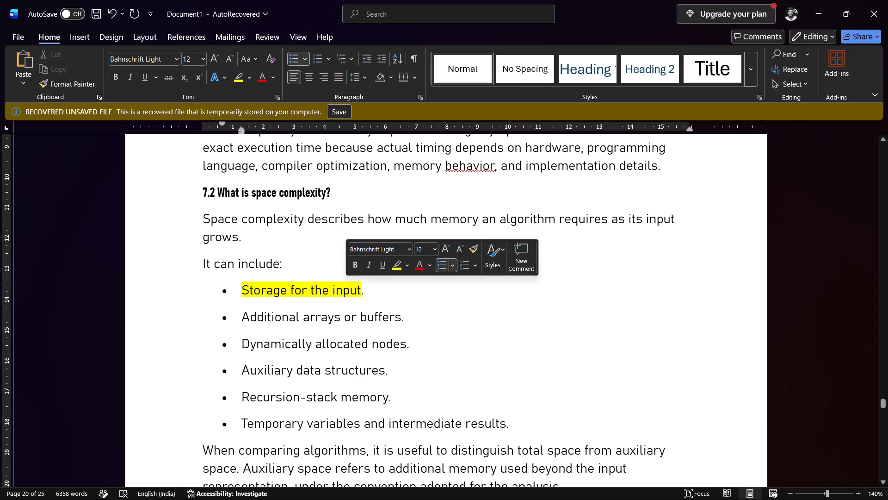
left_click(358, 331)
left_click_drag(245, 317, 316, 309)
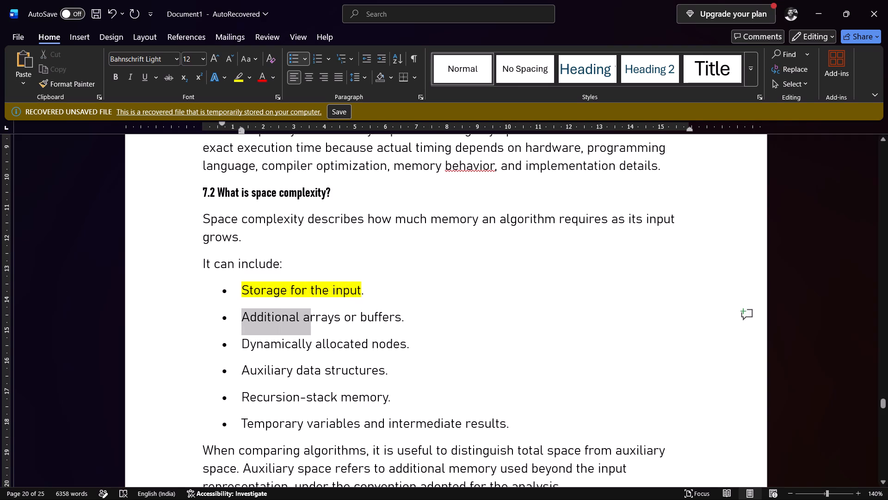
left_click_drag(316, 309, 386, 317)
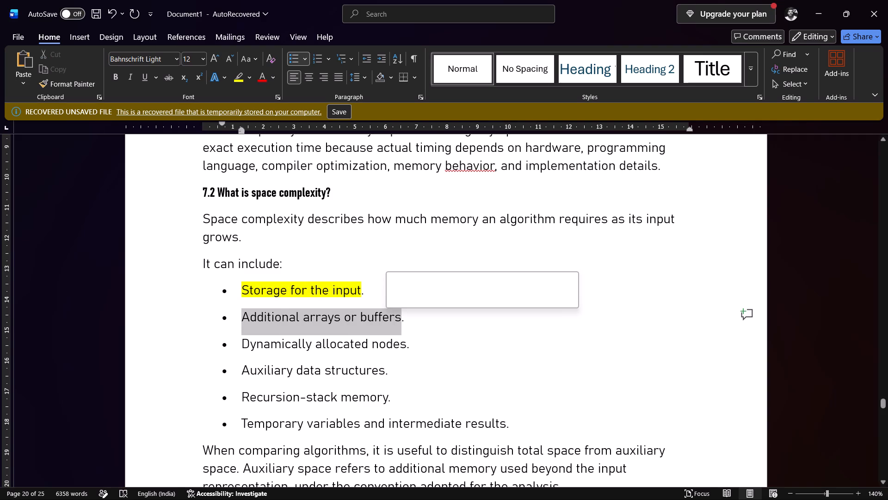
left_click(435, 301)
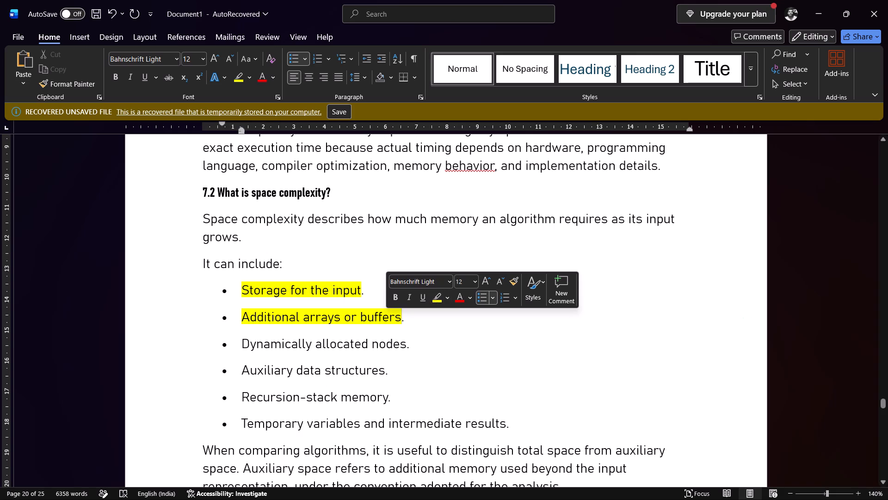
left_click(375, 375)
left_click_drag(253, 348, 346, 333)
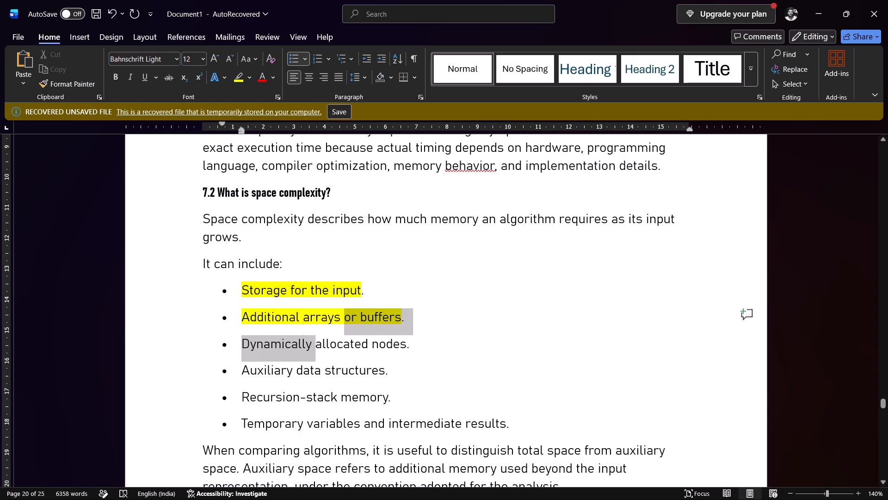
left_click_drag(346, 333, 385, 344)
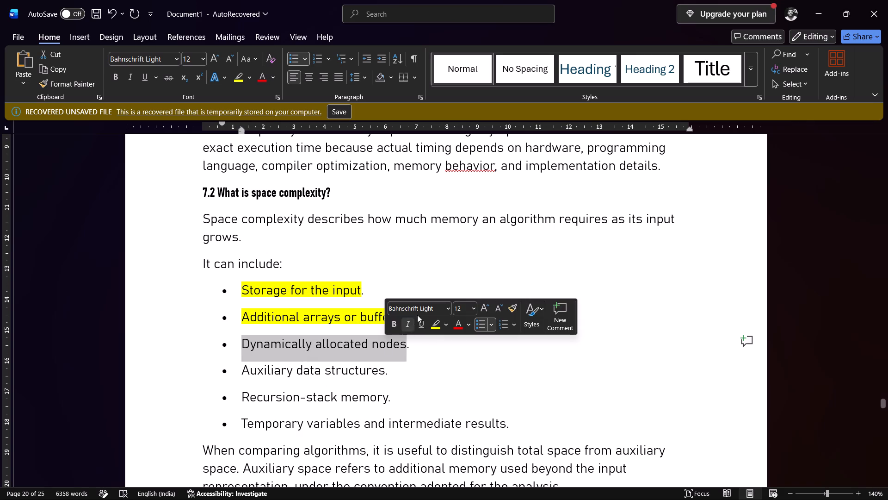
left_click(435, 323)
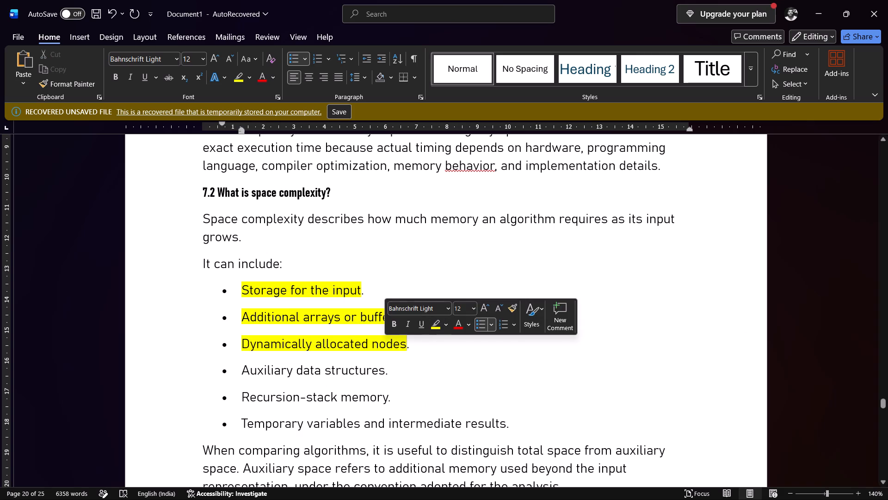
Highlight "Auxiliary data structures", "Recursion-stack memory" and "Temporary variables and intermediate results" in section 7.2 in yellow, without the full stops.
left_click_drag(256, 373, 361, 356)
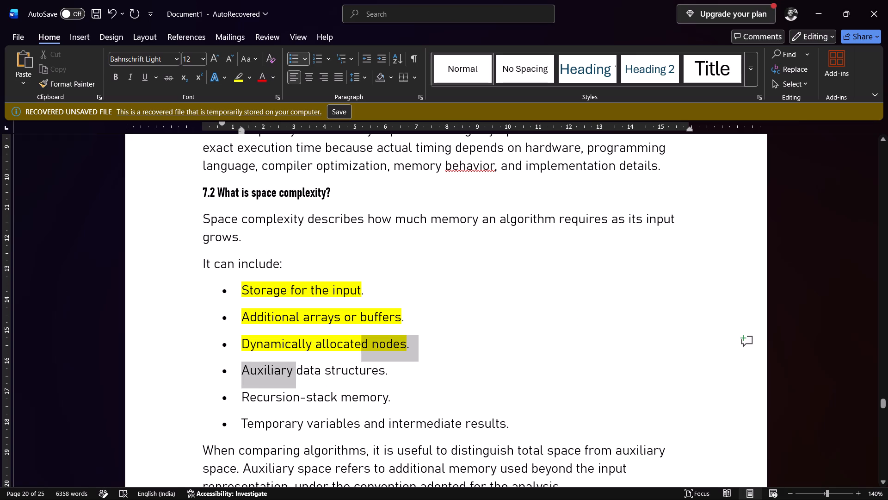
left_click_drag(361, 356, 373, 367)
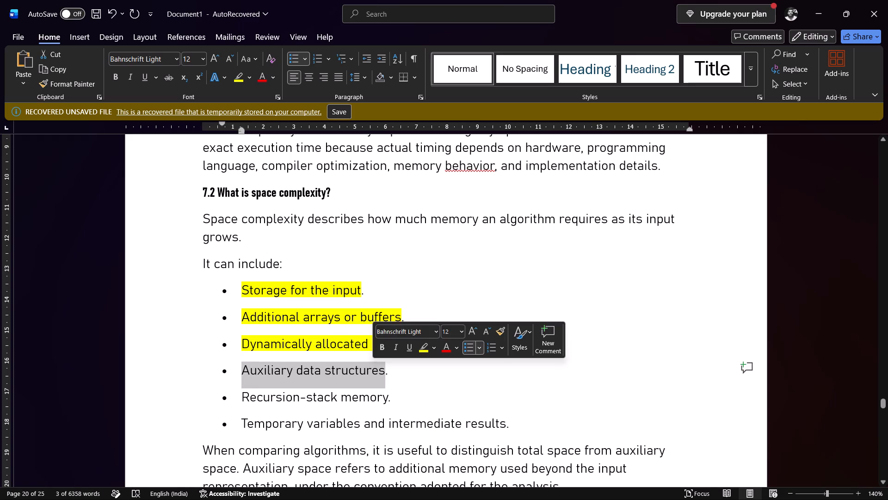
left_click(419, 350)
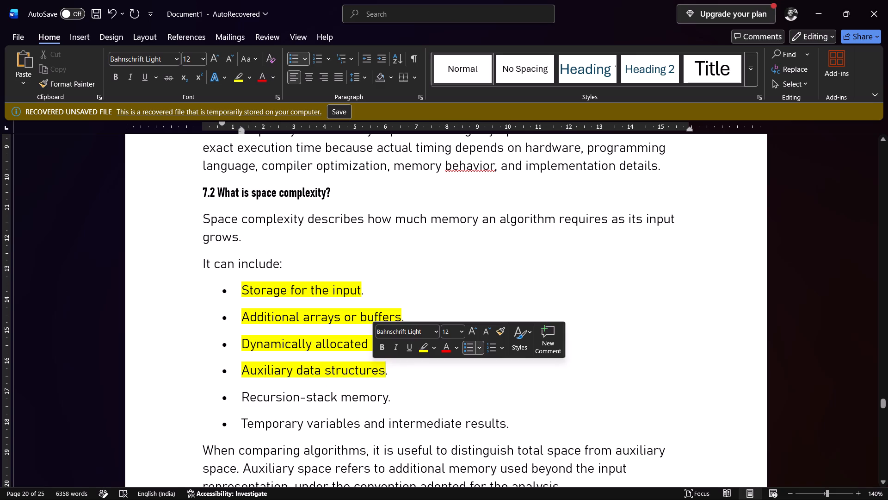
left_click_drag(242, 393, 369, 394)
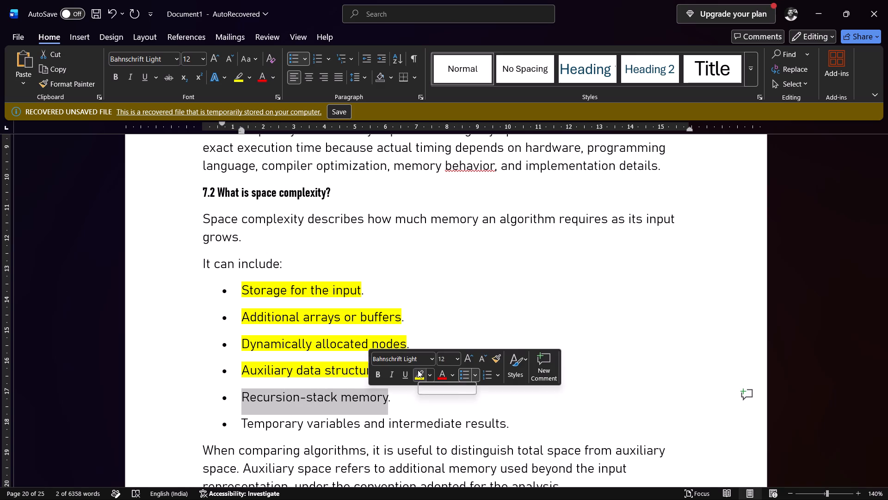
left_click(418, 370)
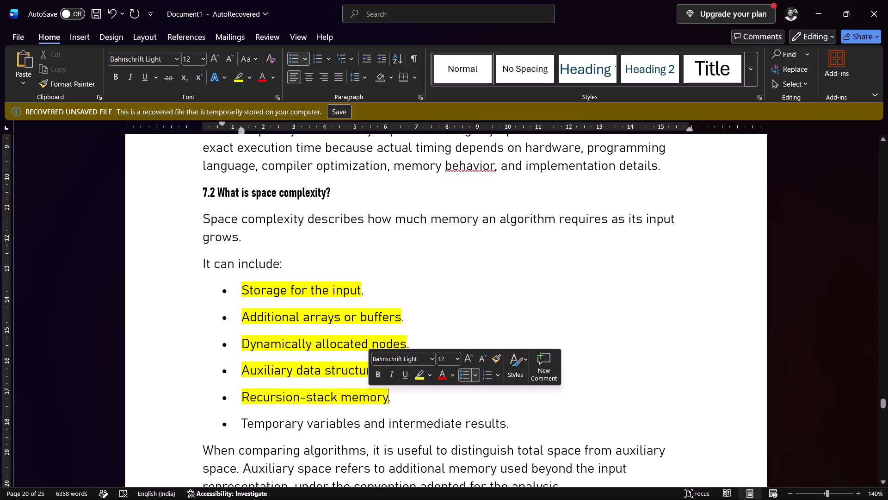
left_click_drag(247, 424, 330, 423)
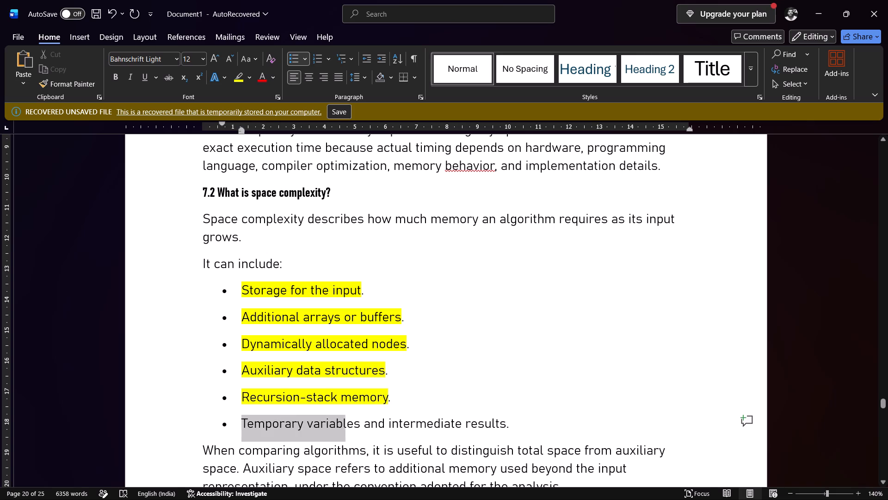
left_click_drag(330, 423, 485, 417)
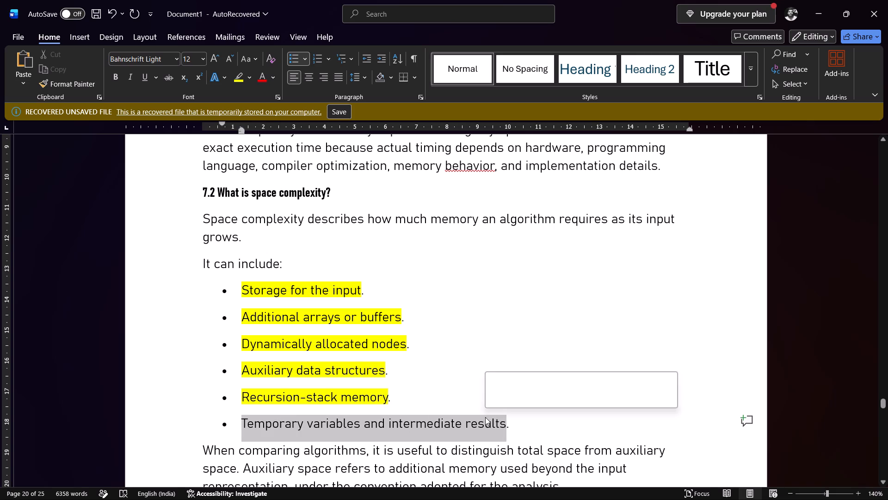
left_click(530, 400)
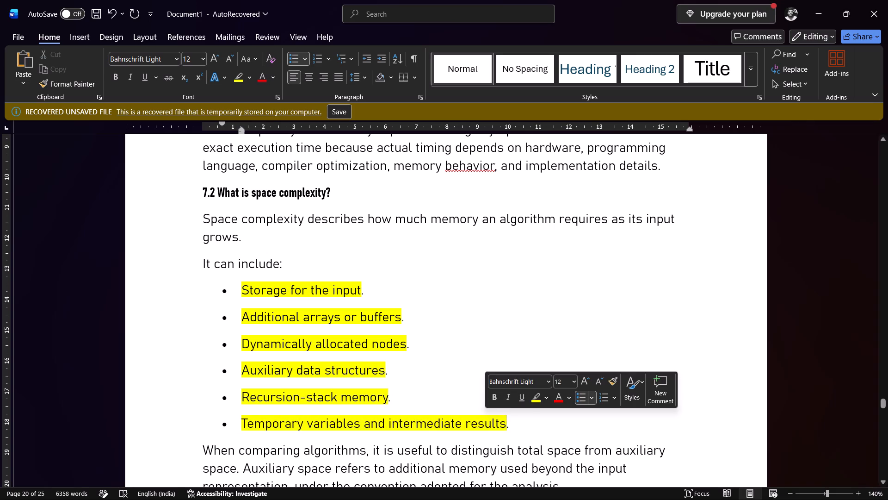
left_click(417, 404)
Insert blank lines before the heading "7.3 Big-O notation" so it starts at the top of the next page.
scroll(417, 404, "down", 1)
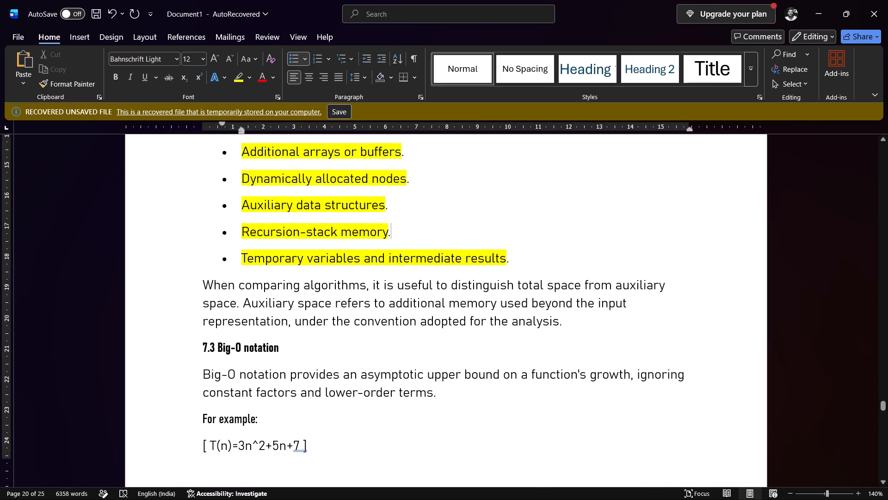
scroll(417, 404, "down", 2)
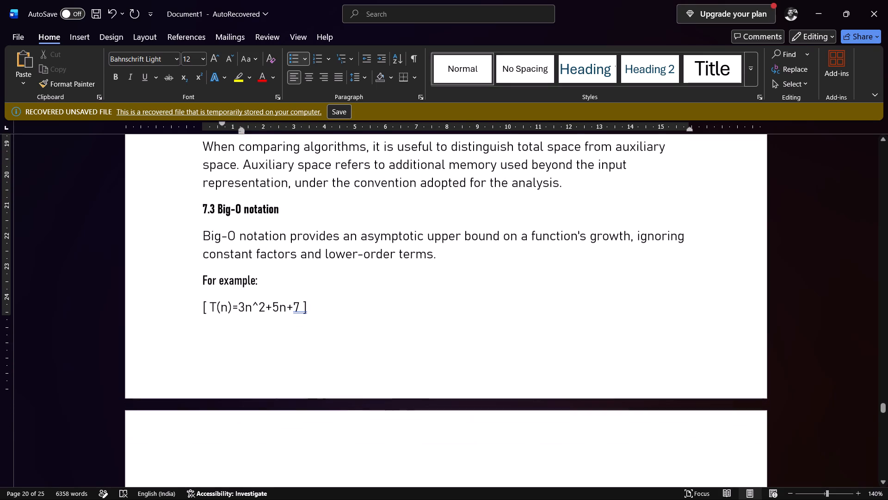
left_click(207, 158)
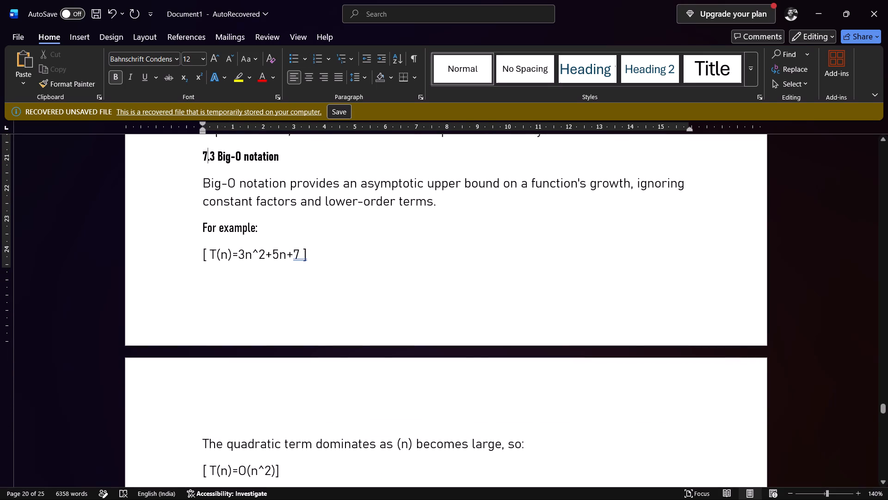
key("Left")
key("Return")
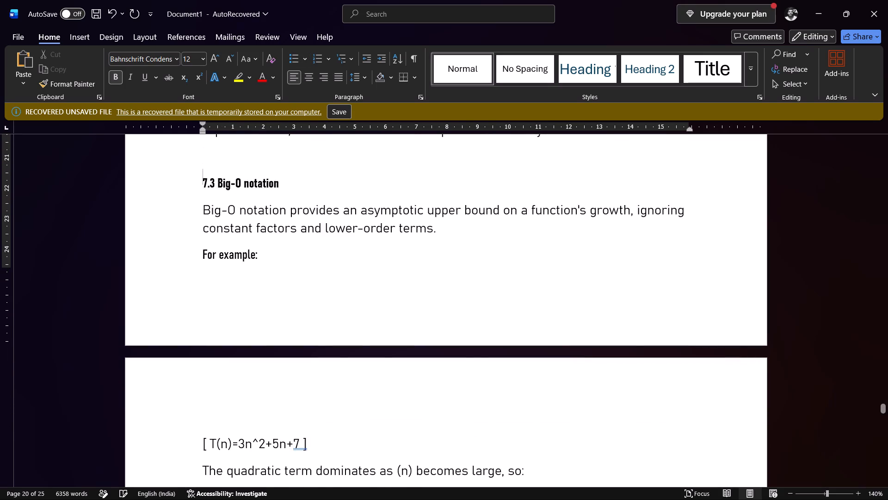
key("Return")
key("Return")
key("Return")
key("Return")
key("BackSpace")
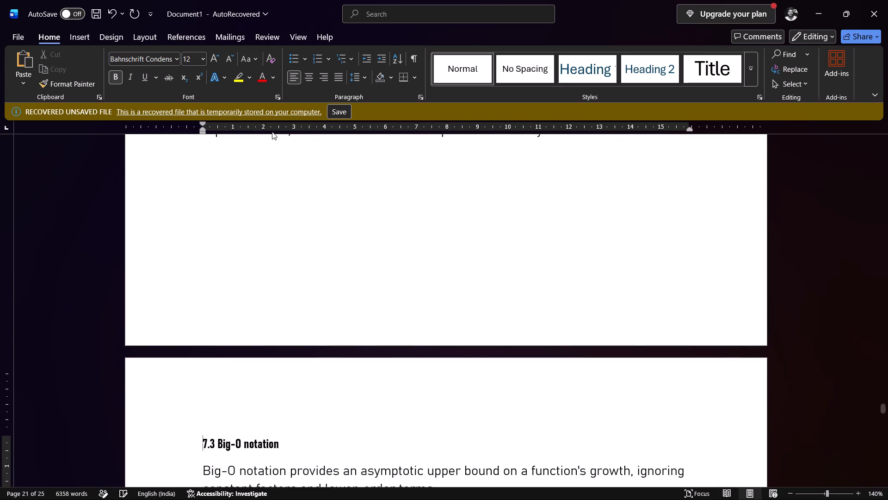
Review the Big-O notation text in section 7.3 and the complexity classes table in section 7.4.
scroll(250, 248, "down", 1)
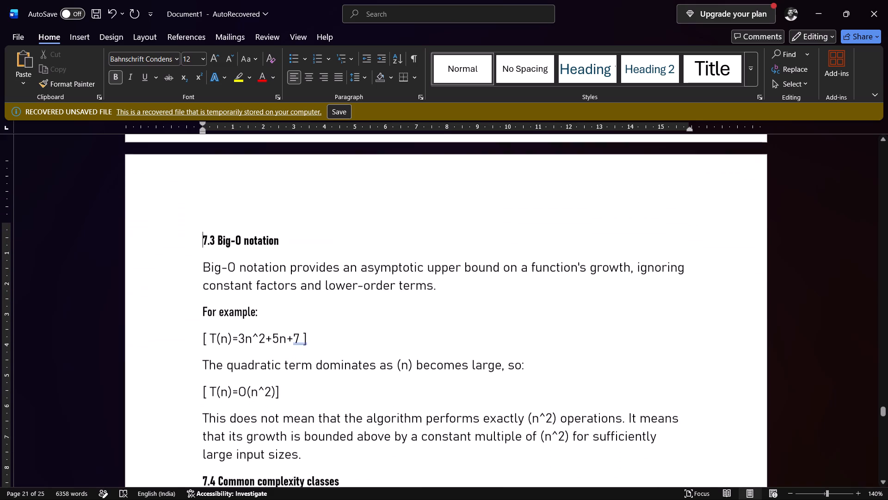
scroll(250, 248, "down", 1)
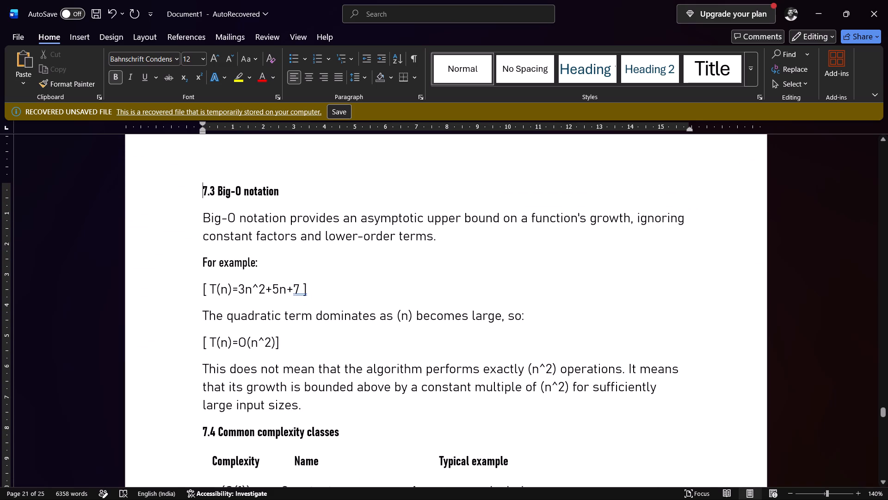
scroll(250, 248, "down", 2)
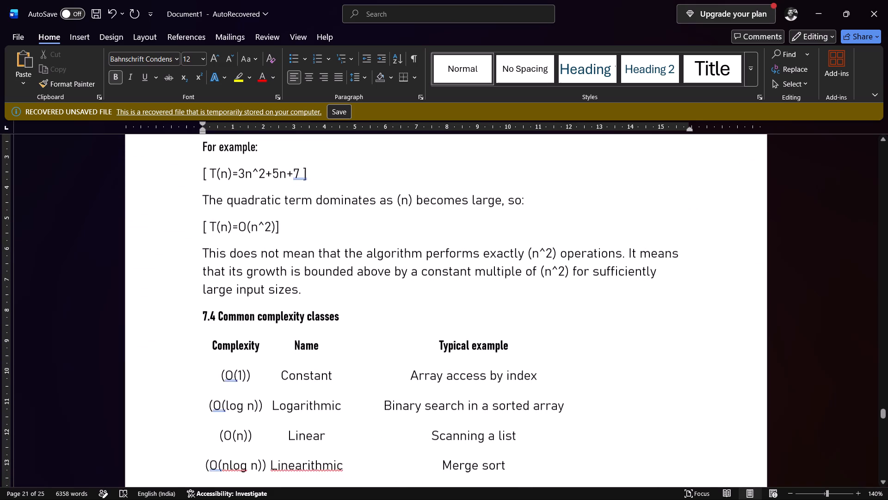
scroll(250, 248, "down", 1)
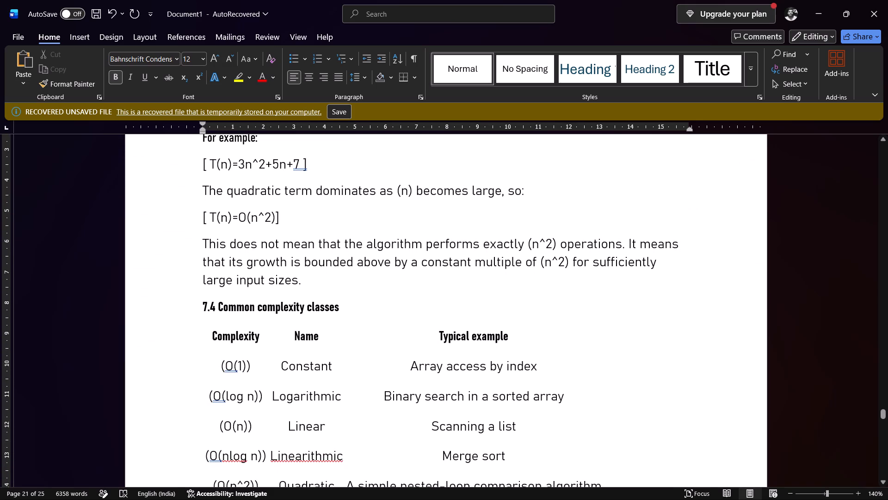
scroll(250, 248, "down", 1)
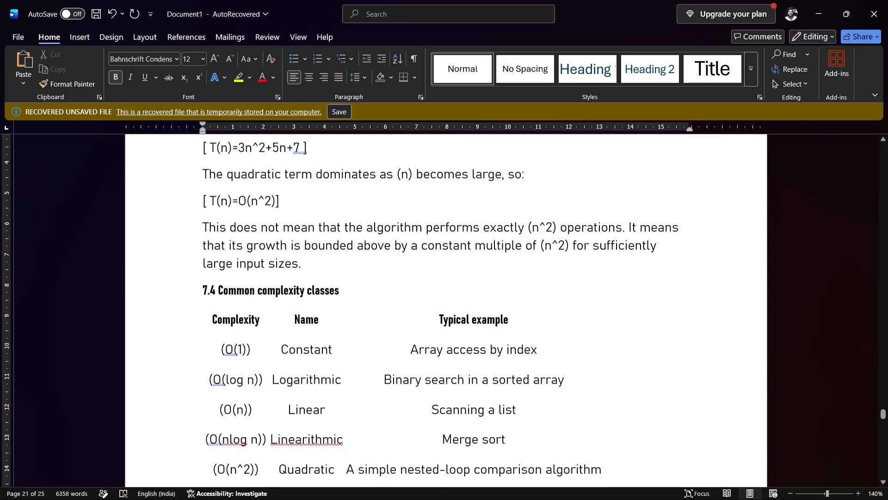
scroll(250, 248, "down", 2)
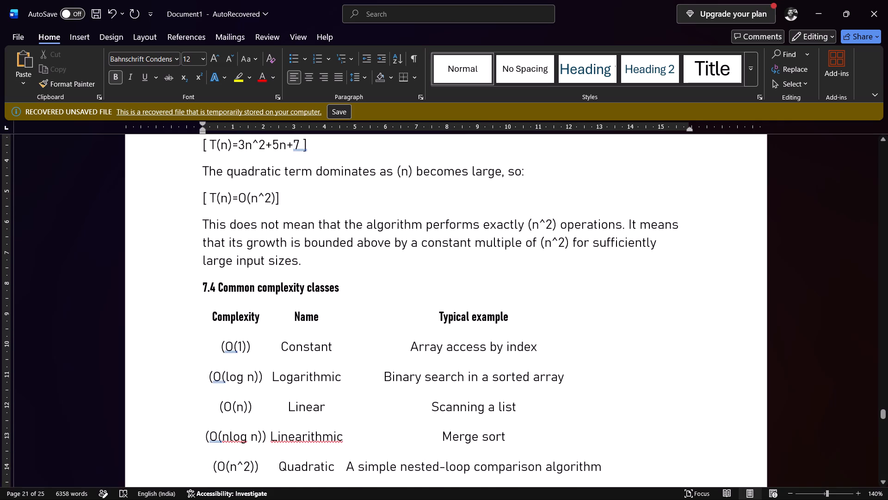
scroll(250, 248, "down", 2)
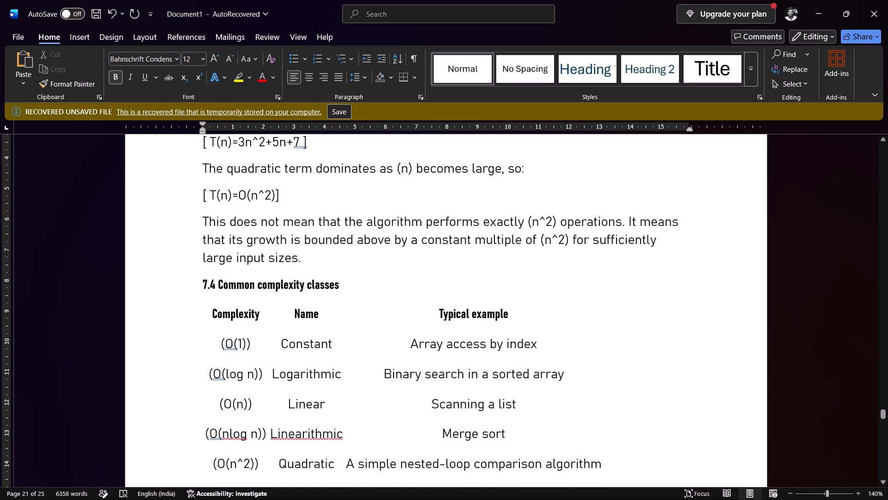
Apply the blue banded grid table style with a solid dark blue header row to the section 7.4 complexity classes table.
scroll(250, 248, "down", 3)
scroll(294, 287, "down", 1)
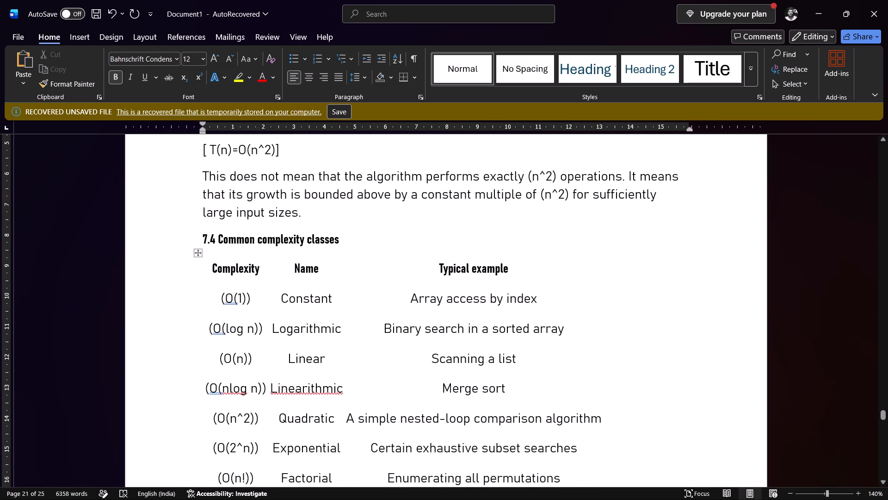
scroll(214, 267, "down", 3, "ctrl")
scroll(214, 267, "down", 1)
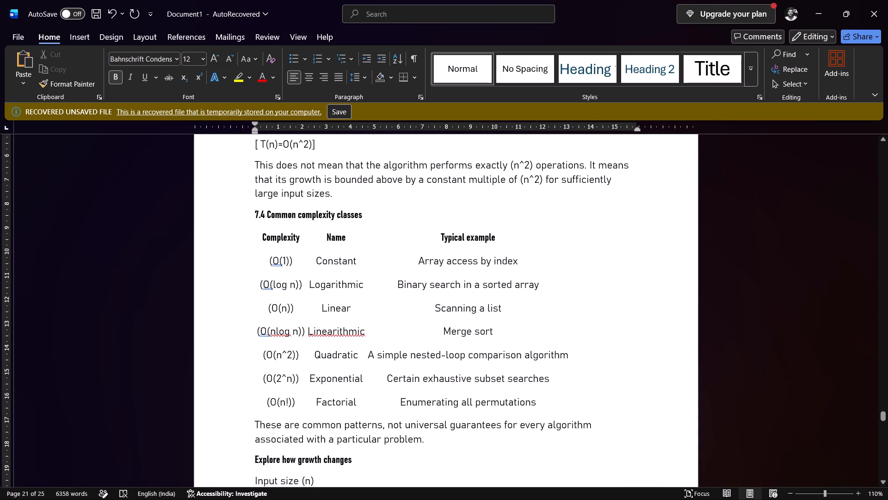
scroll(214, 267, "down", 1)
left_click_drag(260, 221, 568, 380)
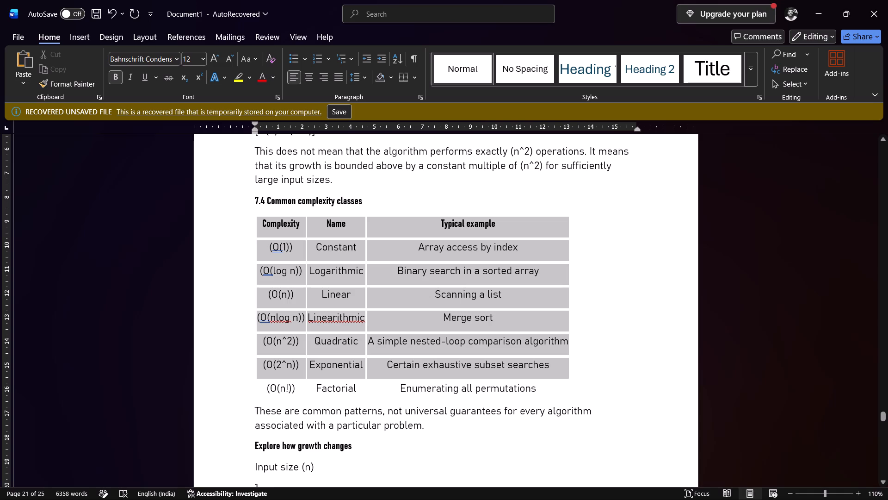
left_click_drag(568, 380, 567, 385)
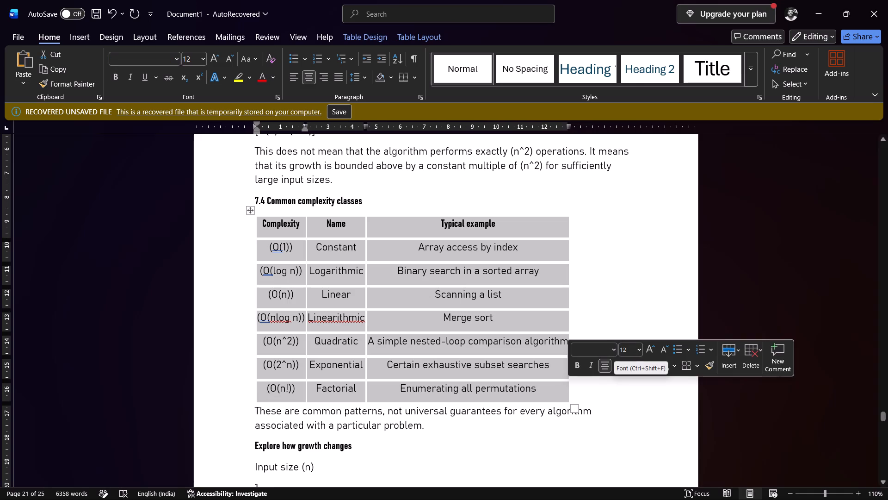
left_click(361, 35)
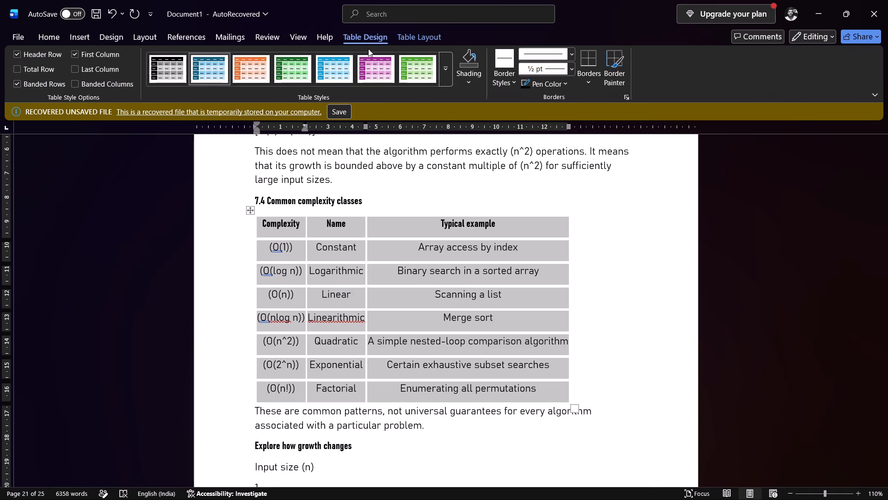
left_click(444, 67)
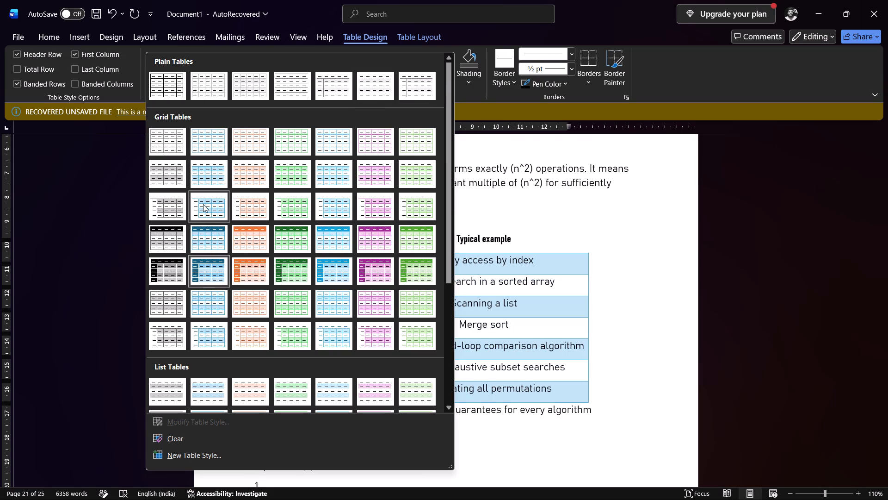
left_click(205, 237)
left_click(358, 313)
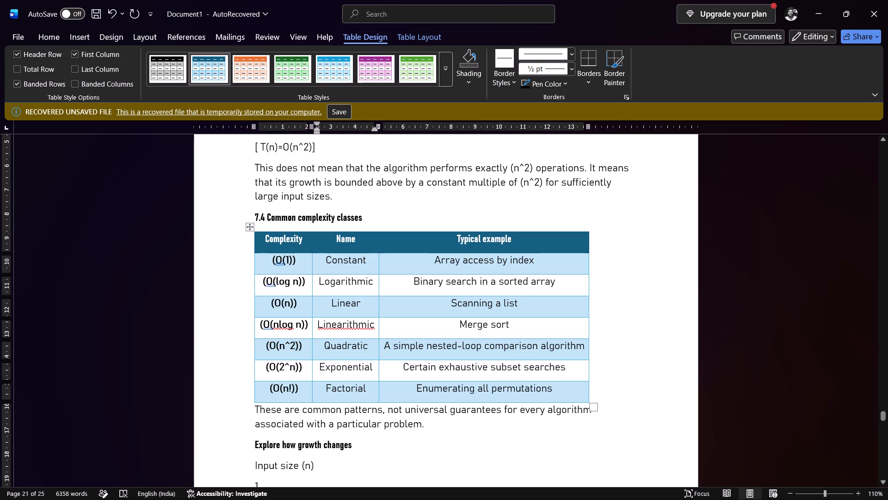
Review the complexity classes table, the growth example that follows it and the section 7.5 notation text.
scroll(360, 338, "down", 1)
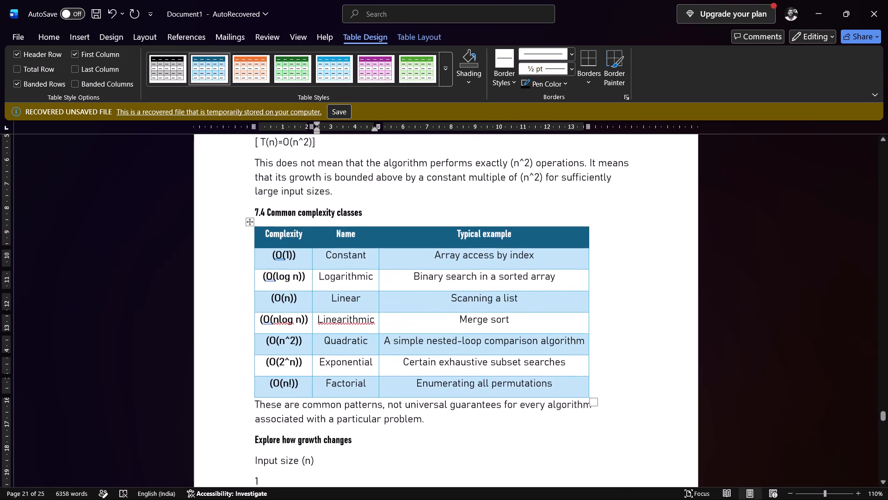
scroll(360, 338, "down", 1)
scroll(357, 361, "up", 1)
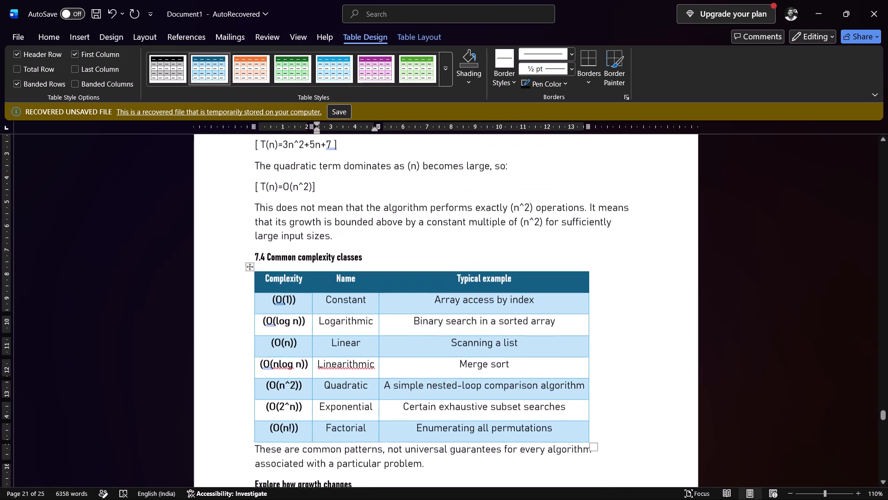
scroll(357, 370, "up", 1)
scroll(357, 370, "down", 1)
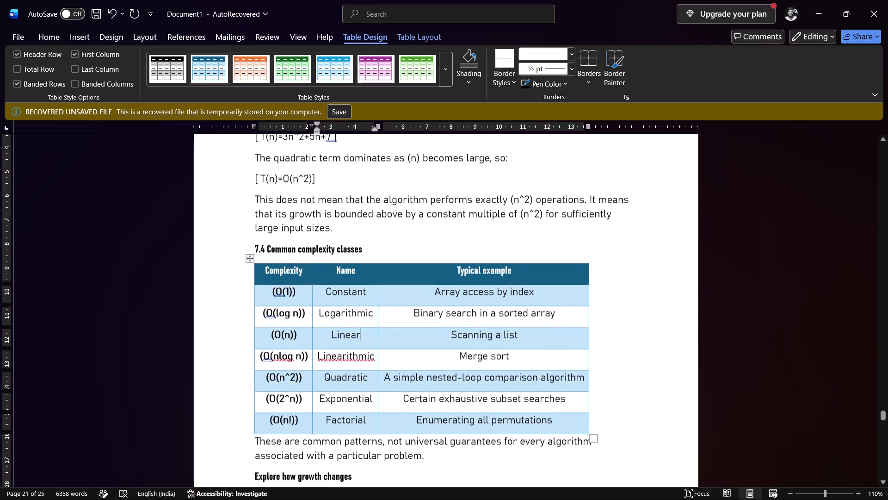
scroll(357, 370, "down", 2)
scroll(357, 370, "up", 1)
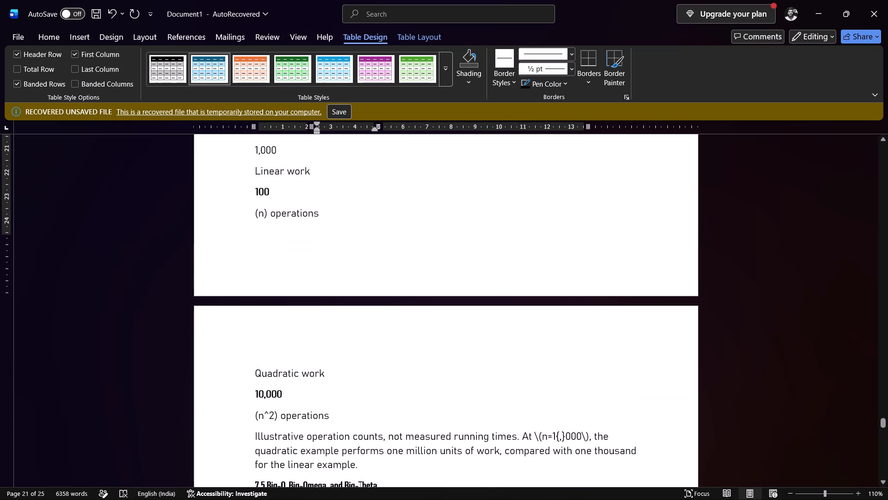
scroll(357, 370, "down", 2)
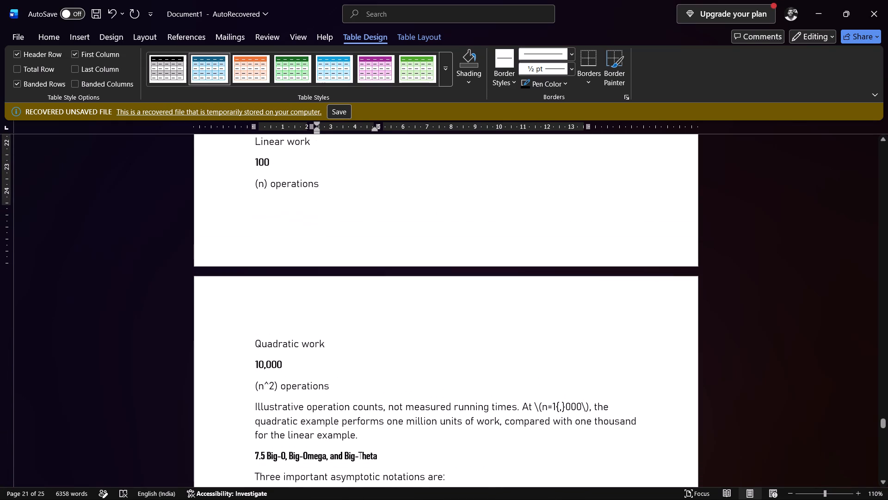
scroll(357, 370, "down", 1)
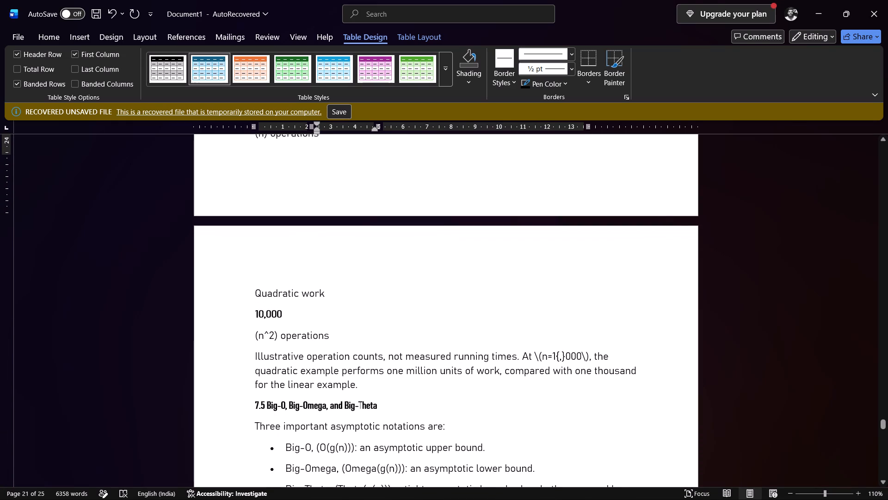
scroll(357, 370, "down", 1)
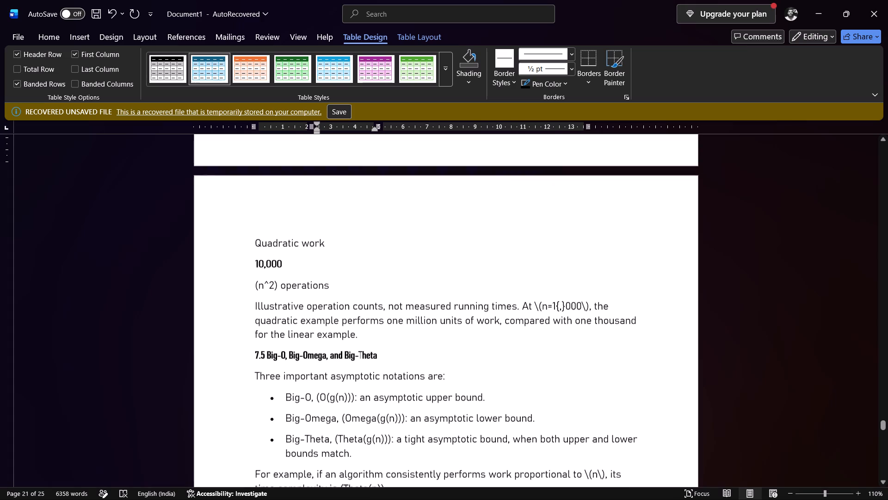
scroll(357, 370, "down", 2)
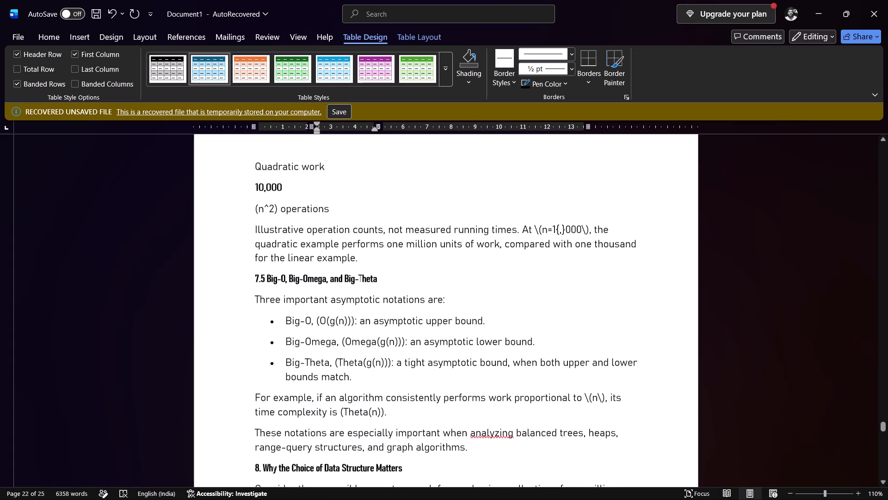
Highlight the Big-O, Big-Omega and Big-Theta bullets in section 7.5 in yellow, including their full stops.
left_click_drag(488, 321, 308, 313)
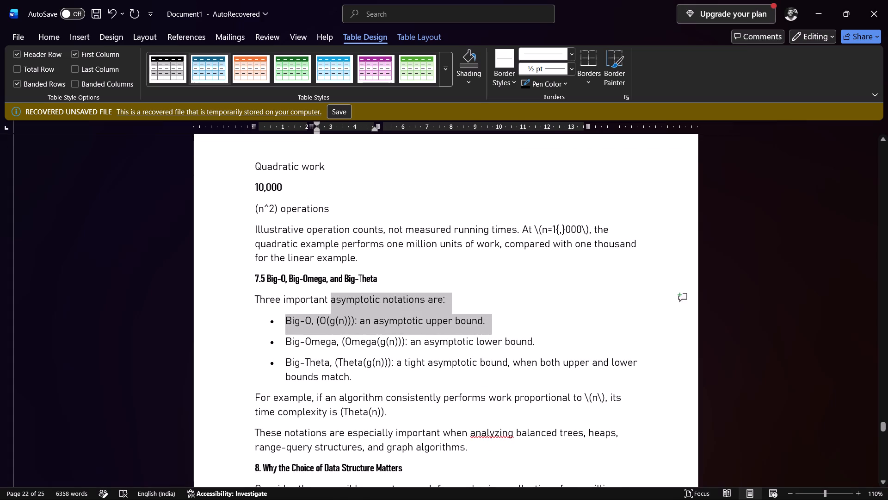
left_click_drag(308, 313, 290, 324)
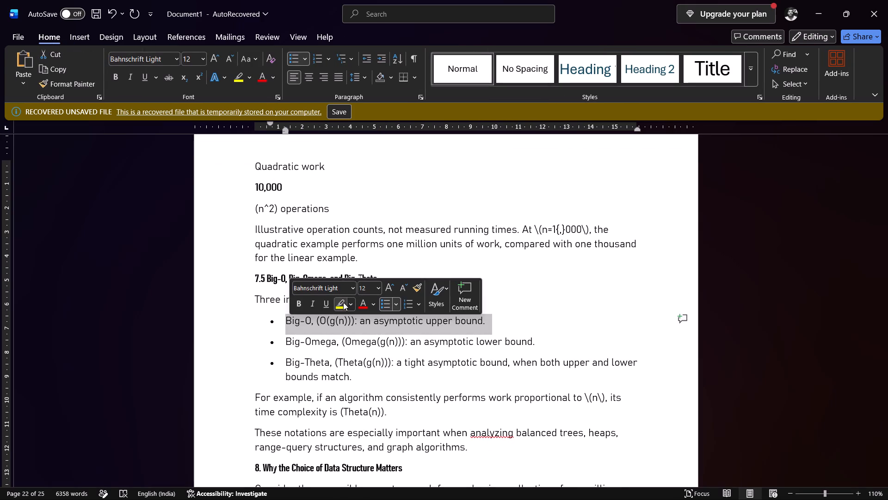
left_click(343, 302)
left_click(422, 346)
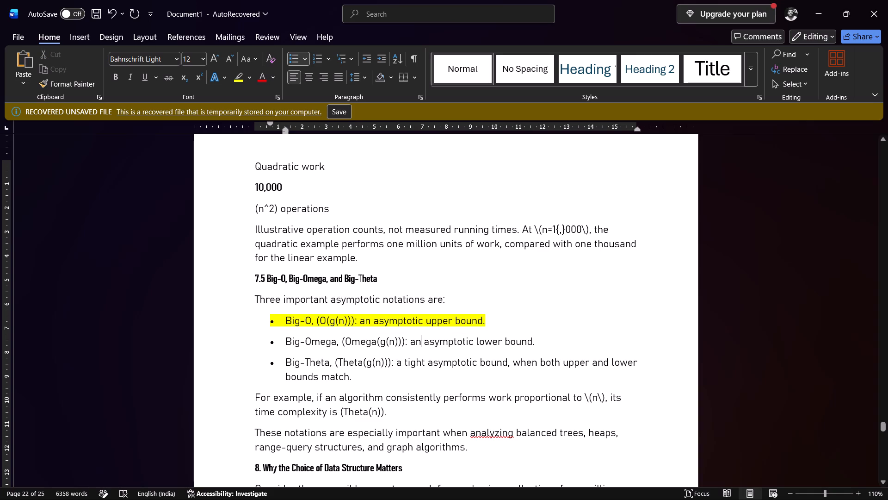
left_click_drag(540, 340, 279, 338)
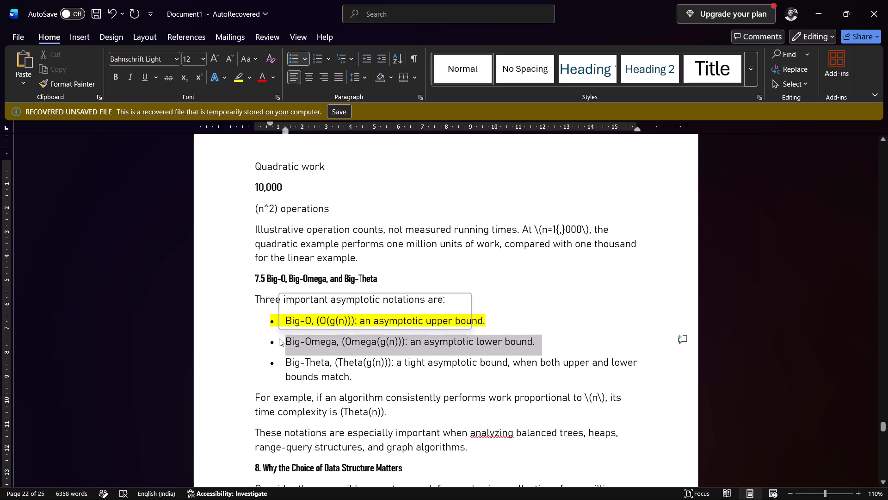
left_click(329, 322)
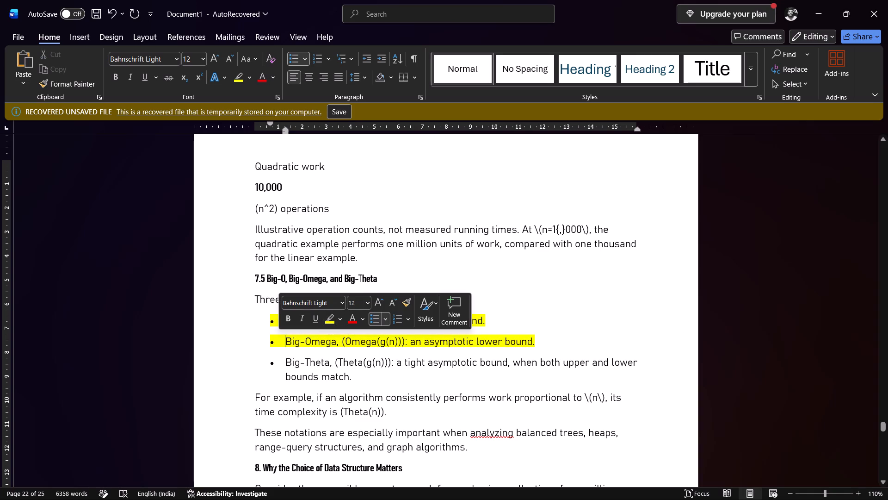
left_click_drag(368, 379, 226, 360)
left_click(275, 345)
left_click(348, 400)
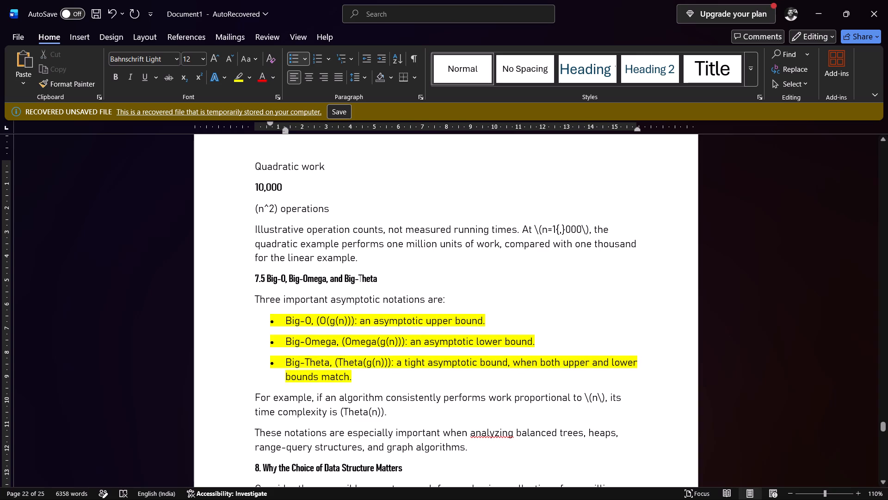
Highlight the "Worst-case time" and "Additional space" bullets under "Method A: Linear search" in section 8 in yellow.
scroll(348, 400, "down", 2)
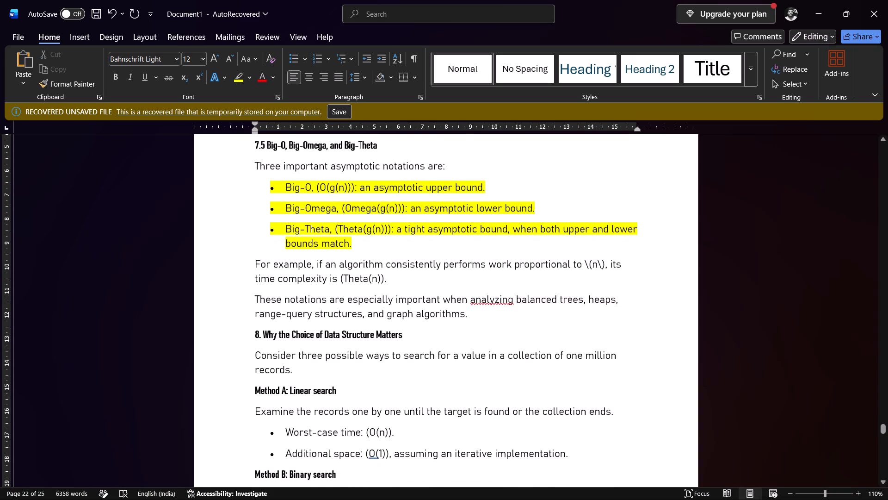
scroll(348, 400, "down", 1)
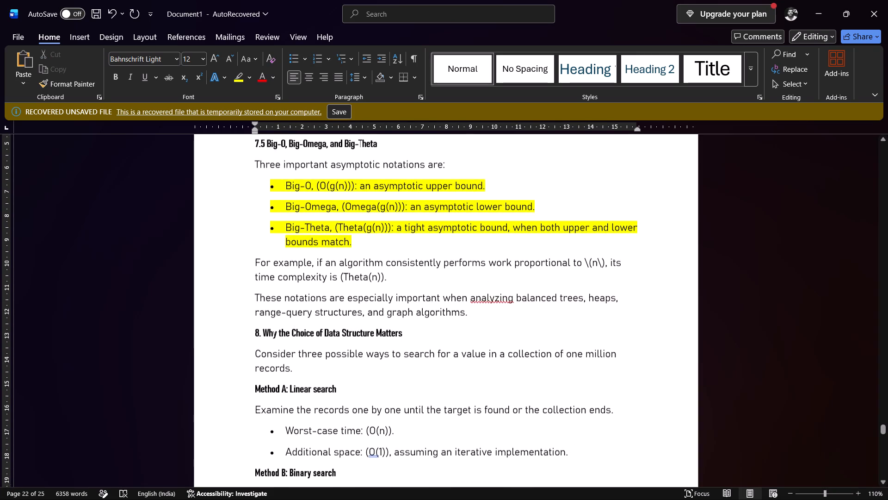
scroll(348, 400, "down", 2)
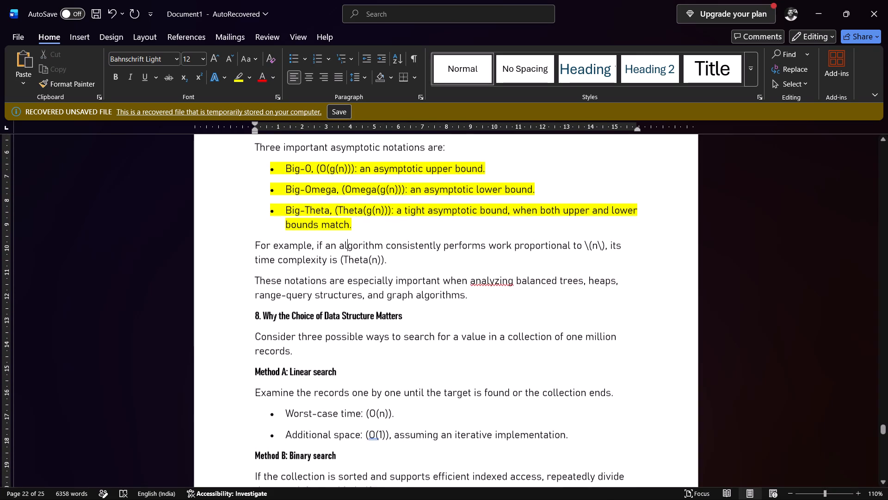
scroll(348, 400, "down", 2)
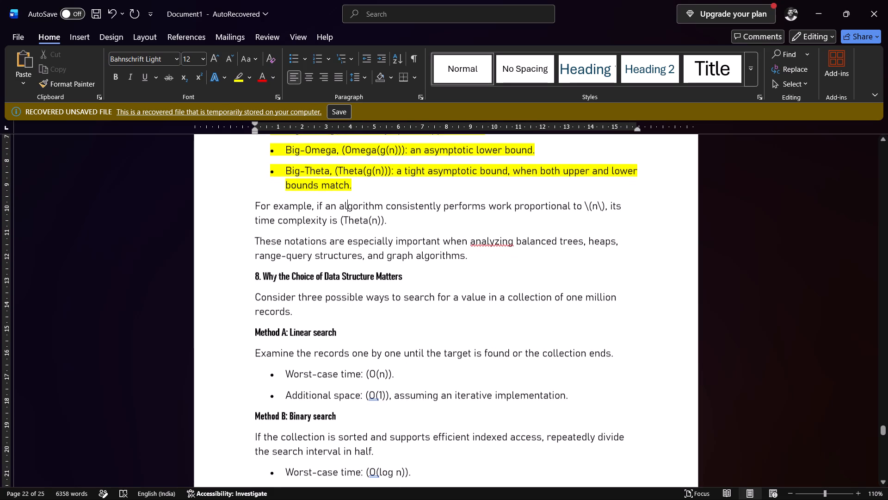
left_click_drag(392, 372, 265, 364)
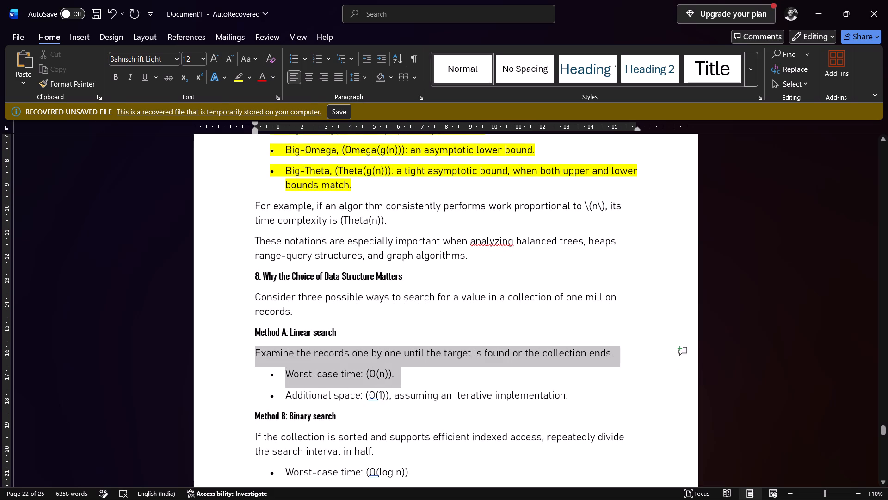
left_click_drag(265, 364, 276, 370)
left_click(326, 348)
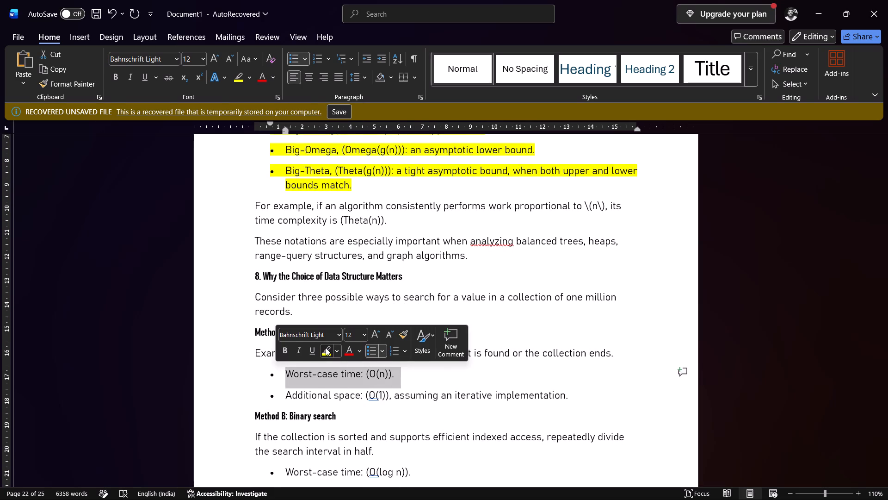
left_click_drag(342, 401, 237, 394)
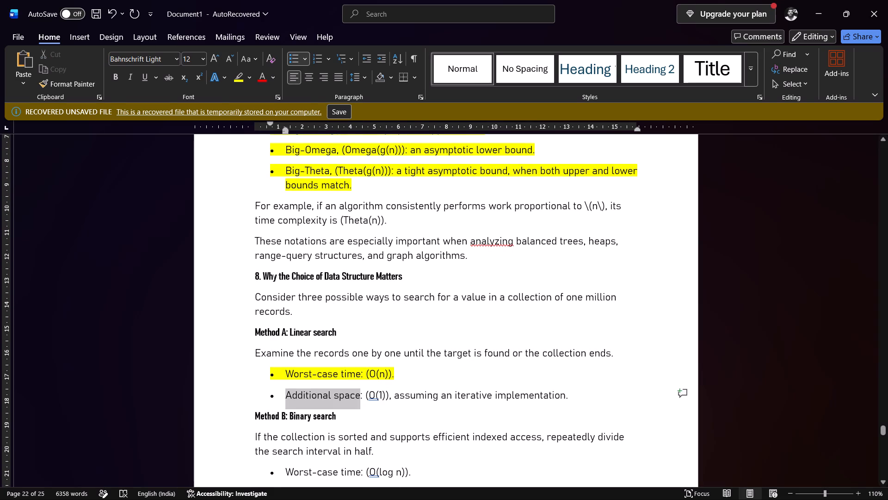
left_click_drag(237, 394, 366, 399)
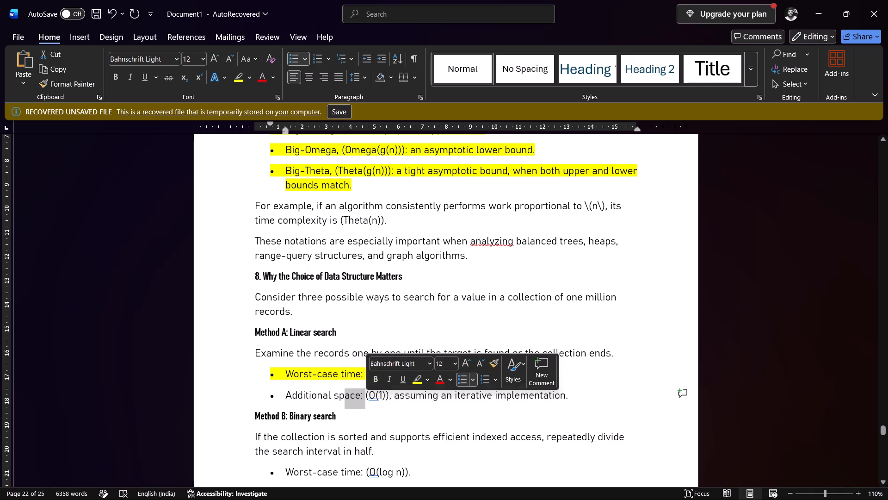
left_click(393, 394)
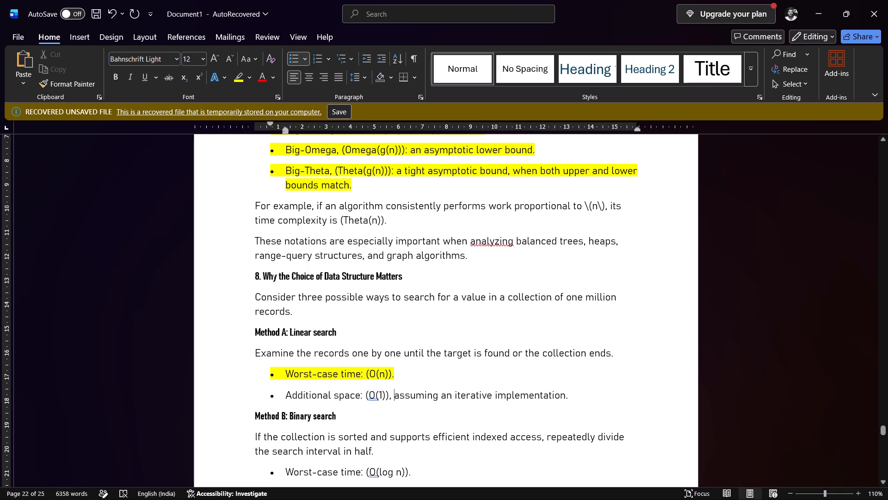
left_click(568, 393)
left_click_drag(568, 393, 284, 400)
left_click(336, 381)
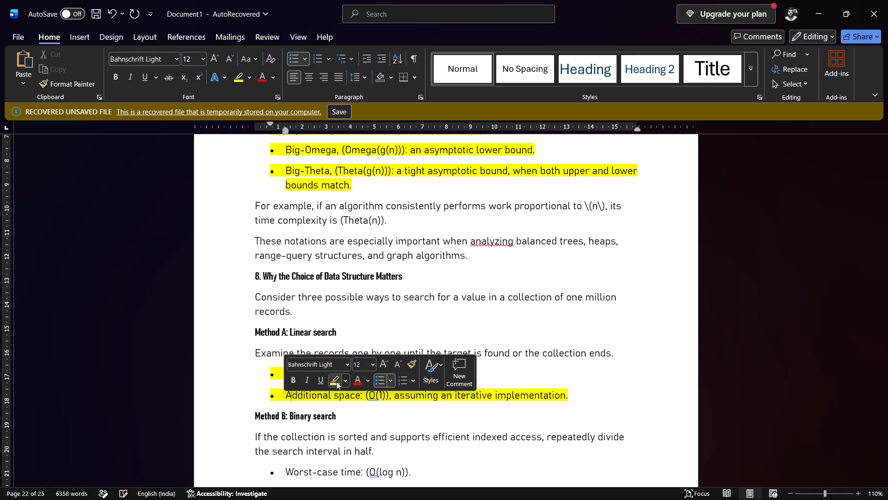
left_click(347, 418)
Highlight the "Worst-case time" and "Additional space" bullets under "Method B: Binary search" in yellow, leaving out the second bullet's full stop.
scroll(347, 418, "down", 2)
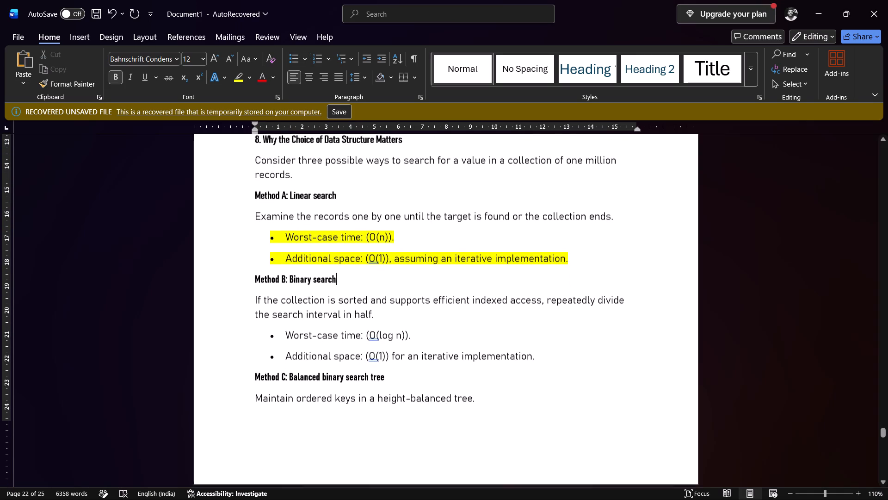
left_click_drag(411, 336, 273, 330)
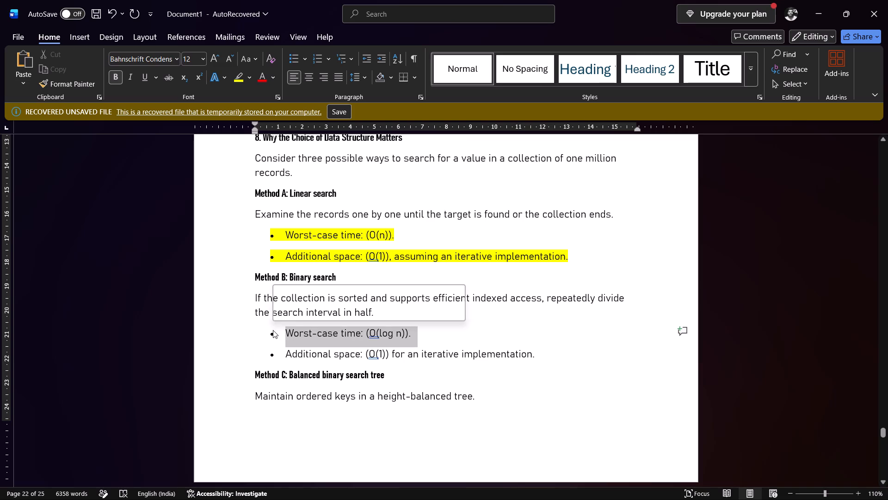
left_click(323, 310)
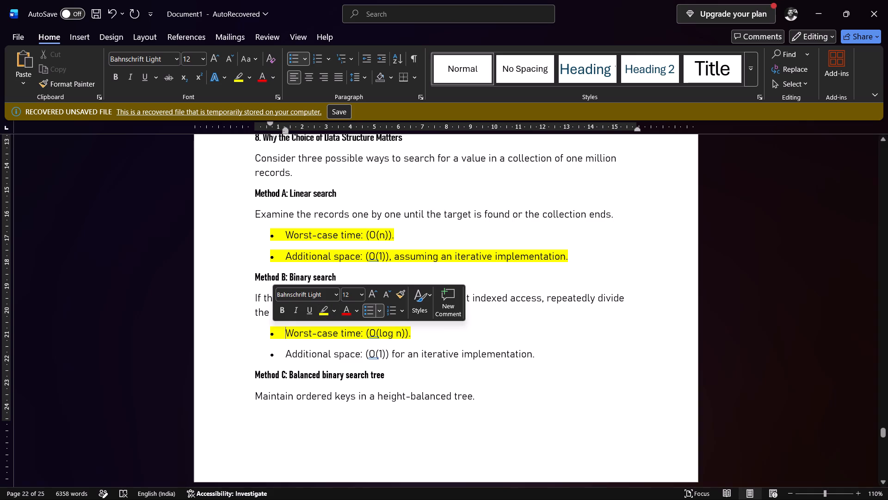
left_click_drag(524, 357, 274, 359)
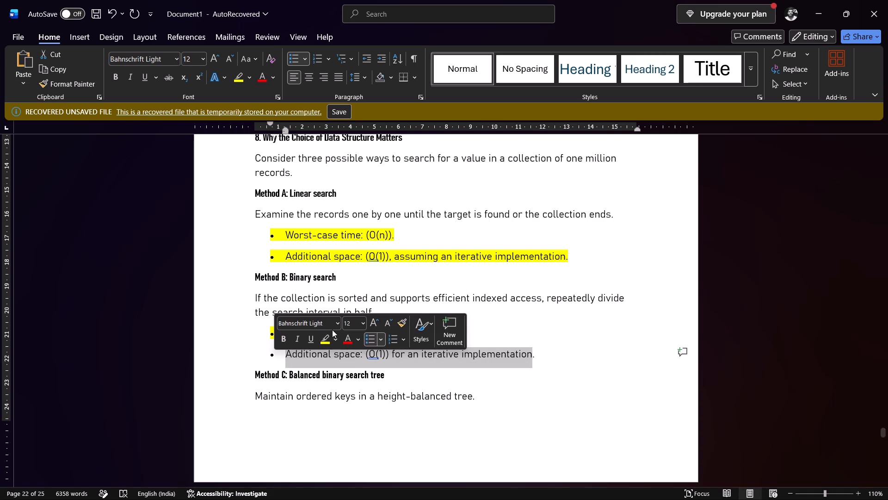
left_click(327, 337)
left_click(326, 374)
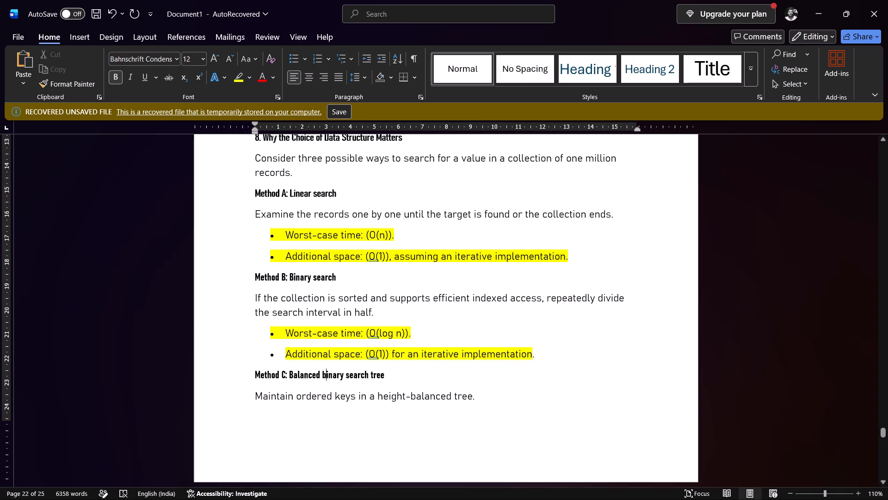
Highlight "Search: (O(log n)) worst-case" under "Method C: Balanced binary search tree" in yellow, without its full stop.
scroll(326, 374, "down", 5)
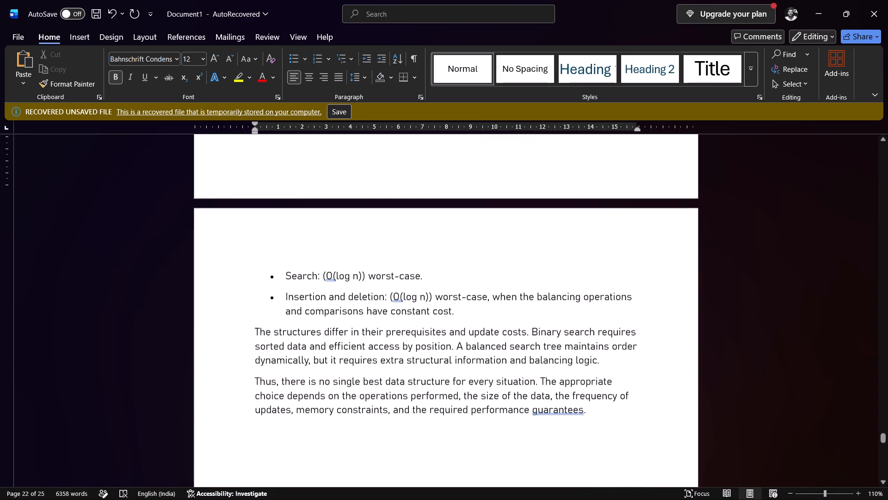
scroll(326, 374, "down", 1)
left_click_drag(399, 268, 326, 259)
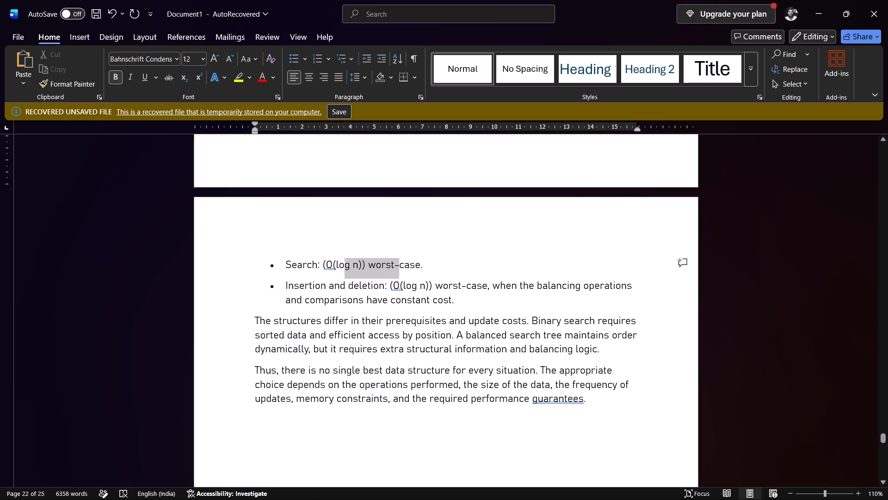
left_click_drag(326, 259, 287, 254)
left_click_drag(418, 263, 392, 264)
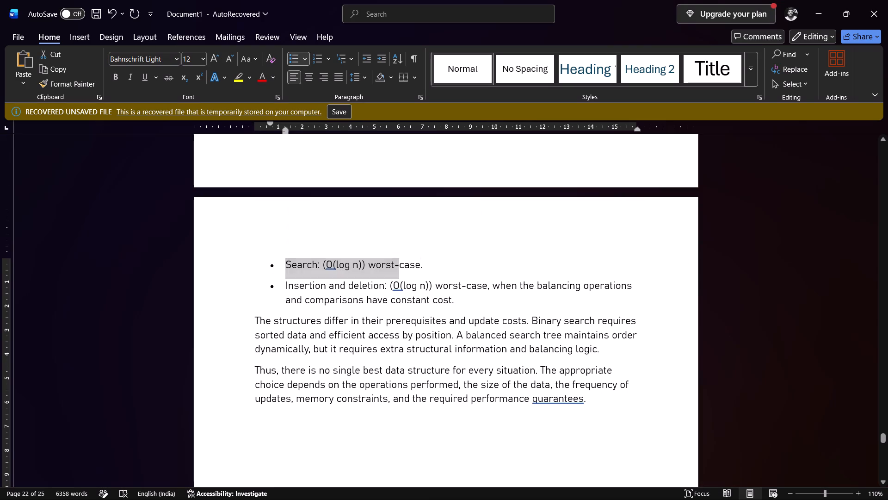
left_click_drag(392, 264, 291, 269)
left_click(341, 250)
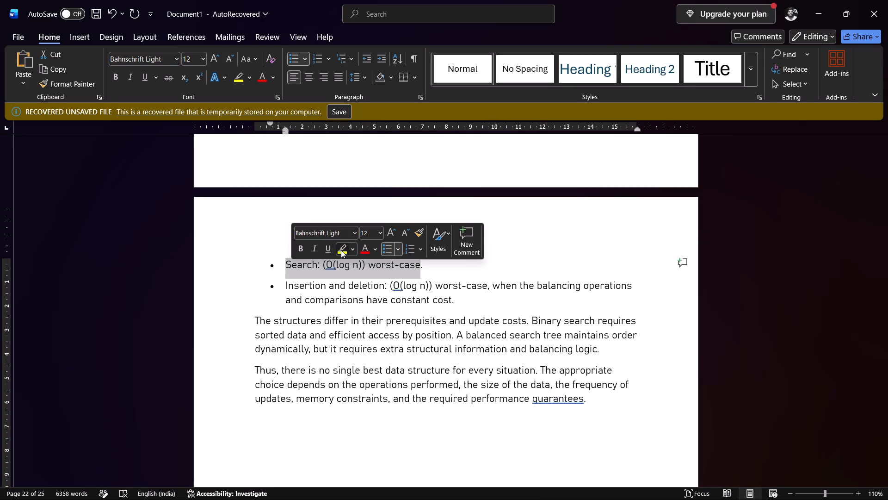
left_click(359, 296)
Insert two blank lines before the "Method C: Balanced binary search tree" heading to move it onto the following page with its bullets.
scroll(359, 296, "up", 2)
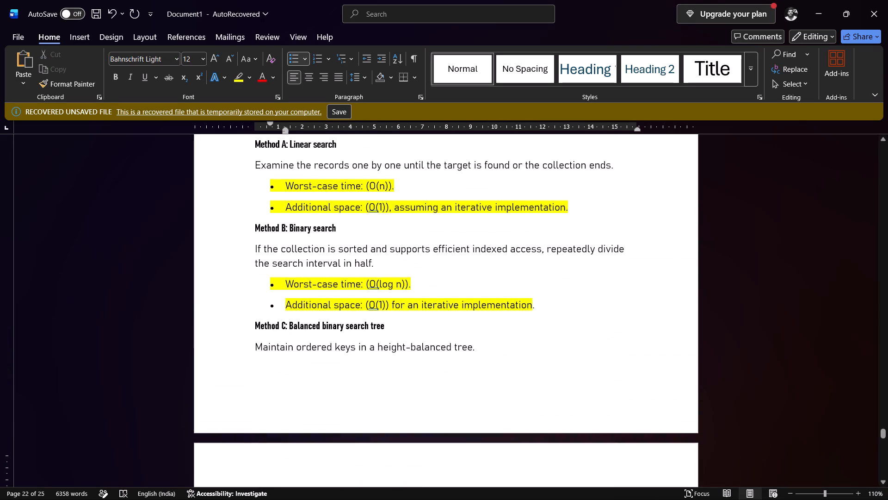
left_click(255, 321)
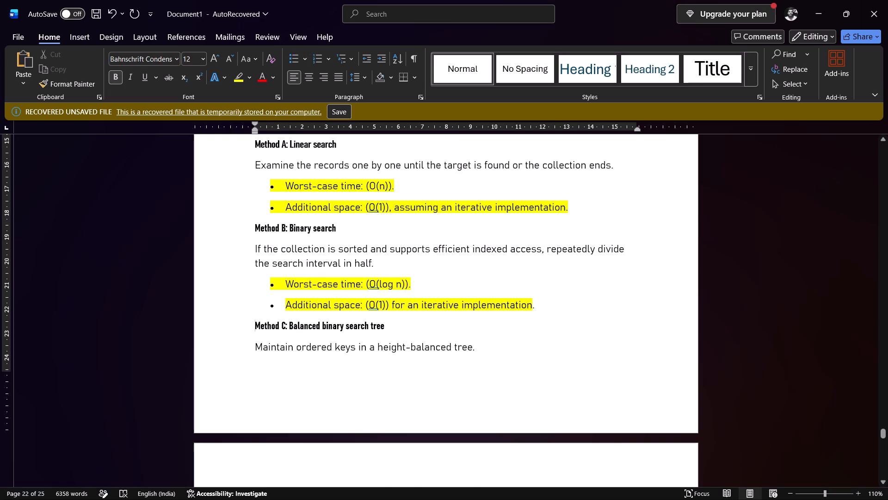
key("Return")
key("Return")
Remove the blank lines above "9. Core Operations in Data Structures" so the heading directly follows the section 8 text.
scroll(371, 326, "down", 1)
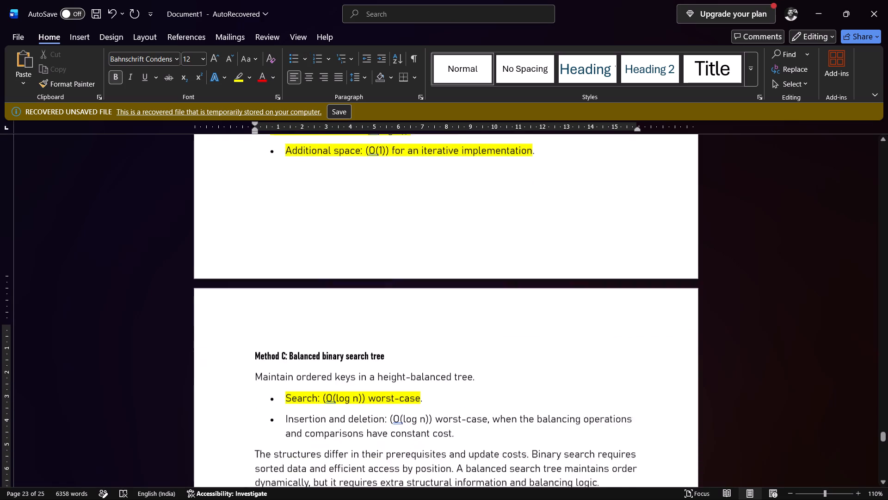
scroll(371, 326, "down", 2)
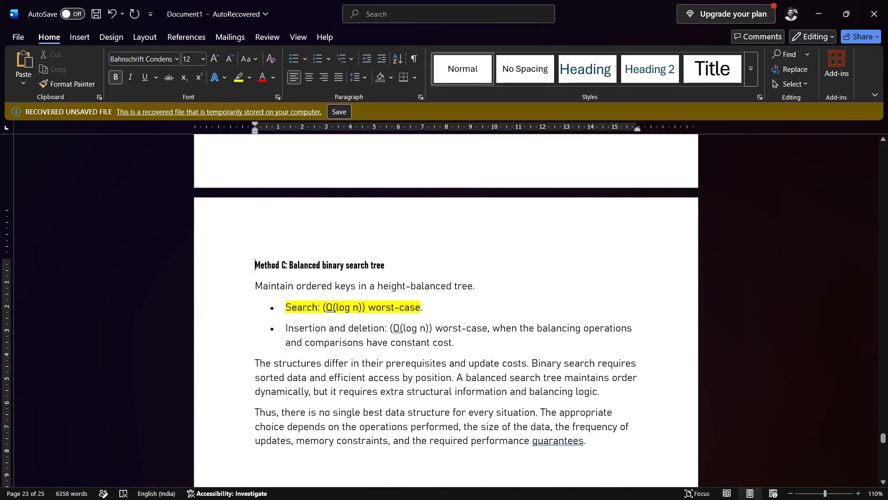
scroll(371, 326, "down", 3)
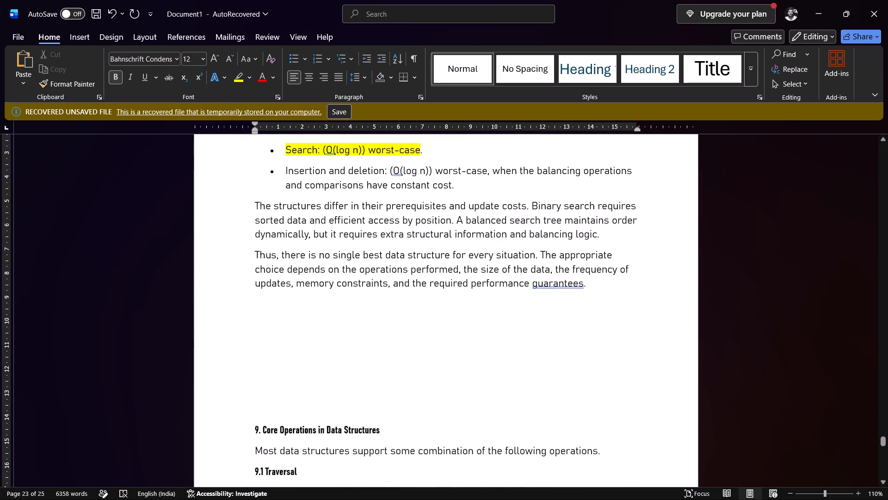
scroll(371, 326, "down", 1)
left_click(252, 401)
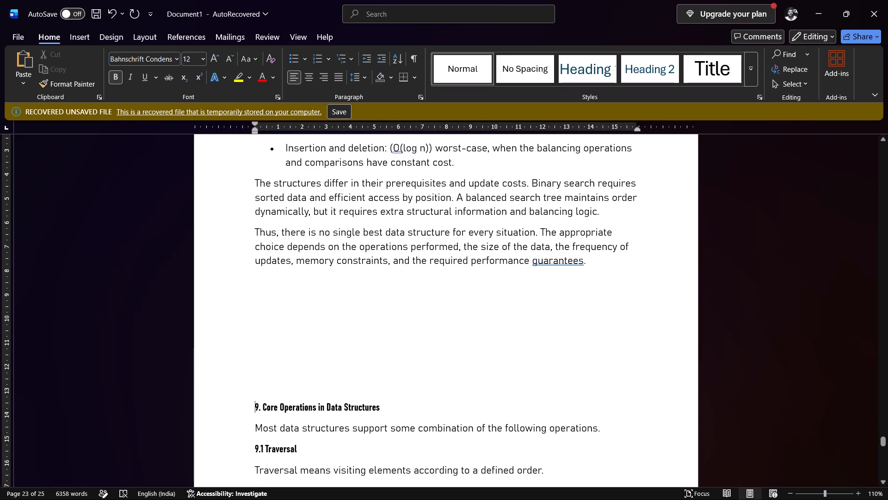
key("BackSpace")
key("BackSpace")
key("BackSpace")
key("BackSpace")
key("BackSpace")
key("BackSpace")
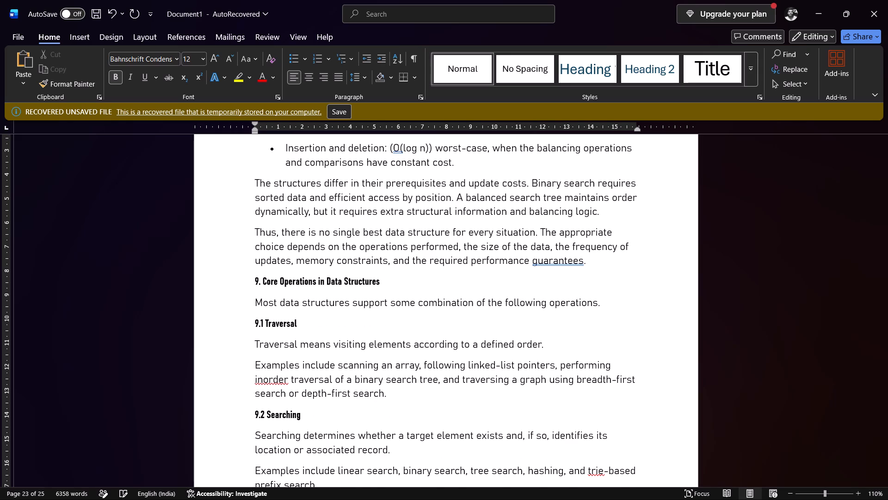
Highlight "linear search, binary search, tree search, hashing, and trie-based prefix search." in section 9.2 in yellow.
scroll(323, 395, "up", 1)
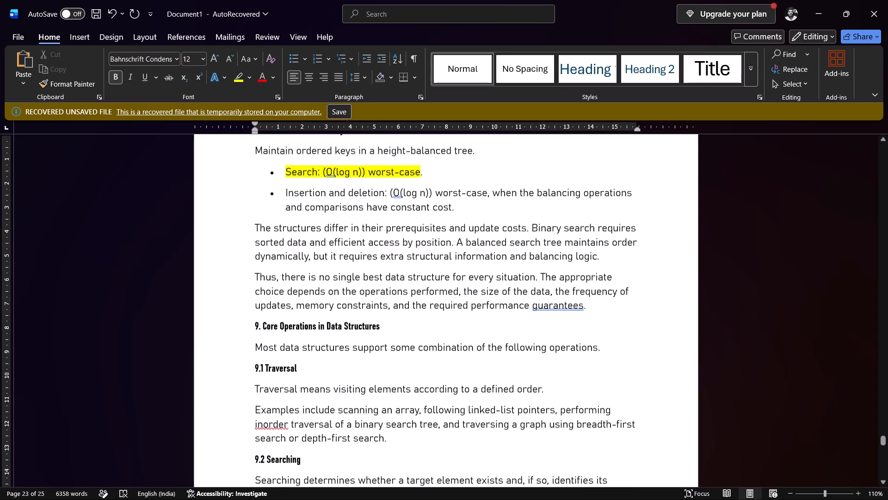
scroll(323, 395, "up", 1)
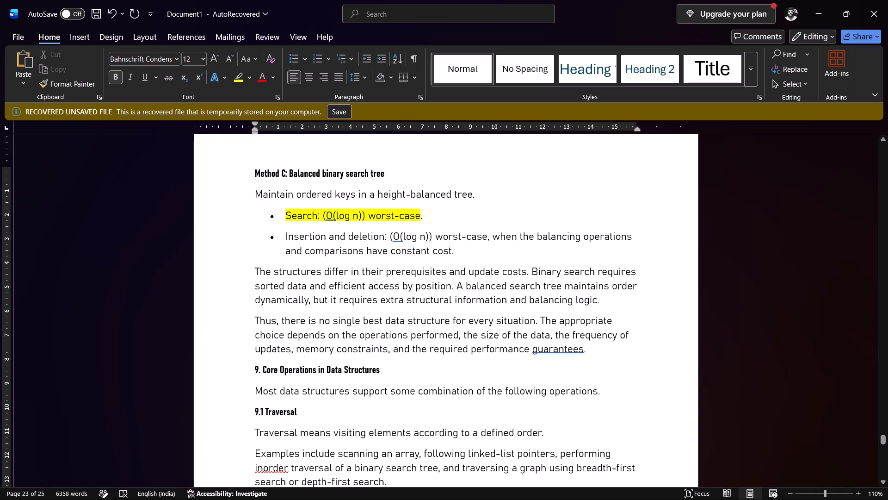
scroll(520, 322, "down", 3)
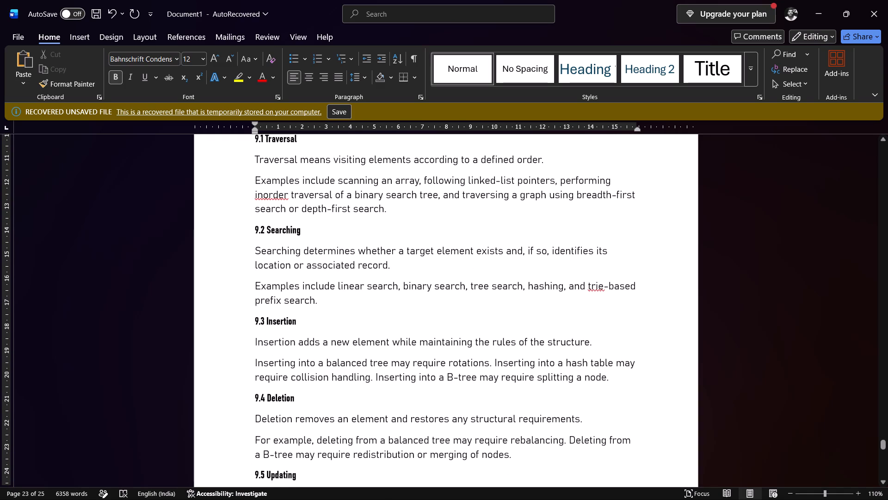
left_click_drag(338, 285, 381, 308)
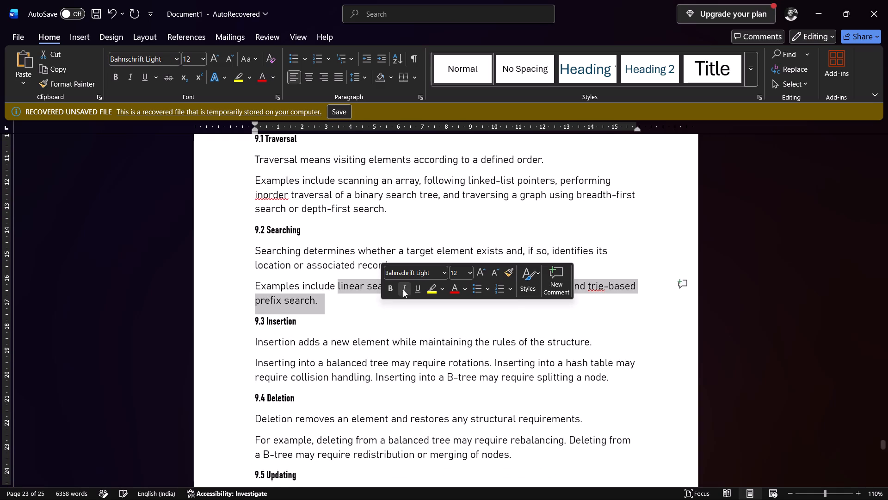
left_click(427, 289)
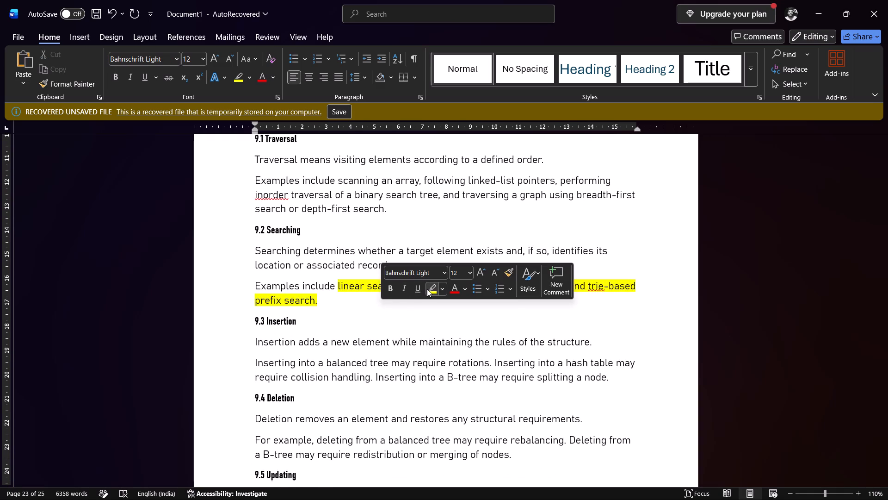
left_click(431, 332)
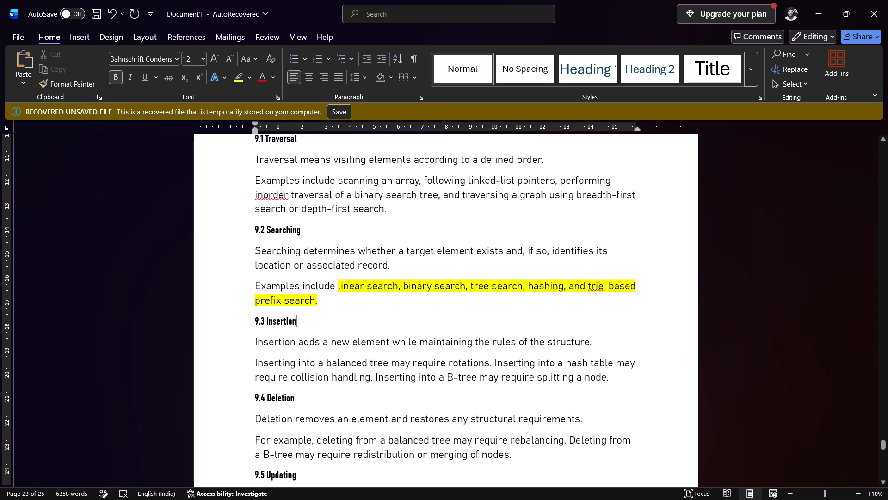
Highlight "Inserting into a balanced tree may require rotations" in section 9.3 in yellow.
scroll(317, 364, "down", 1)
left_click_drag(255, 315, 473, 313)
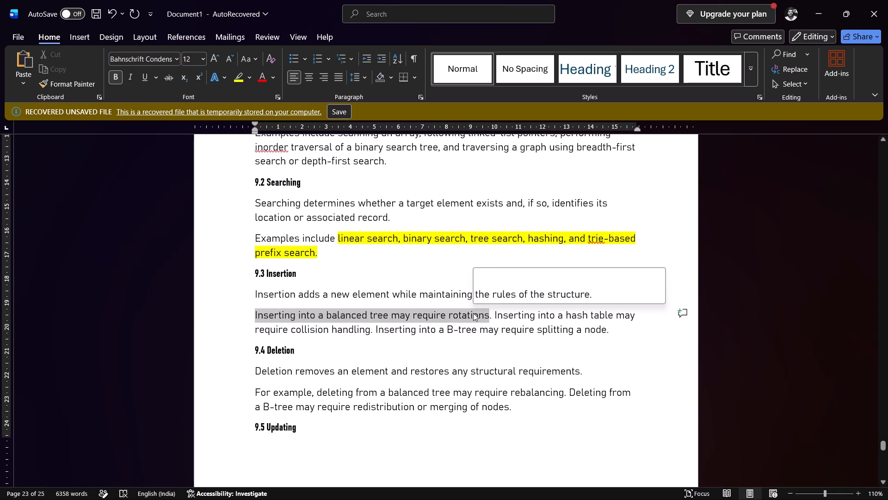
left_click(524, 290)
left_click(456, 346)
Highlight "Deletion removes an element and restores any structural requirements" in section 9.4 in yellow.
scroll(456, 346, "down", 1)
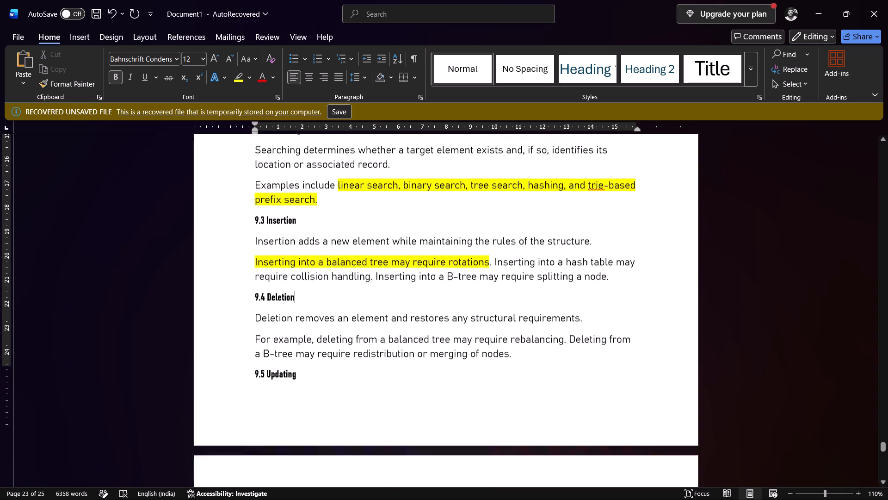
scroll(456, 346, "down", 1)
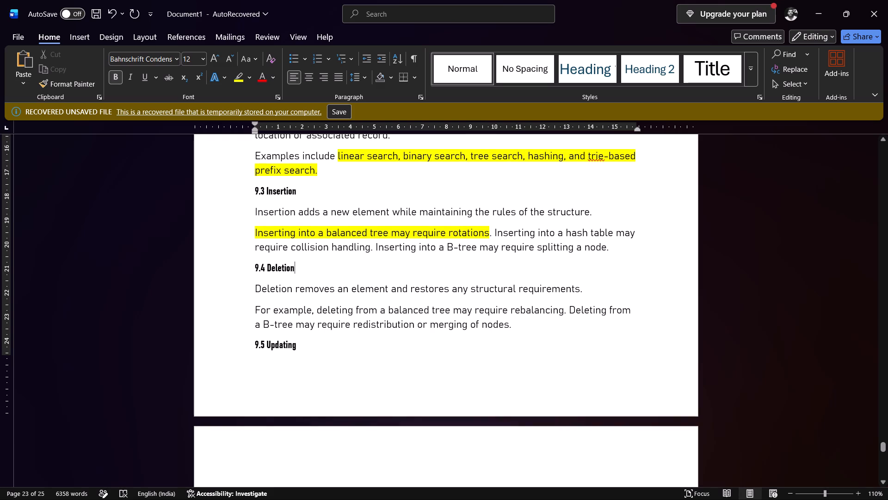
left_click_drag(263, 288, 580, 300)
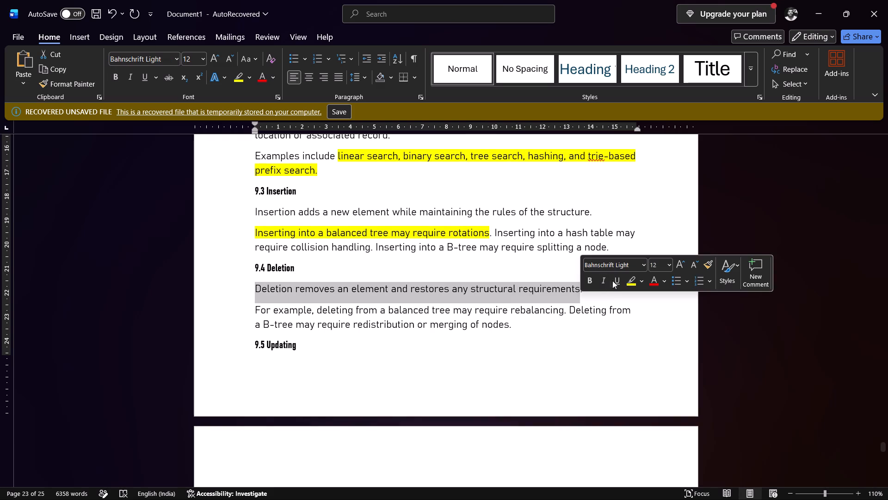
left_click(628, 280)
left_click(582, 320)
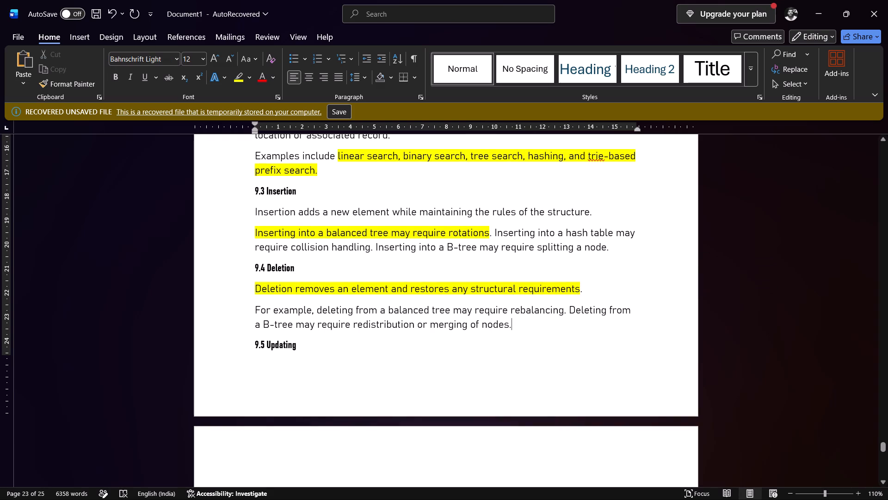
Insert a blank line before the "9.5 Updating" heading to move it onto the following page with its text.
scroll(582, 320, "down", 2)
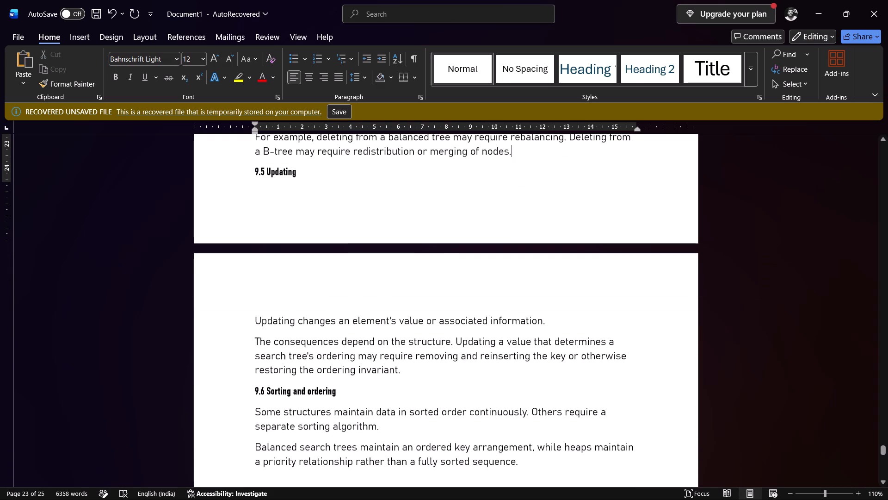
left_click(260, 166)
key("Left")
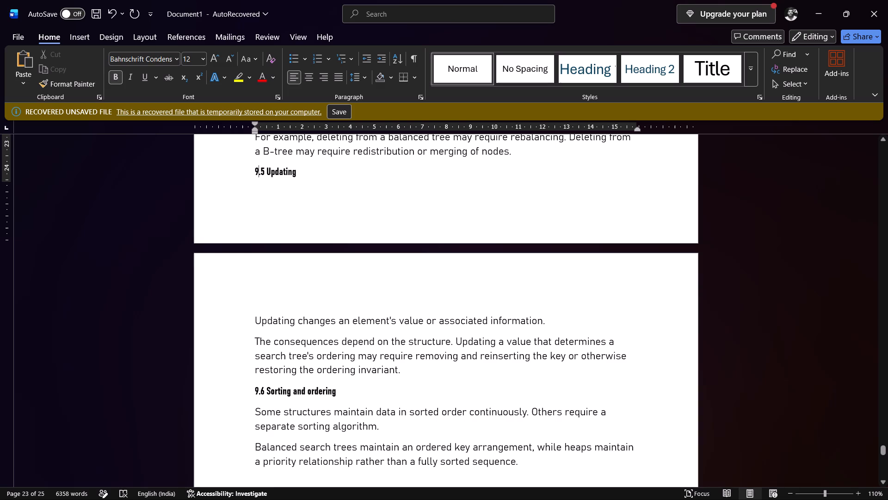
key("Left")
key("Return")
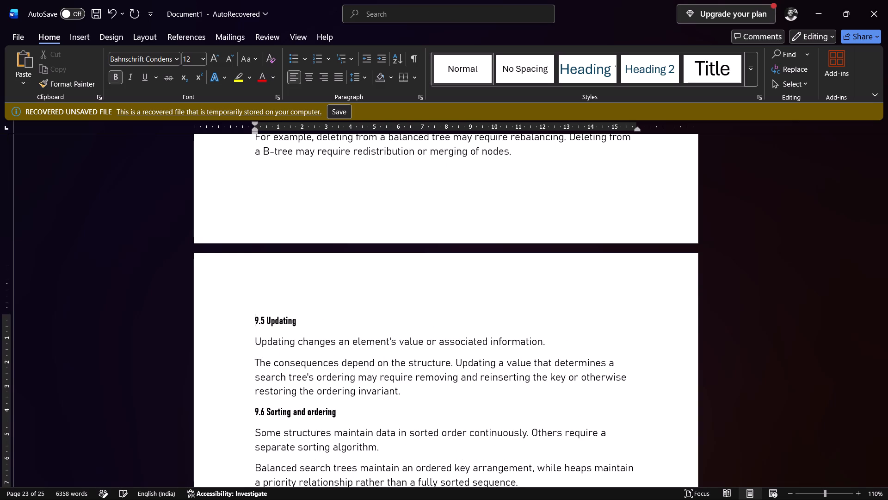
Apply the Bahnschrift Light font to the two paragraphs under "9.6 Sorting and ordering".
scroll(340, 336, "down", 2)
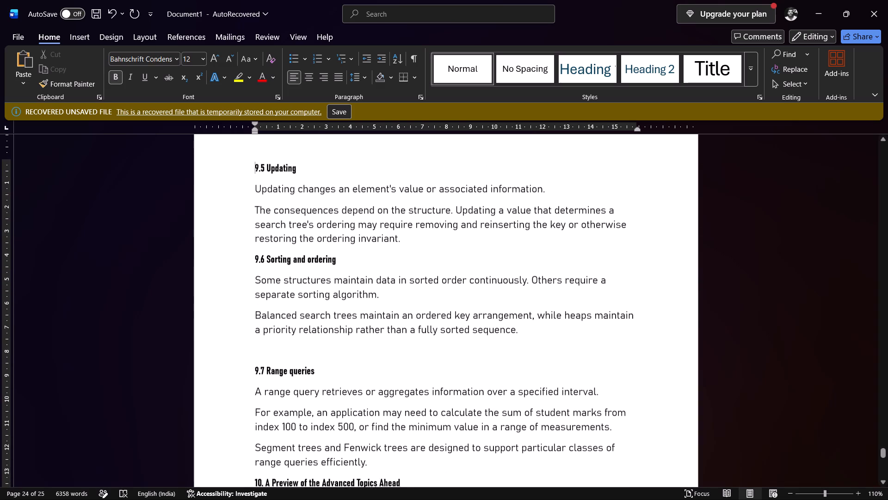
left_click_drag(524, 325, 268, 282)
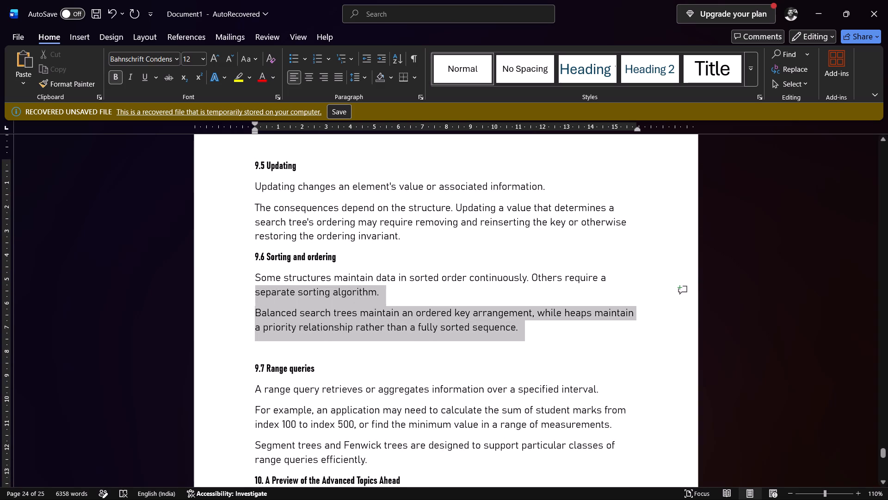
left_click_drag(268, 282, 257, 278)
left_click(320, 239)
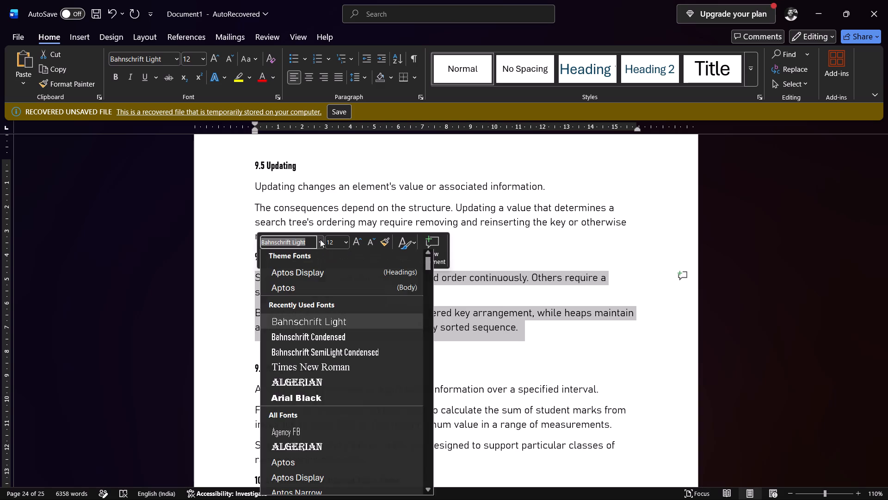
left_click(351, 323)
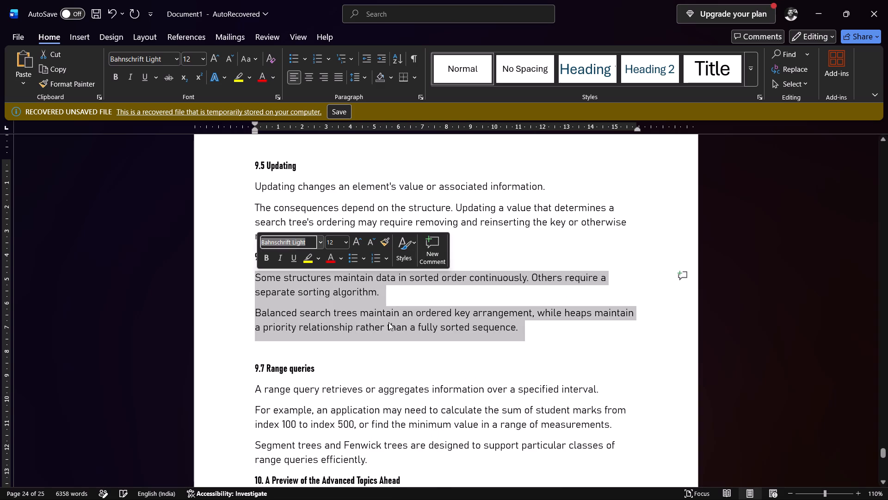
left_click(388, 322)
Apply the Bahnschrift Light font to the two paragraphs under "9.5 Updating".
left_click_drag(409, 239, 264, 206)
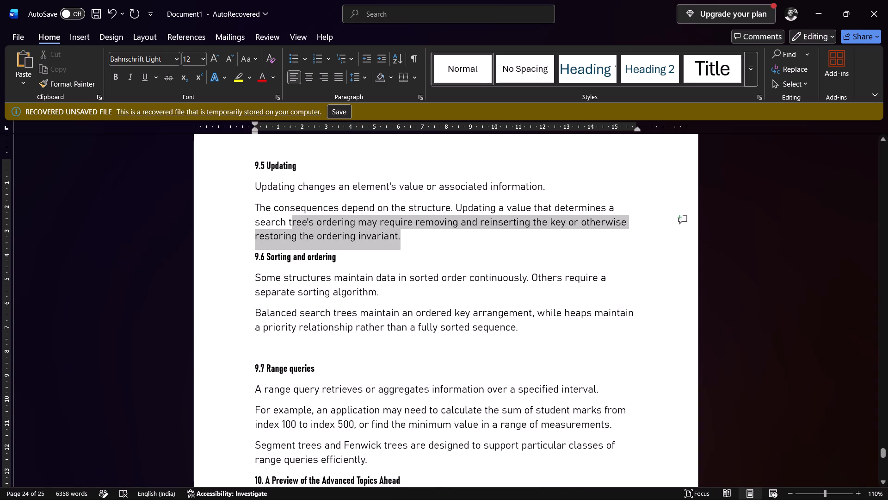
left_click_drag(264, 206, 250, 191)
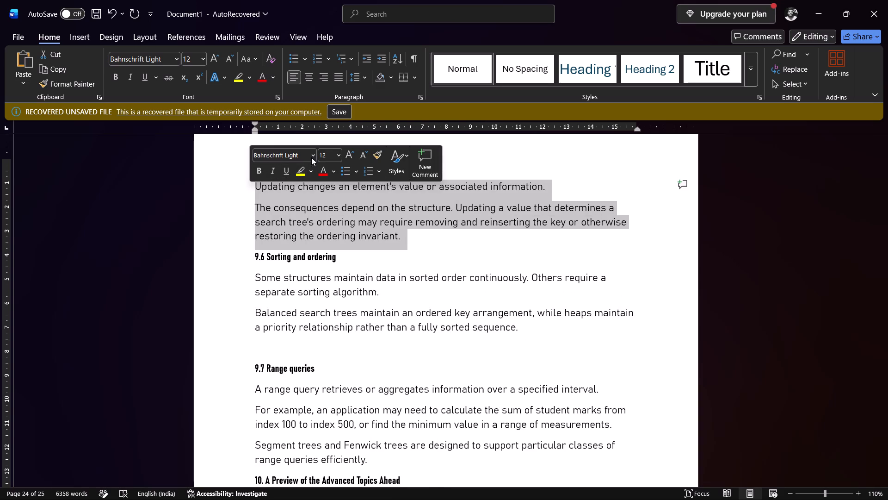
left_click(311, 157)
left_click(312, 242)
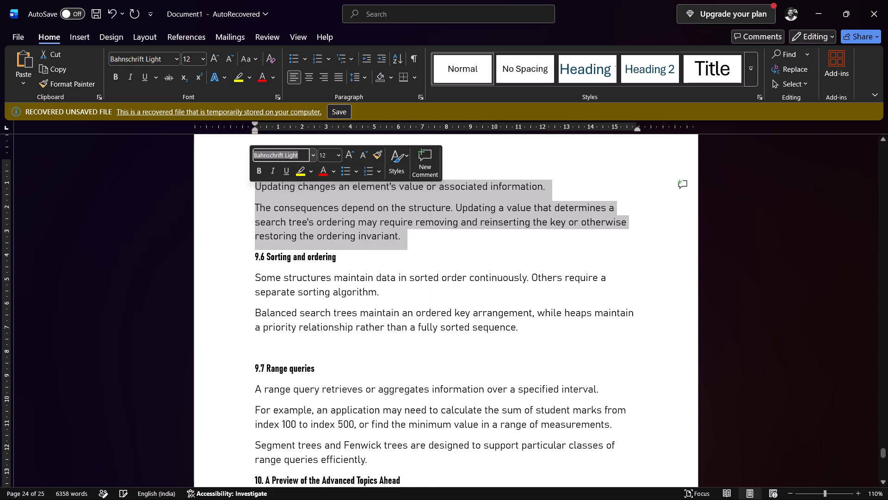
left_click(433, 258)
left_click(433, 258)
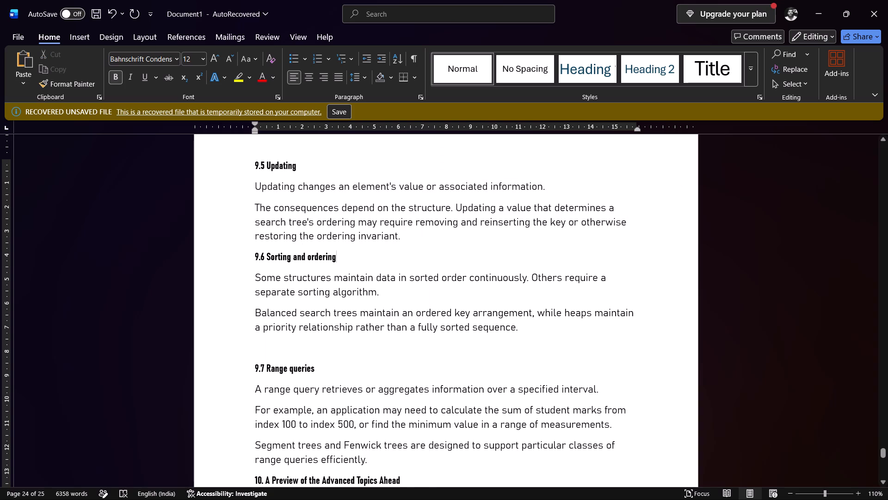
Select the three paragraphs under "9.7 Range queries" and open the font choices for them.
scroll(433, 258, "down", 1)
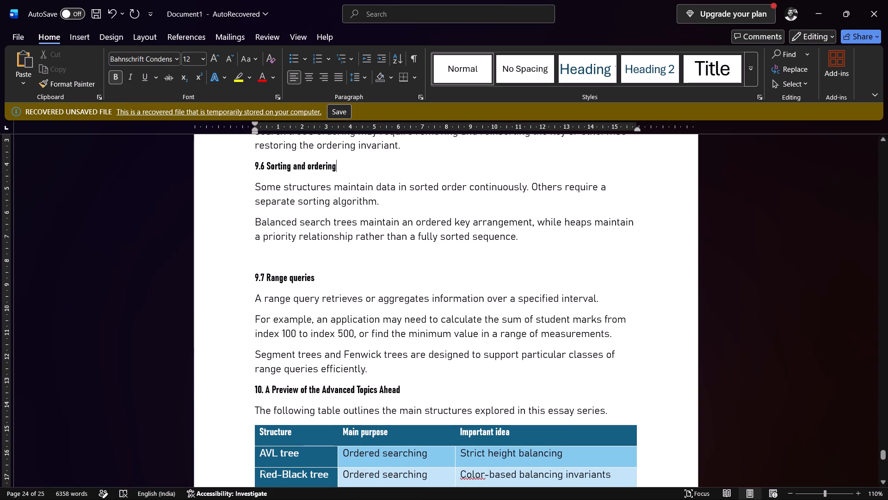
left_click_drag(382, 370, 240, 306)
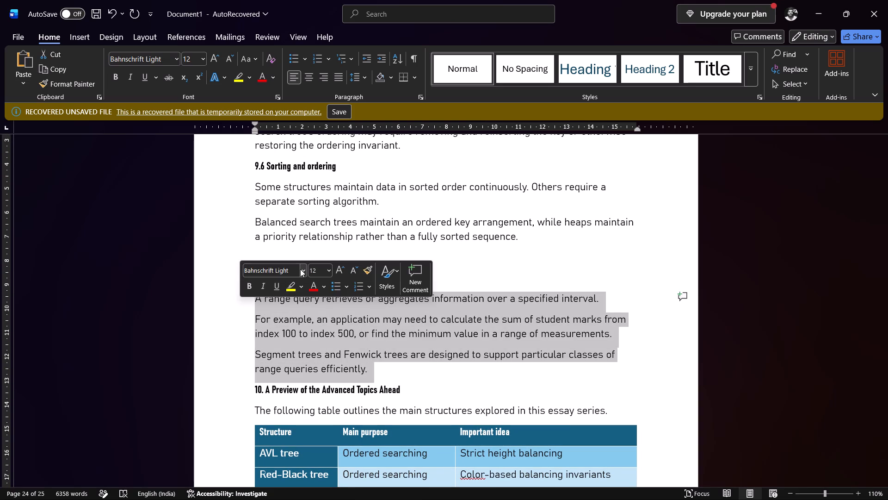
left_click(301, 269)
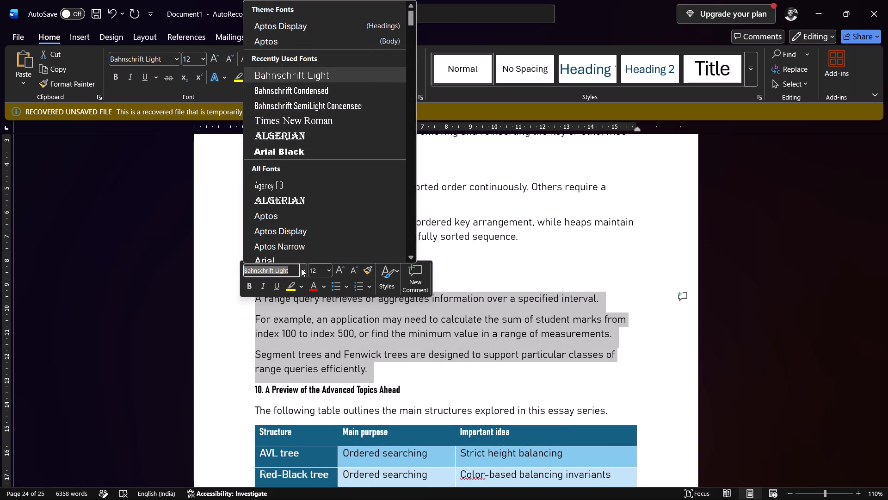